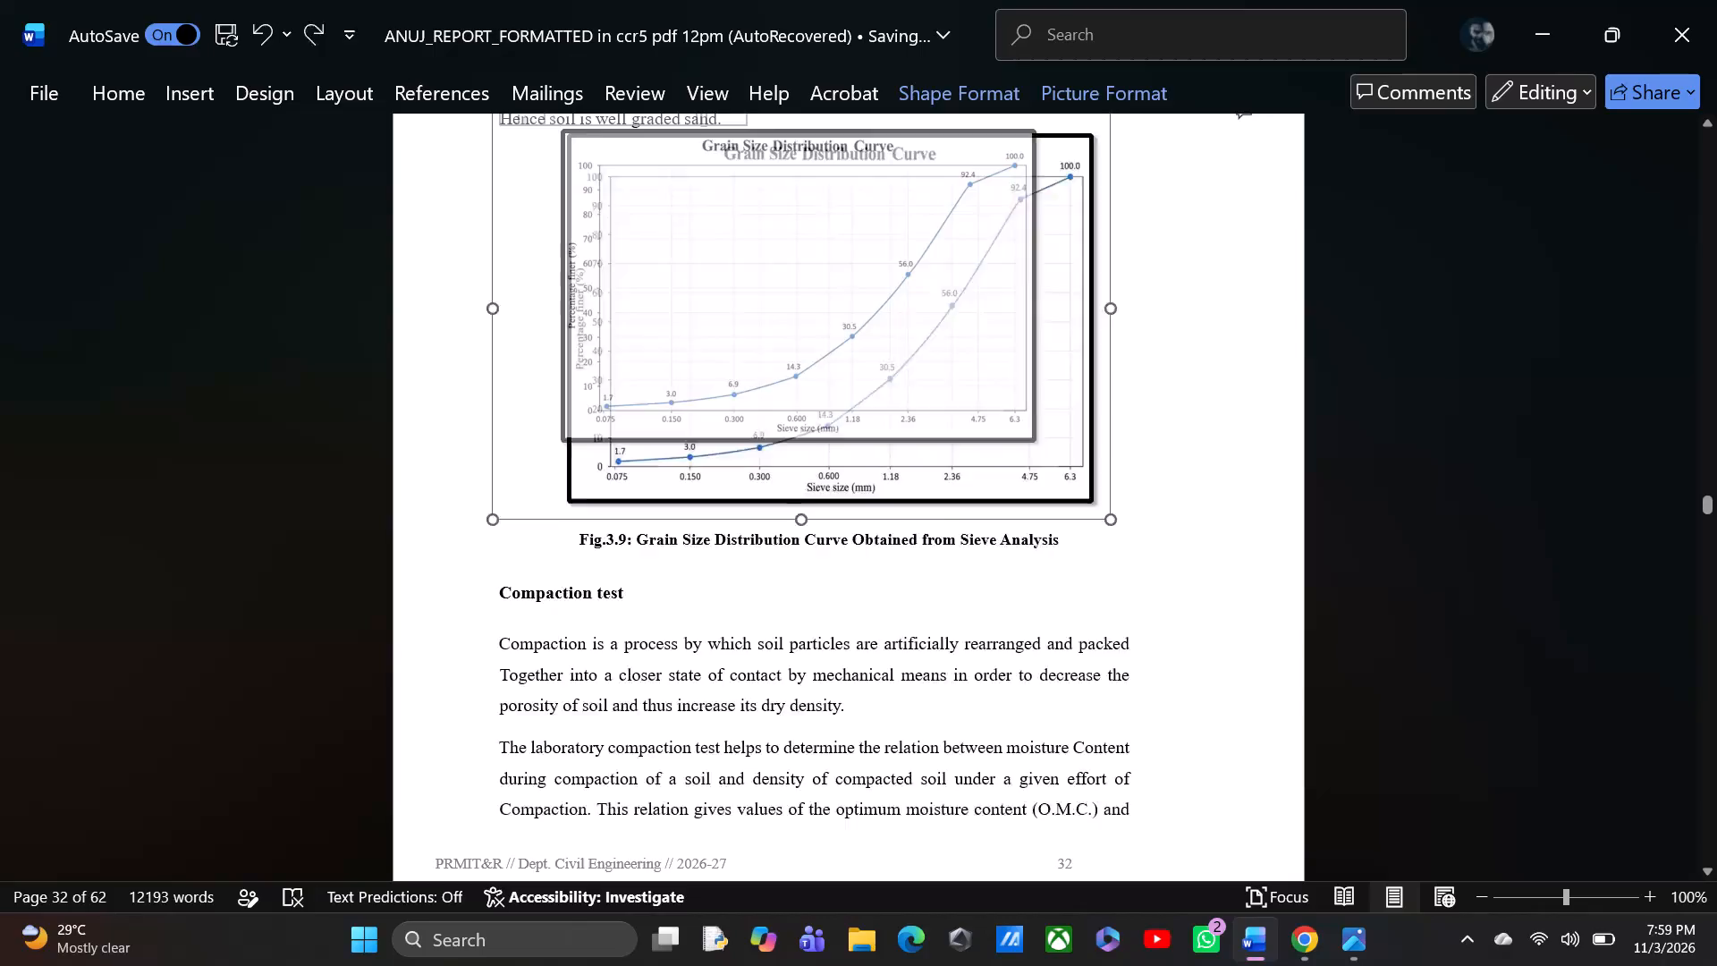
# Copy the grouped Grain Size Distribution Curve graphic above the Fig.3.9 caption on page 32.
pyautogui.scroll(1, 1178, 379)
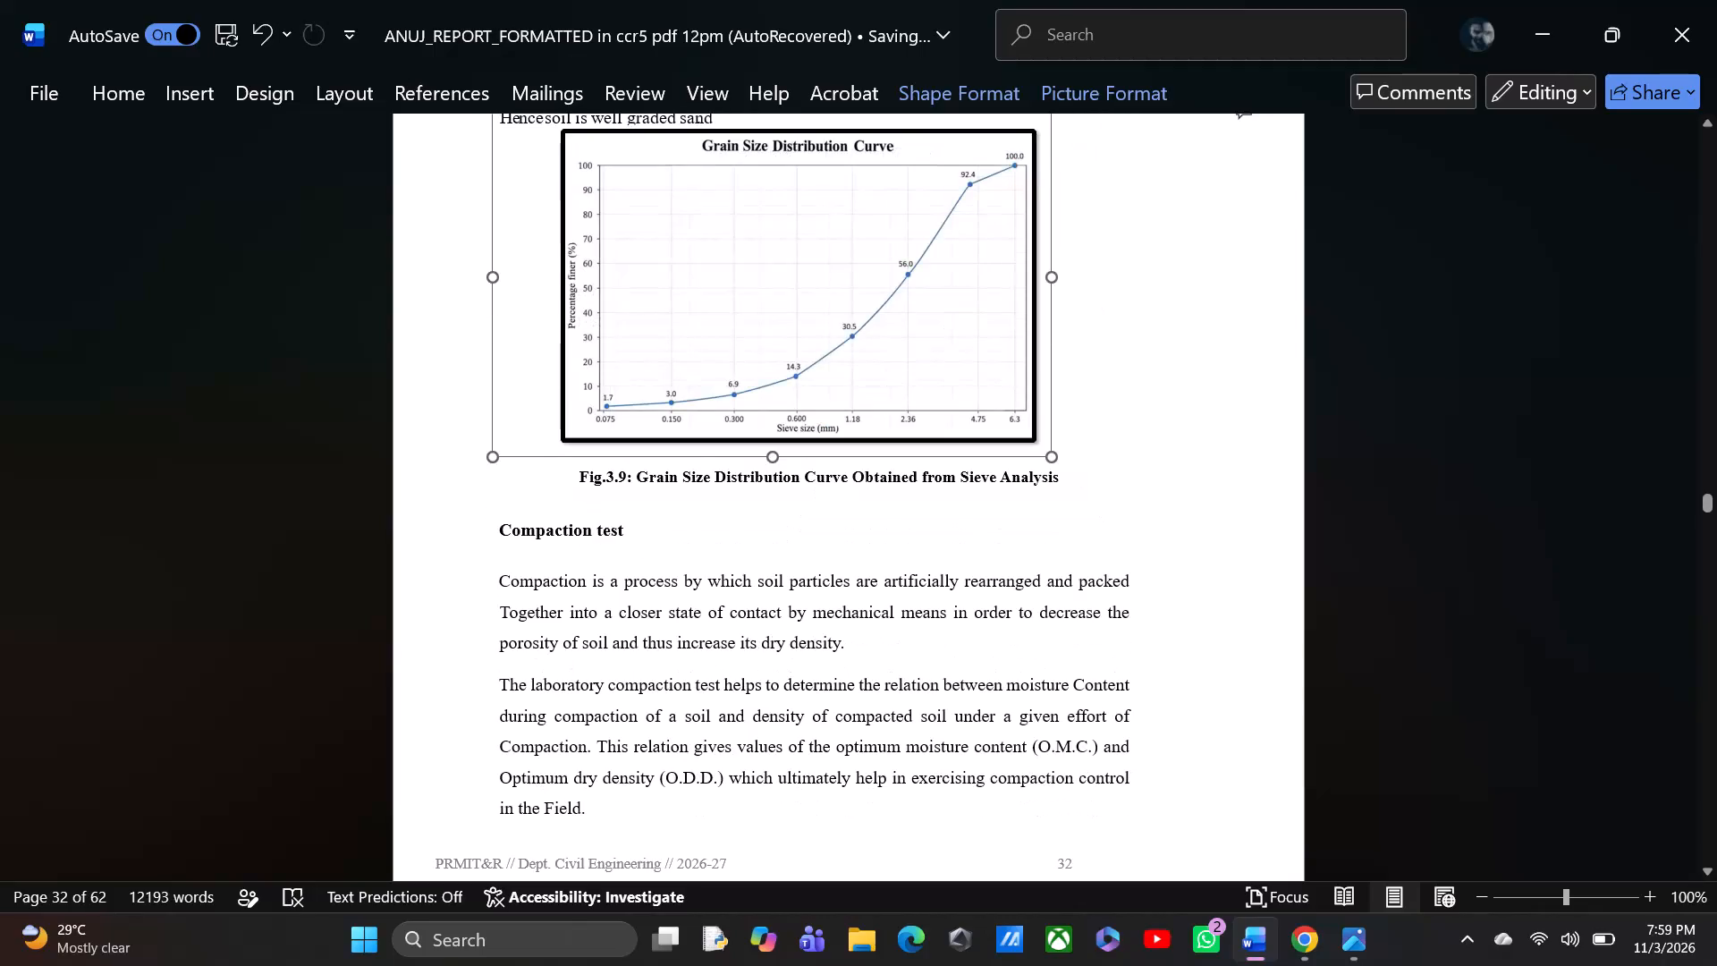
pyautogui.scroll(2, 1178, 379)
pyautogui.scroll(-1, 1147, 195)
pyautogui.click(915, 572)
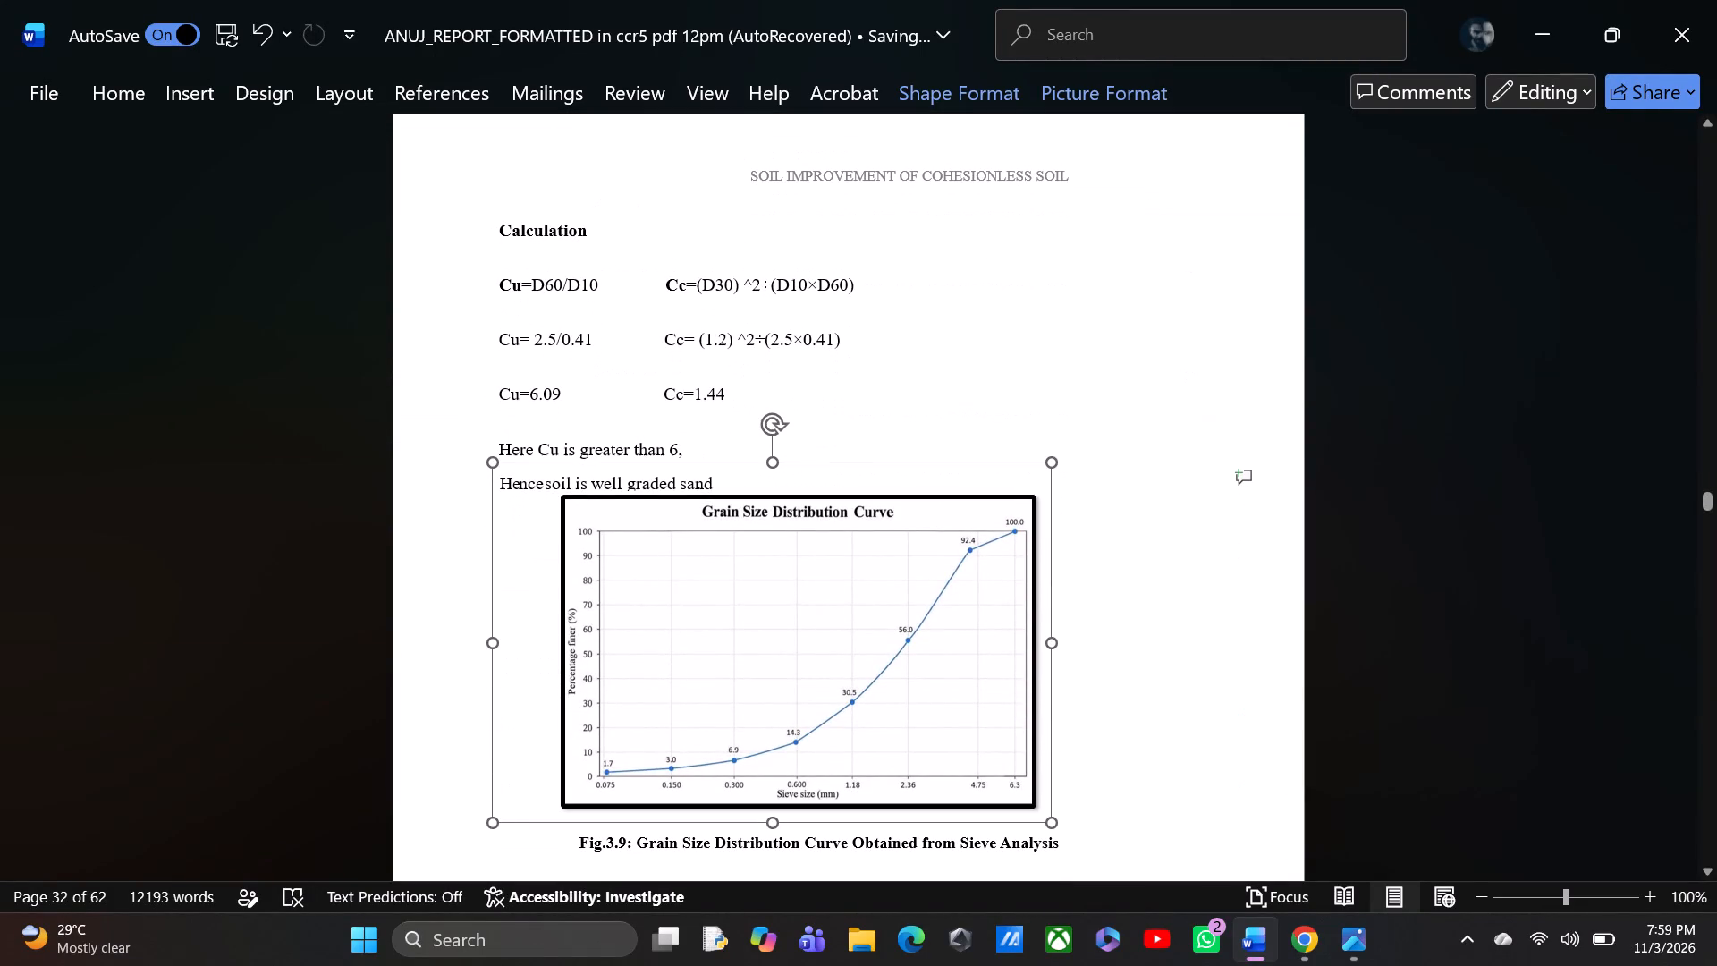
pyautogui.hotkey('ctrl', 'c')
# Paste the copied curve graphic on a new line after the page 29 paragraph ending "construction of dams, roads etc.", above APPARATUS.
pyautogui.scroll(8, 915, 572)
pyautogui.scroll(-1, 915, 572)
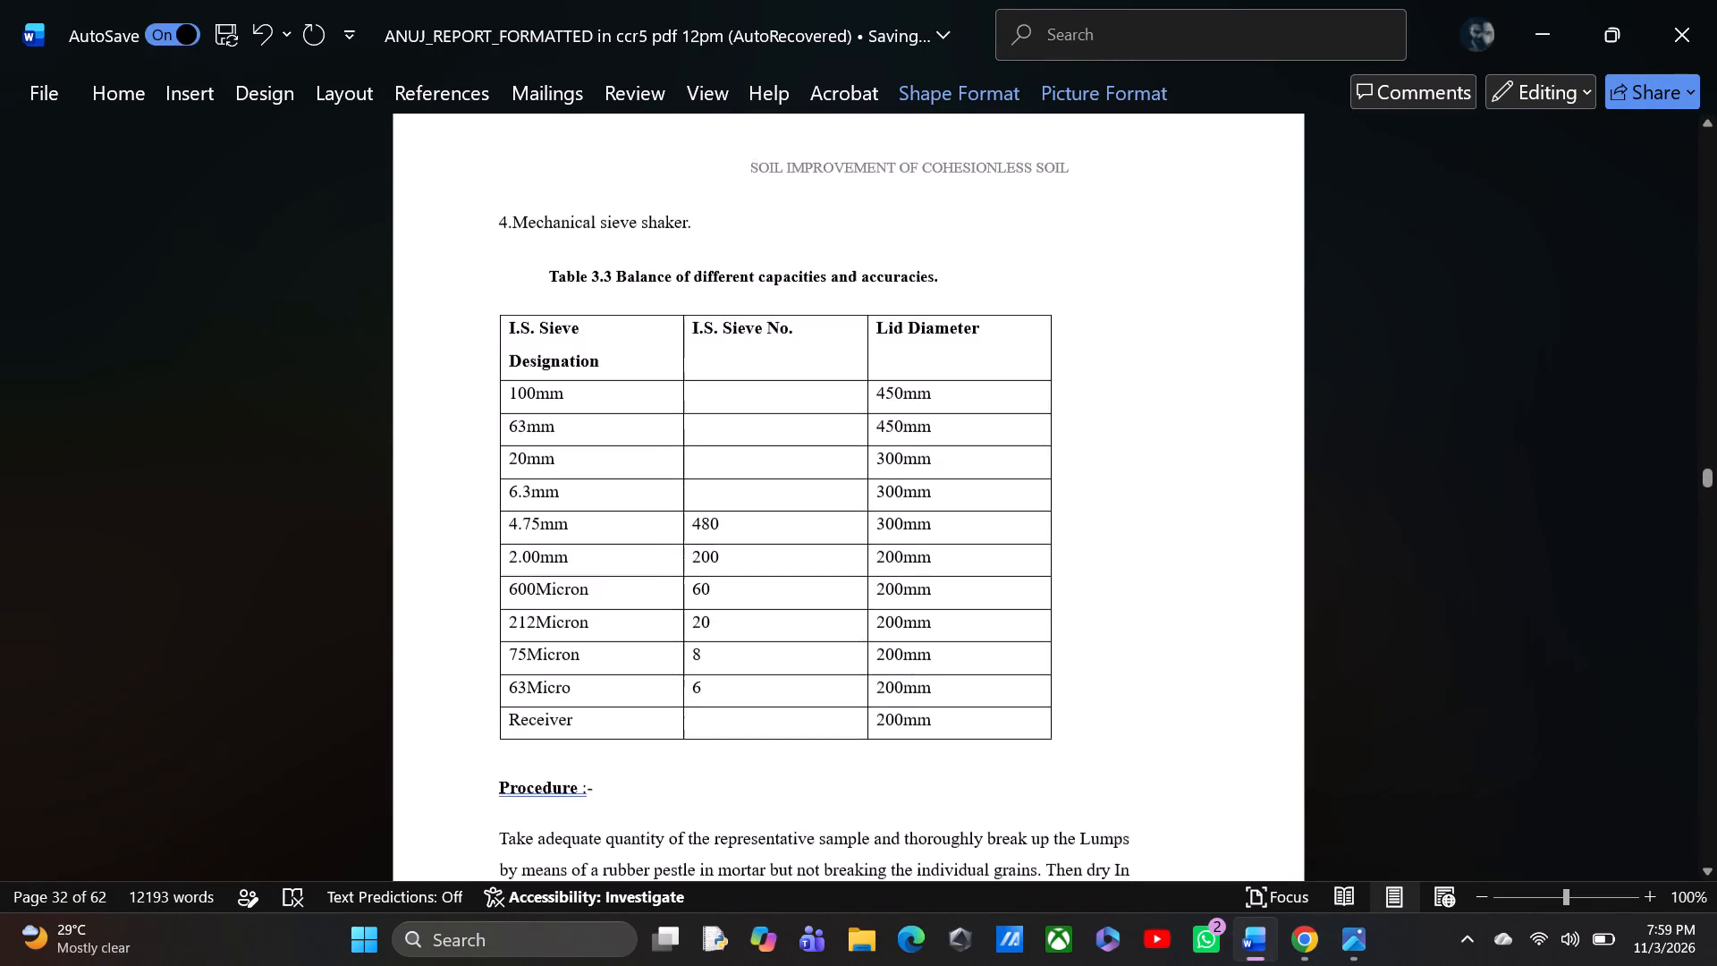
pyautogui.scroll(4, 915, 572)
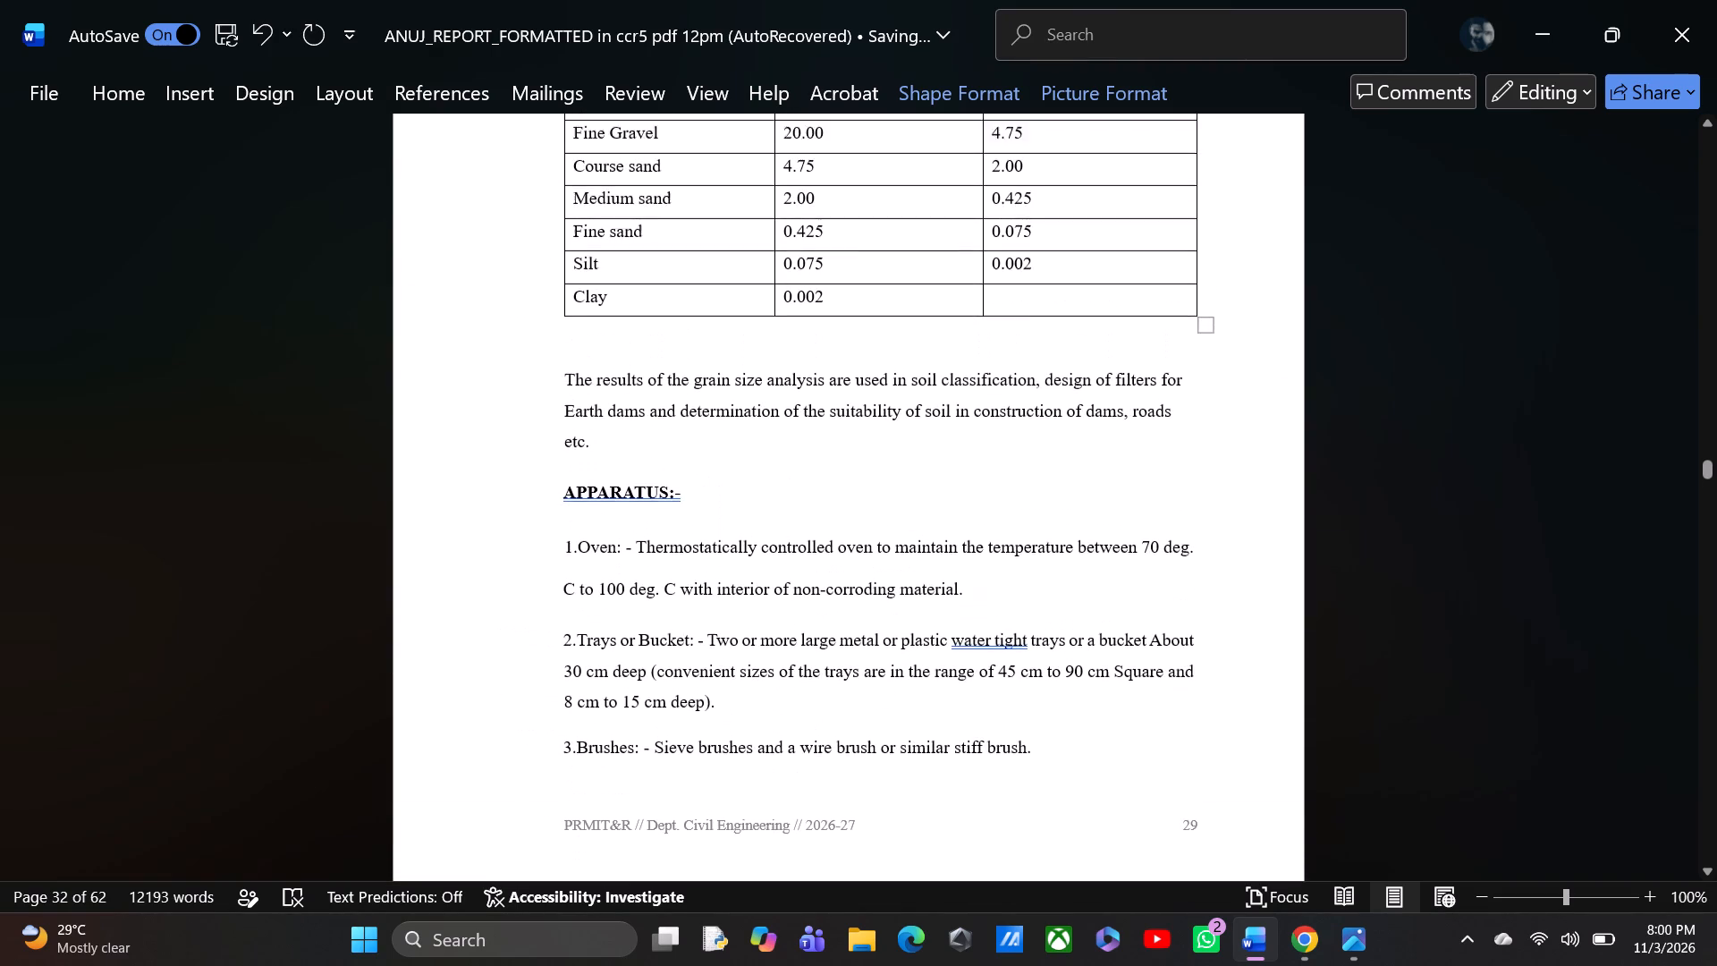
pyautogui.scroll(1, 915, 572)
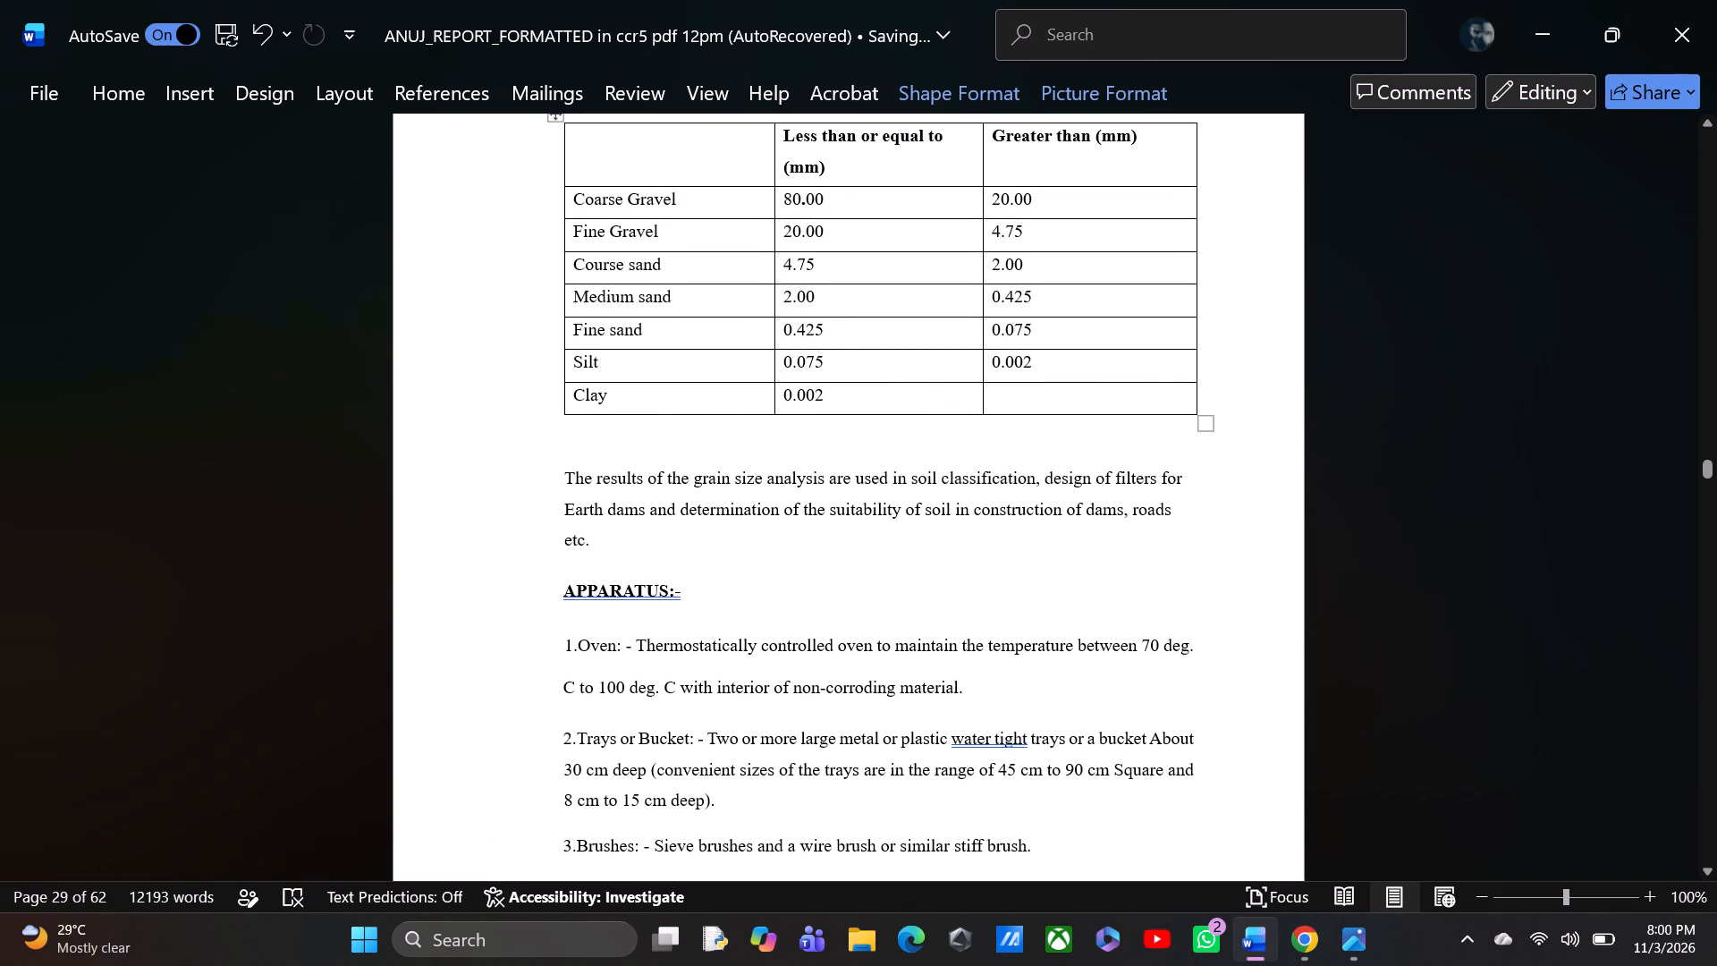
pyautogui.click(652, 557)
pyautogui.click(596, 528)
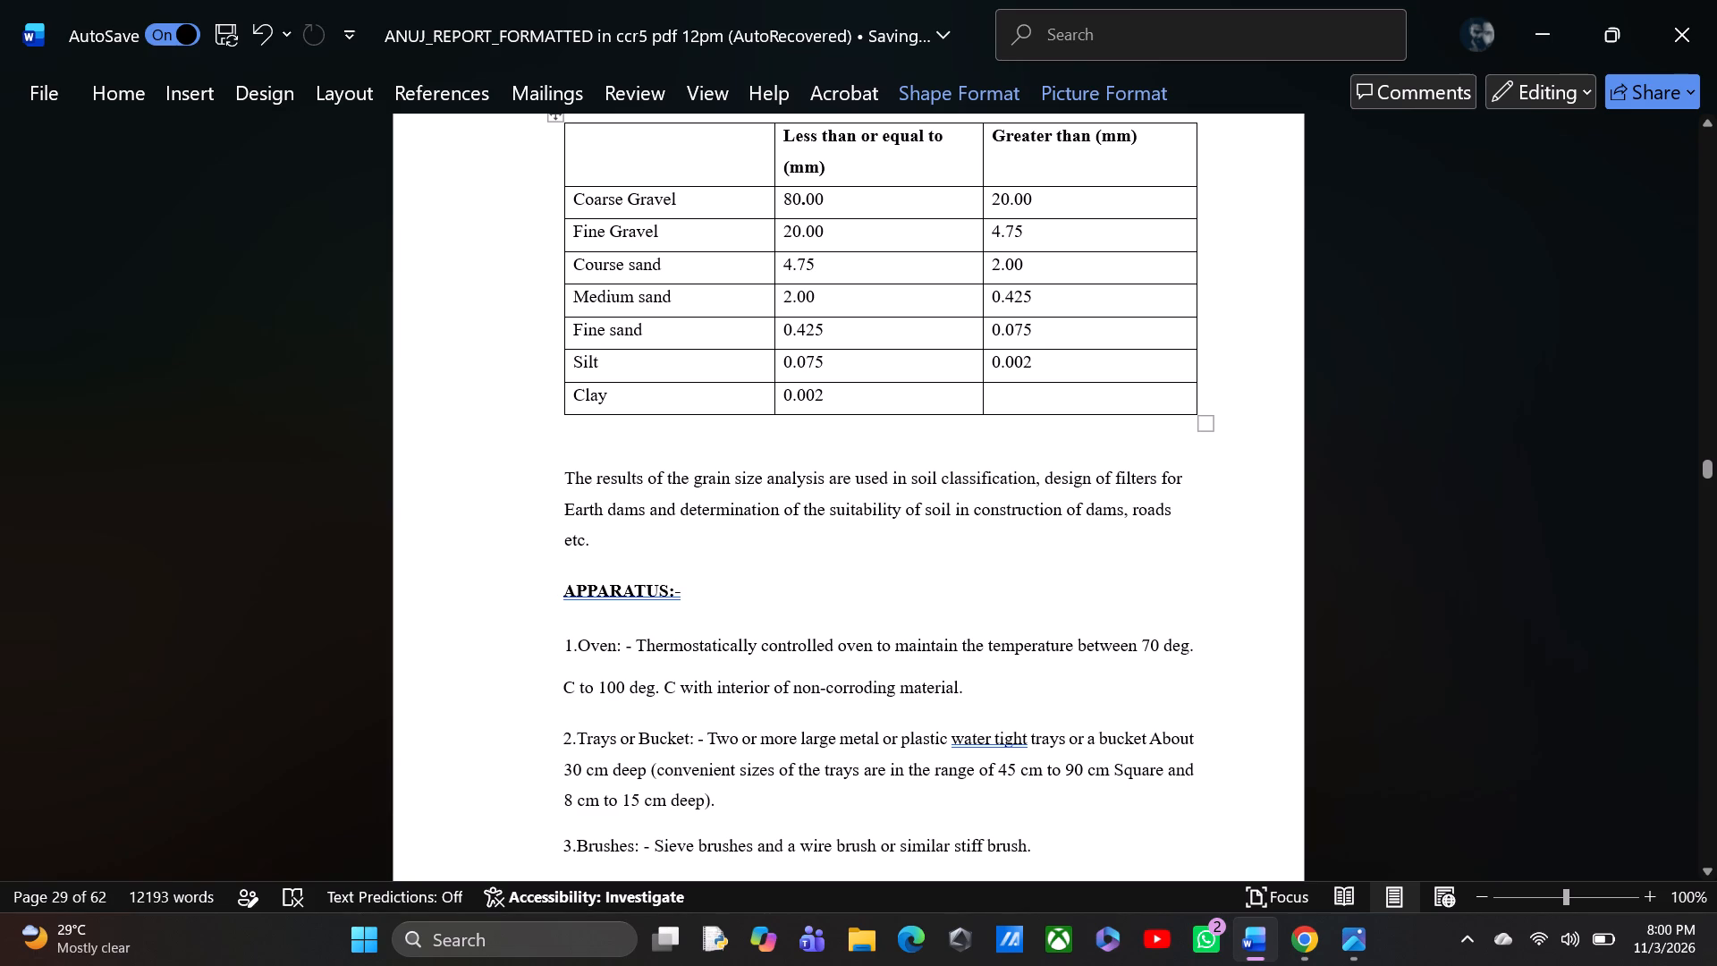
pyautogui.click(596, 555)
pyautogui.doubleClick(596, 555)
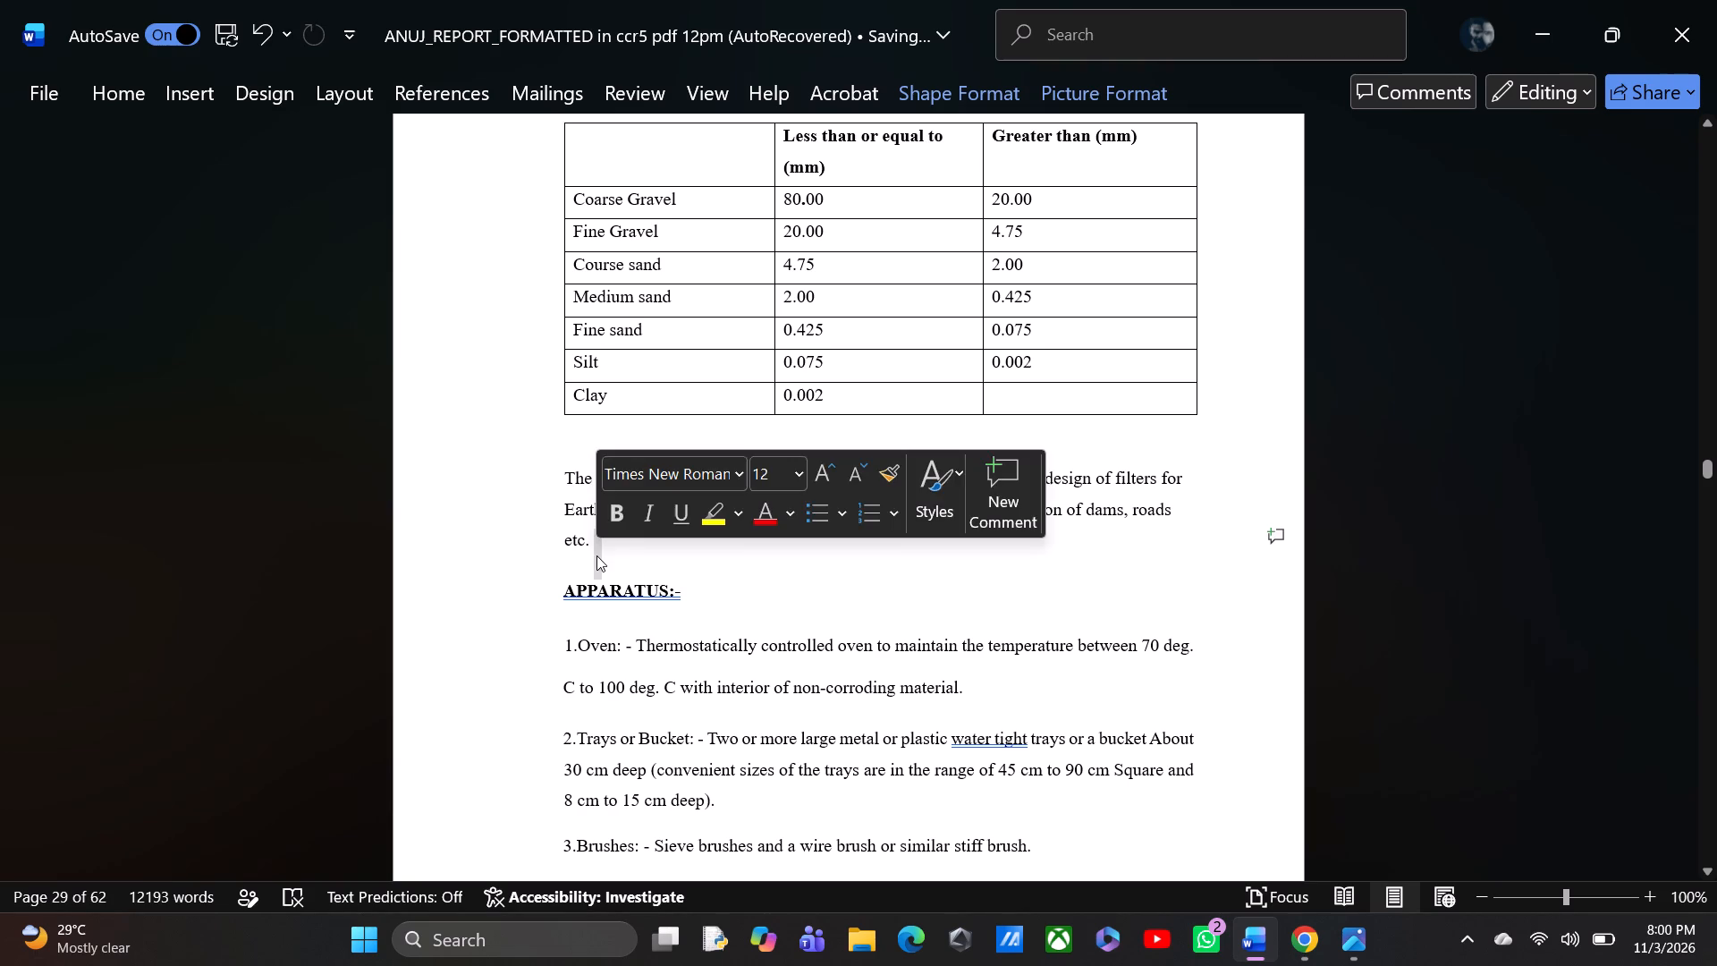
pyautogui.click(564, 562)
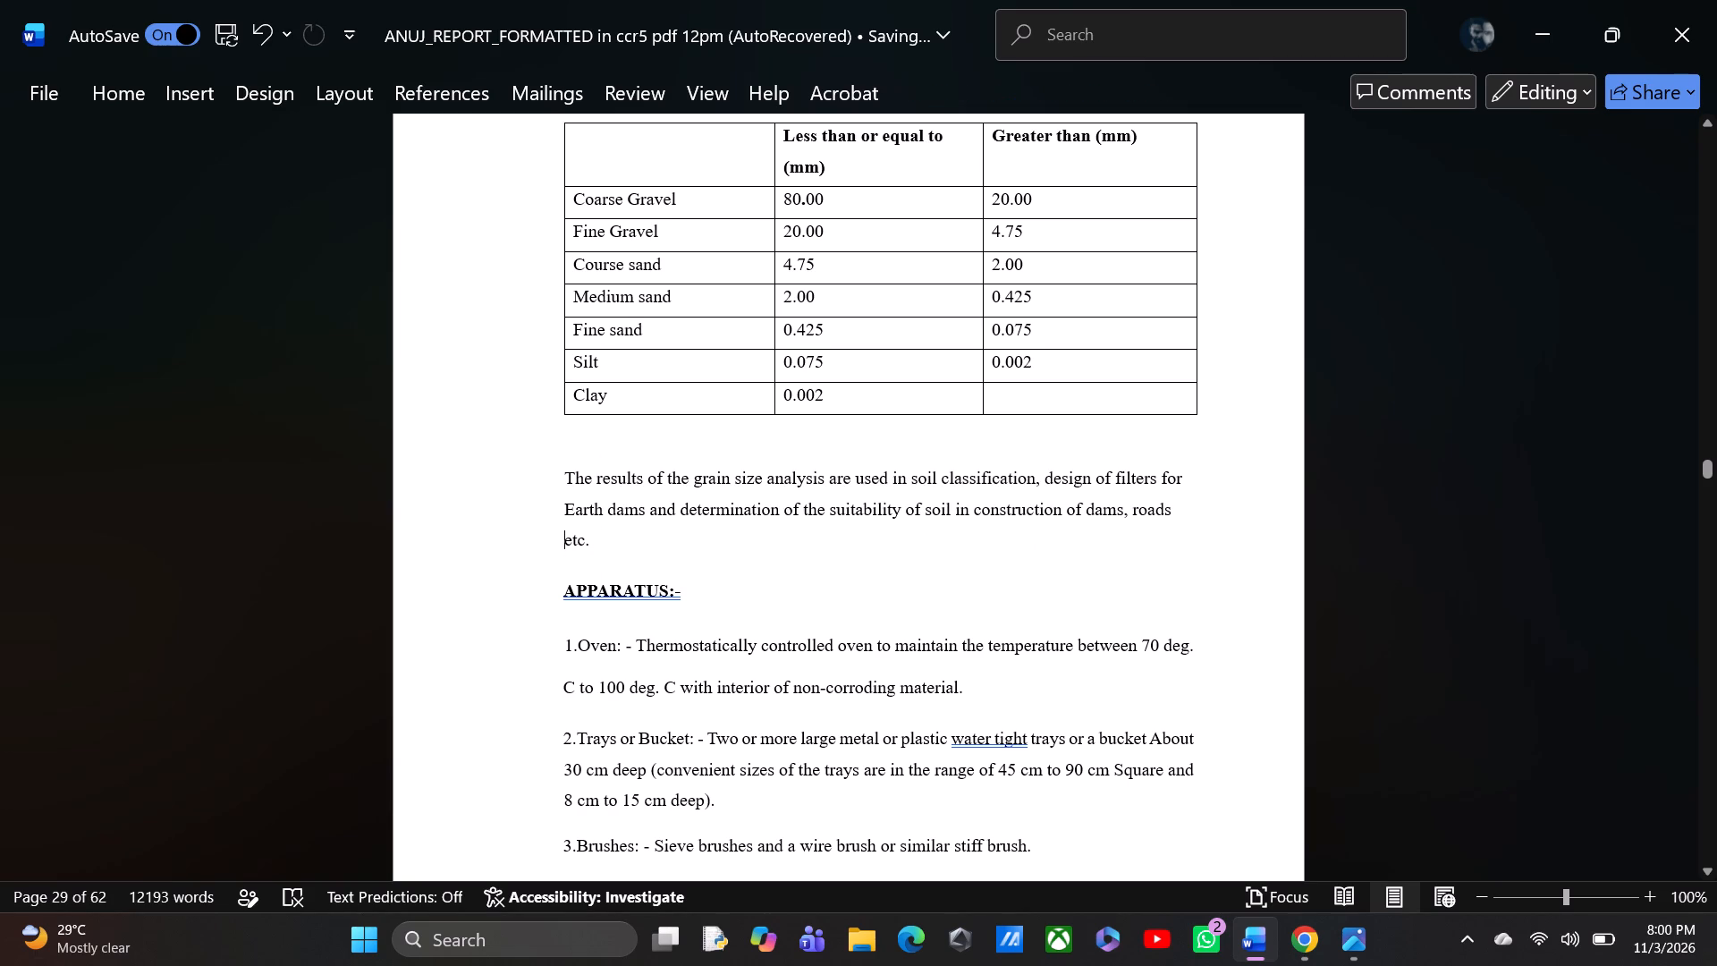
pyautogui.press('Right')
pyautogui.press('Right')
pyautogui.press('Right')
pyautogui.press('Right')
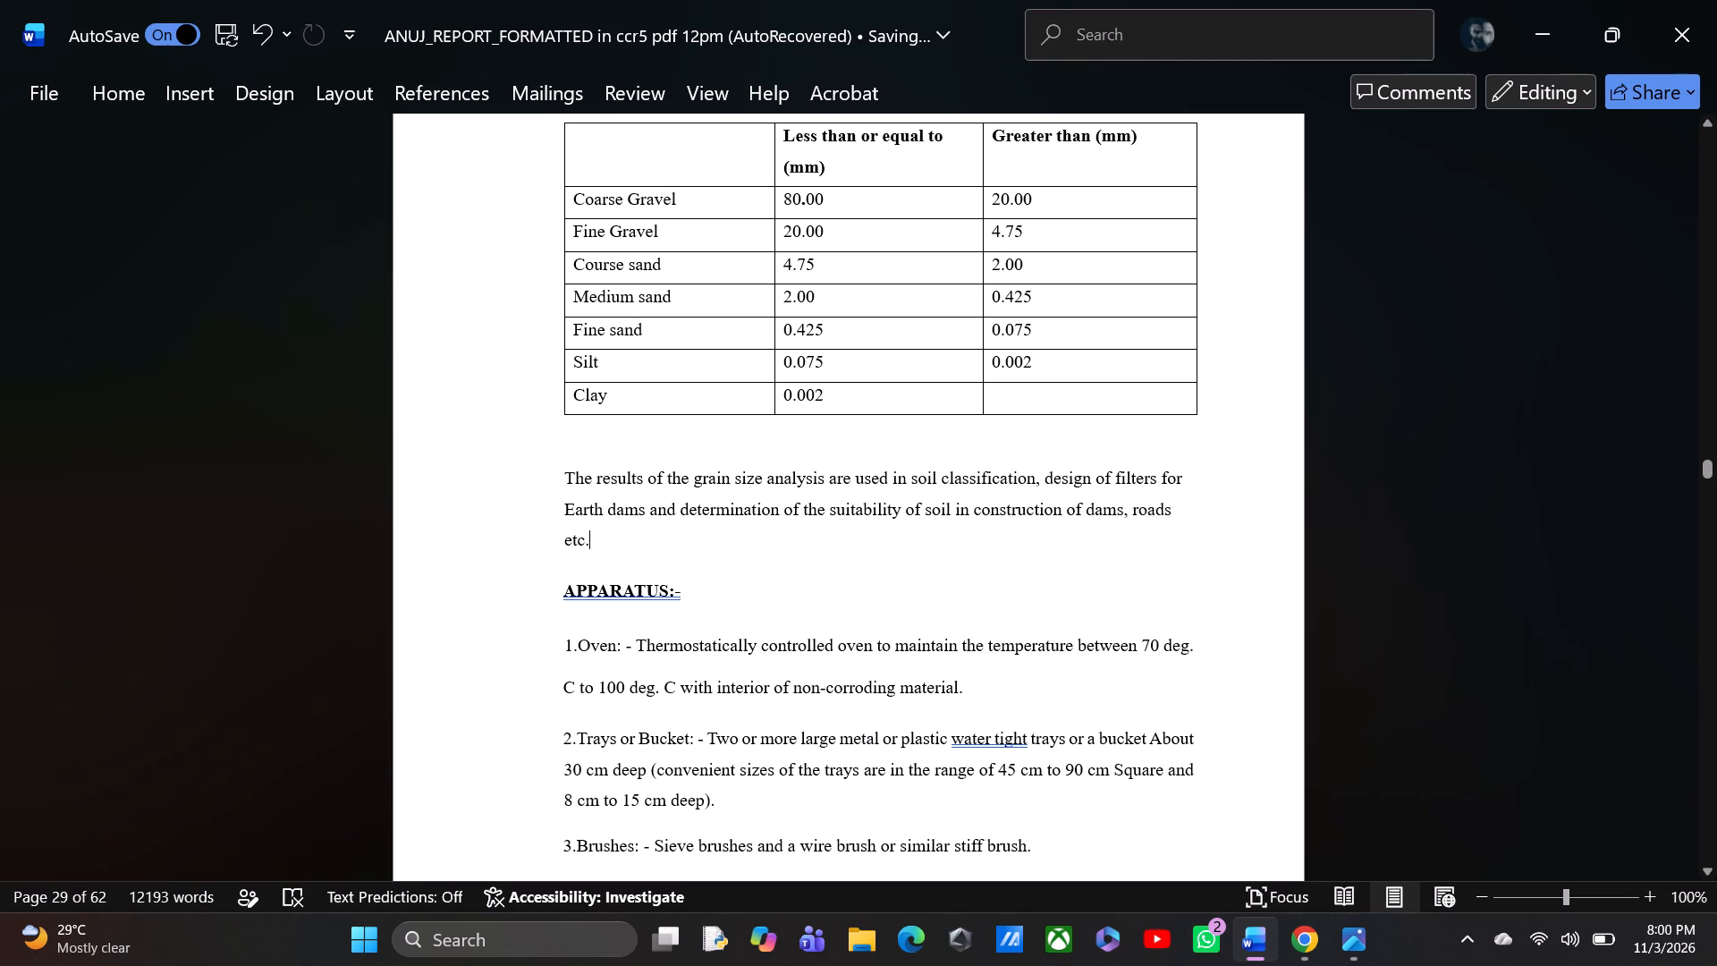
pyautogui.press('Return')
pyautogui.hotkey('ctrl', 'v')
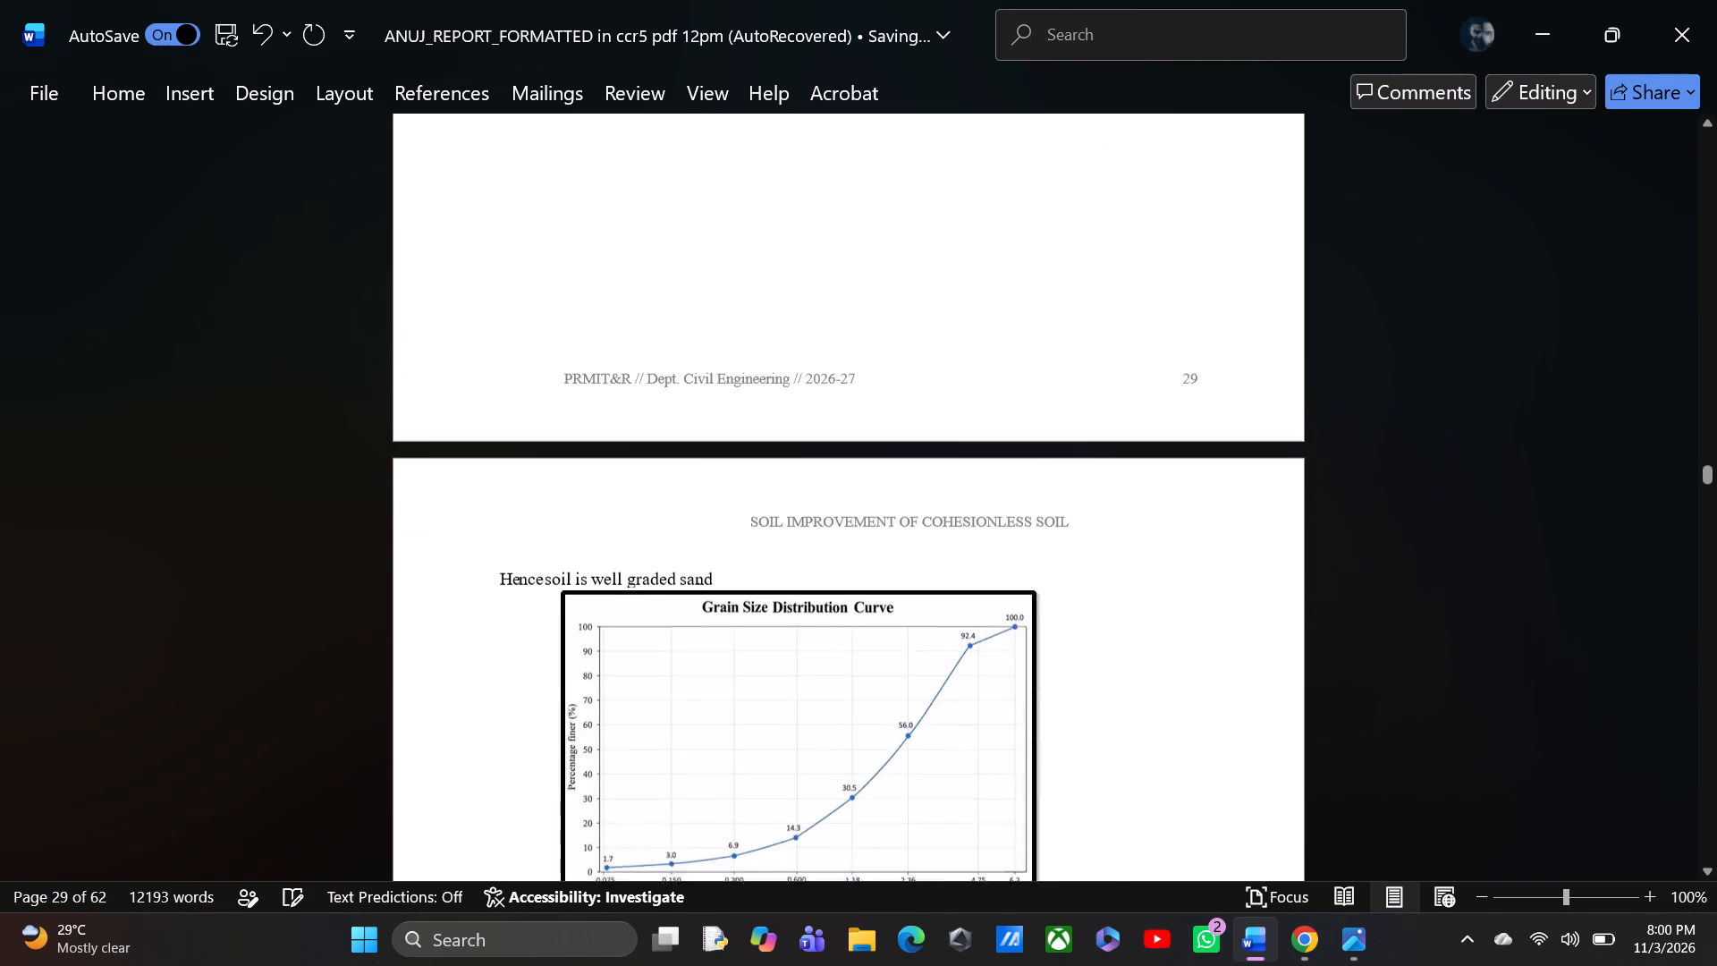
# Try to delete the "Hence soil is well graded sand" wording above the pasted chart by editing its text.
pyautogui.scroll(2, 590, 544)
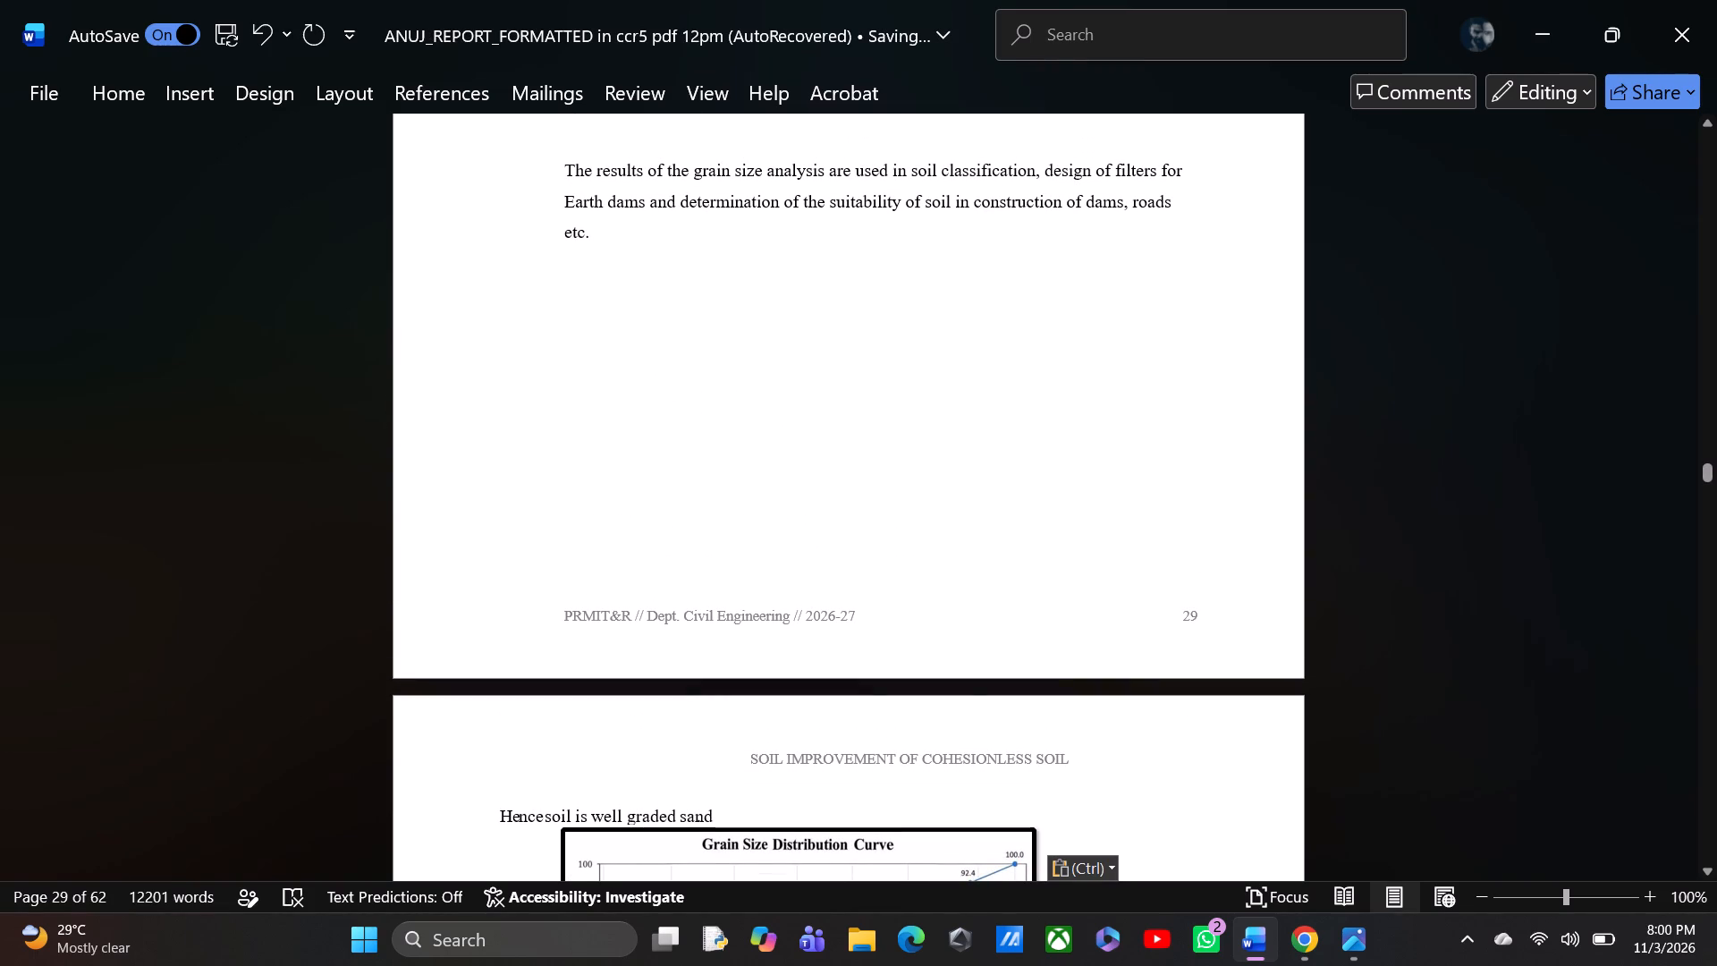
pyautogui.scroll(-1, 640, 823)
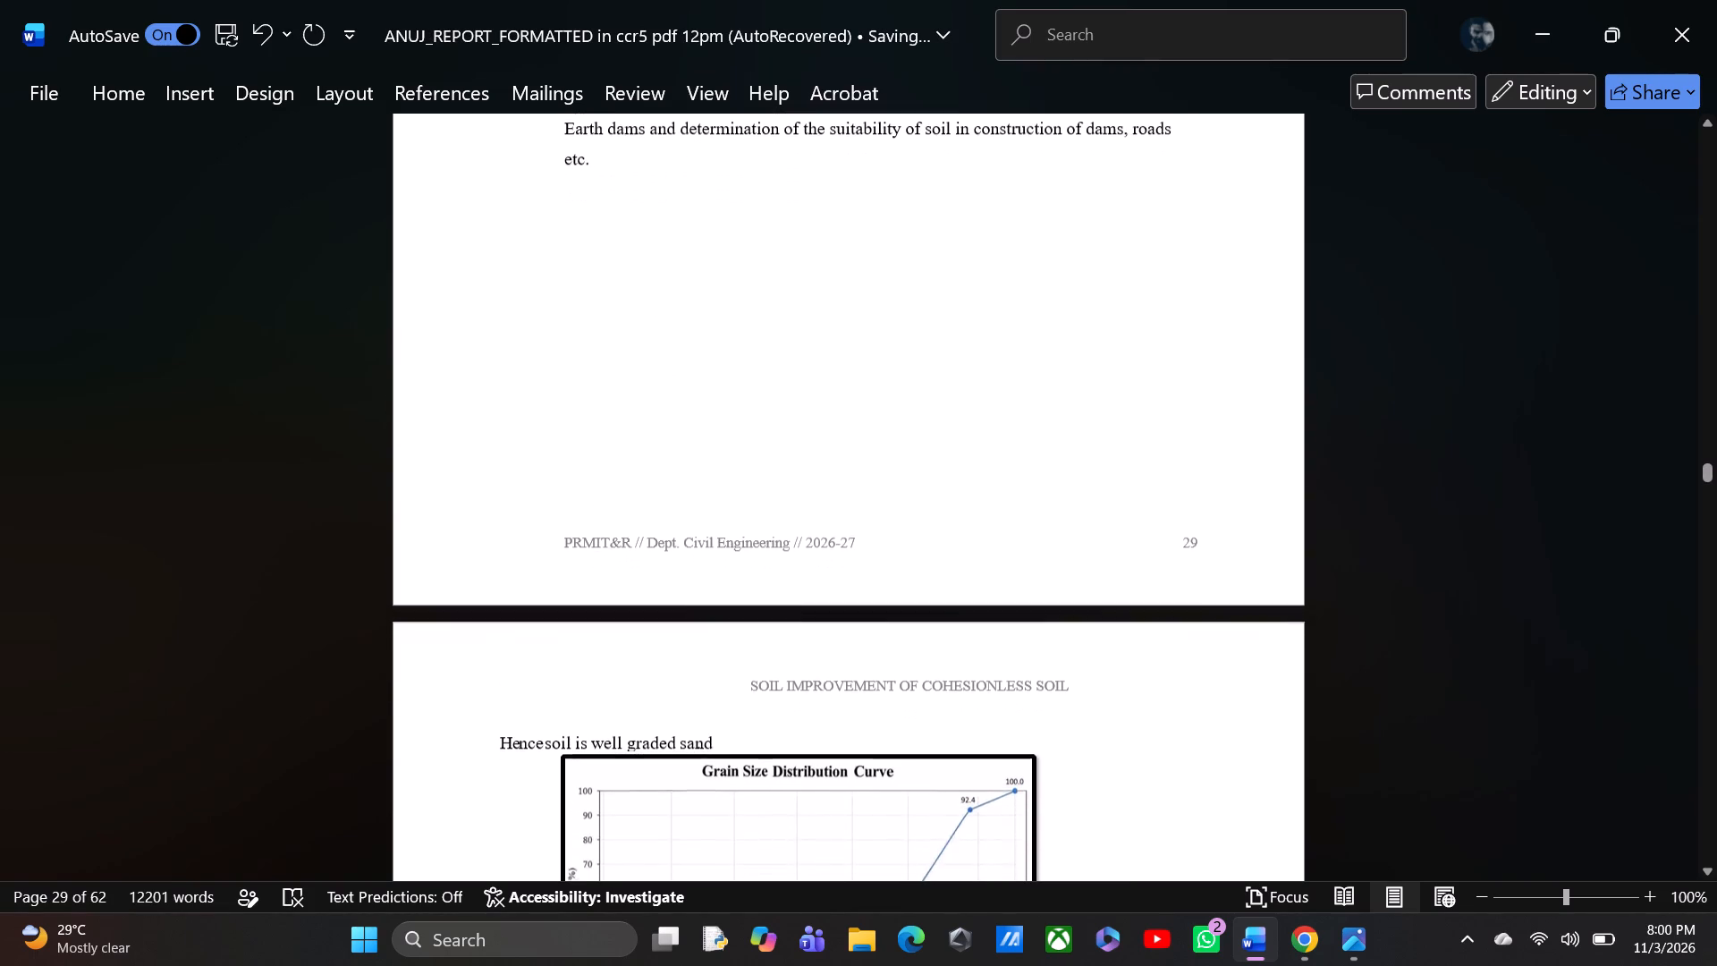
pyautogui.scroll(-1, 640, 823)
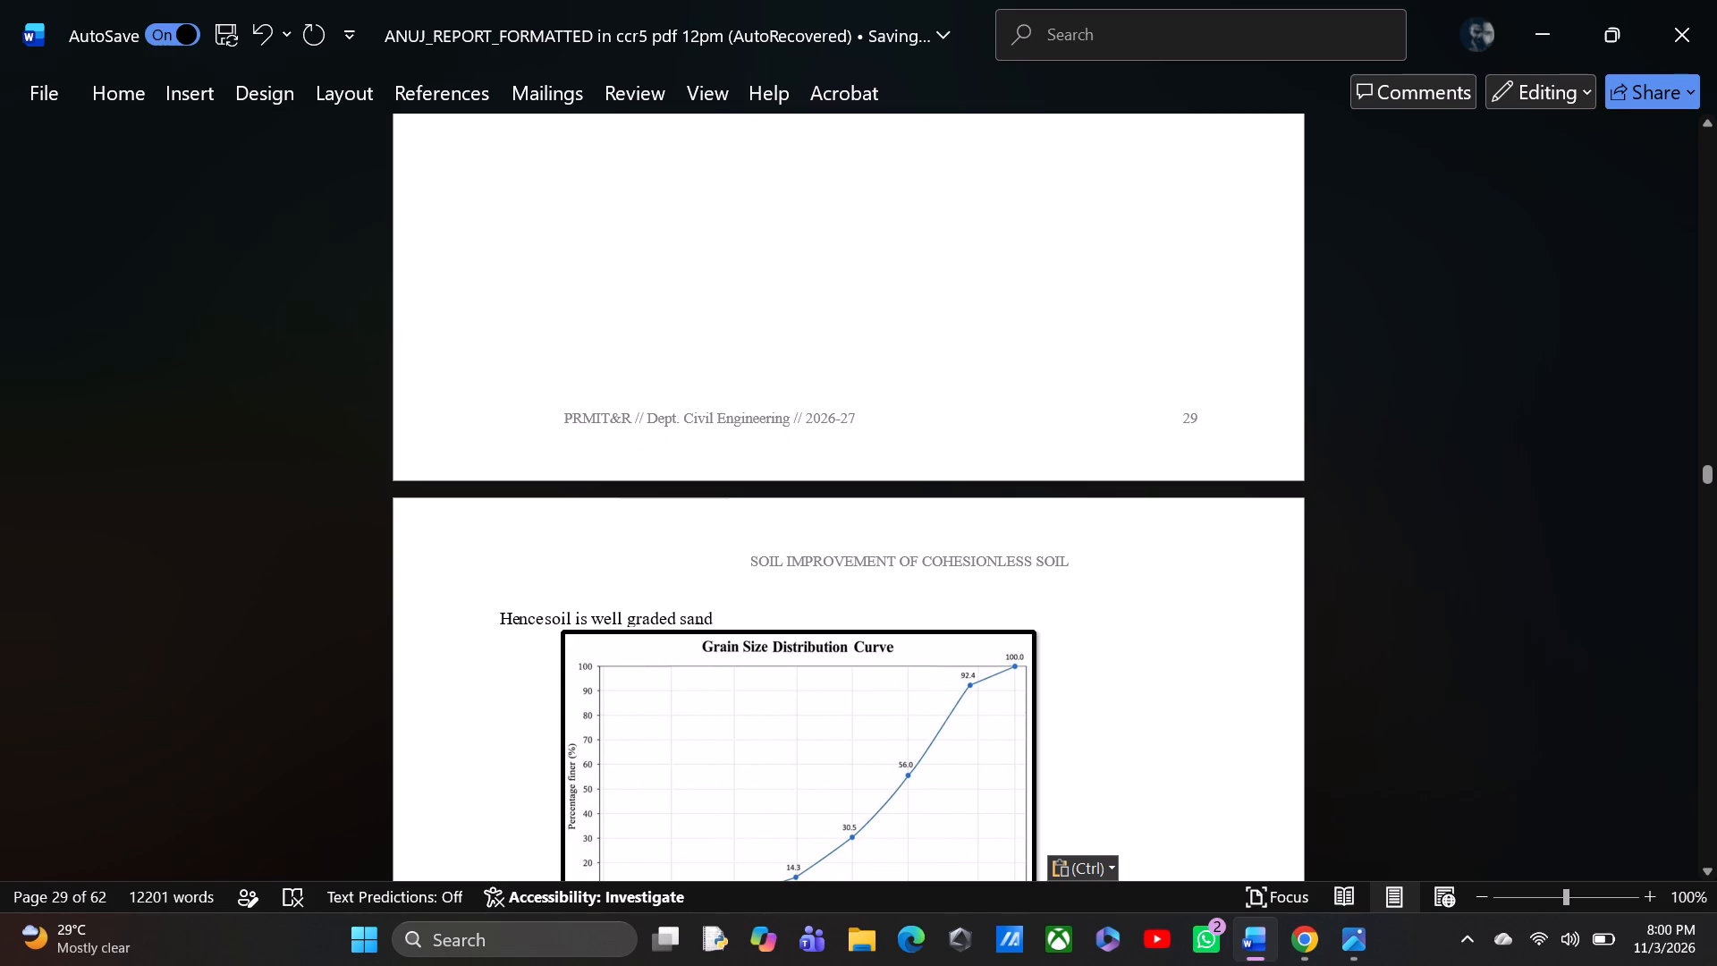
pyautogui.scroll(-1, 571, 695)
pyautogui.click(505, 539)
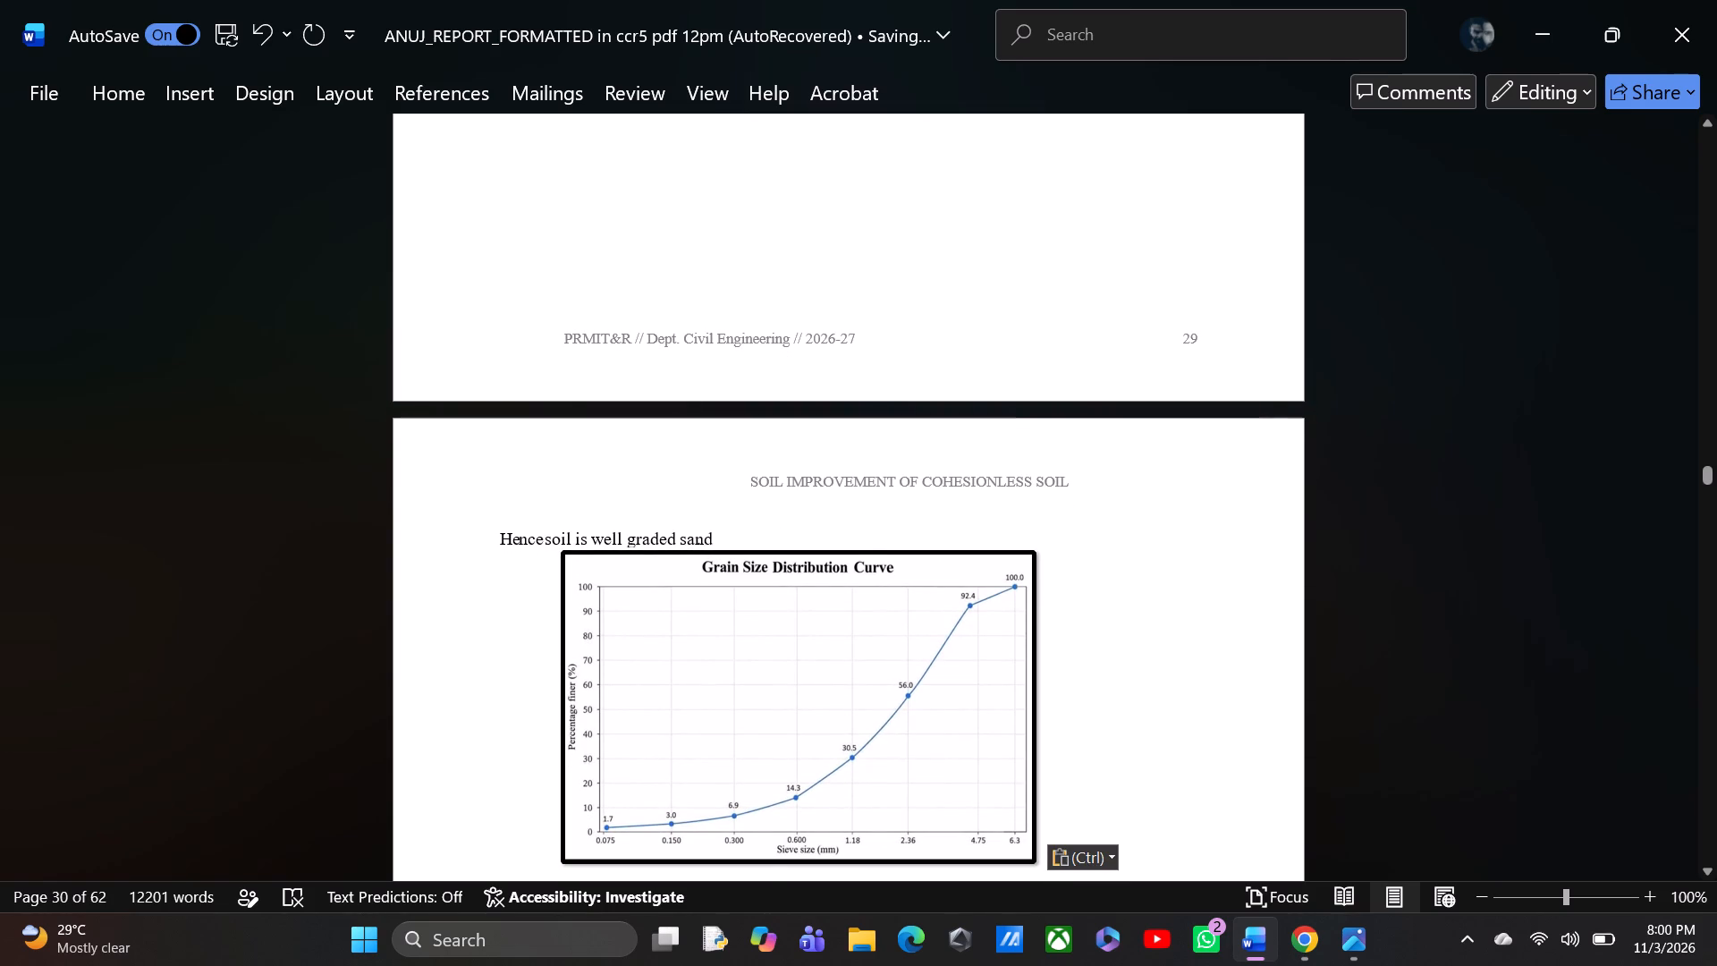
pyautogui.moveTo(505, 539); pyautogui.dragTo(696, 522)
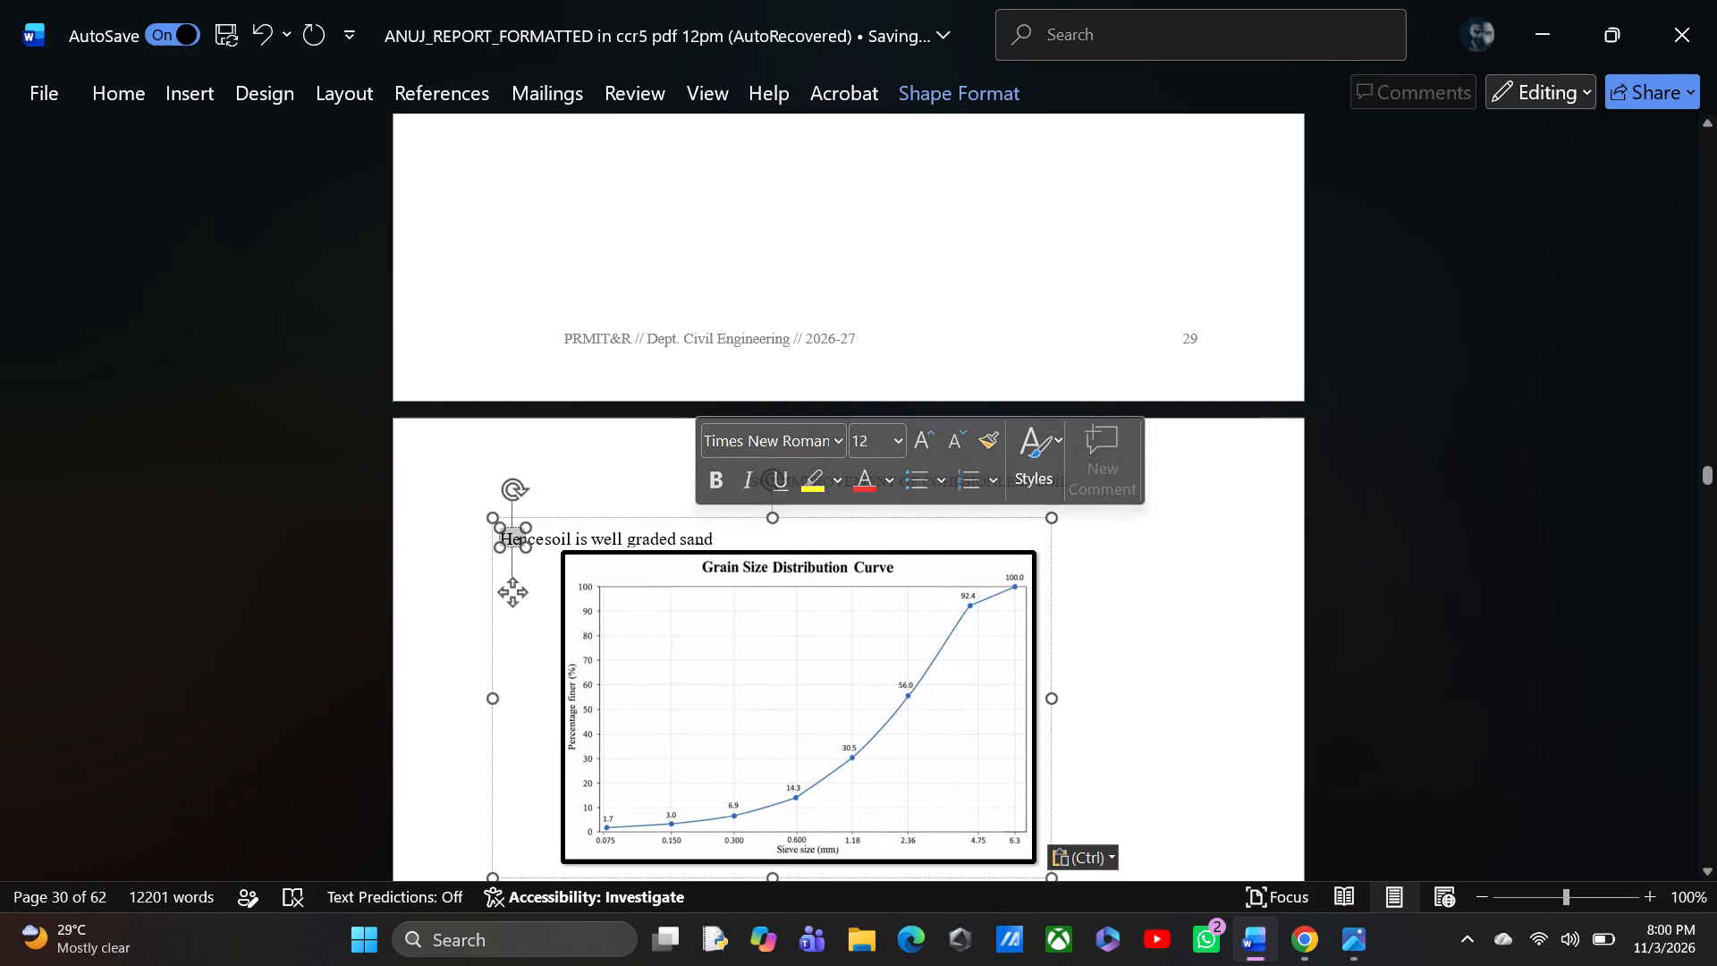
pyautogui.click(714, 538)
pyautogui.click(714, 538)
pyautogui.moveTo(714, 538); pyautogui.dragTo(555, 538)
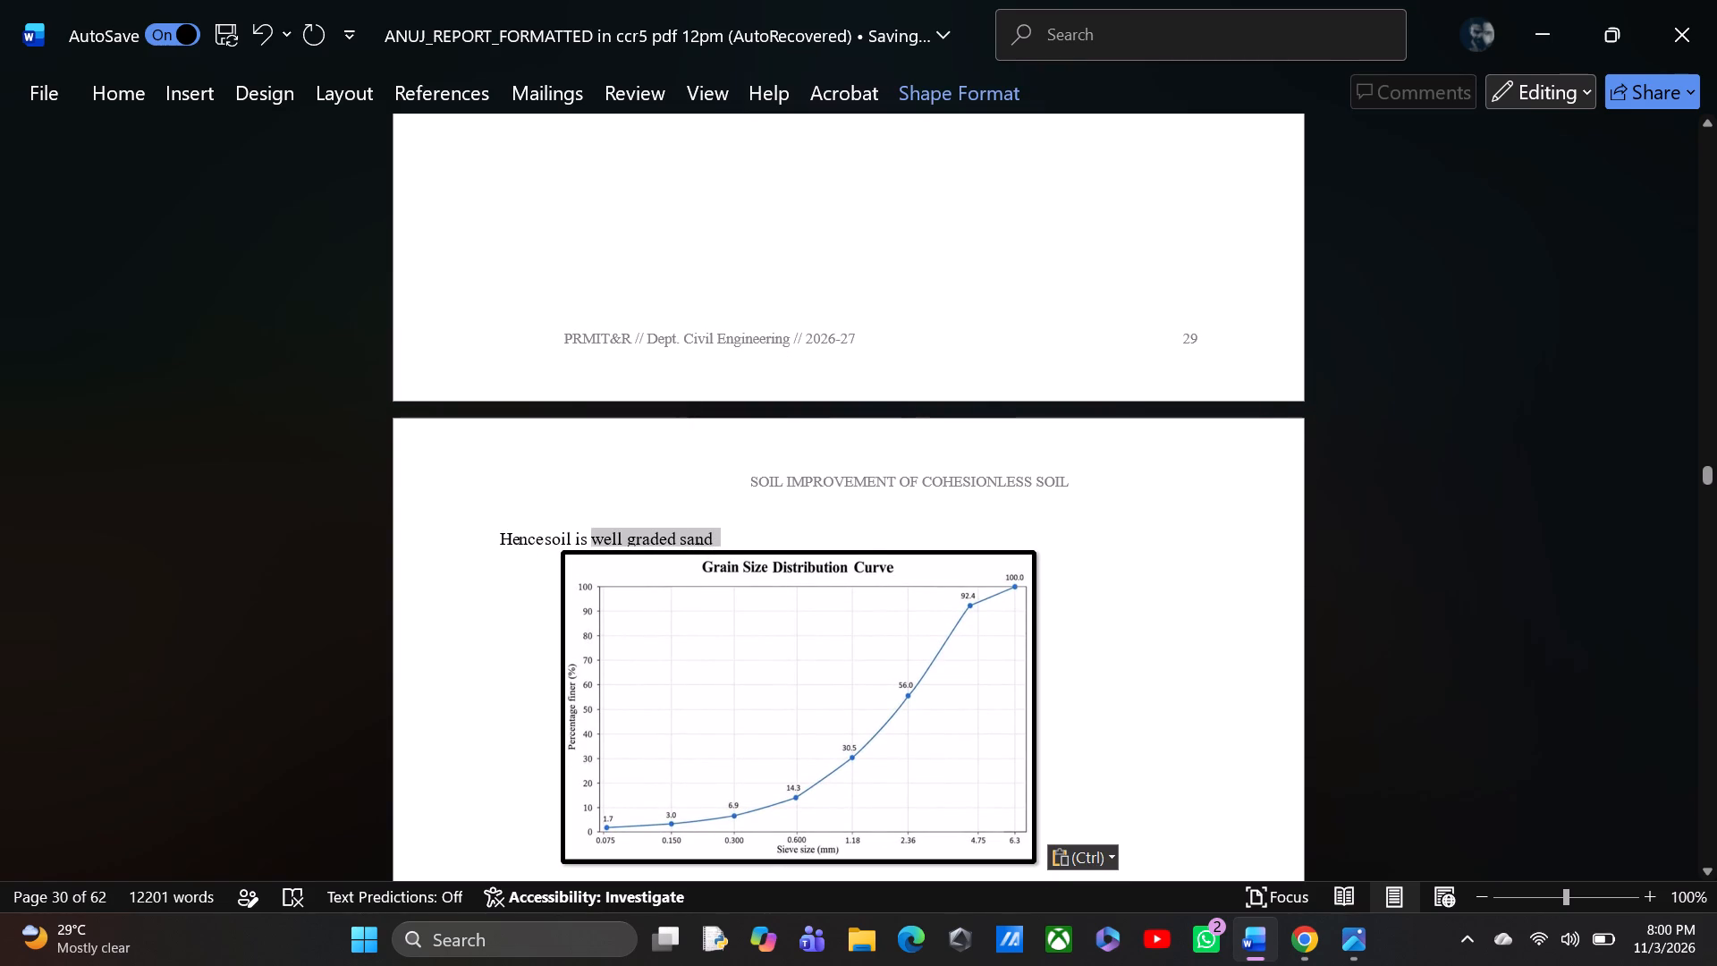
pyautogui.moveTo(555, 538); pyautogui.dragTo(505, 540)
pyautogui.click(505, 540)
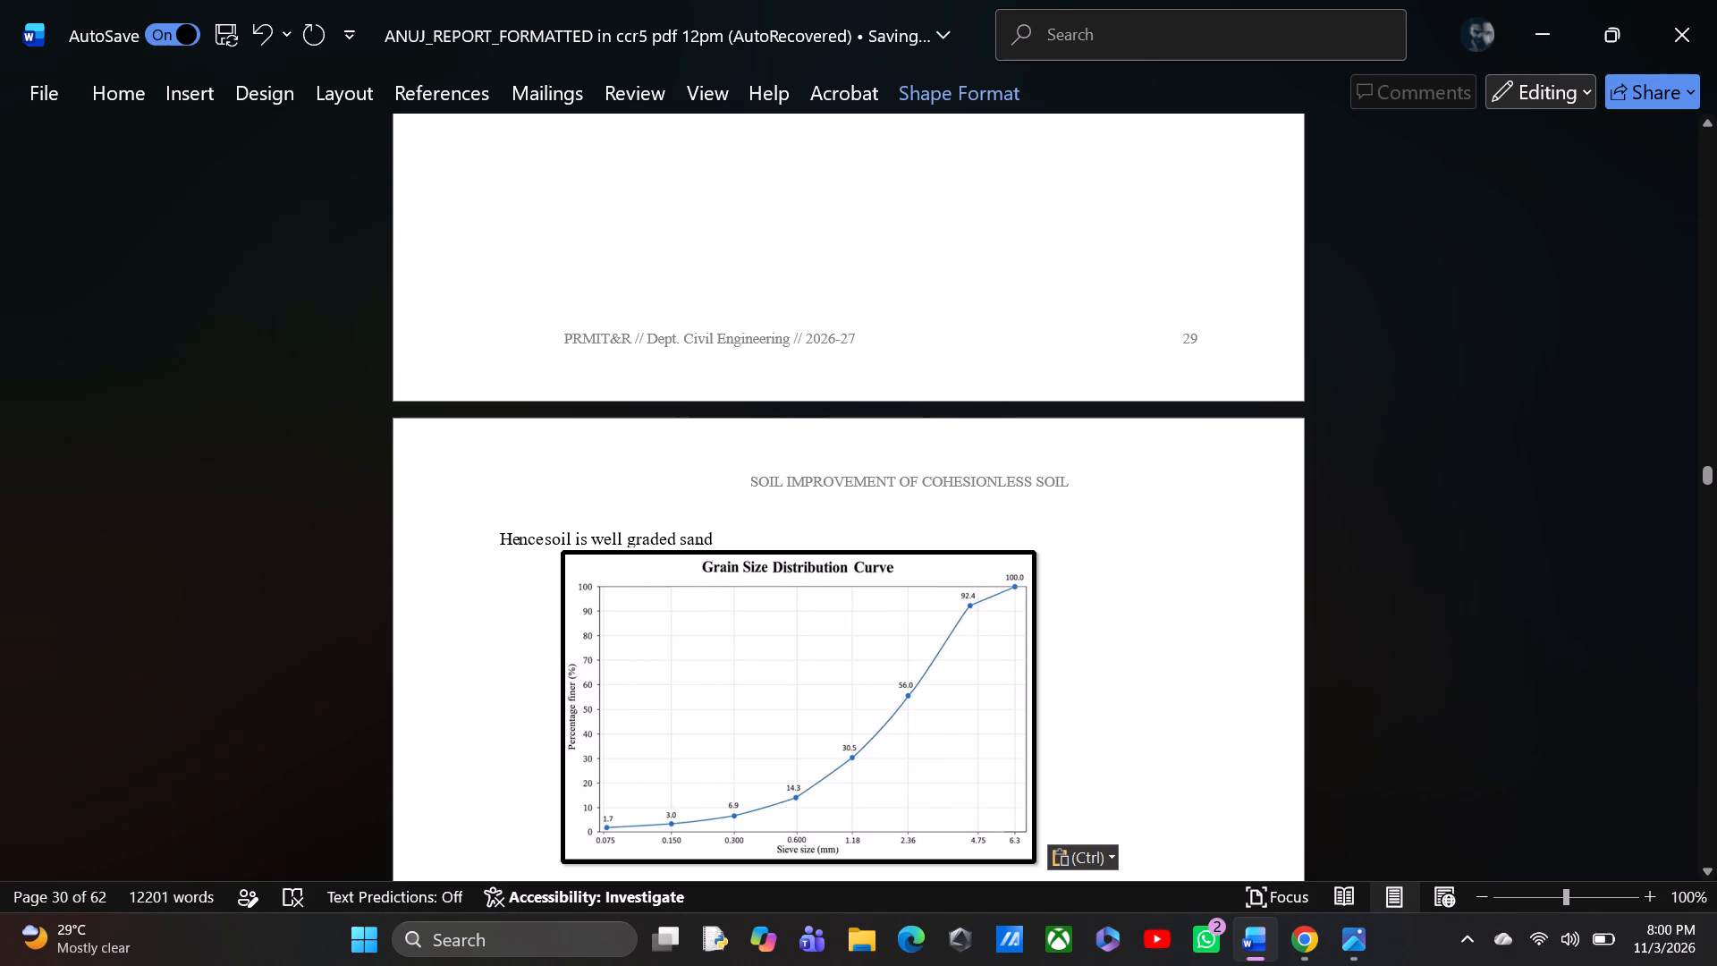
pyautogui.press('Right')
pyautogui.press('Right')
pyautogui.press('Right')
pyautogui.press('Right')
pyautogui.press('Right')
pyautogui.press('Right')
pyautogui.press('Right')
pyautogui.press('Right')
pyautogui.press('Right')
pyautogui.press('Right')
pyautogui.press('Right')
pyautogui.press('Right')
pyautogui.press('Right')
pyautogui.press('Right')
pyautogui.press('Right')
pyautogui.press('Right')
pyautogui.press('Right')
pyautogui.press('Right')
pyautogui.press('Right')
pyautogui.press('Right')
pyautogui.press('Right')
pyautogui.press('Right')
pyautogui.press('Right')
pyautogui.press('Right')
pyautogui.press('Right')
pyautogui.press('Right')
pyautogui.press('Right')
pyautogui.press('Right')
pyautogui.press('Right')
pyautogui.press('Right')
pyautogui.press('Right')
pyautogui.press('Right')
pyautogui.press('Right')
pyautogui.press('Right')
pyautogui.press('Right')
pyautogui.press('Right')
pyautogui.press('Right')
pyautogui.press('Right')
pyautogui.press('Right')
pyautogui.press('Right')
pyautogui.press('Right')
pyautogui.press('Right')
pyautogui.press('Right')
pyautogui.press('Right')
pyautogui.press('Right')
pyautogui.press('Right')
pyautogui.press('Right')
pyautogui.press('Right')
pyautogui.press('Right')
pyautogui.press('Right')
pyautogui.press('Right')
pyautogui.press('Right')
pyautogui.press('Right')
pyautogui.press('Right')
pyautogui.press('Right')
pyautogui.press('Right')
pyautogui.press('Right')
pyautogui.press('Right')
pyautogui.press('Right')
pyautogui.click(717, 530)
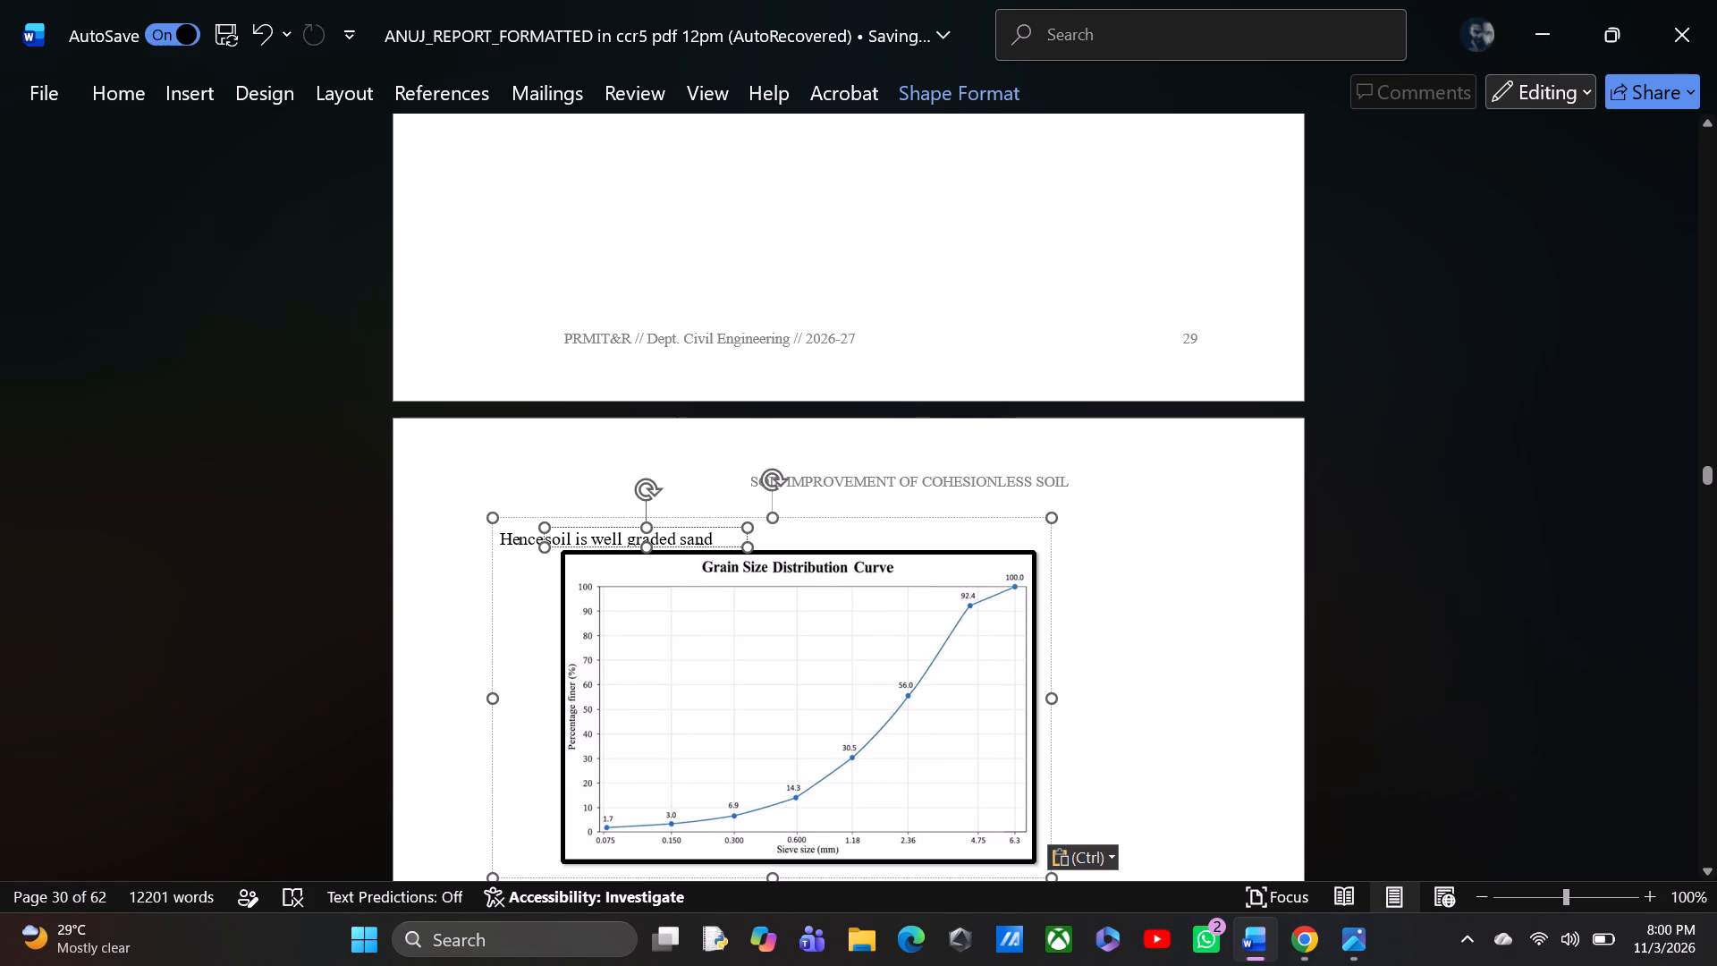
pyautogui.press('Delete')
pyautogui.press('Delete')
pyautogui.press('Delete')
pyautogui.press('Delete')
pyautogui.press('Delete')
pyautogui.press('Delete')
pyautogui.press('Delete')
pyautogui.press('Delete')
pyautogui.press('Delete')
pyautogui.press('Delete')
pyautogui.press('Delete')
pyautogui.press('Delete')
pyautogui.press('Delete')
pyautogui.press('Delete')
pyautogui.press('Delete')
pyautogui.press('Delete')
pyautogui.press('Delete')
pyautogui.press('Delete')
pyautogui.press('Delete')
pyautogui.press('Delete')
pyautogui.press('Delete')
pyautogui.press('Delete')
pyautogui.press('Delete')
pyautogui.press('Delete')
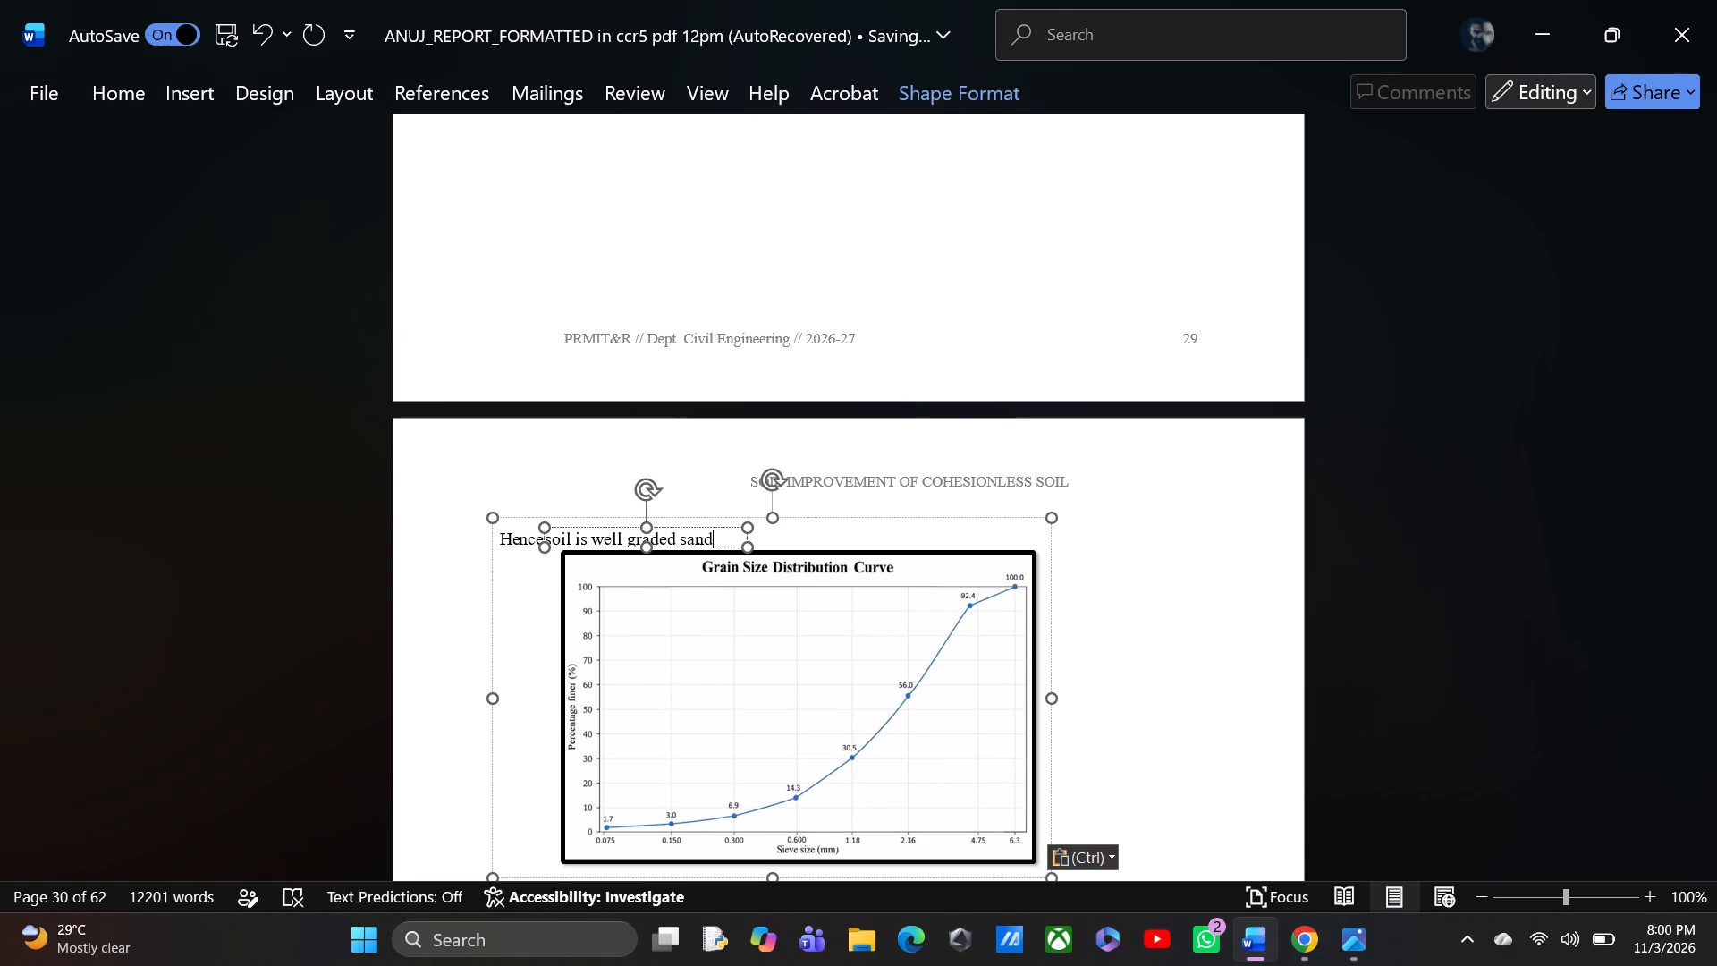
# Delete the "soil is well graded sand" text box from the pasted graphic.
pyautogui.click(696, 524)
pyautogui.press('Delete')
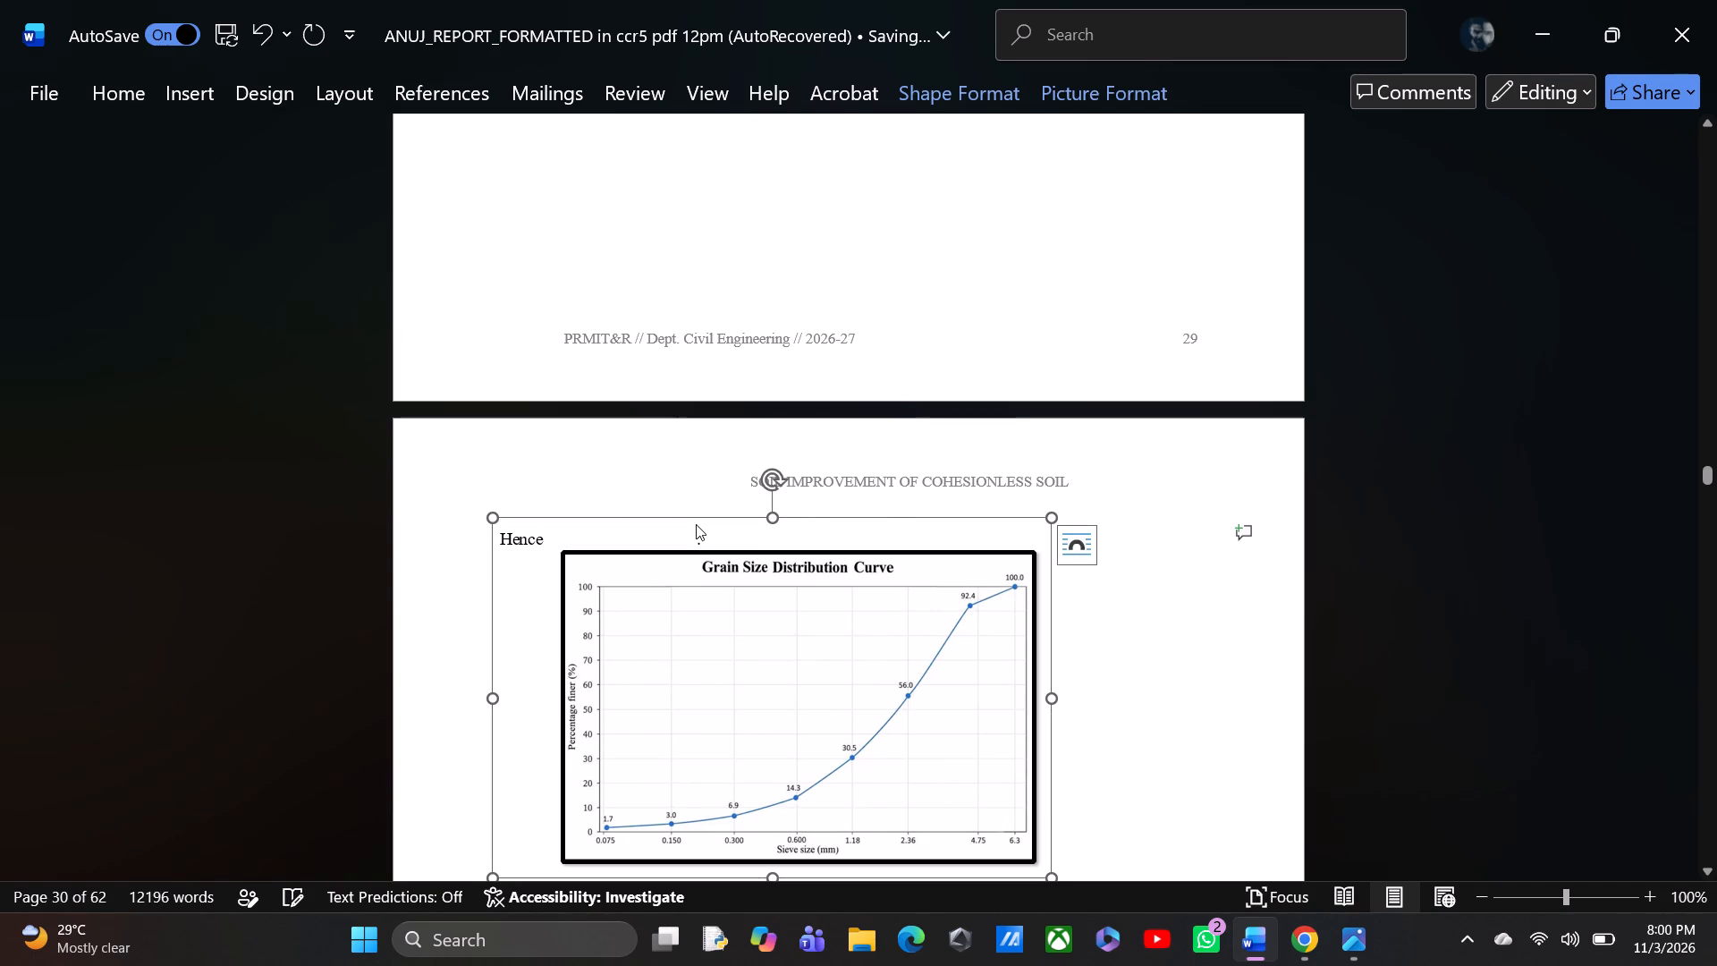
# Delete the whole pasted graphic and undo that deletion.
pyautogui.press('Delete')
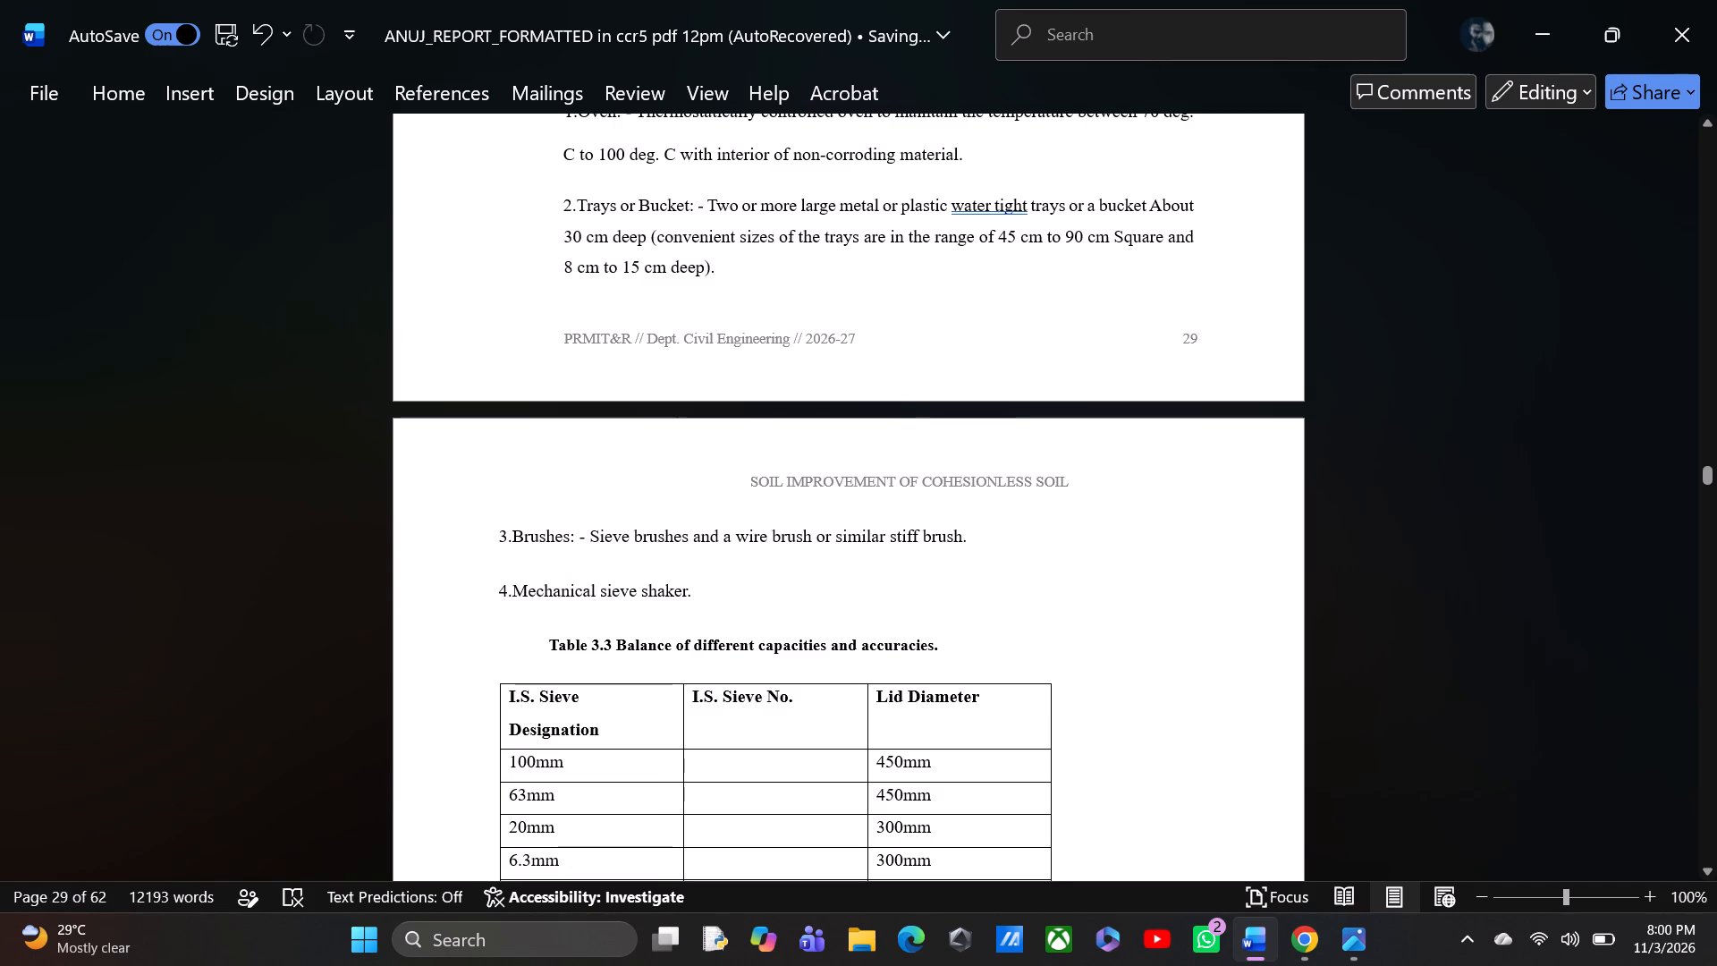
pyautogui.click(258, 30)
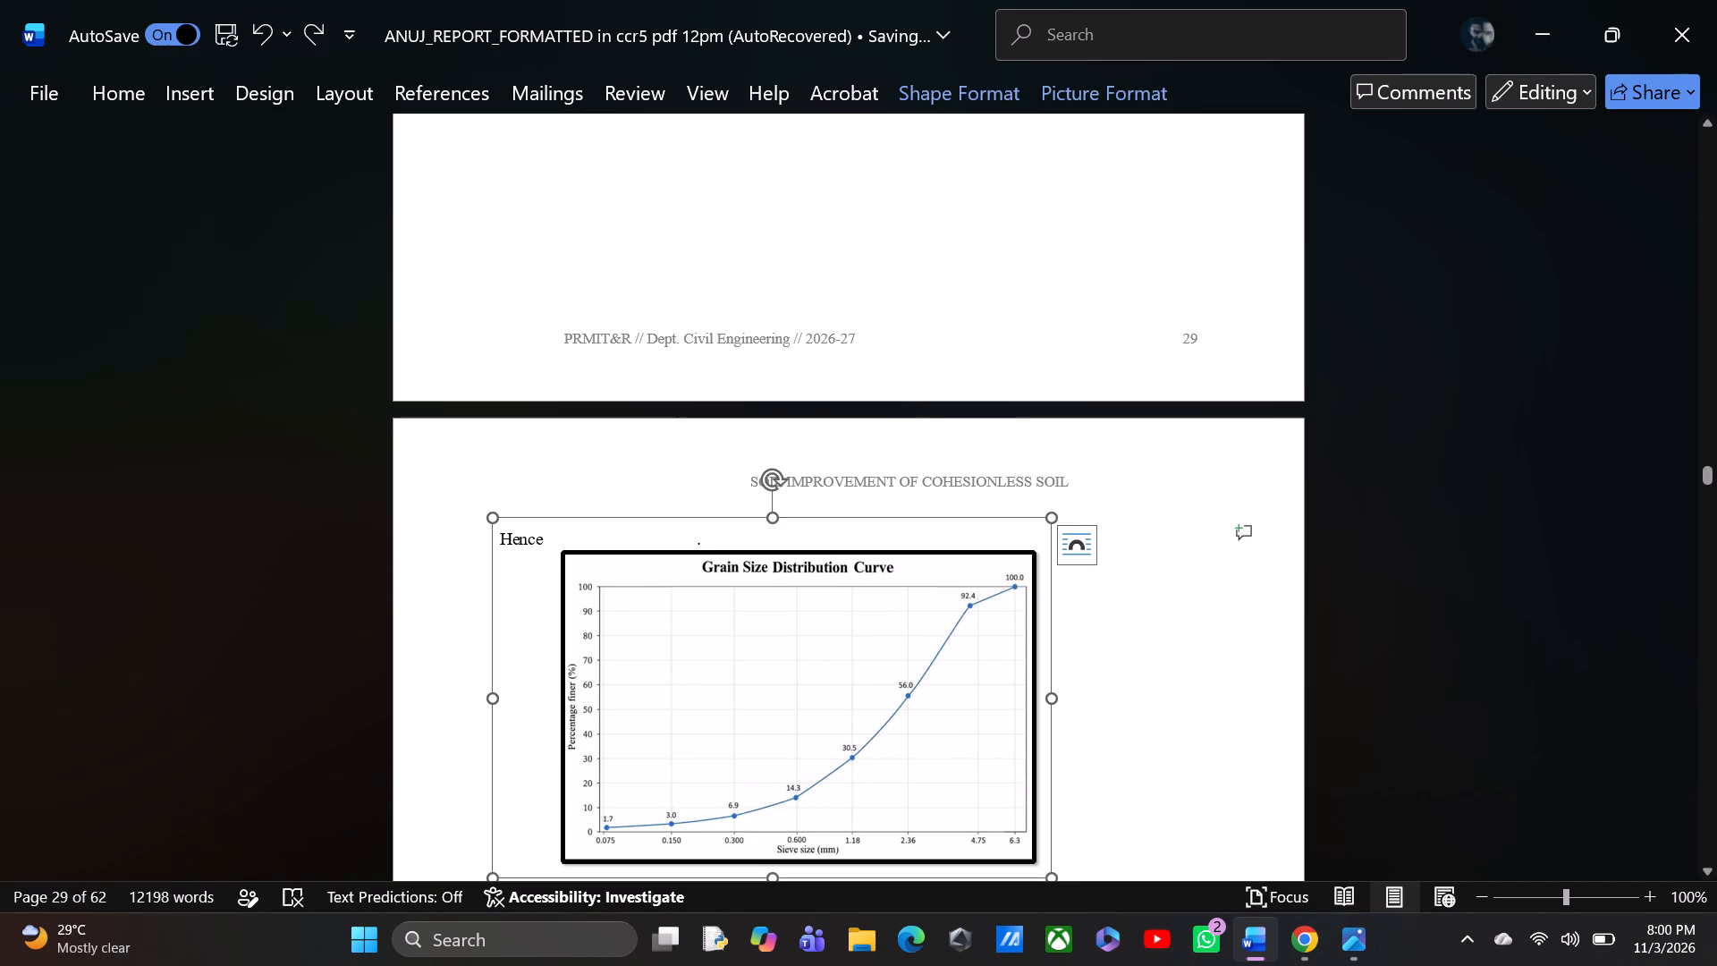
# Delete the text box holding the "nce" part of "Hence" from the pasted graphic.
pyautogui.click(544, 534)
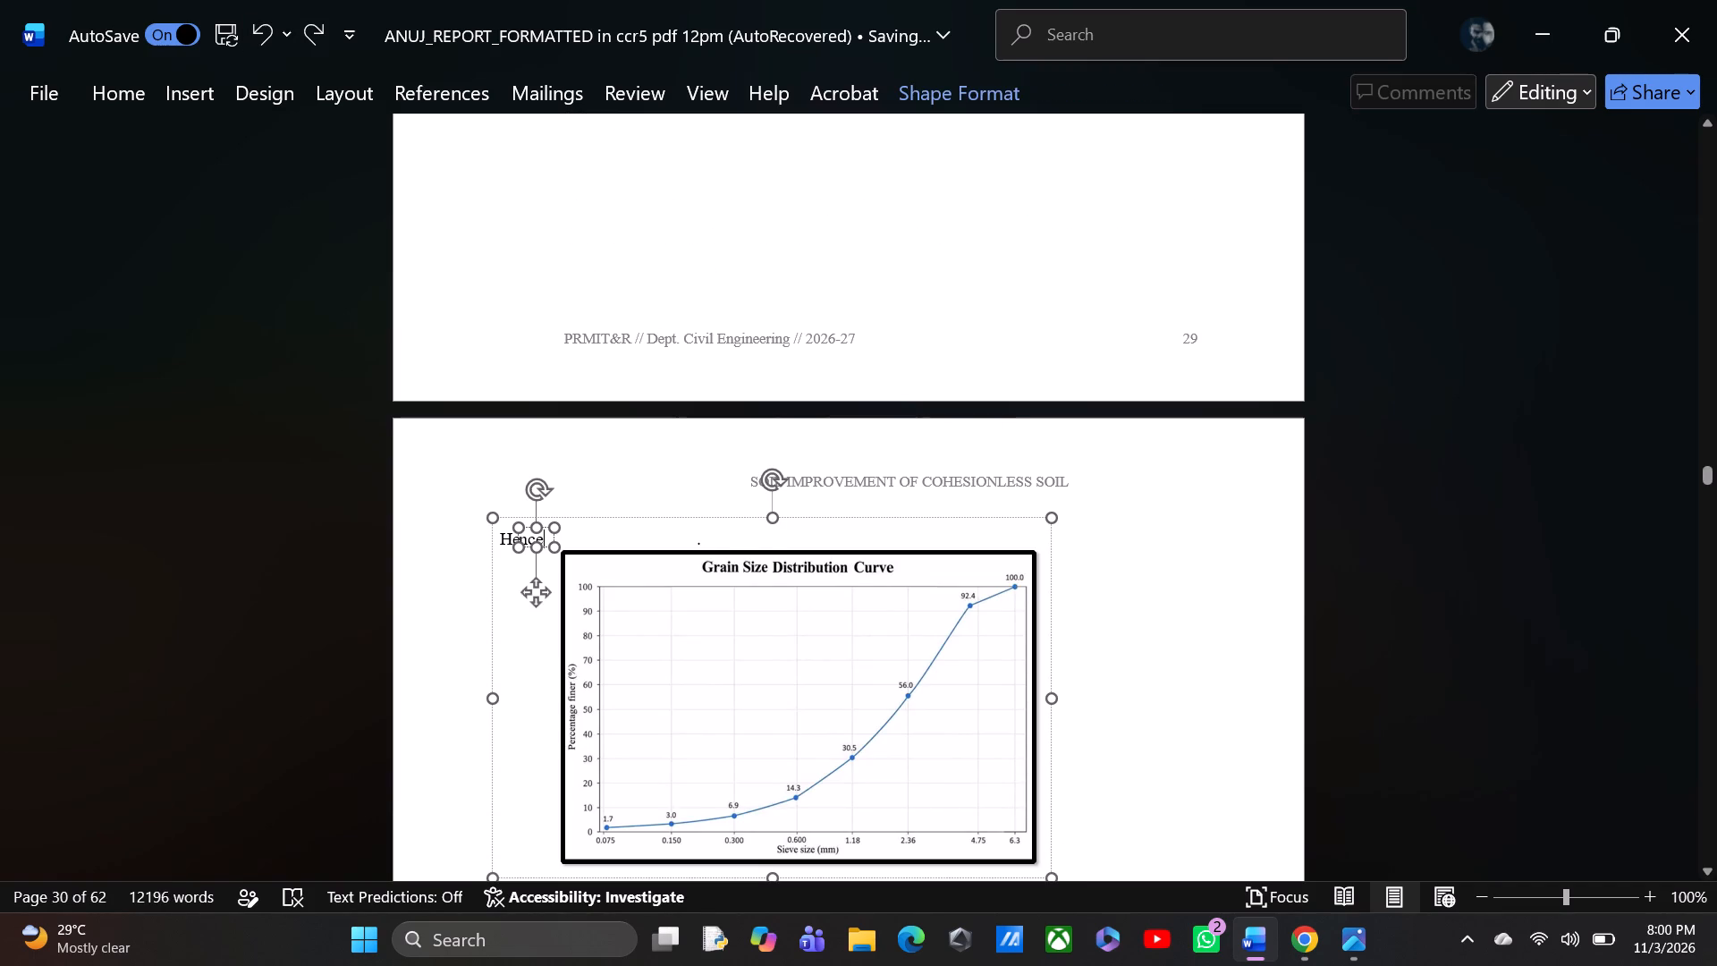
pyautogui.press('Delete')
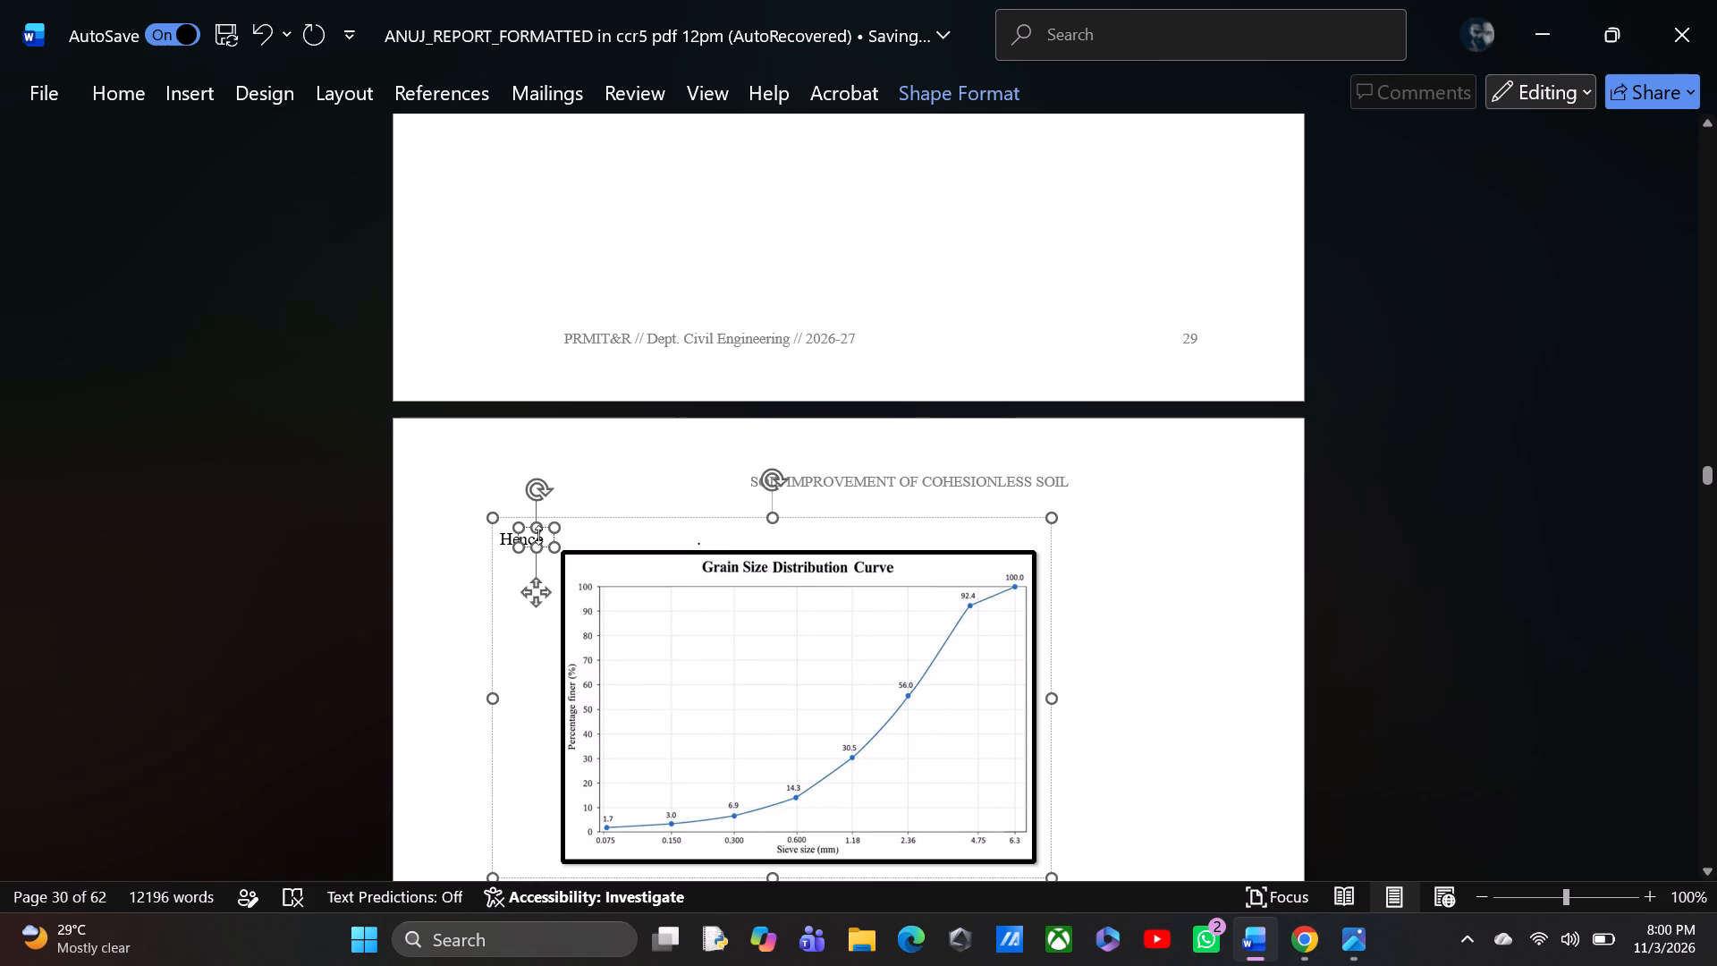
pyautogui.click(538, 550)
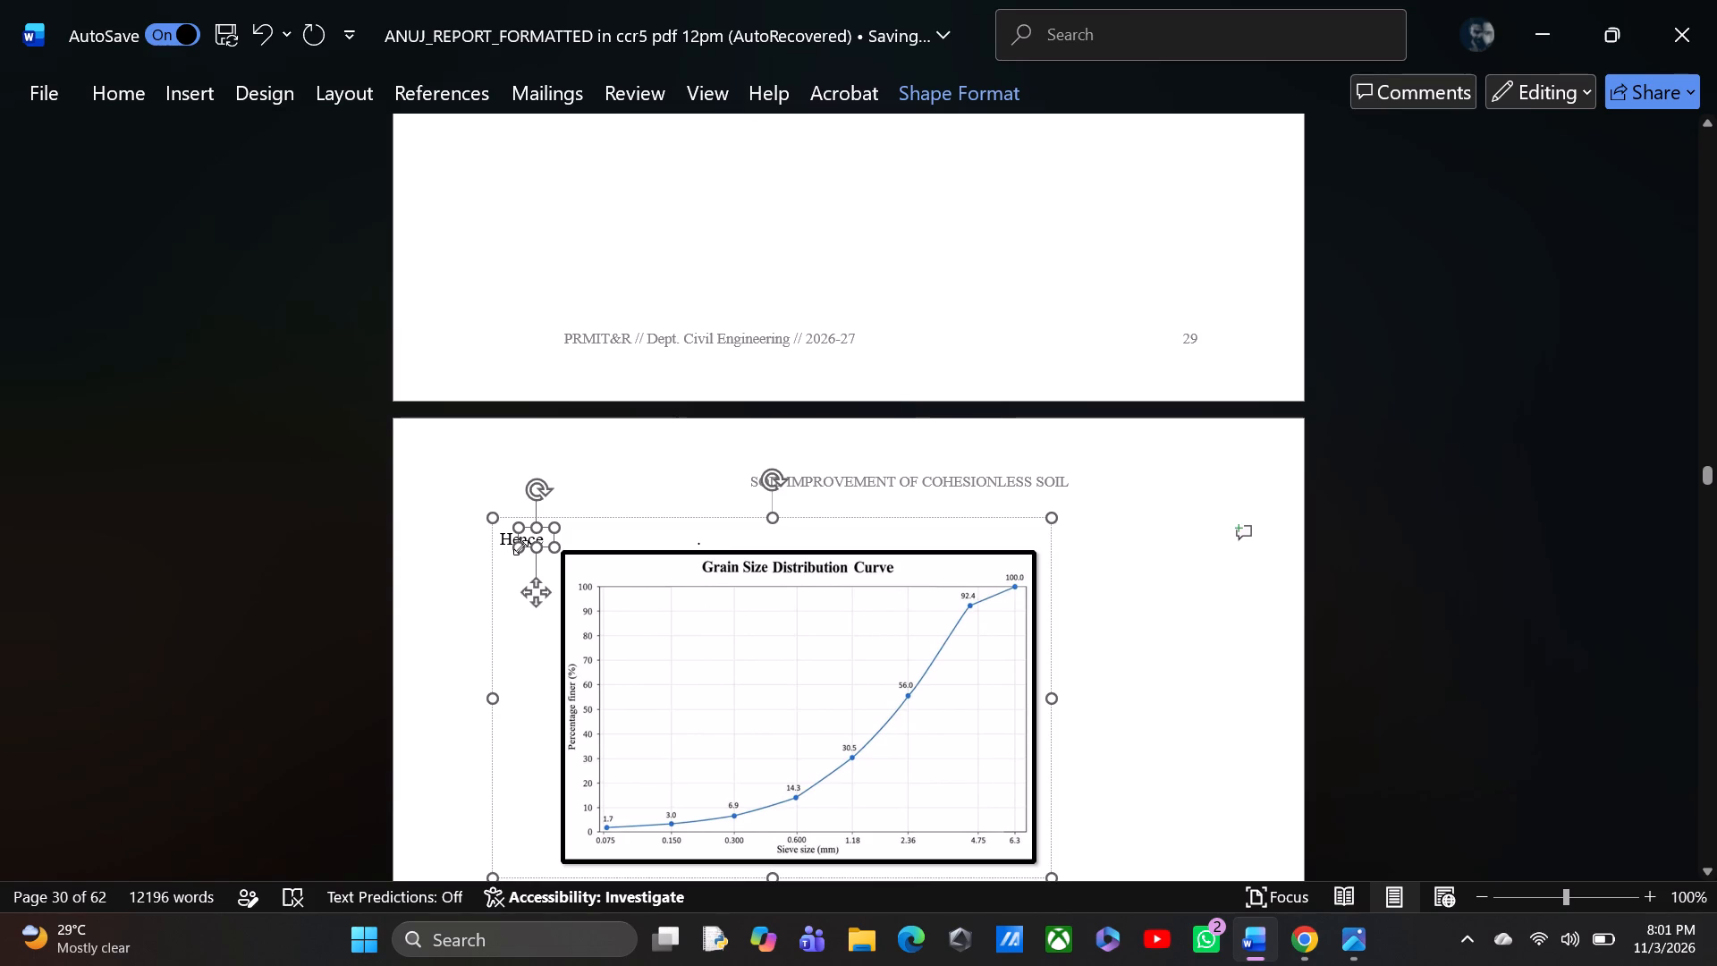
pyautogui.moveTo(520, 547); pyautogui.dragTo(495, 546)
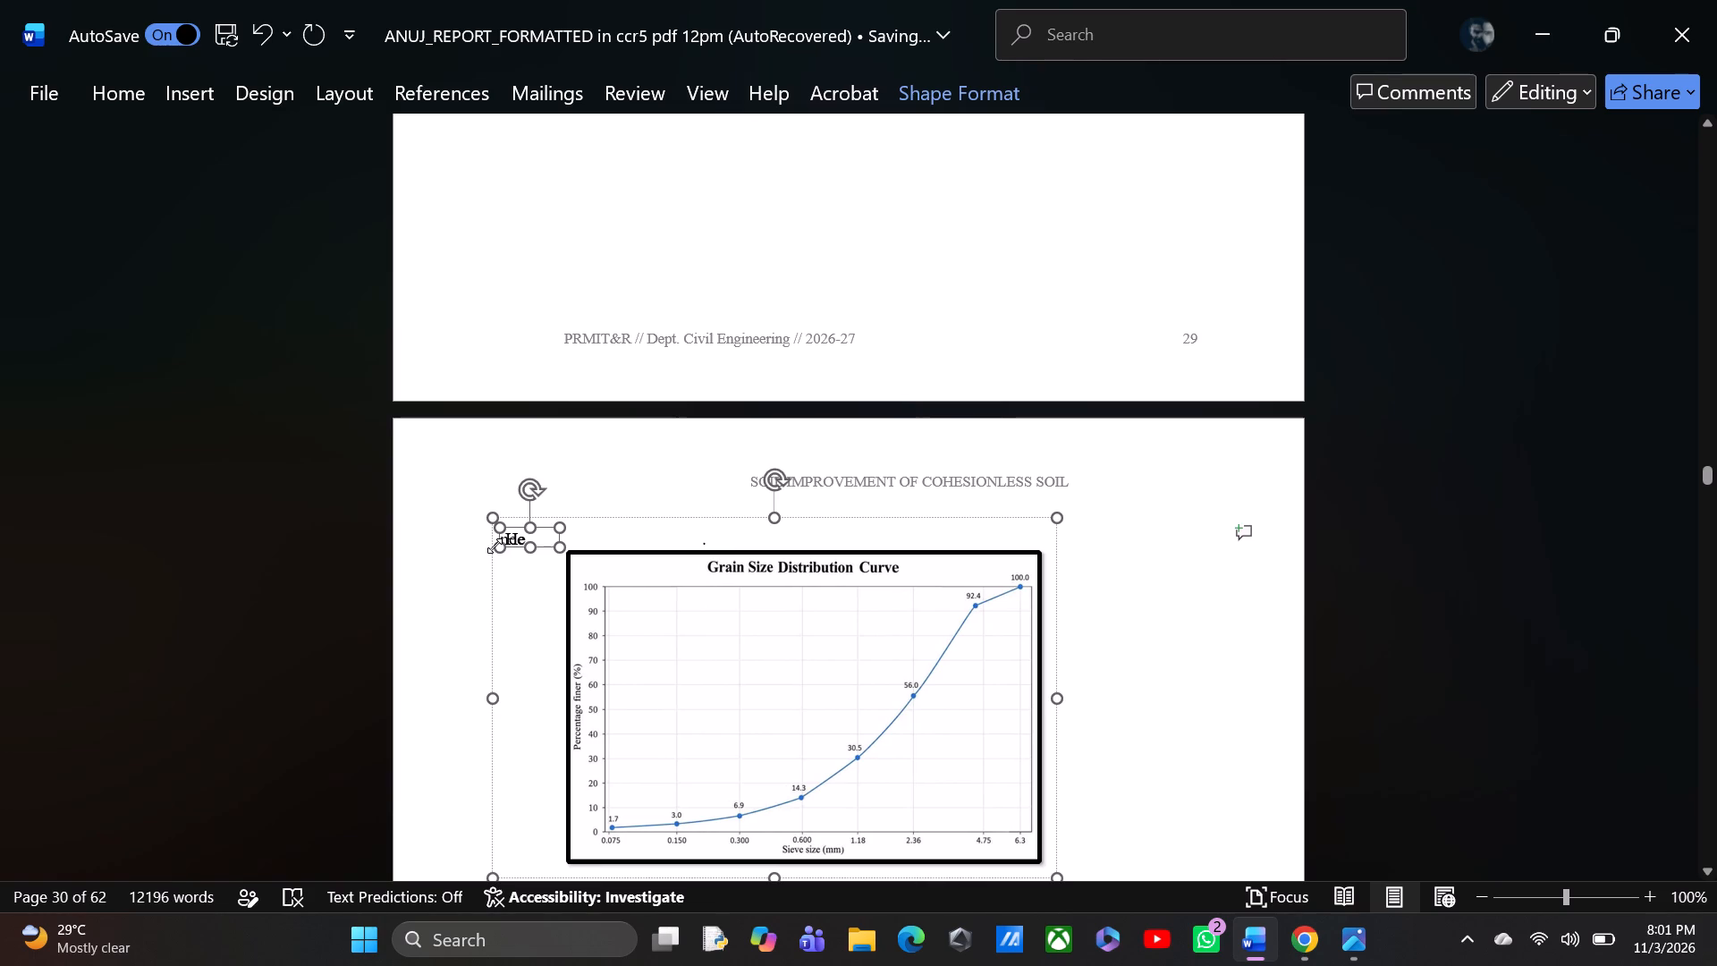
pyautogui.press('Delete')
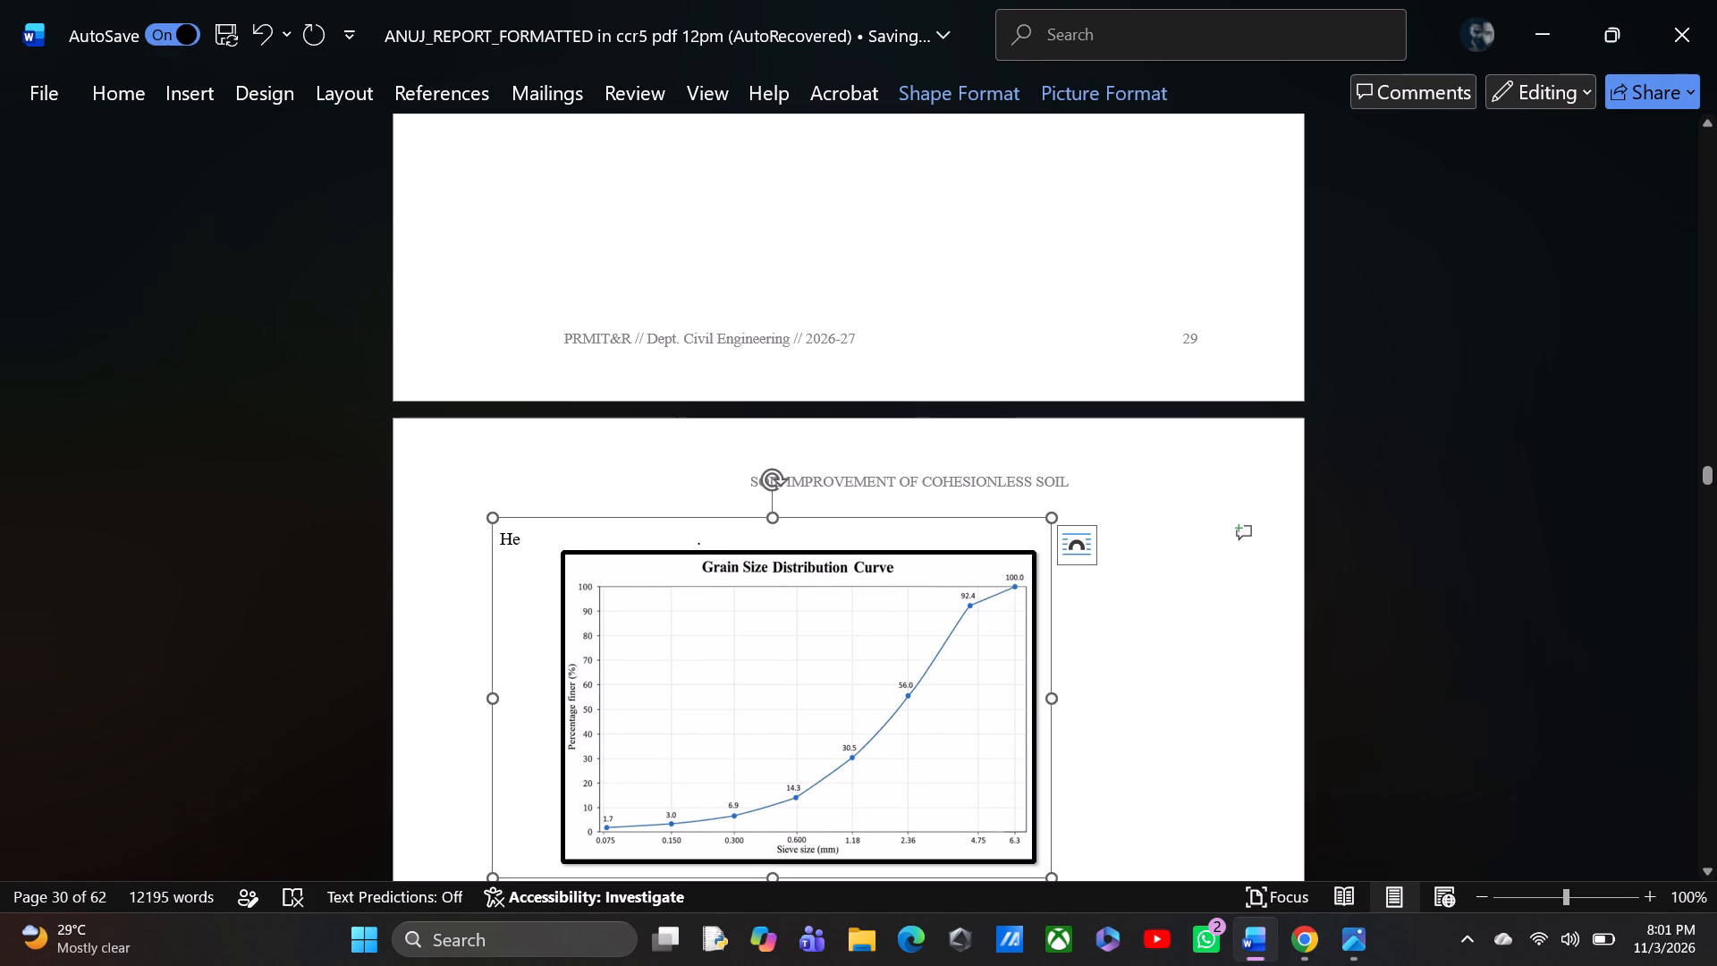
# Delete the text box holding "He" from the pasted graphic, and undo the extra deletion of the whole graphic.
pyautogui.click(523, 535)
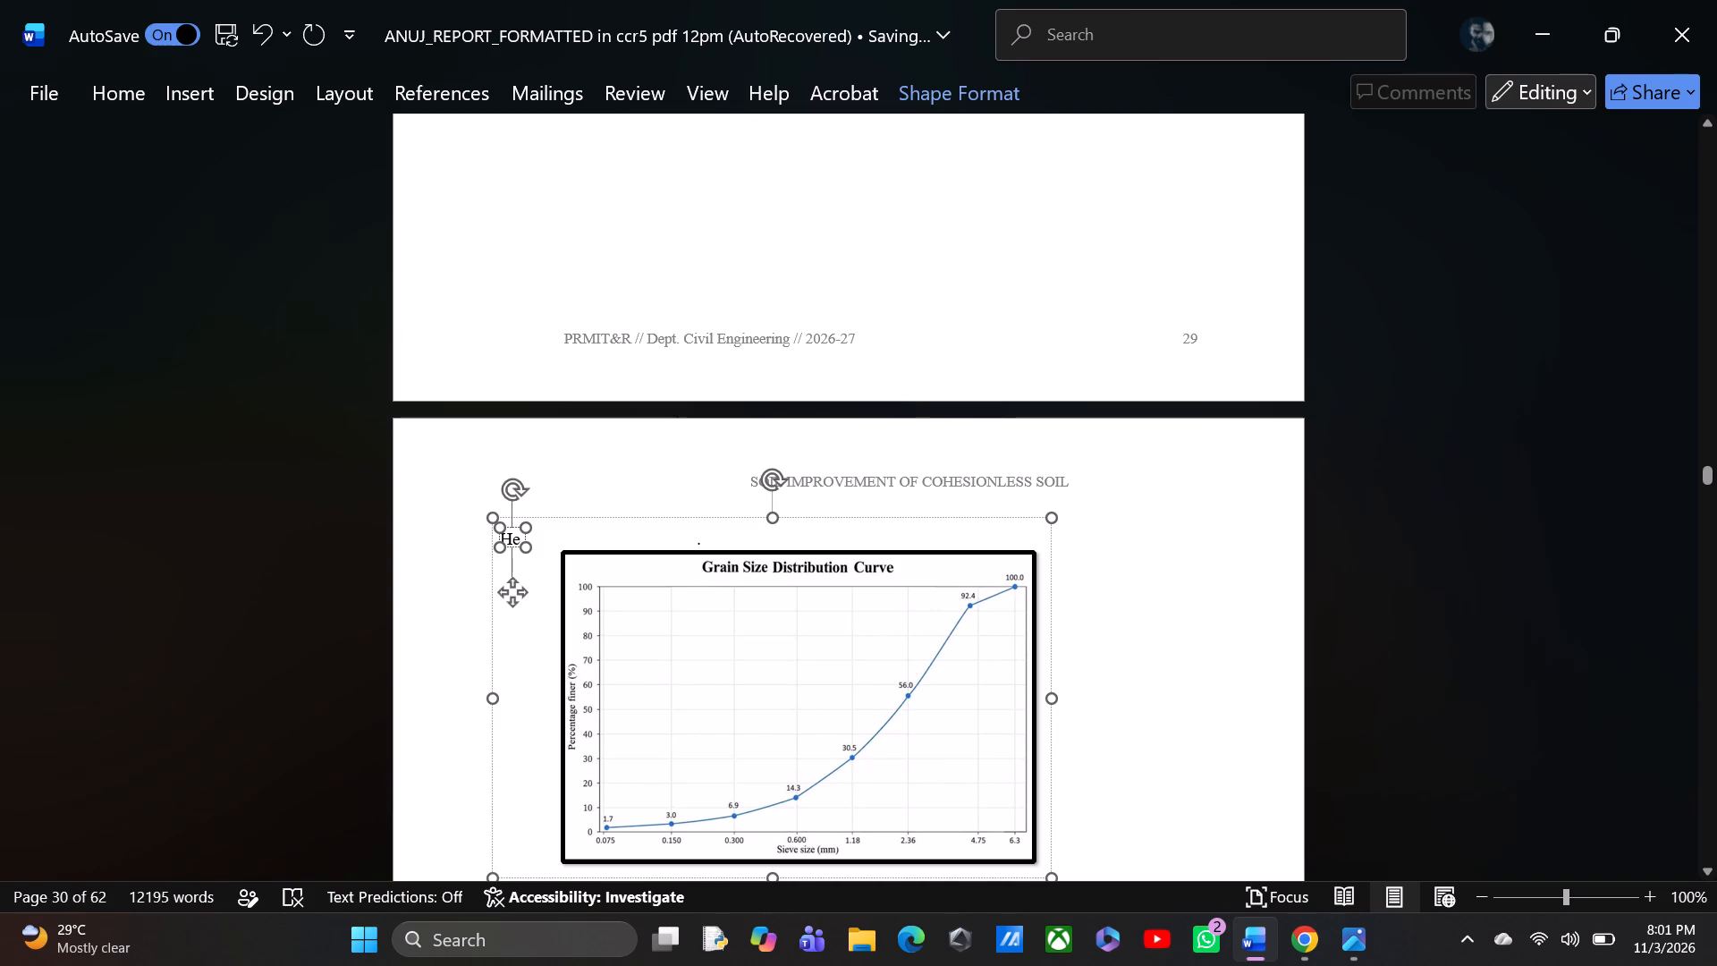
pyautogui.press('Delete')
pyautogui.press('Delete')
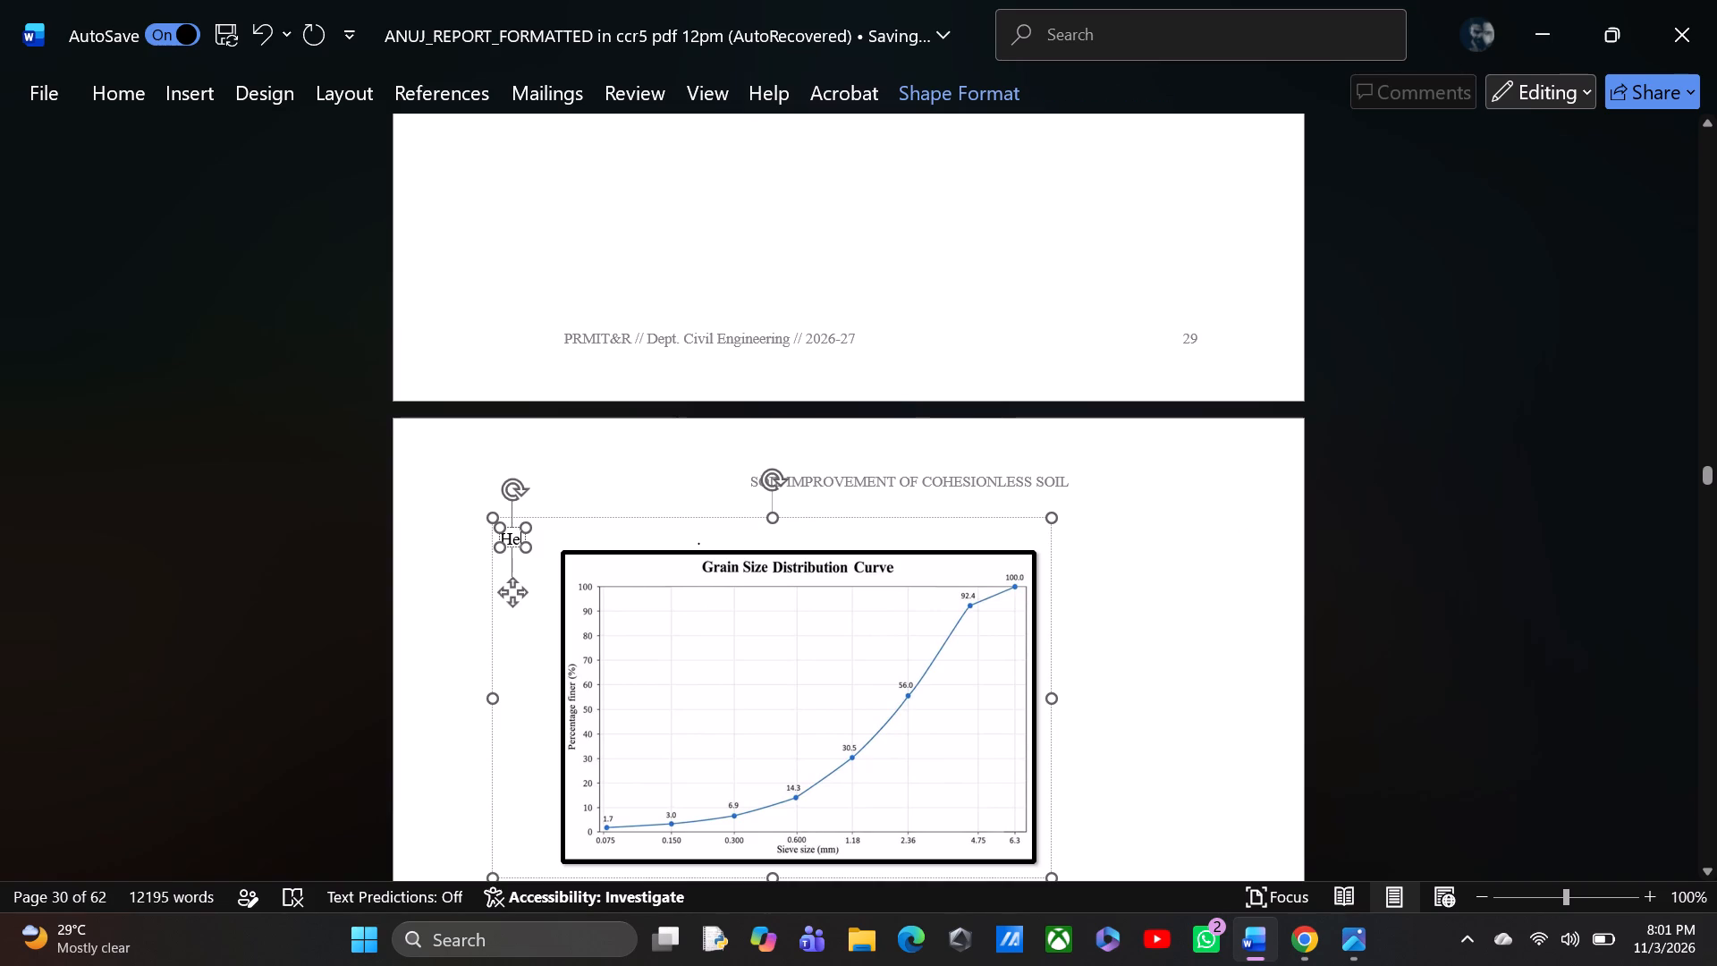
pyautogui.click(523, 535)
pyautogui.moveTo(506, 553); pyautogui.dragTo(533, 551, button='right')
pyautogui.click(533, 551)
pyautogui.doubleClick(513, 546)
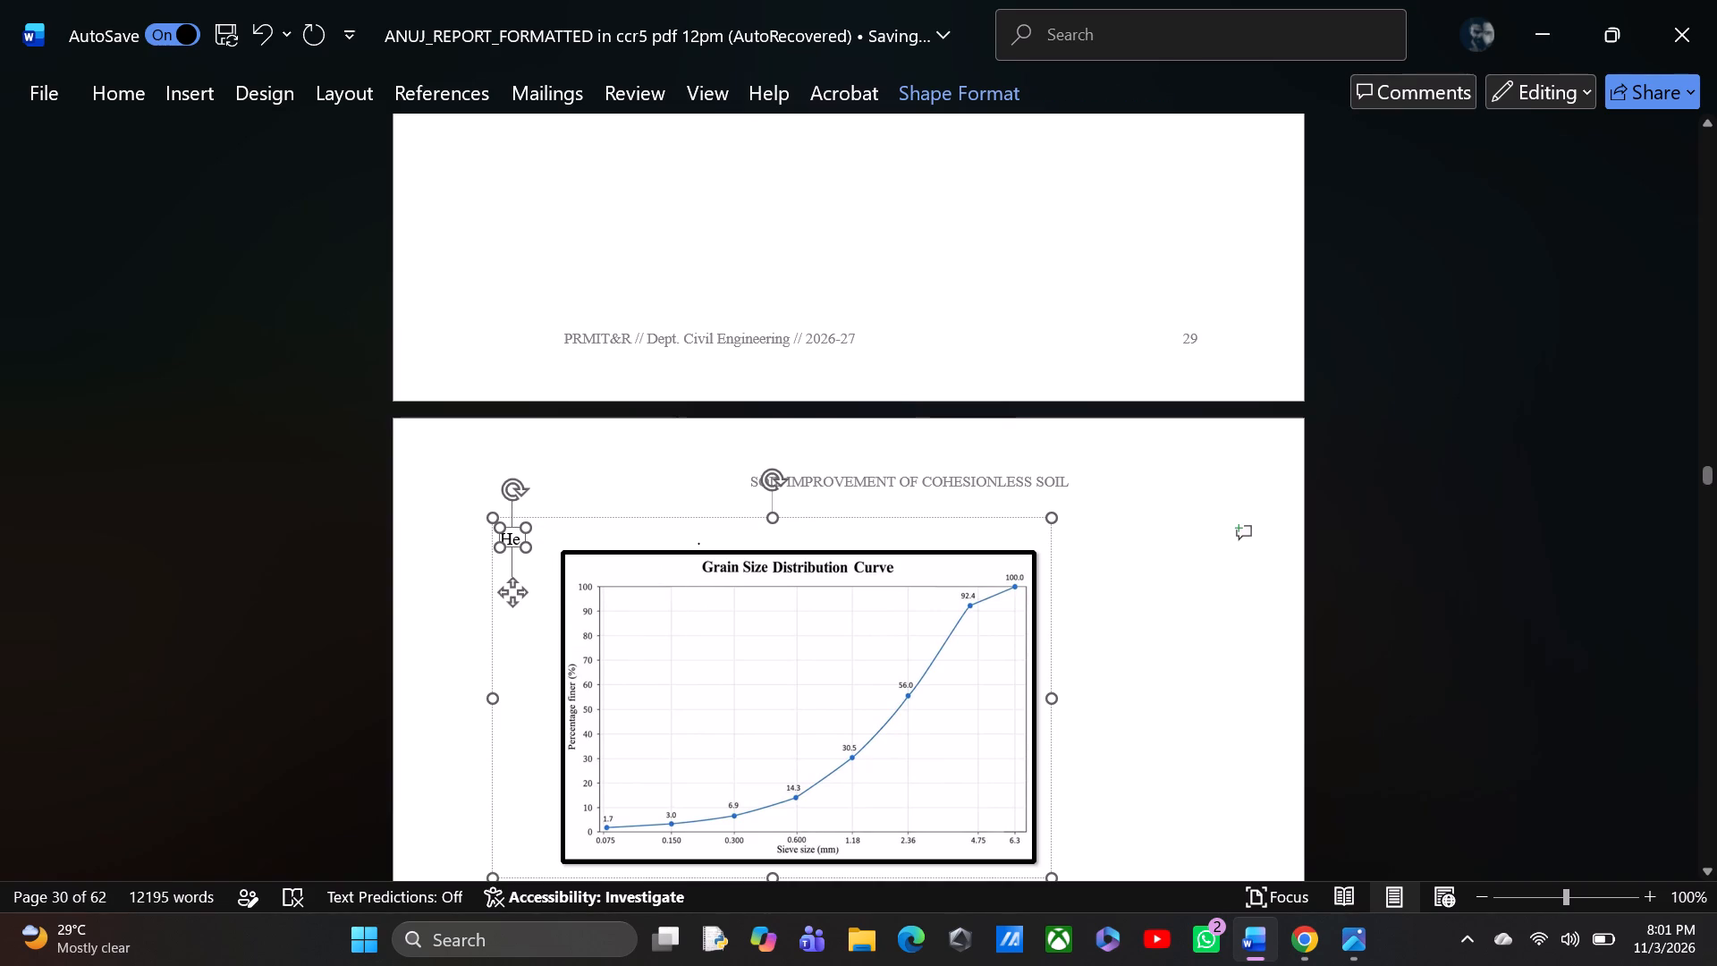
pyautogui.press('Delete')
pyautogui.press('Delete')
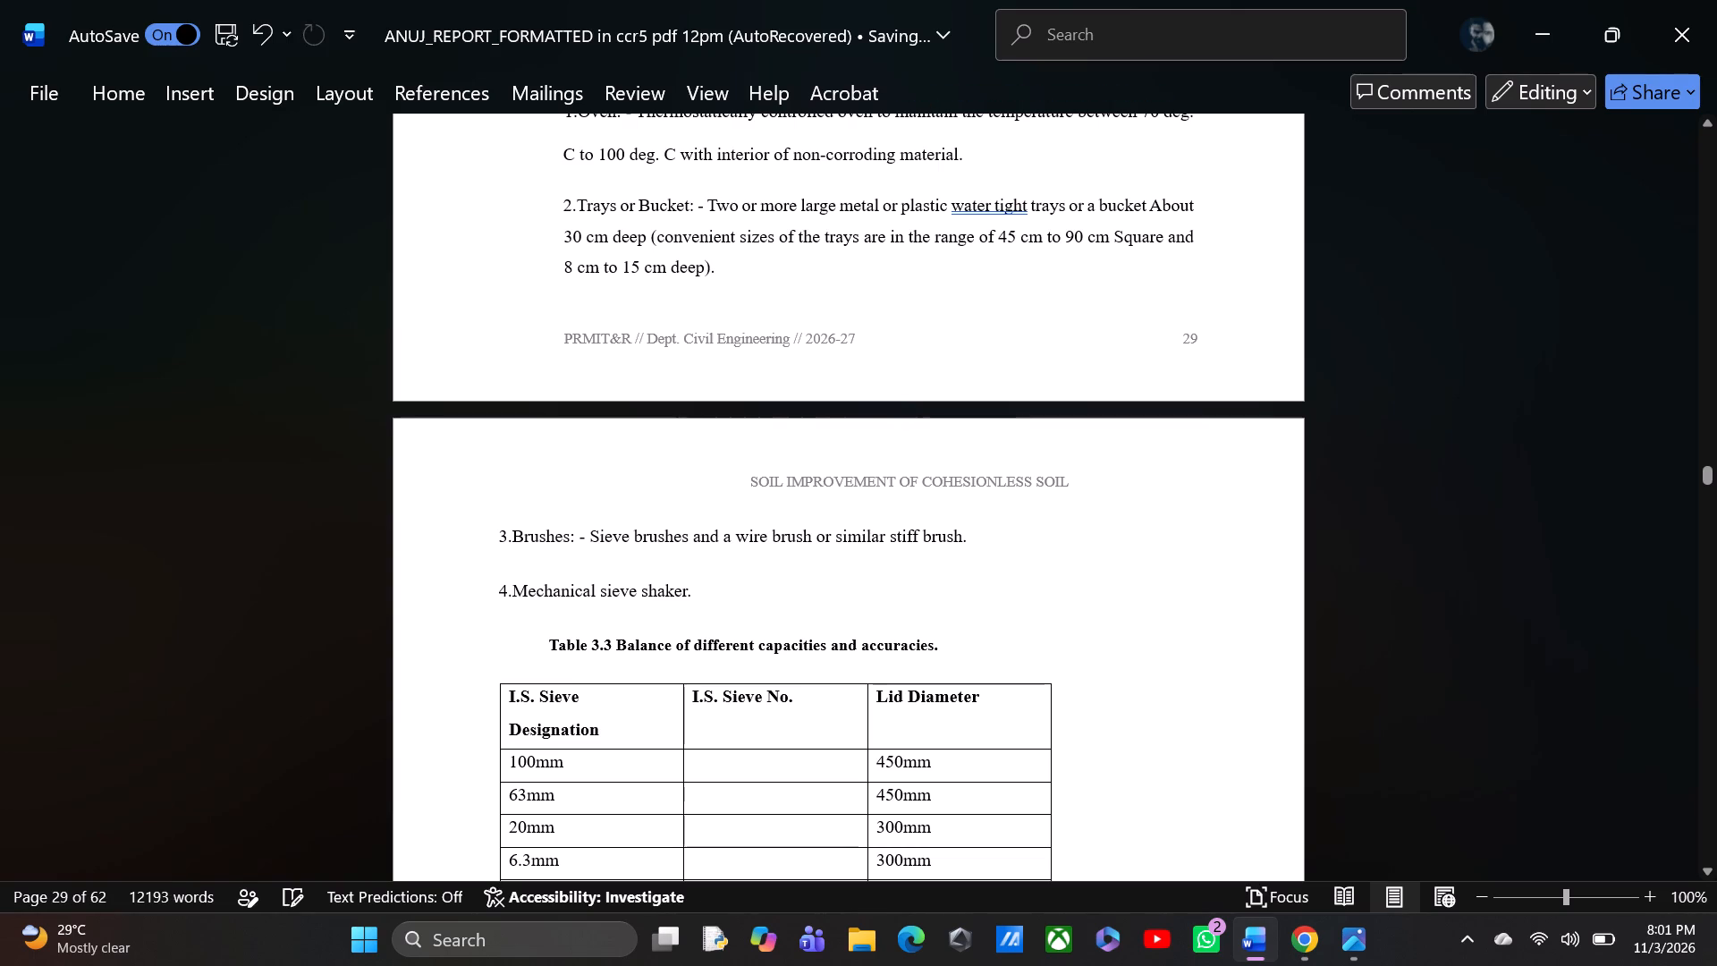
pyautogui.click(251, 17)
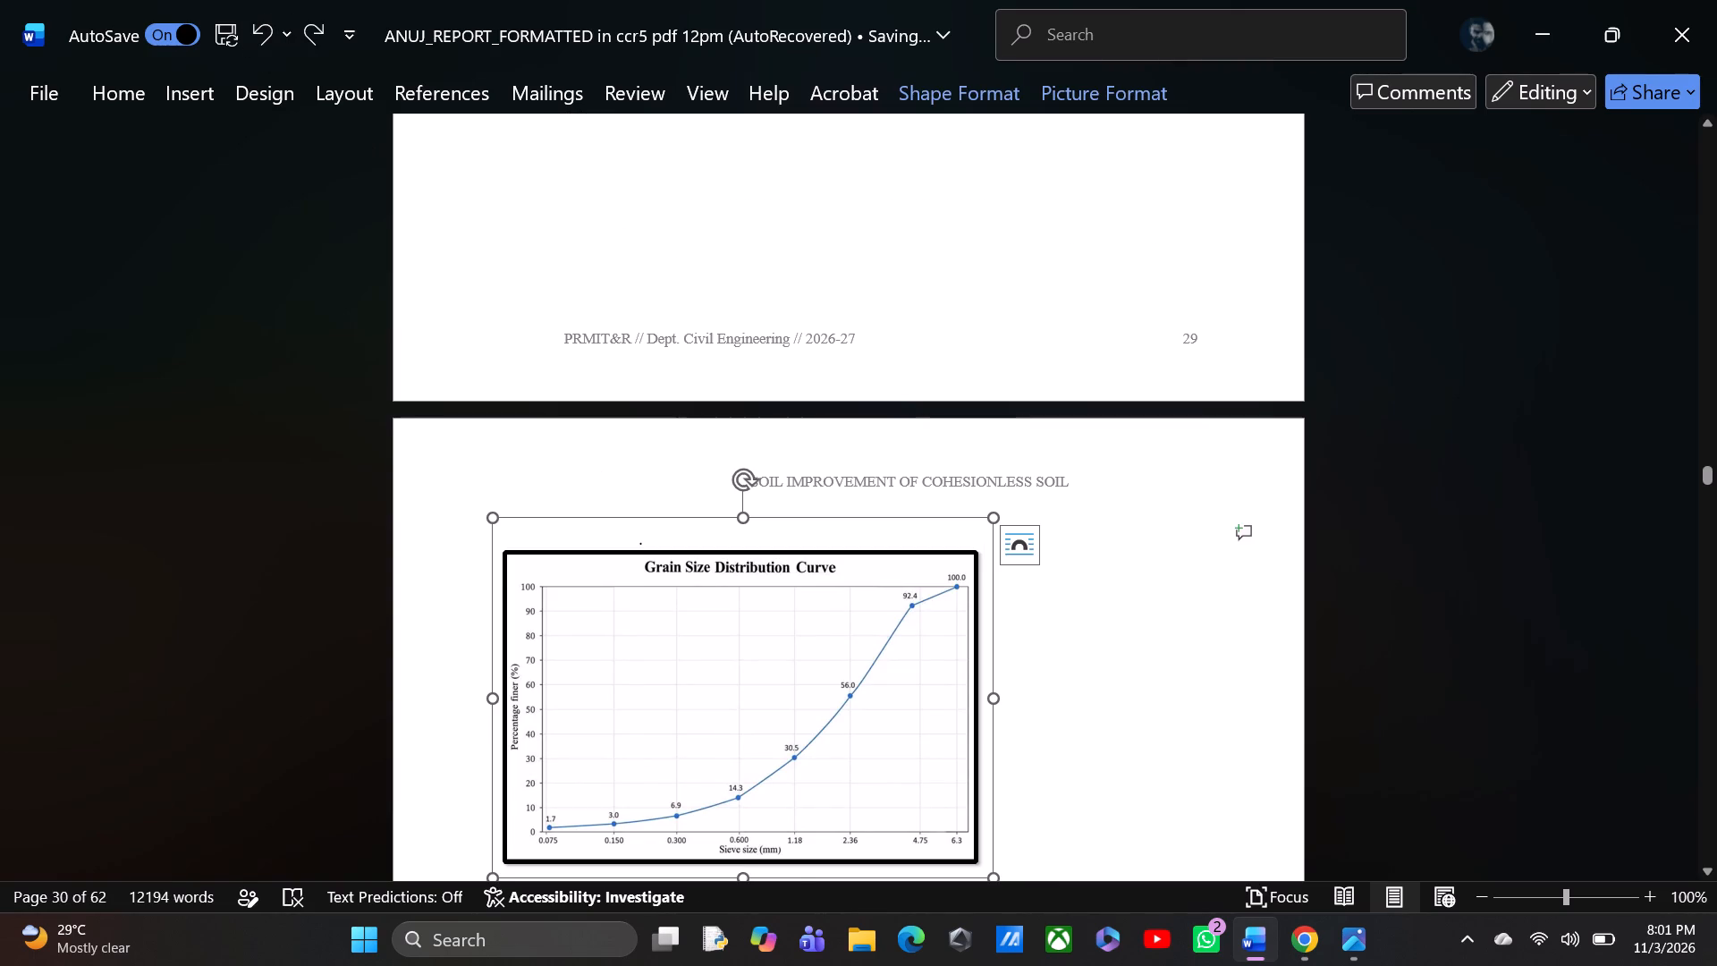
# Remove the blank line between Table 3.2 and the paragraph starting "The results of the grain size analysis".
pyautogui.scroll(1, 1146, 786)
pyautogui.scroll(-2, 1146, 786)
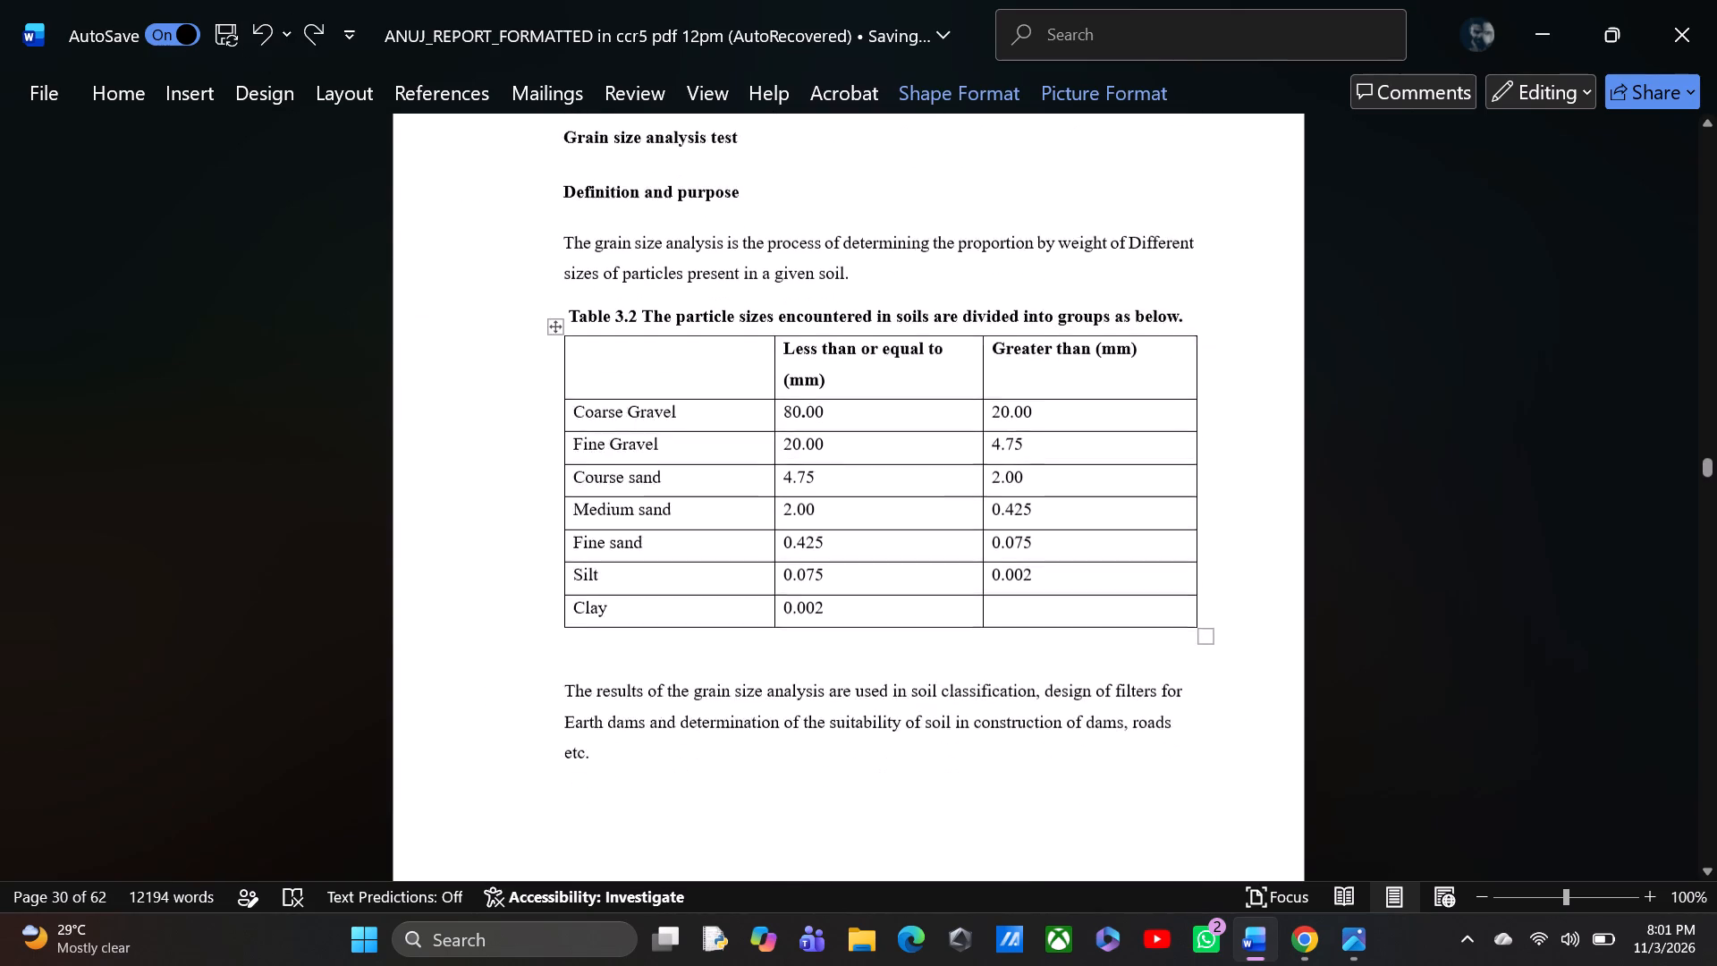
pyautogui.scroll(-1, 1146, 786)
pyautogui.scroll(1, 689, 352)
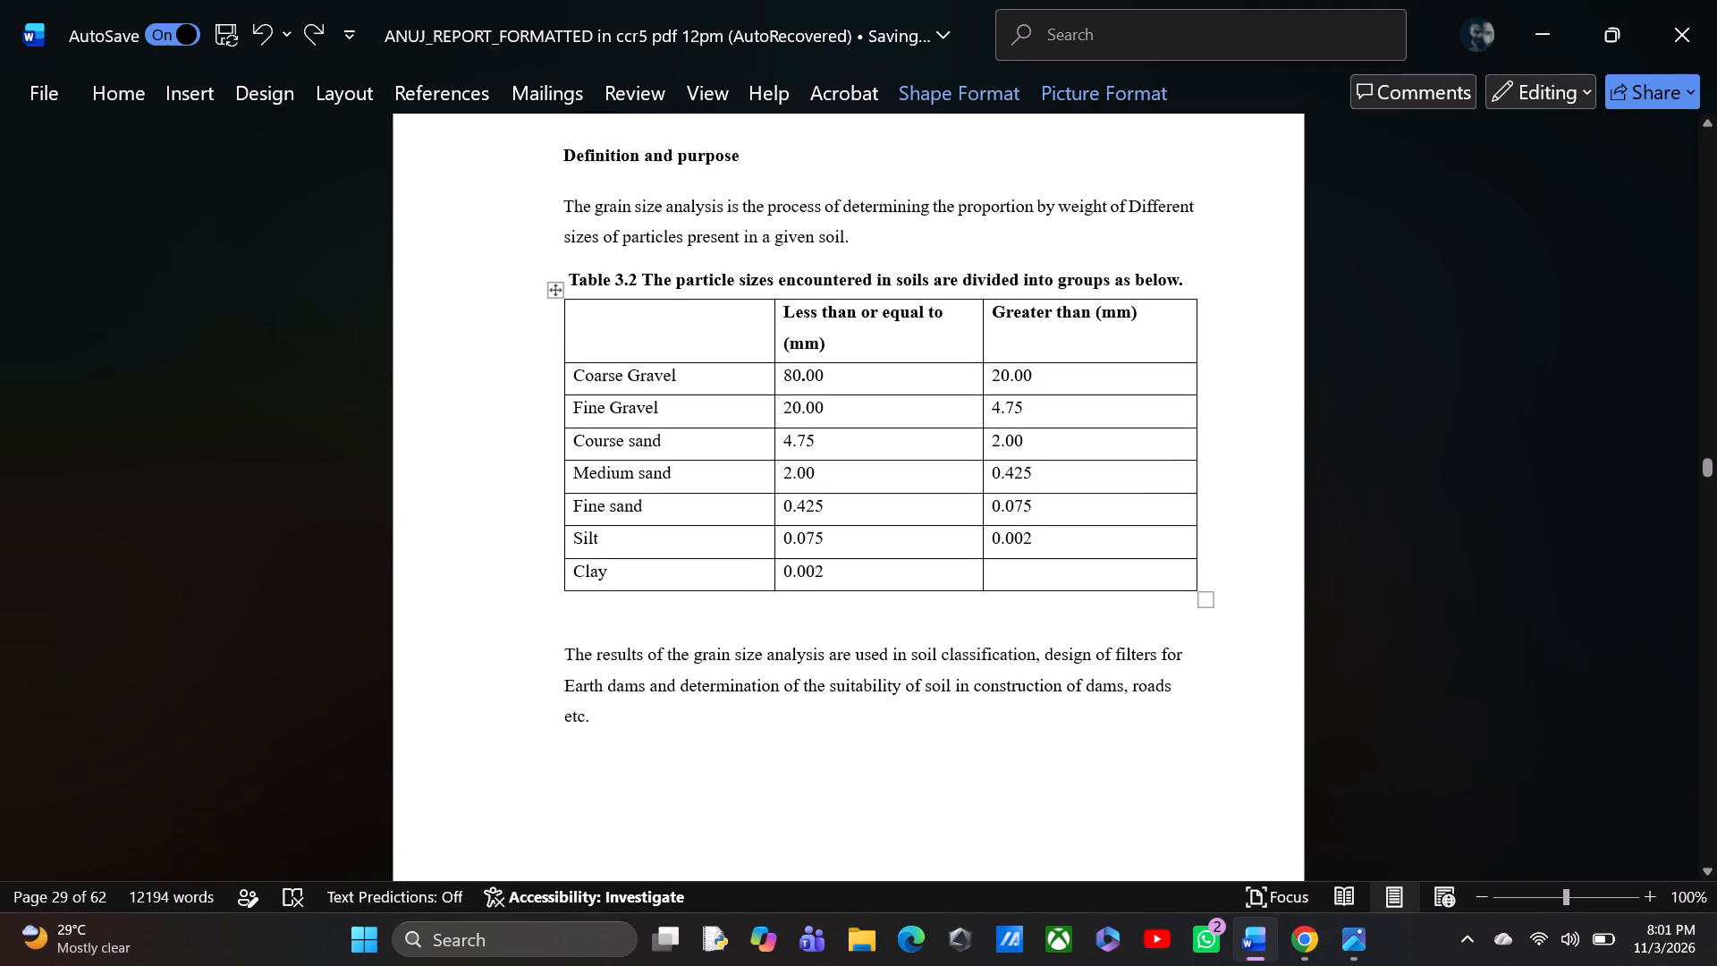
pyautogui.scroll(1, 689, 352)
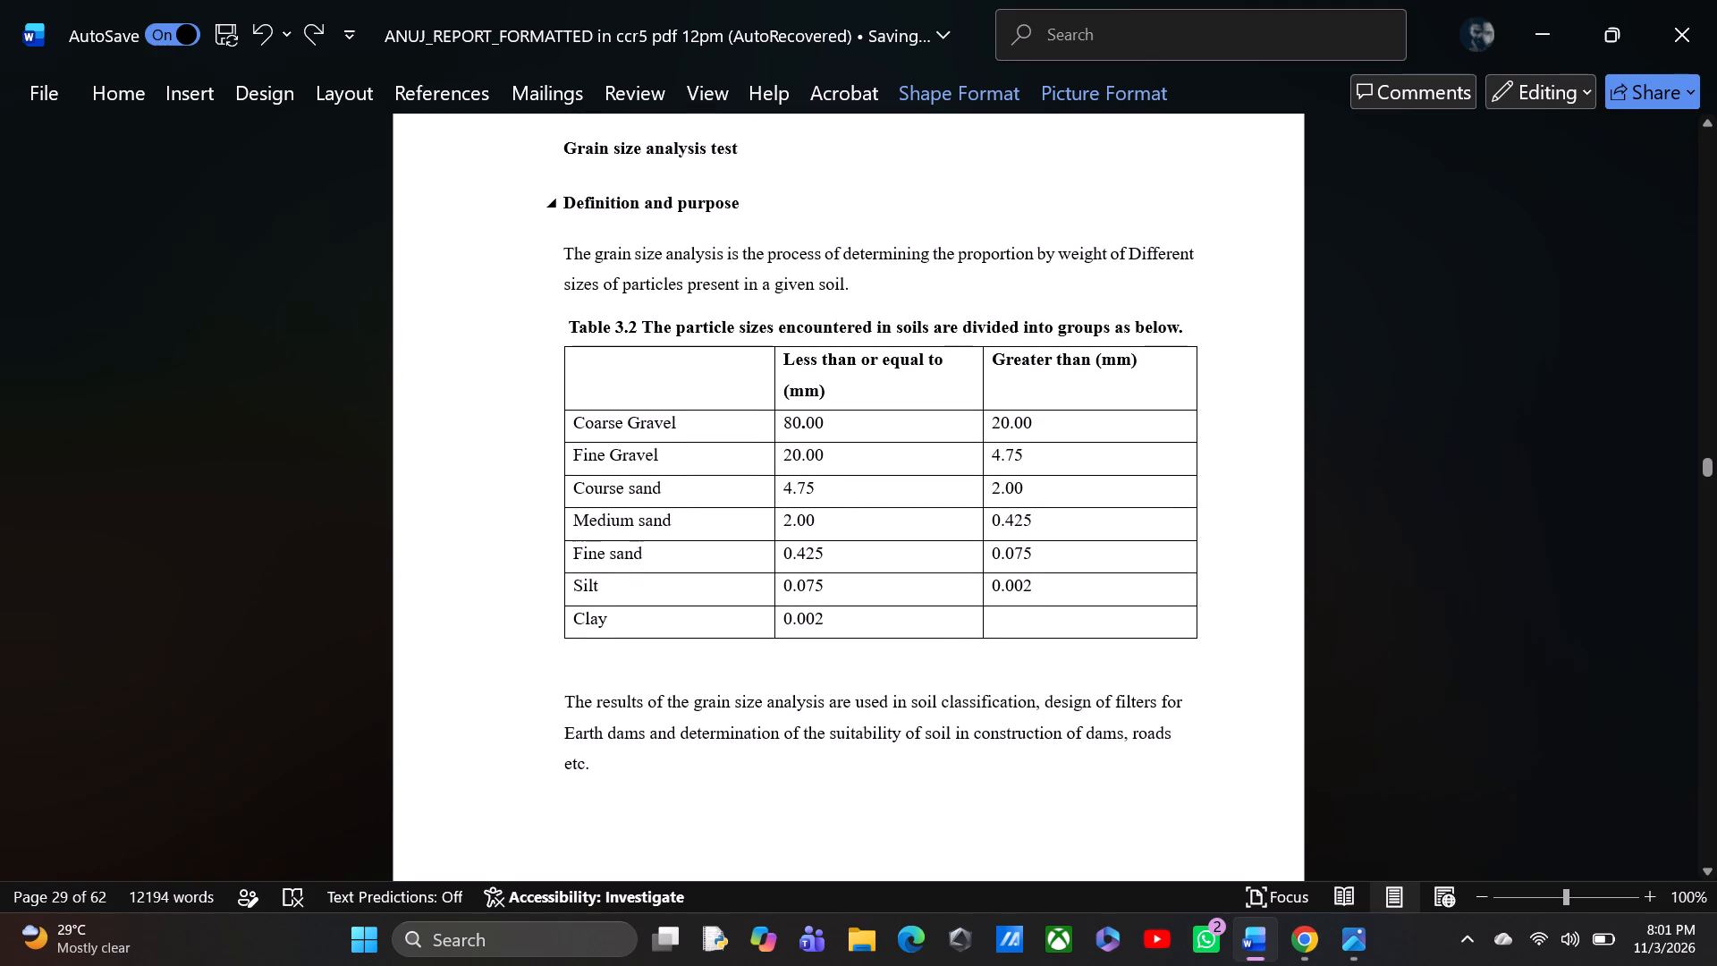
pyautogui.scroll(1, 591, 202)
pyautogui.scroll(-1, 591, 202)
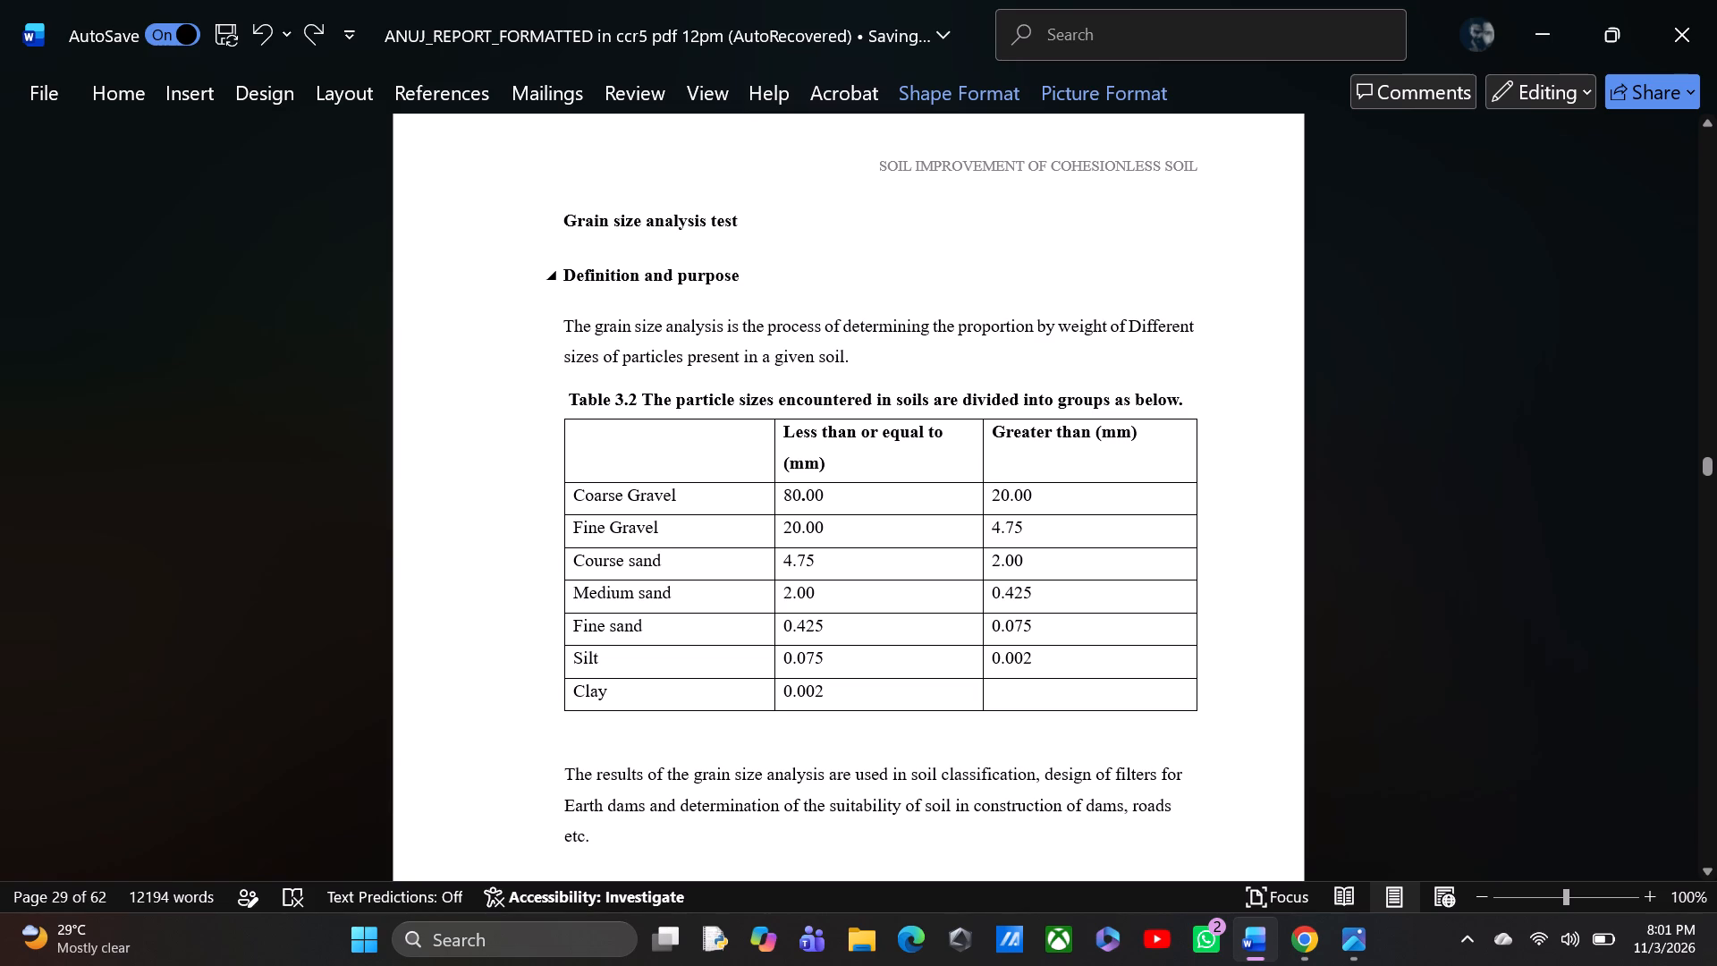
pyautogui.scroll(-3, 586, 277)
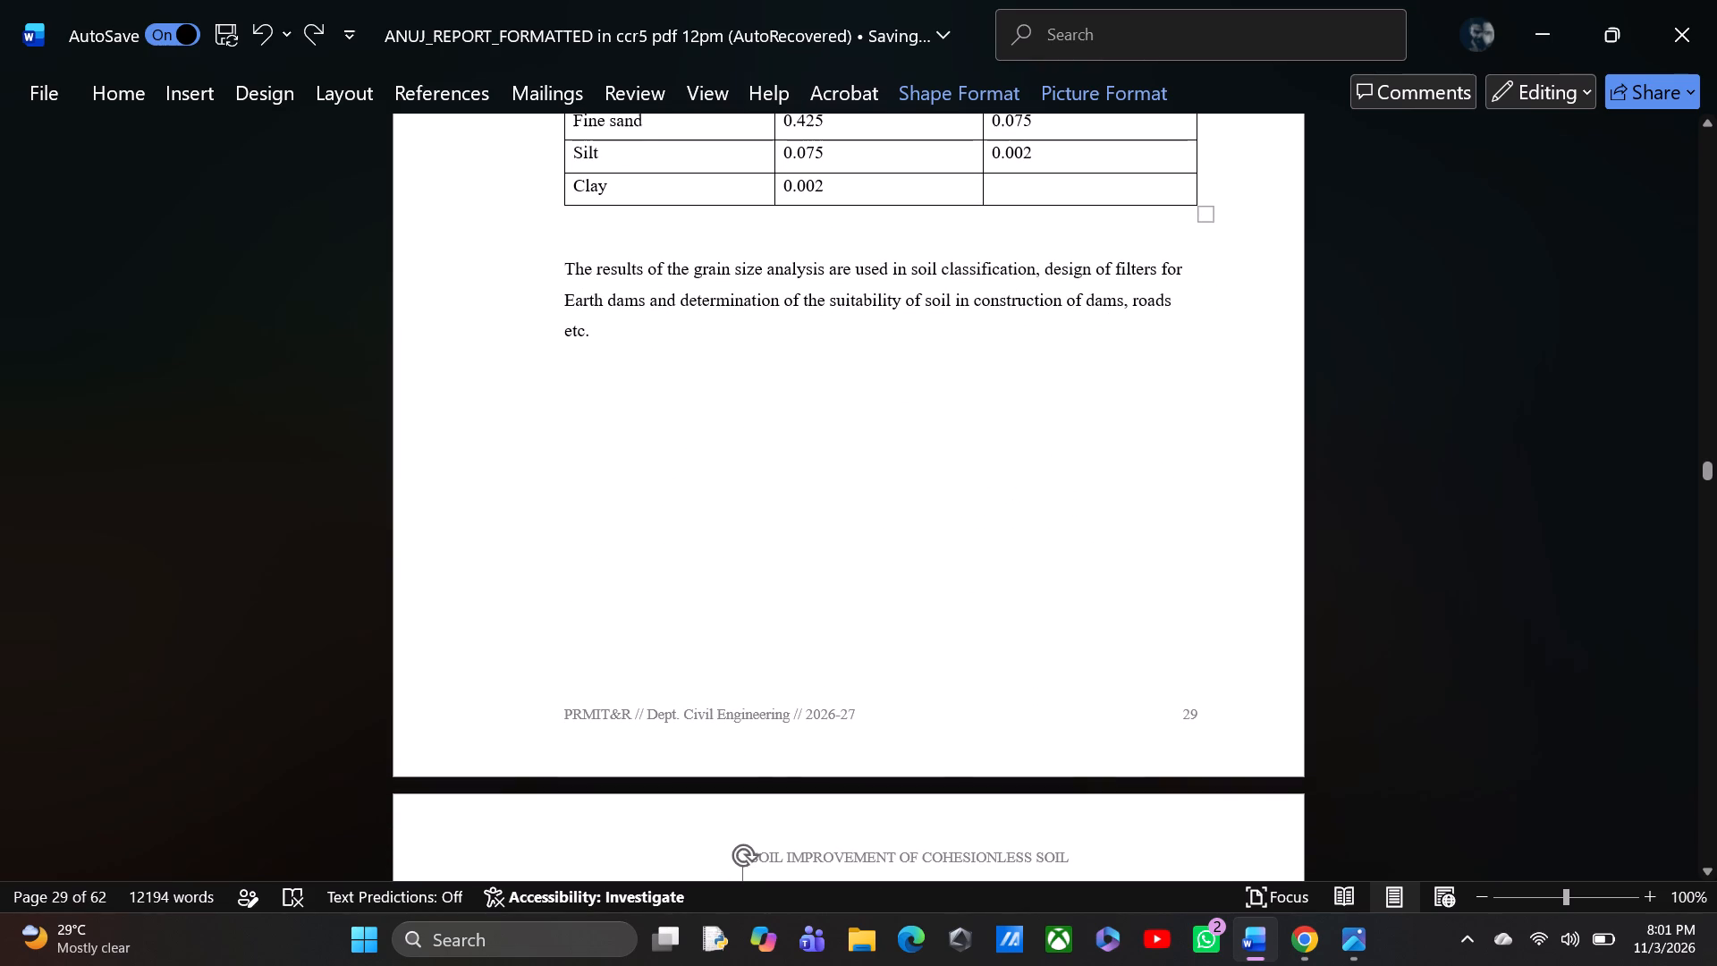
pyautogui.click(571, 241)
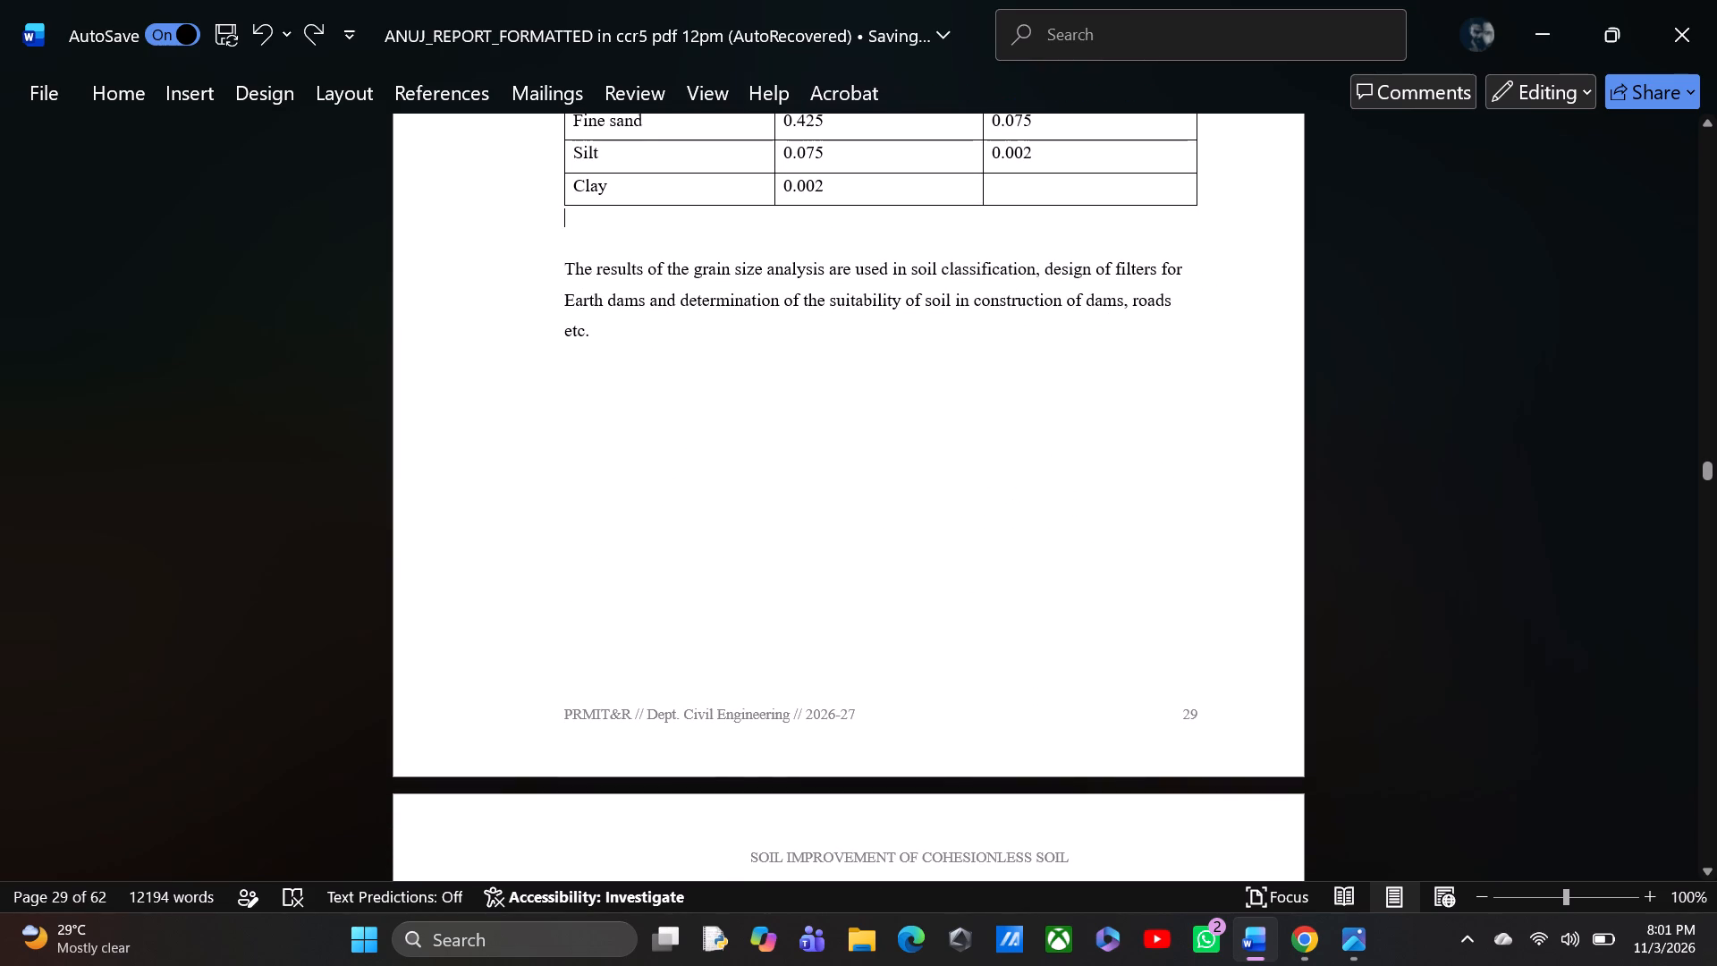
pyautogui.press('Down')
pyautogui.press('BackSpace')
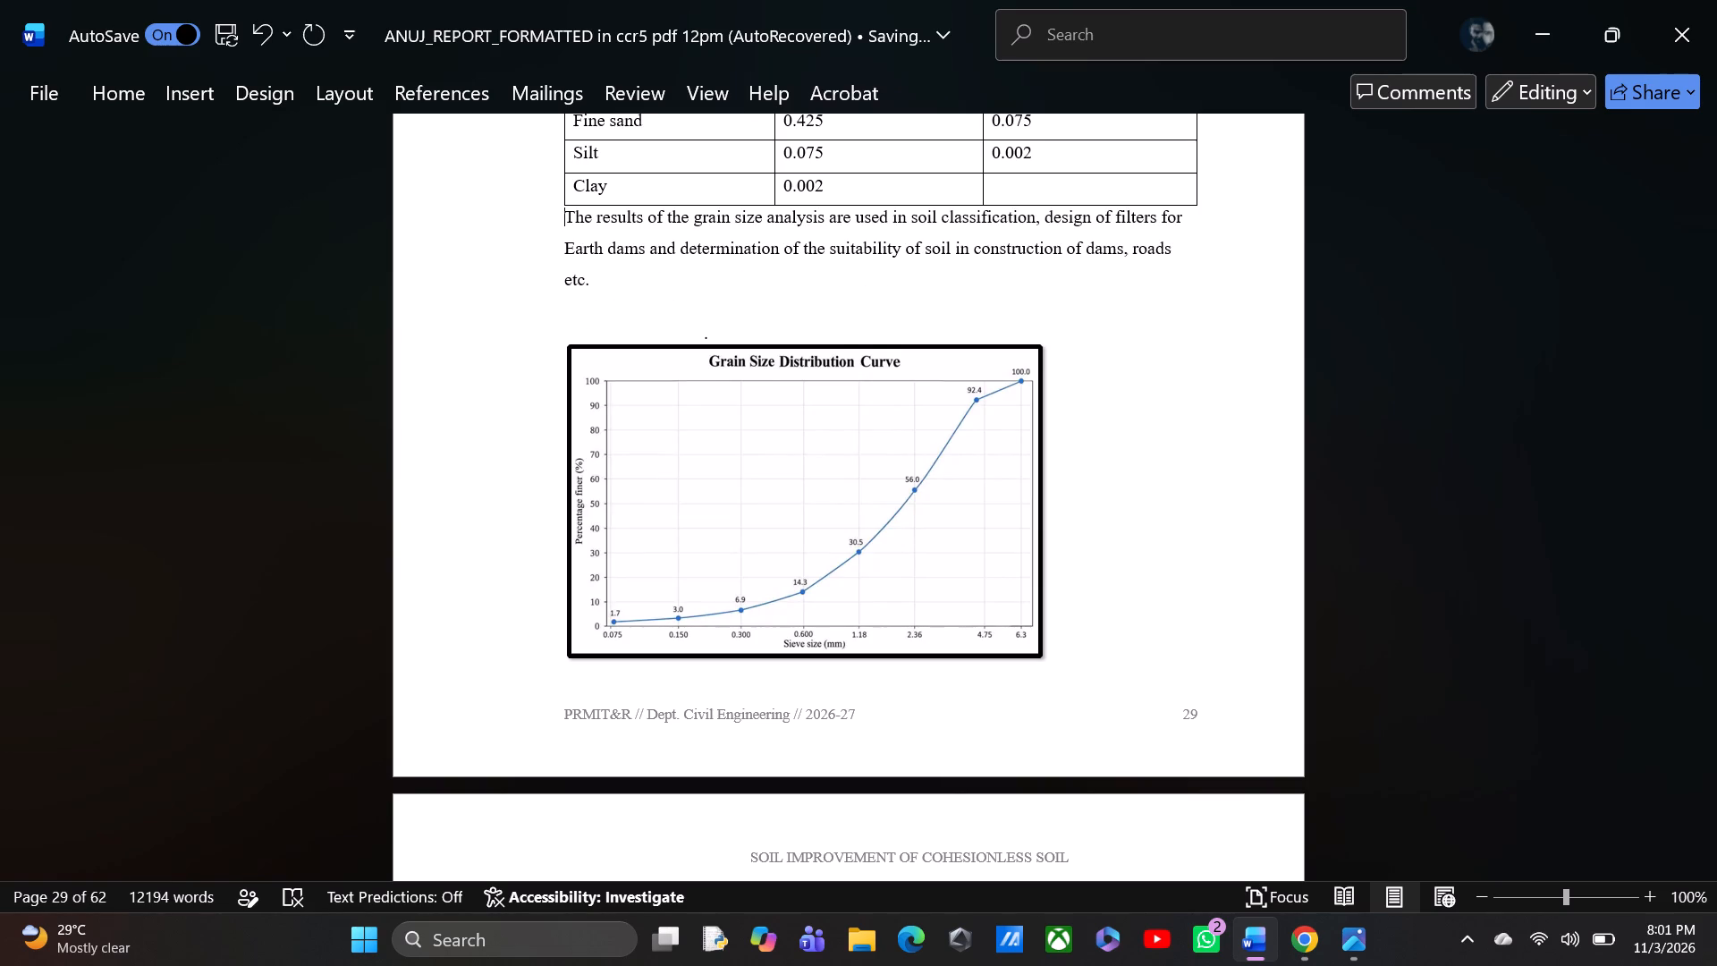
# Remove the line break between the paragraph ending in "etc." and the grain size distribution curve.
pyautogui.scroll(1, 571, 241)
pyautogui.scroll(-1, 600, 320)
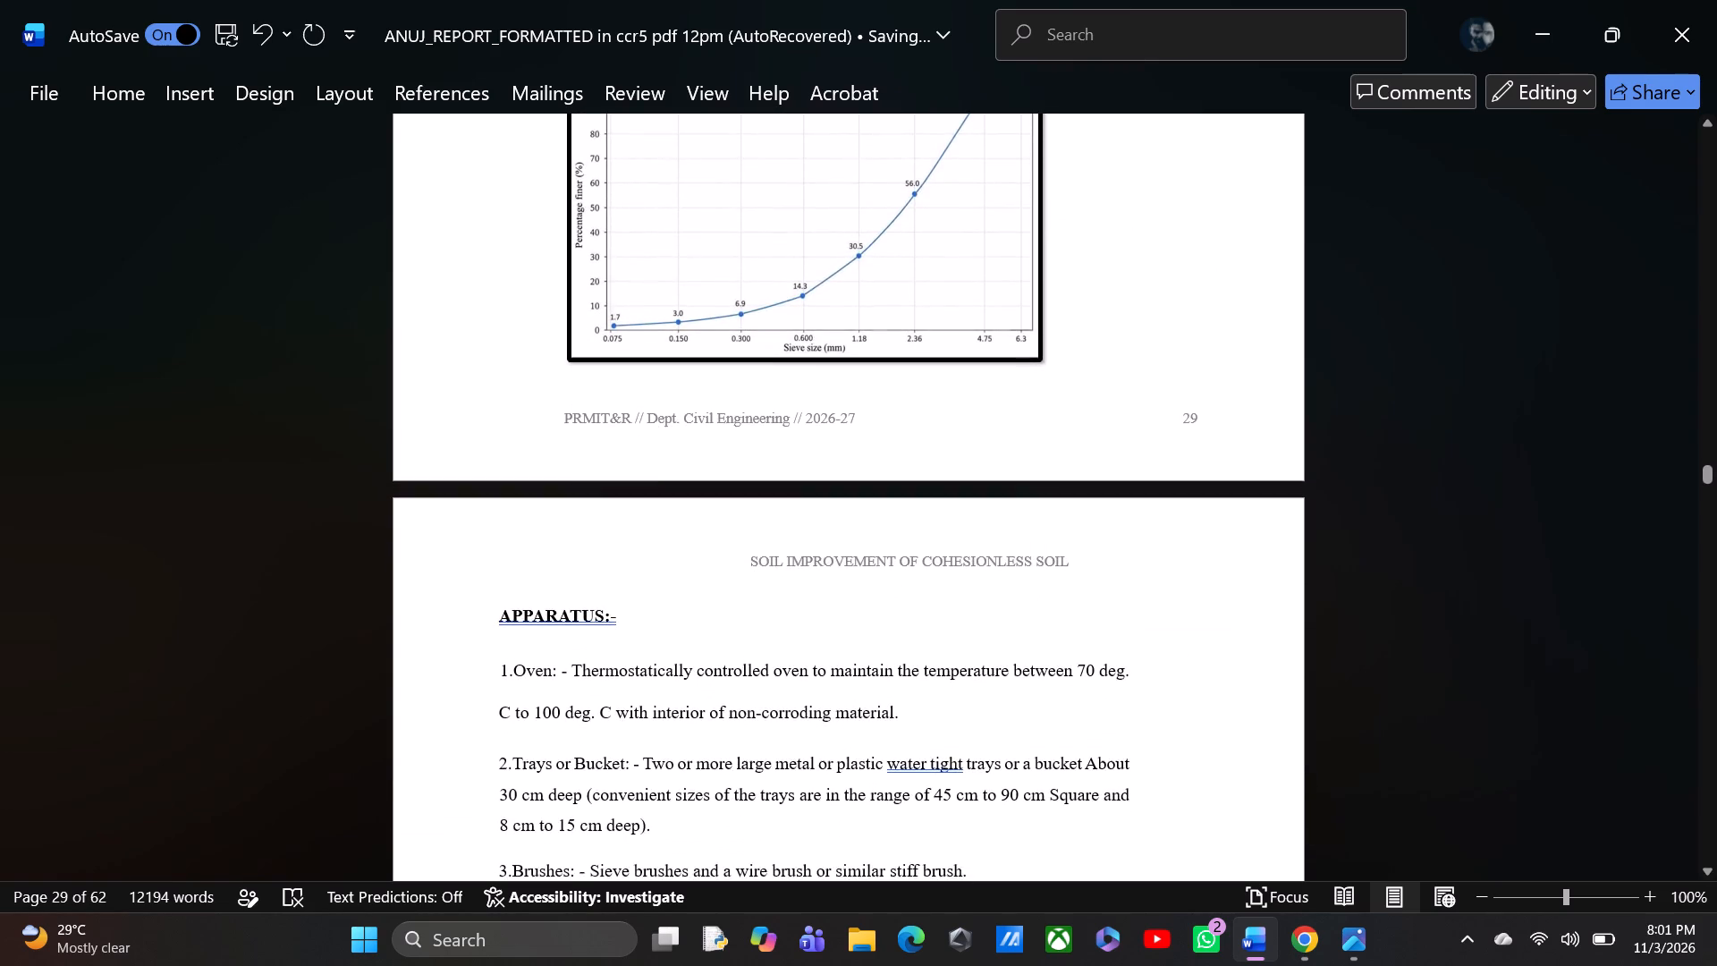
pyautogui.scroll(1, 600, 320)
pyautogui.click(598, 232)
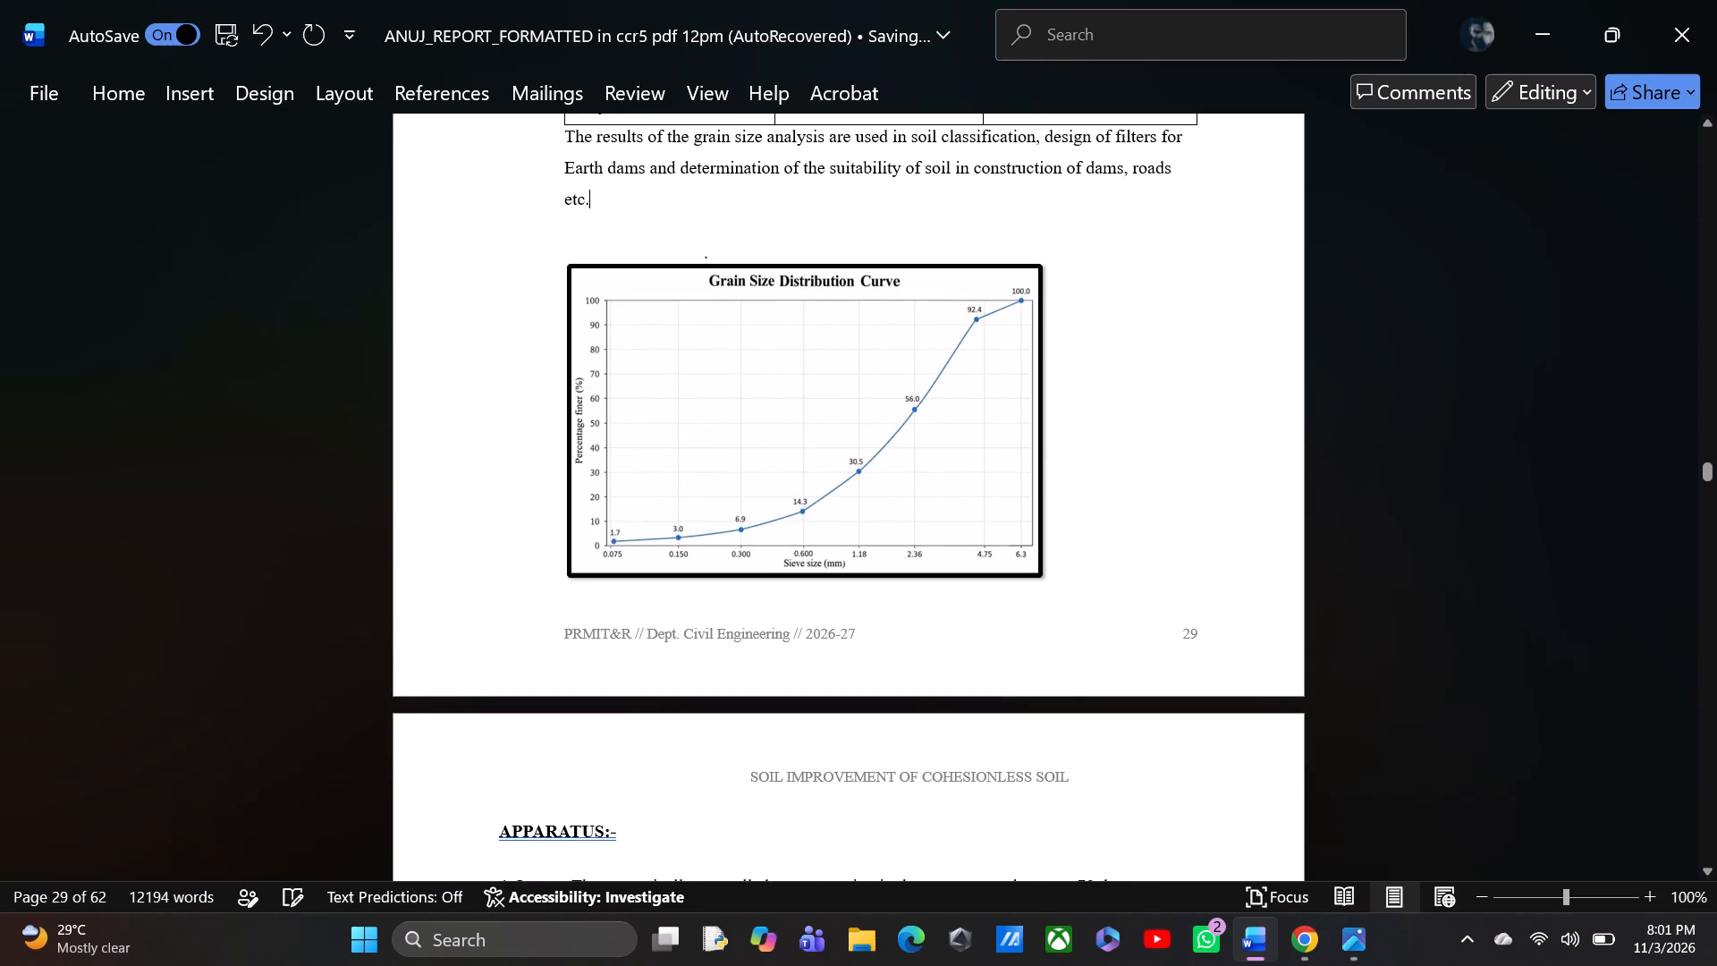
pyautogui.press('Down')
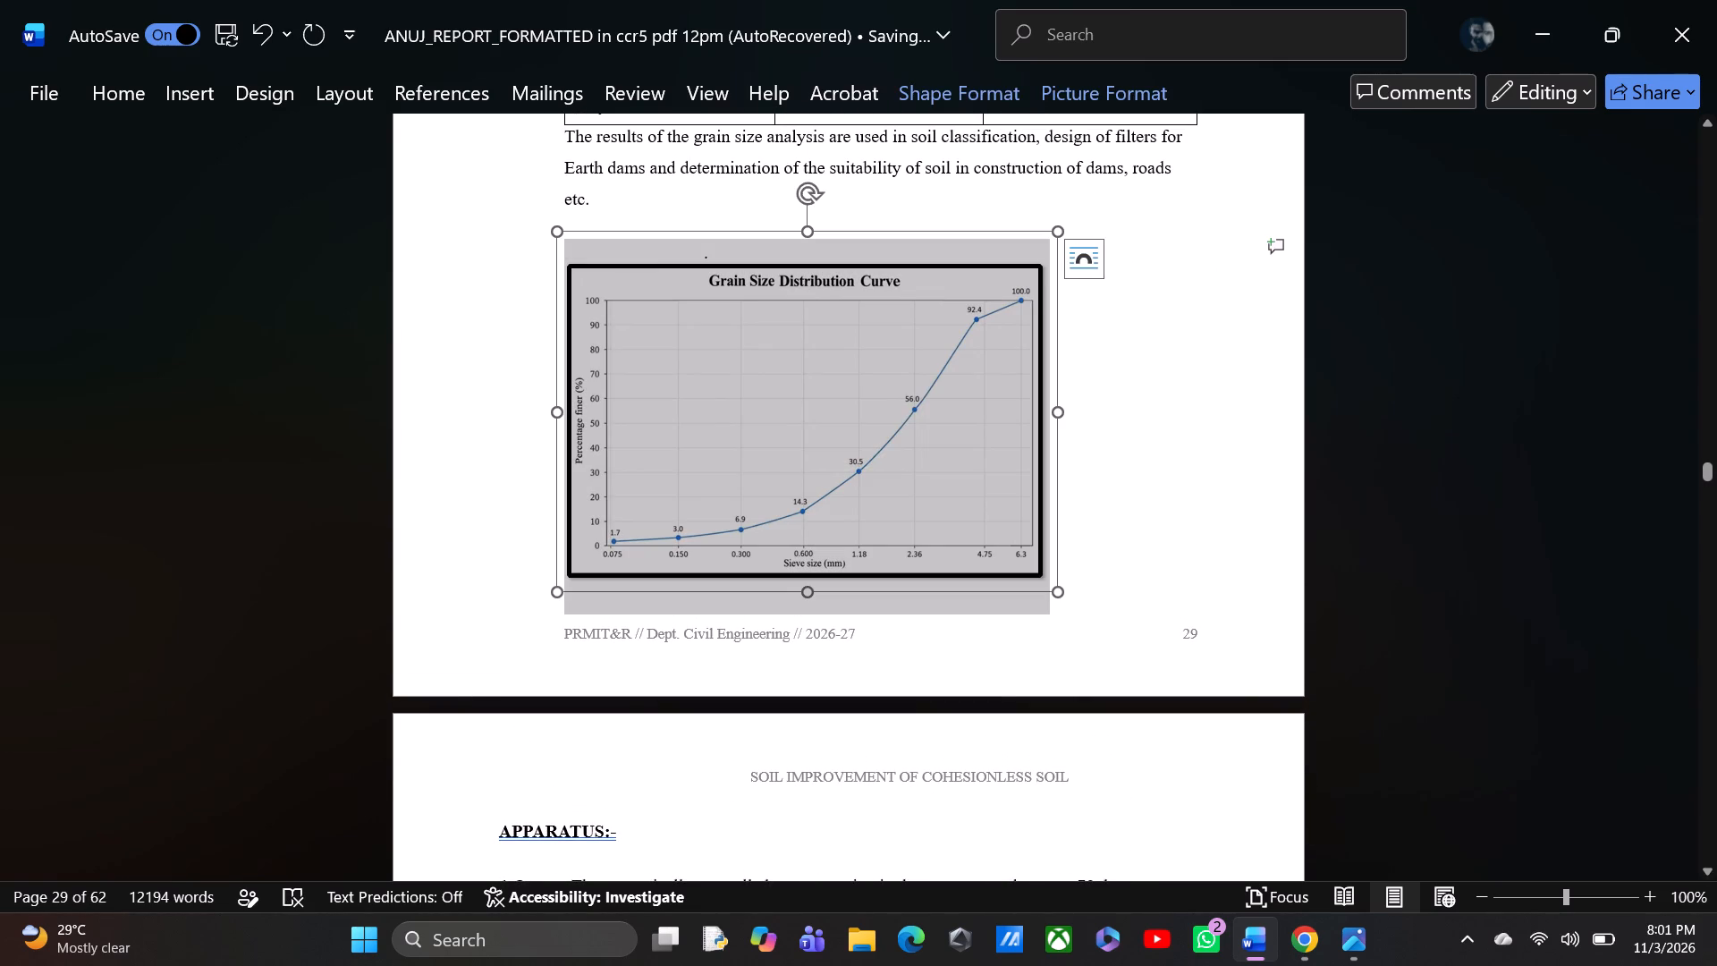
pyautogui.click(597, 206)
pyautogui.click(566, 251)
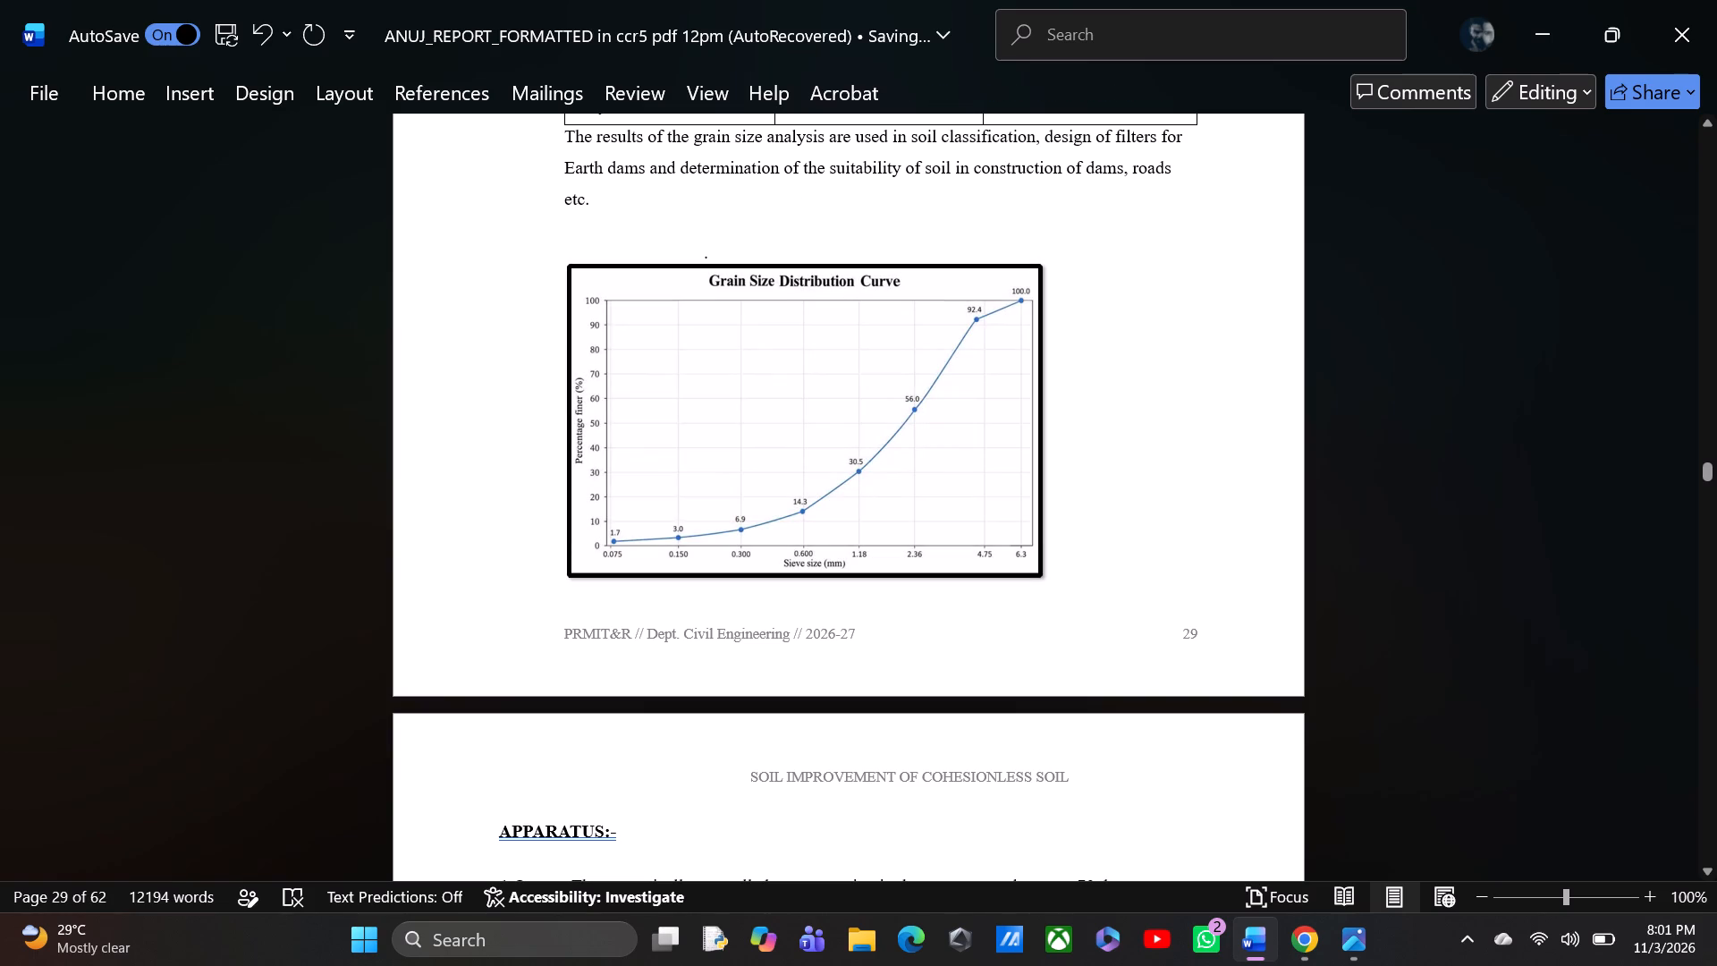
pyautogui.press('BackSpace')
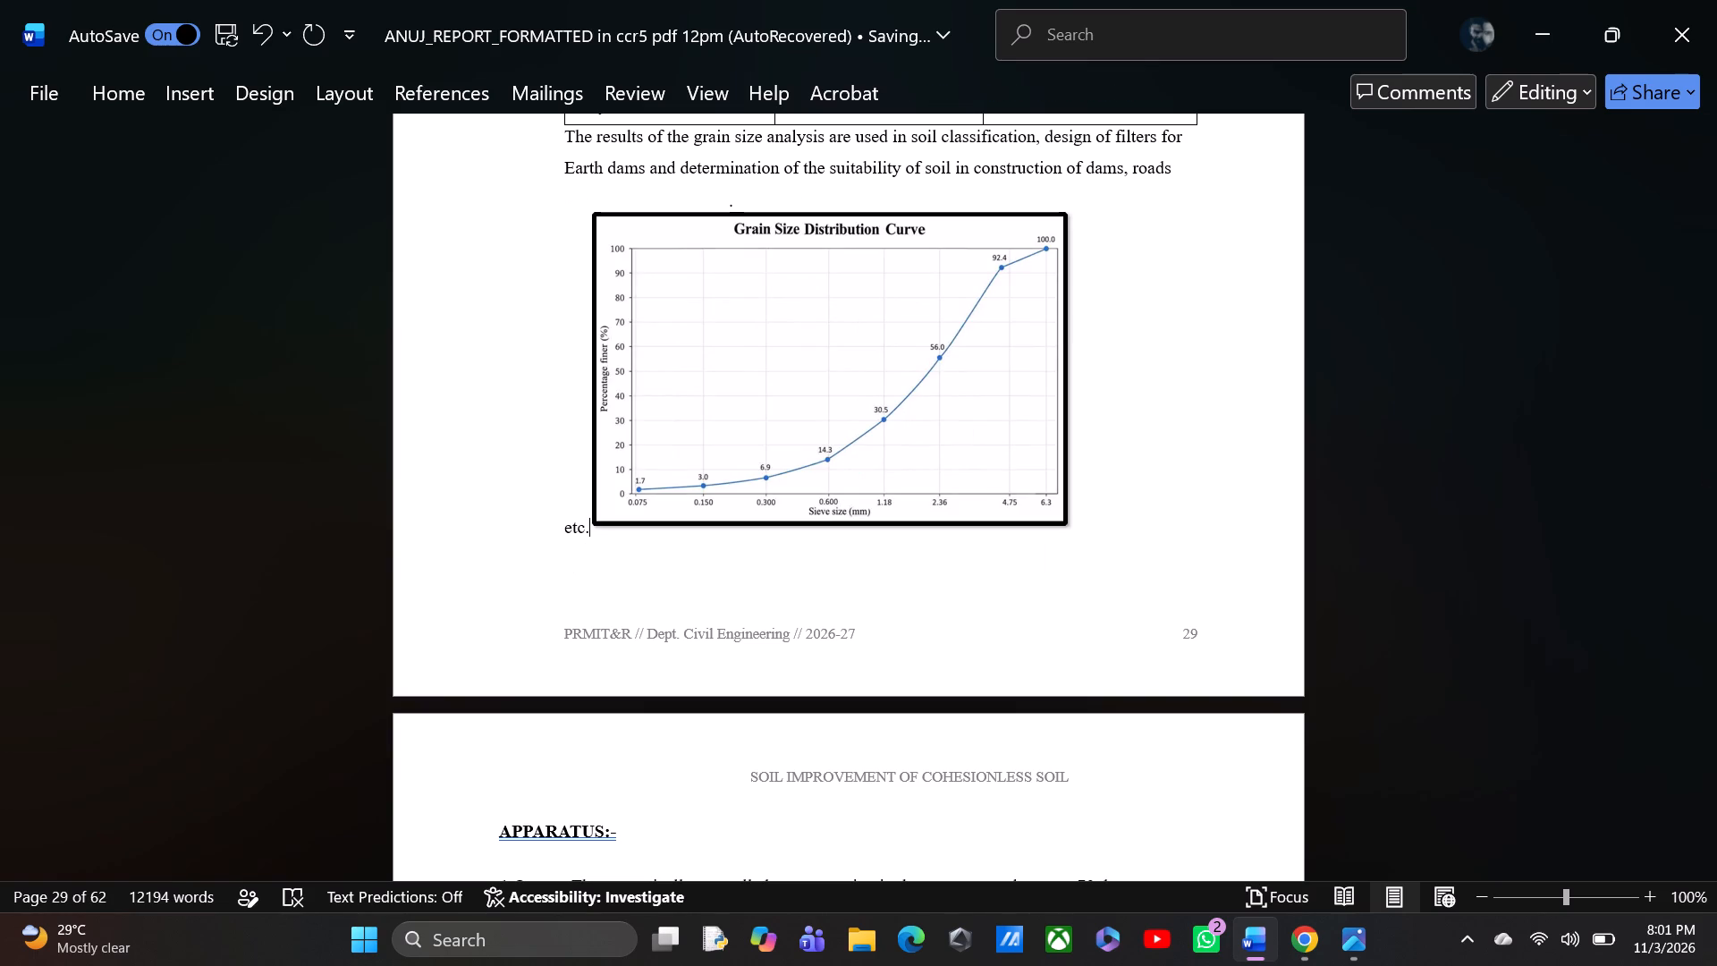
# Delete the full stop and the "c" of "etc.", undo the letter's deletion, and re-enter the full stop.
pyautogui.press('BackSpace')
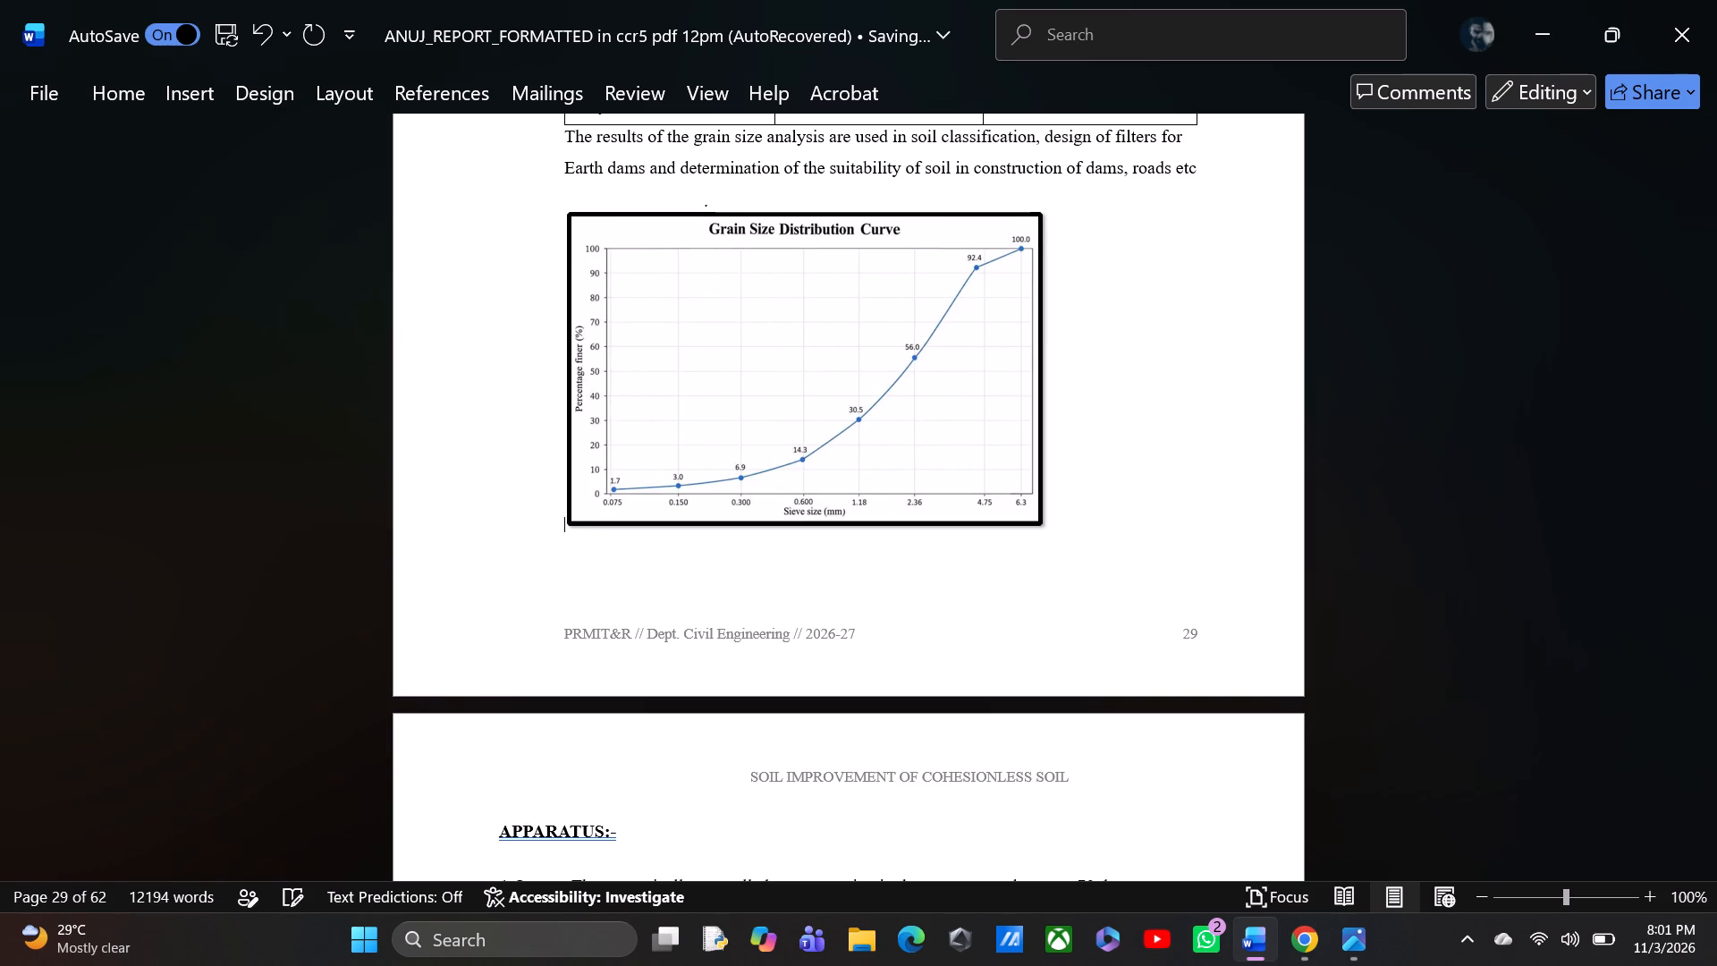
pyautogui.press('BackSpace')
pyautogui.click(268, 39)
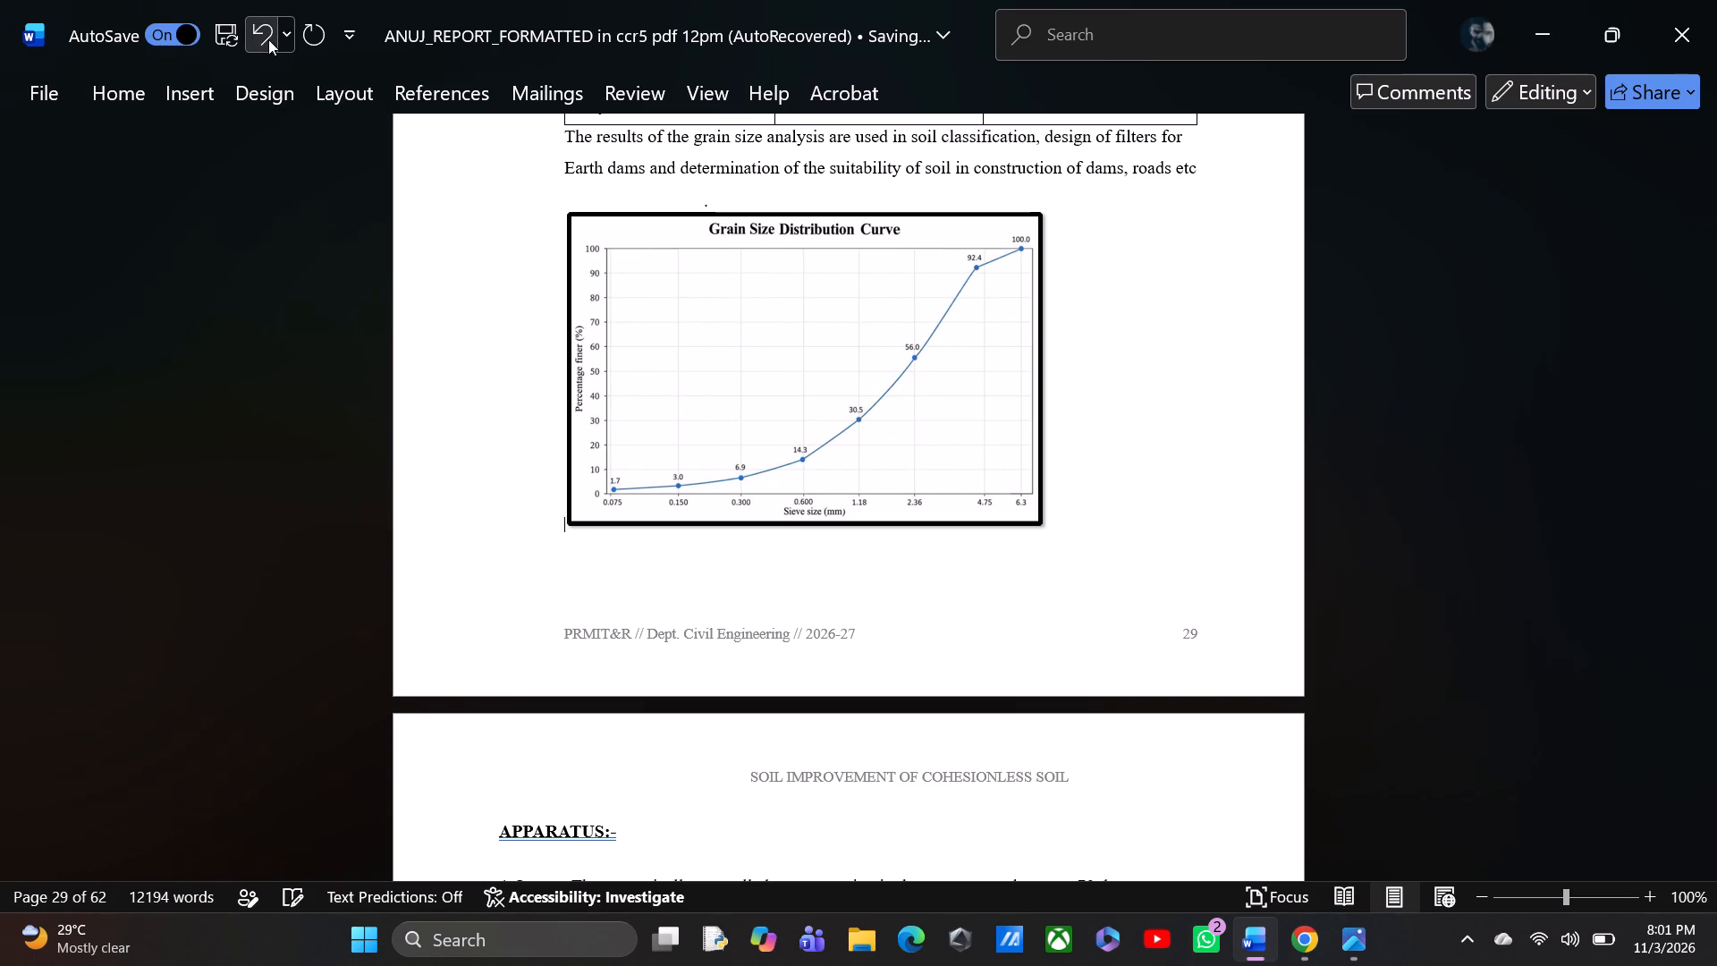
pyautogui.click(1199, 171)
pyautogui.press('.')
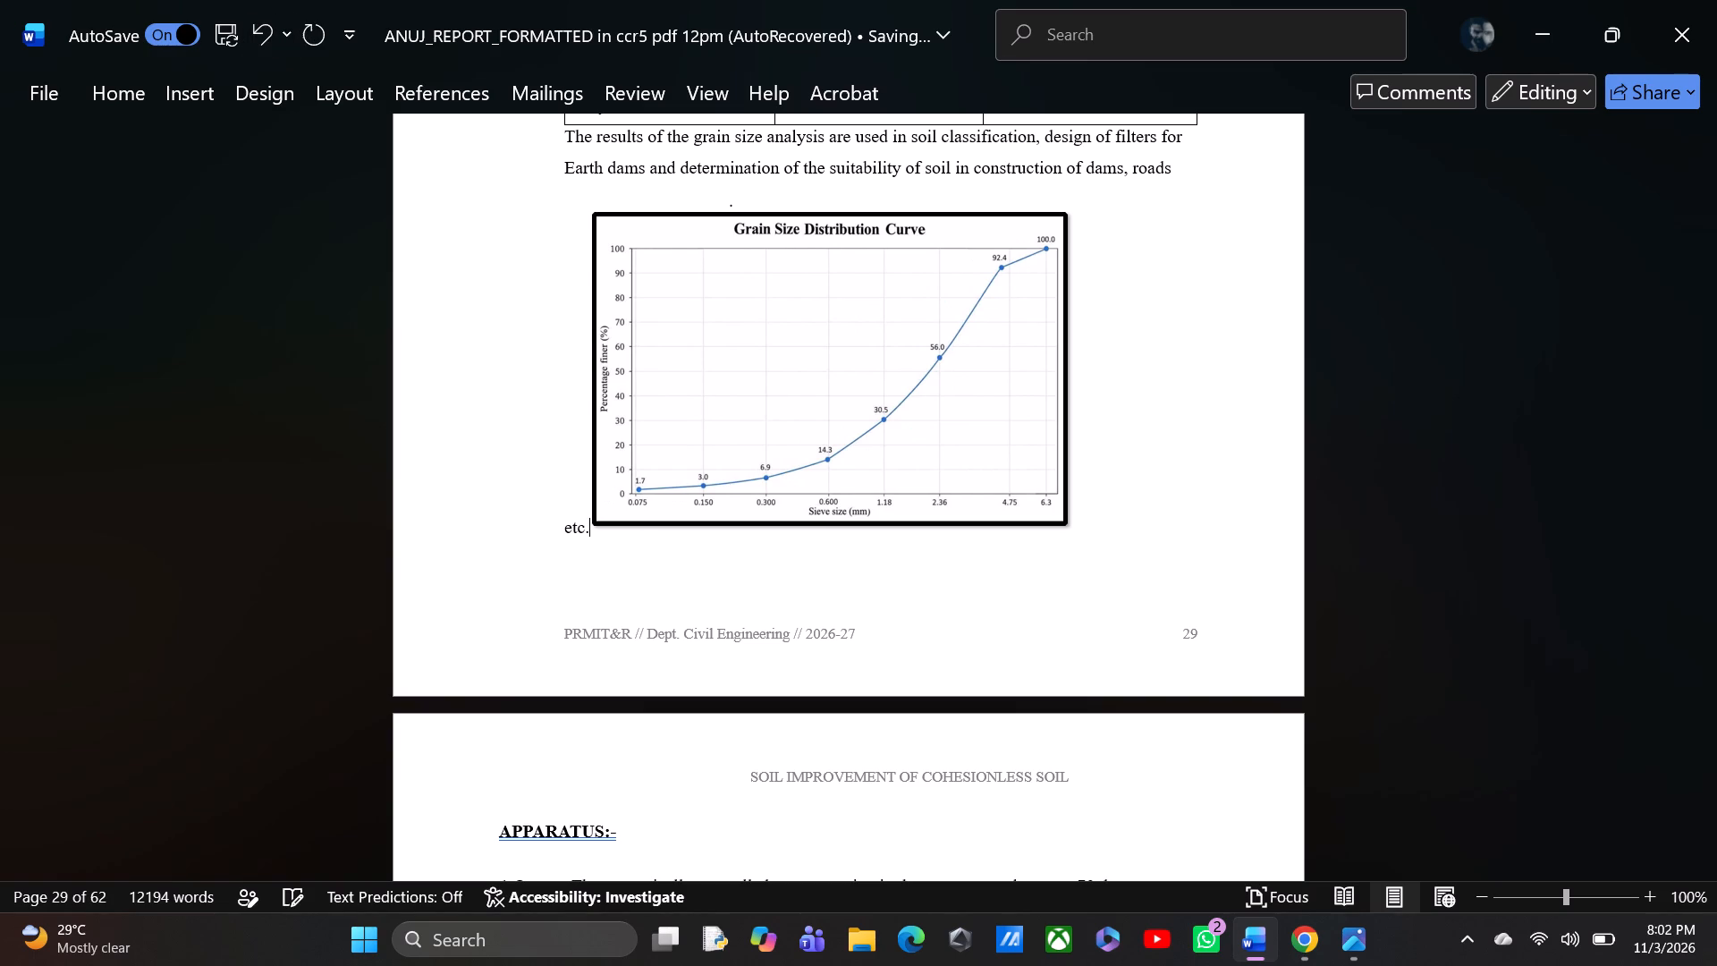
# Delete the space between "dams," and "roads" in the paragraph above the grain size distribution curve.
pyautogui.click(1132, 168)
pyautogui.press('BackSpace')
pyautogui.scroll(1, 982, 294)
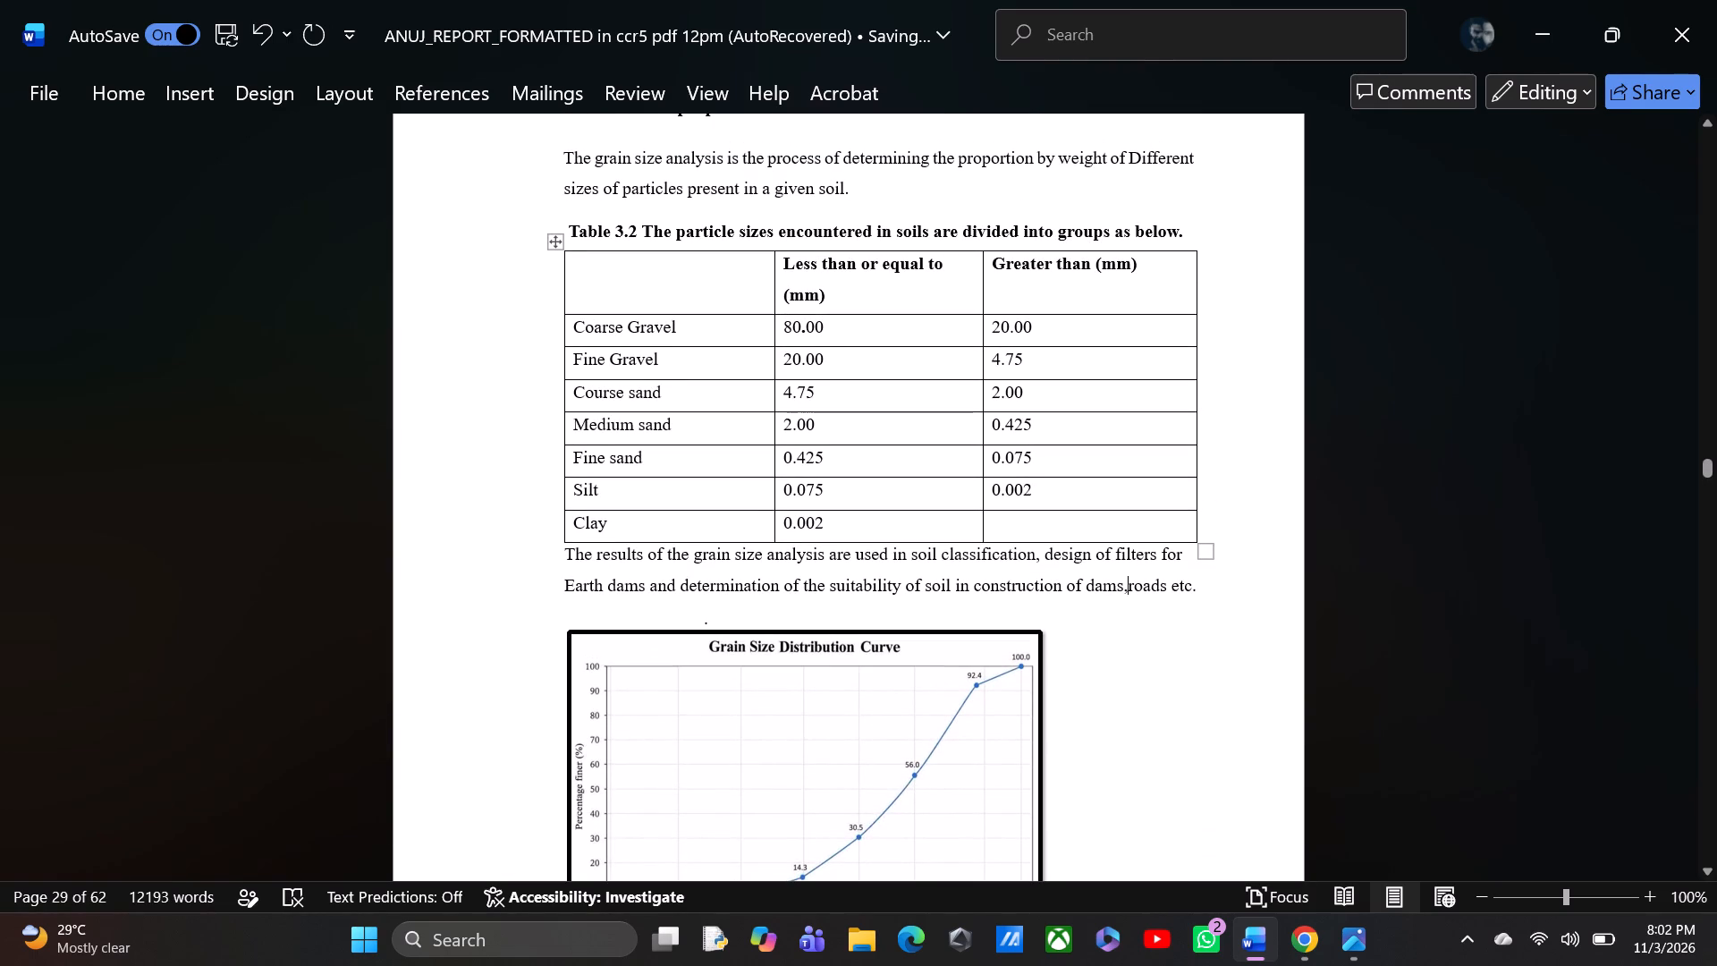
pyautogui.scroll(-1, 842, 194)
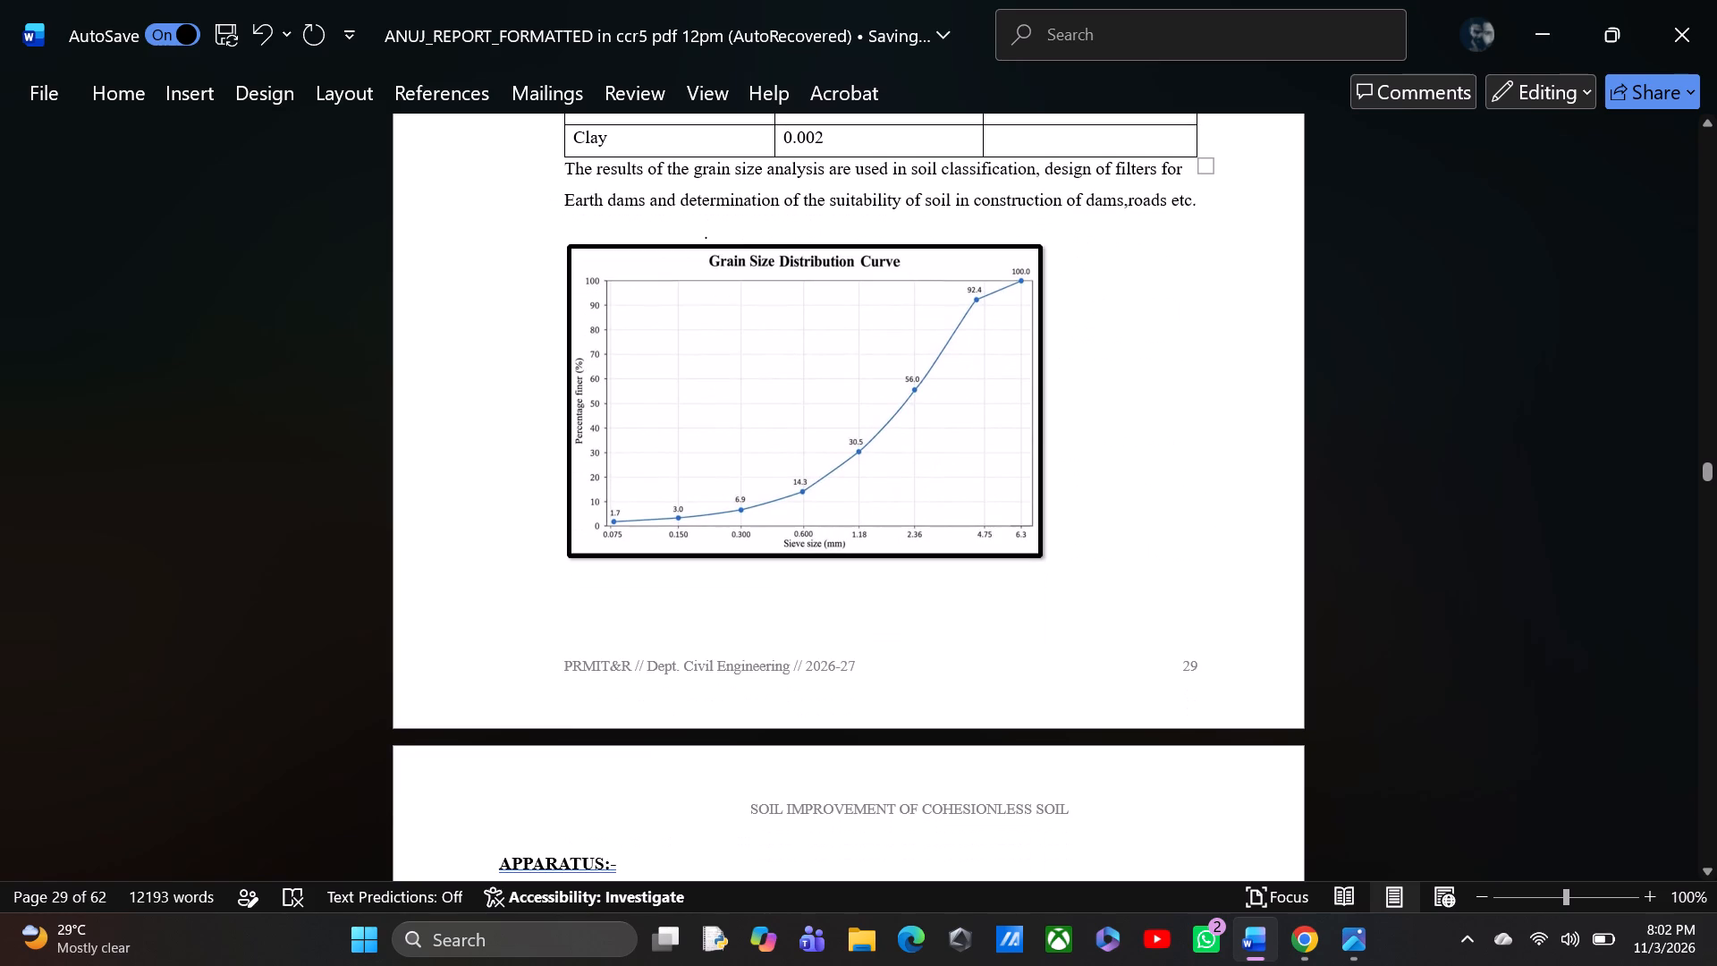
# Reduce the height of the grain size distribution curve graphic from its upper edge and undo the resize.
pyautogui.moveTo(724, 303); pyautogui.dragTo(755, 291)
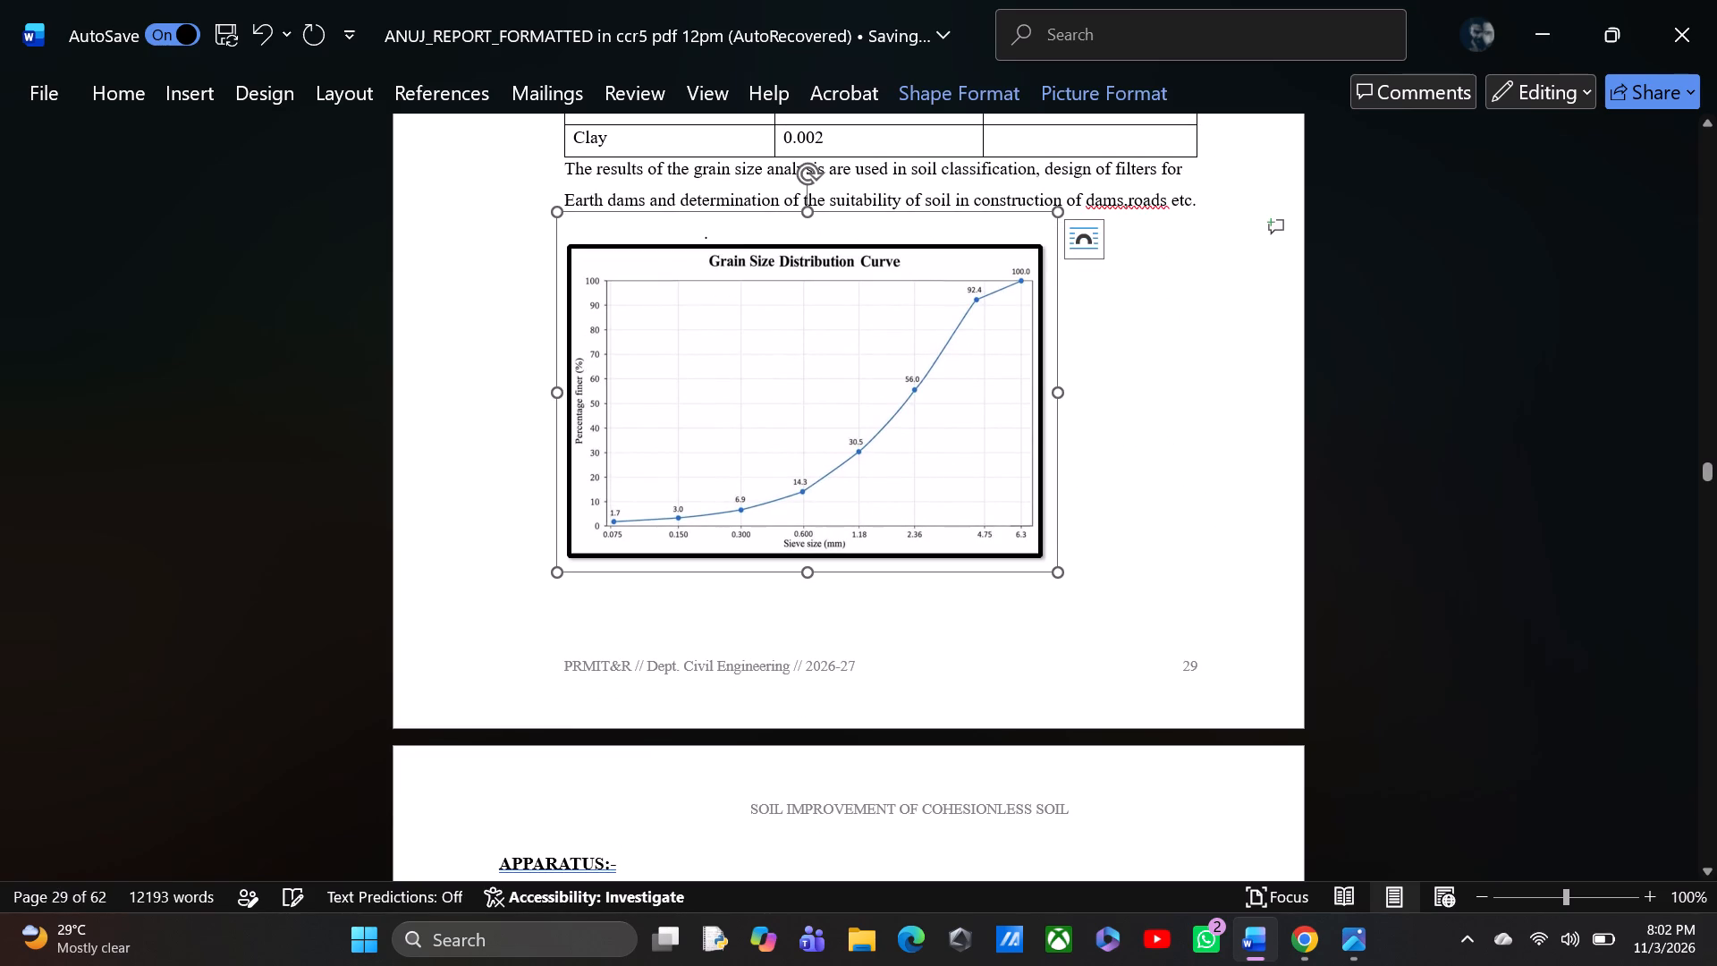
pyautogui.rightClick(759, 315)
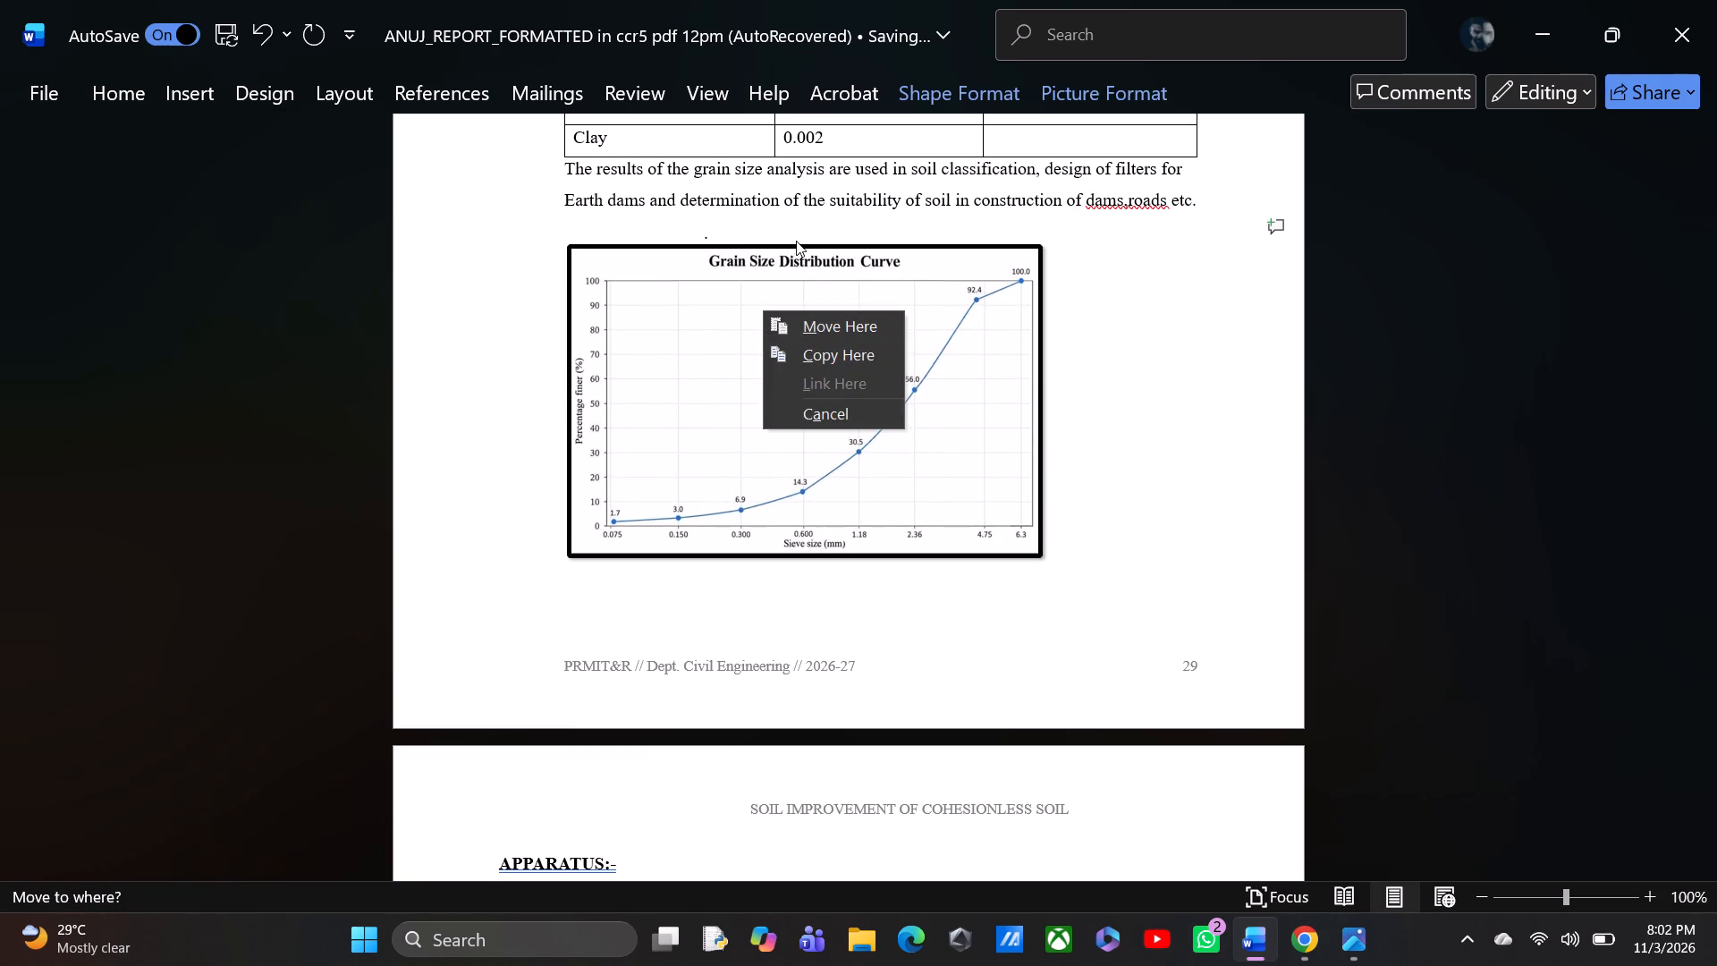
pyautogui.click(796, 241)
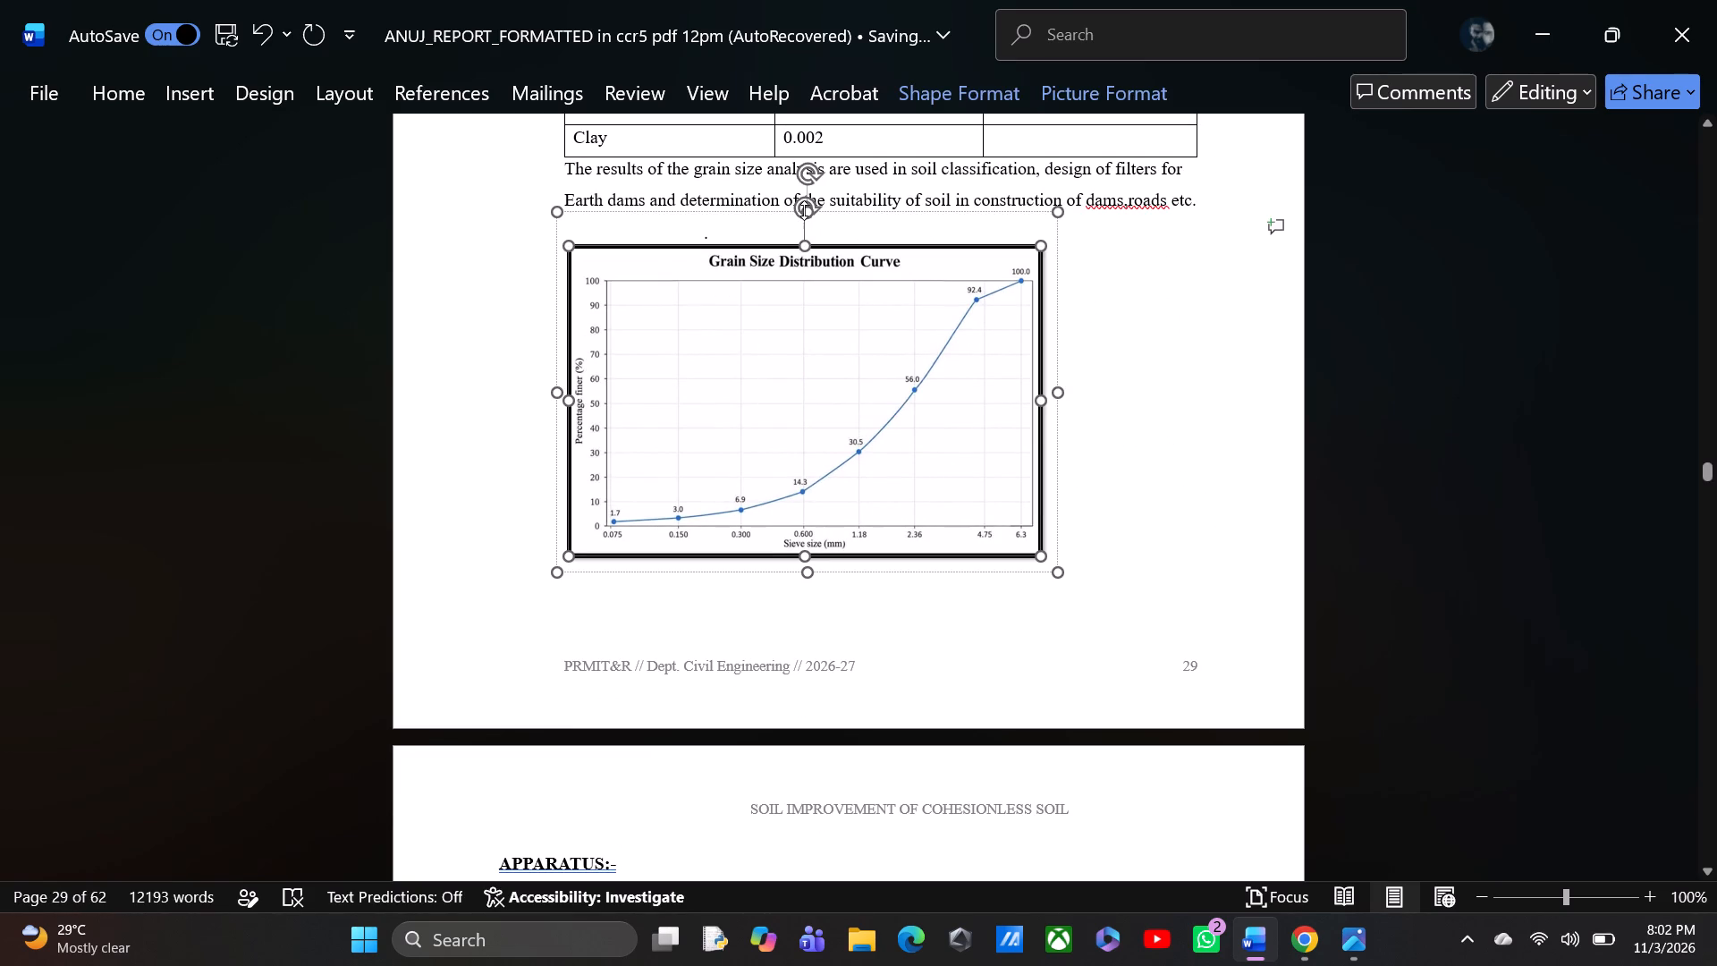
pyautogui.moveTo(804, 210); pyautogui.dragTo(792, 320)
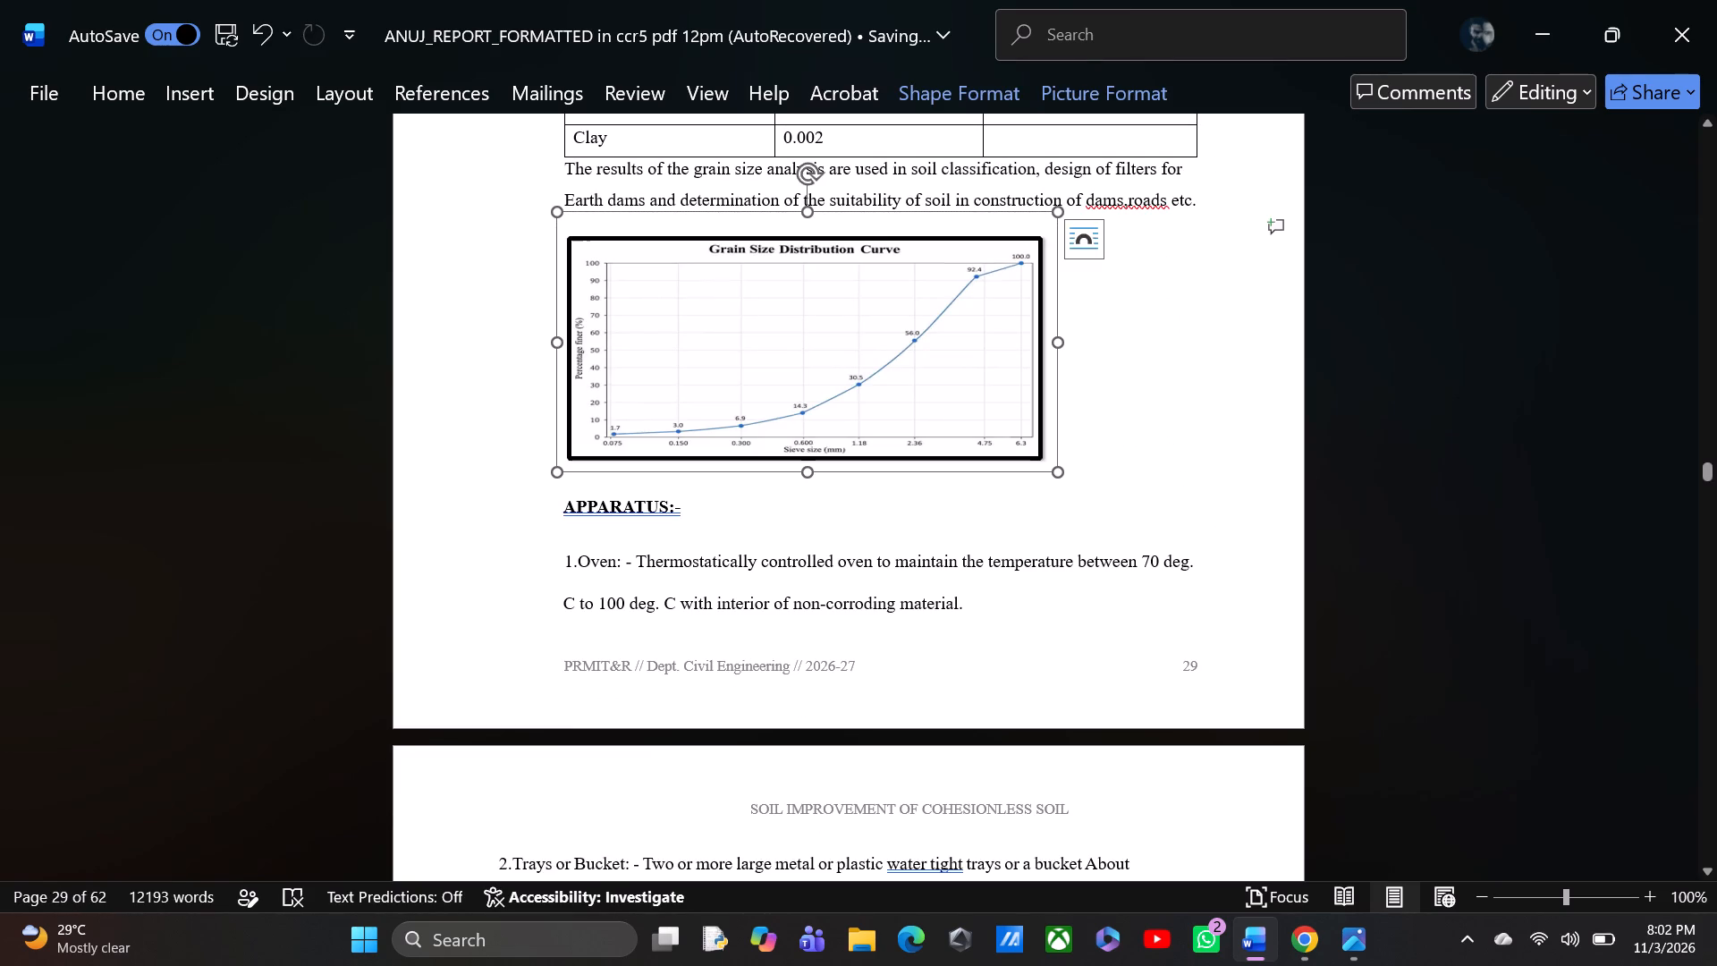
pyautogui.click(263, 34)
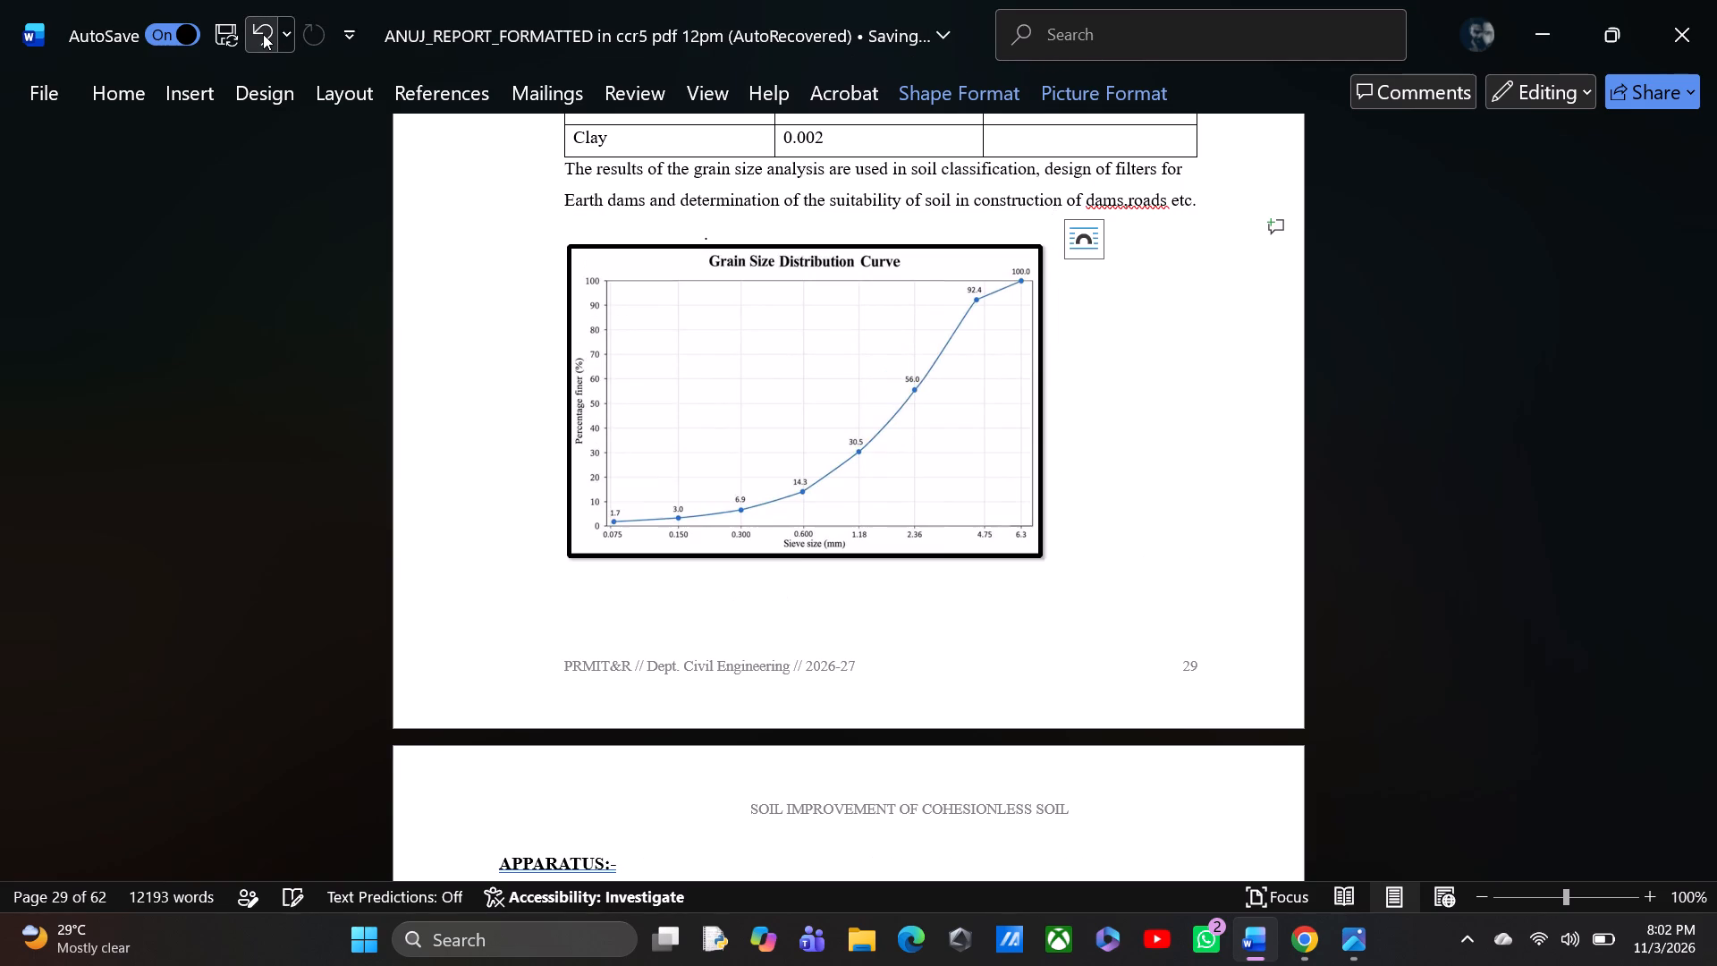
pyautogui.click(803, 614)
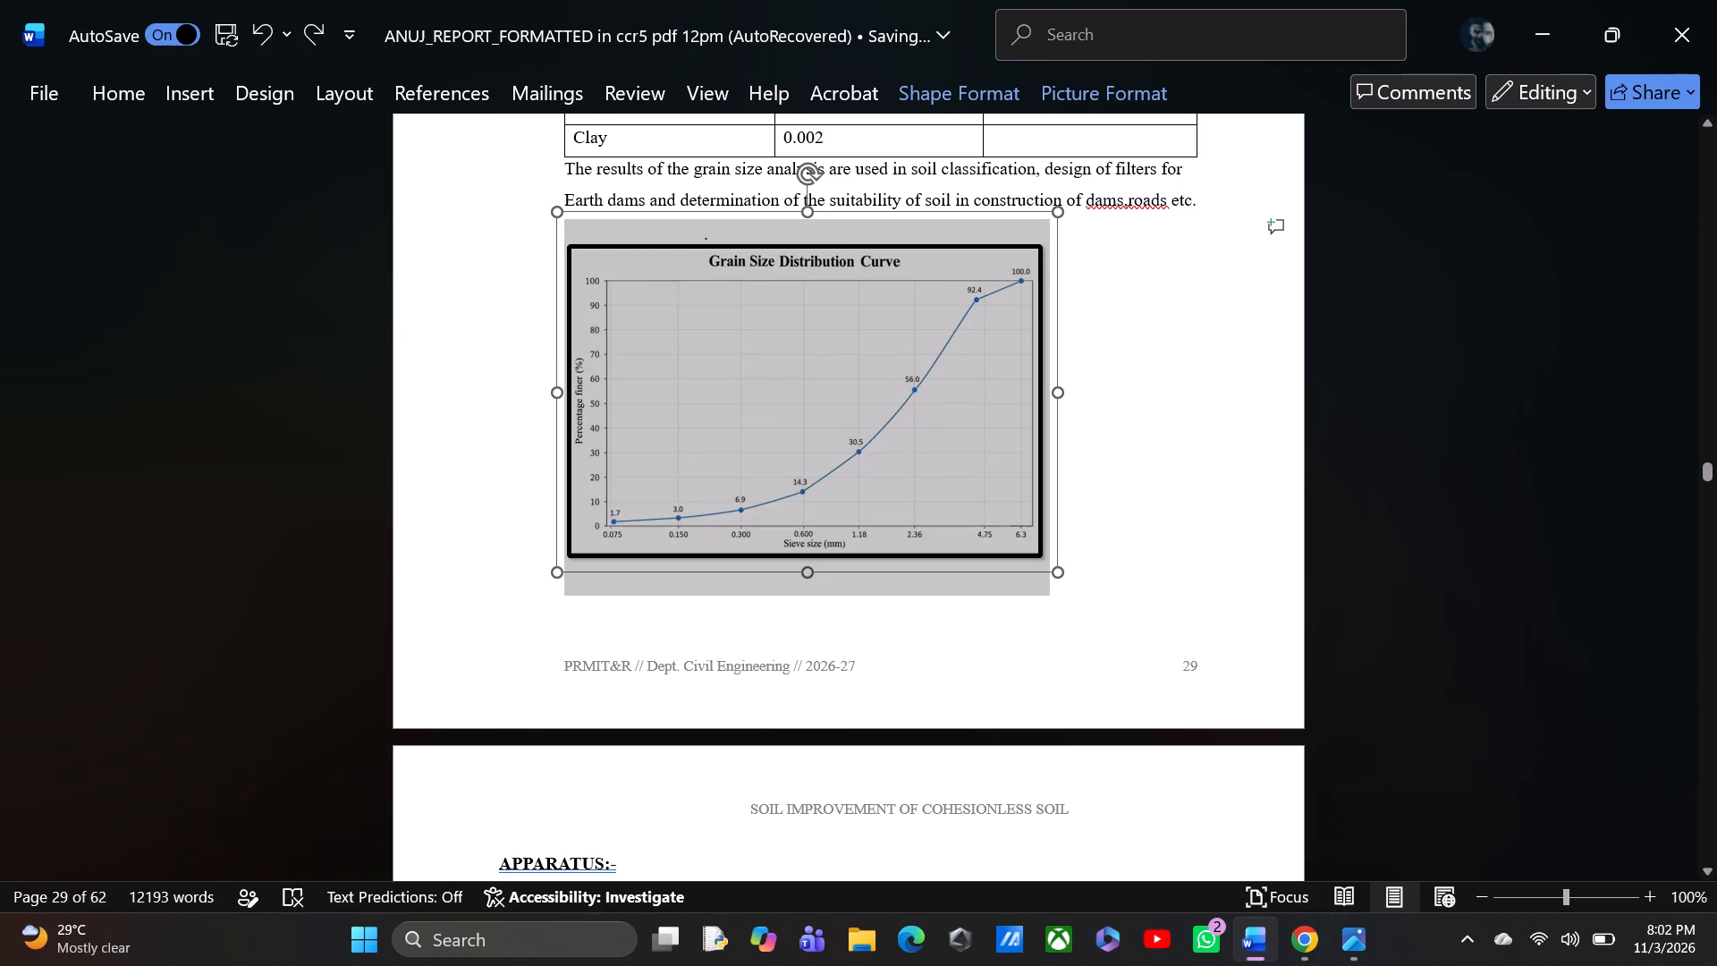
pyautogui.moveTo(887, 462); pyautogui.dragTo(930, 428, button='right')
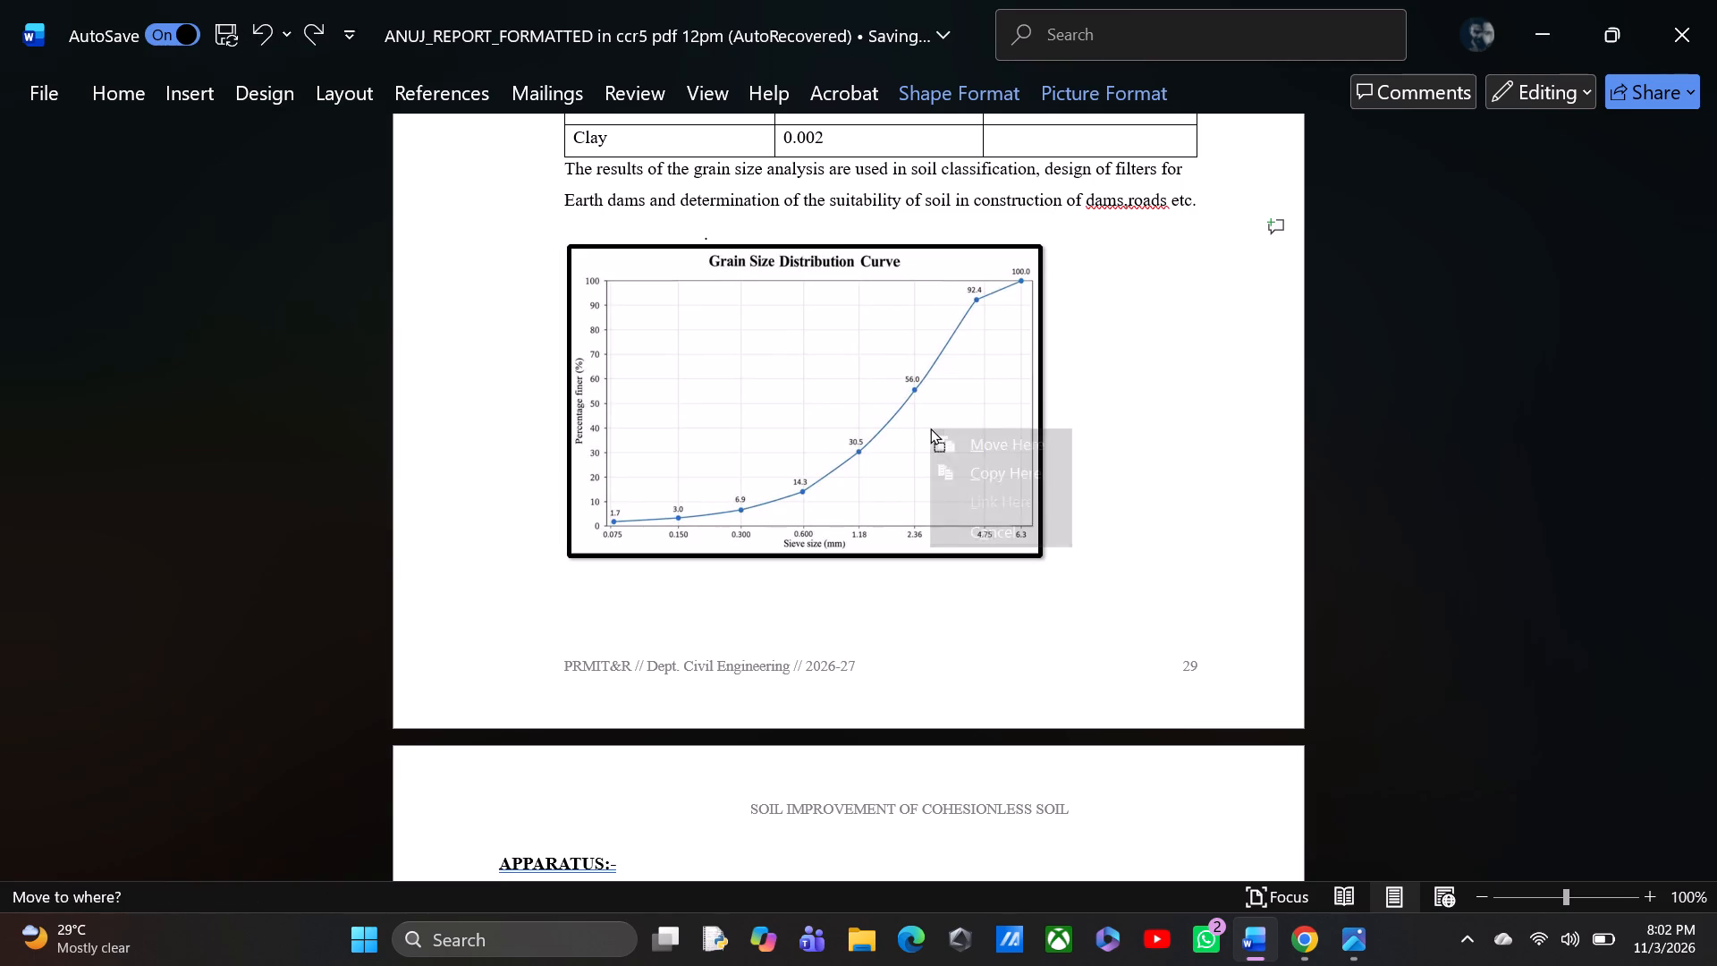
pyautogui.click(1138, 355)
# Review the layout of the following pages, from the Apparatus list through the Procedure section to Fig 3.4.
pyautogui.scroll(-1, 1138, 355)
pyautogui.scroll(1, 1138, 355)
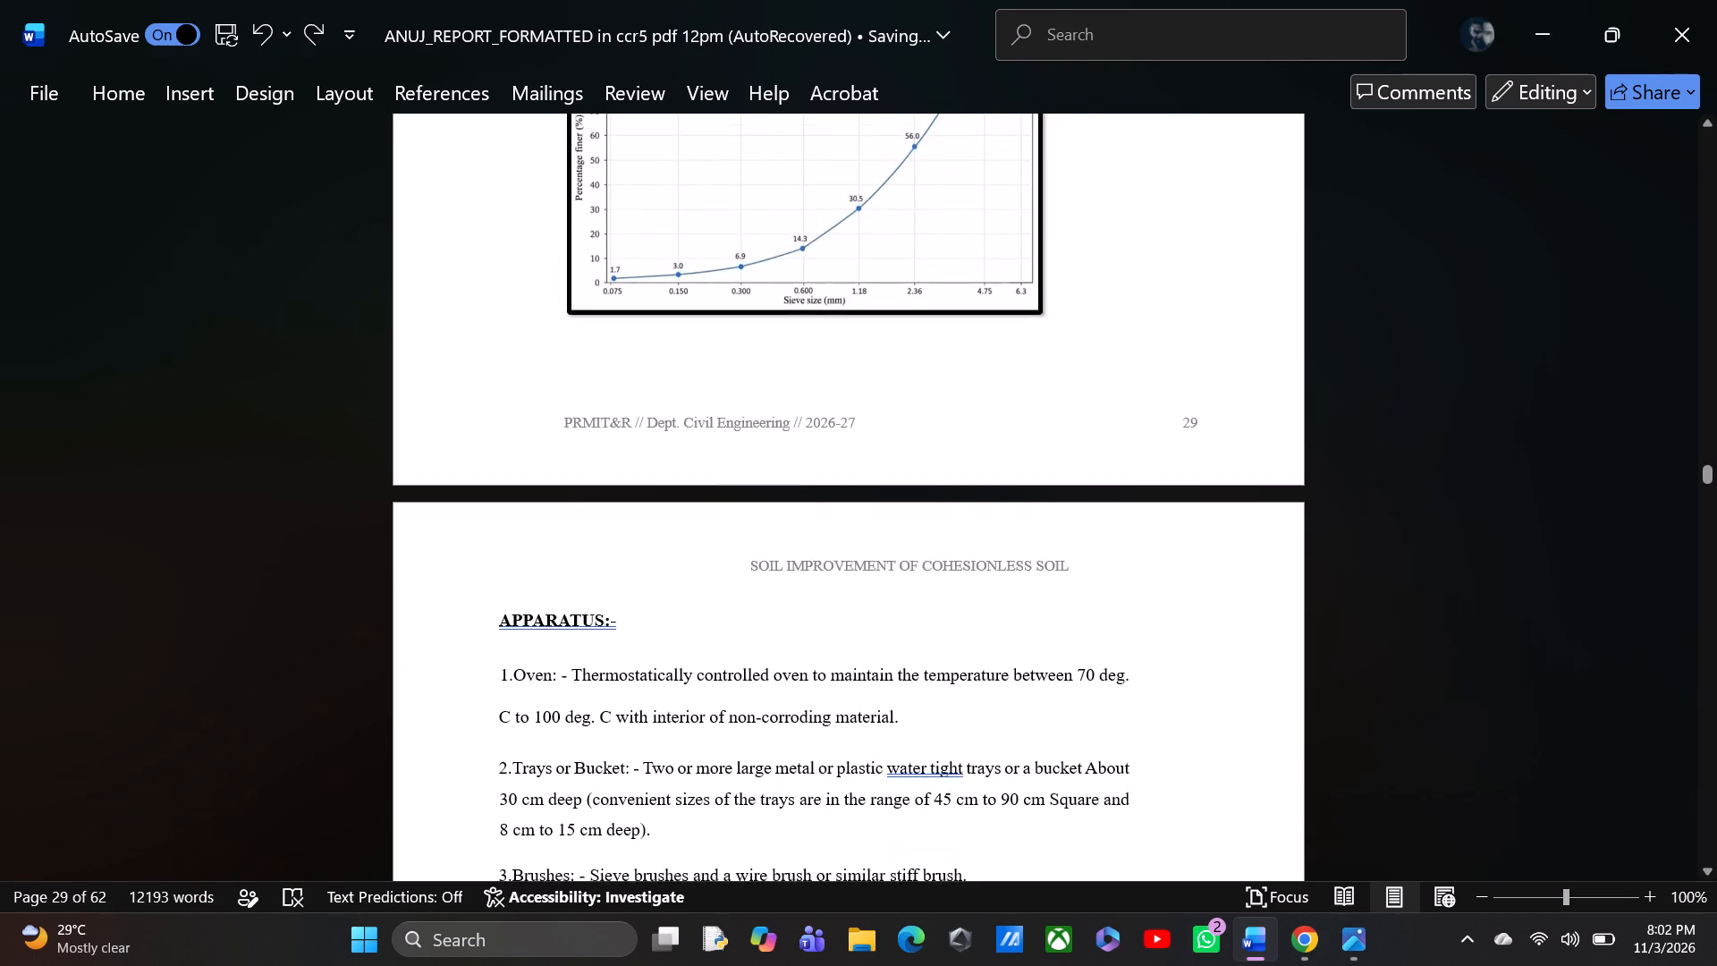
pyautogui.scroll(1, 1138, 355)
pyautogui.scroll(-5, 1138, 355)
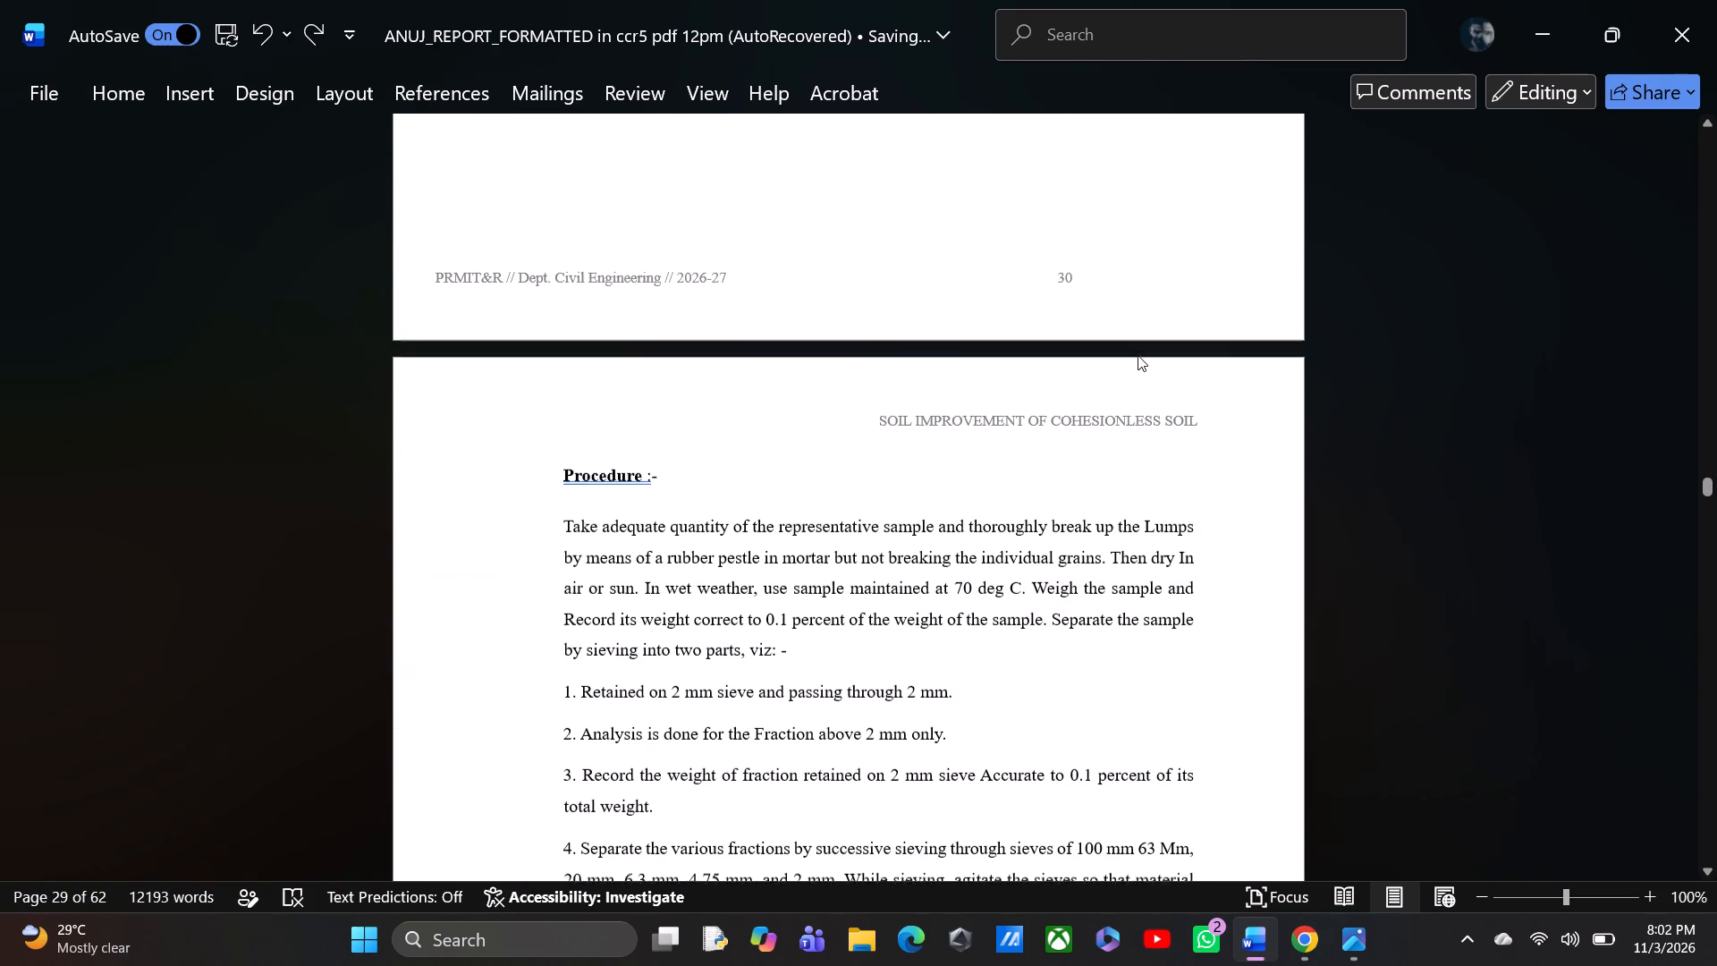
pyautogui.scroll(1, 1138, 355)
pyautogui.scroll(-2, 1138, 355)
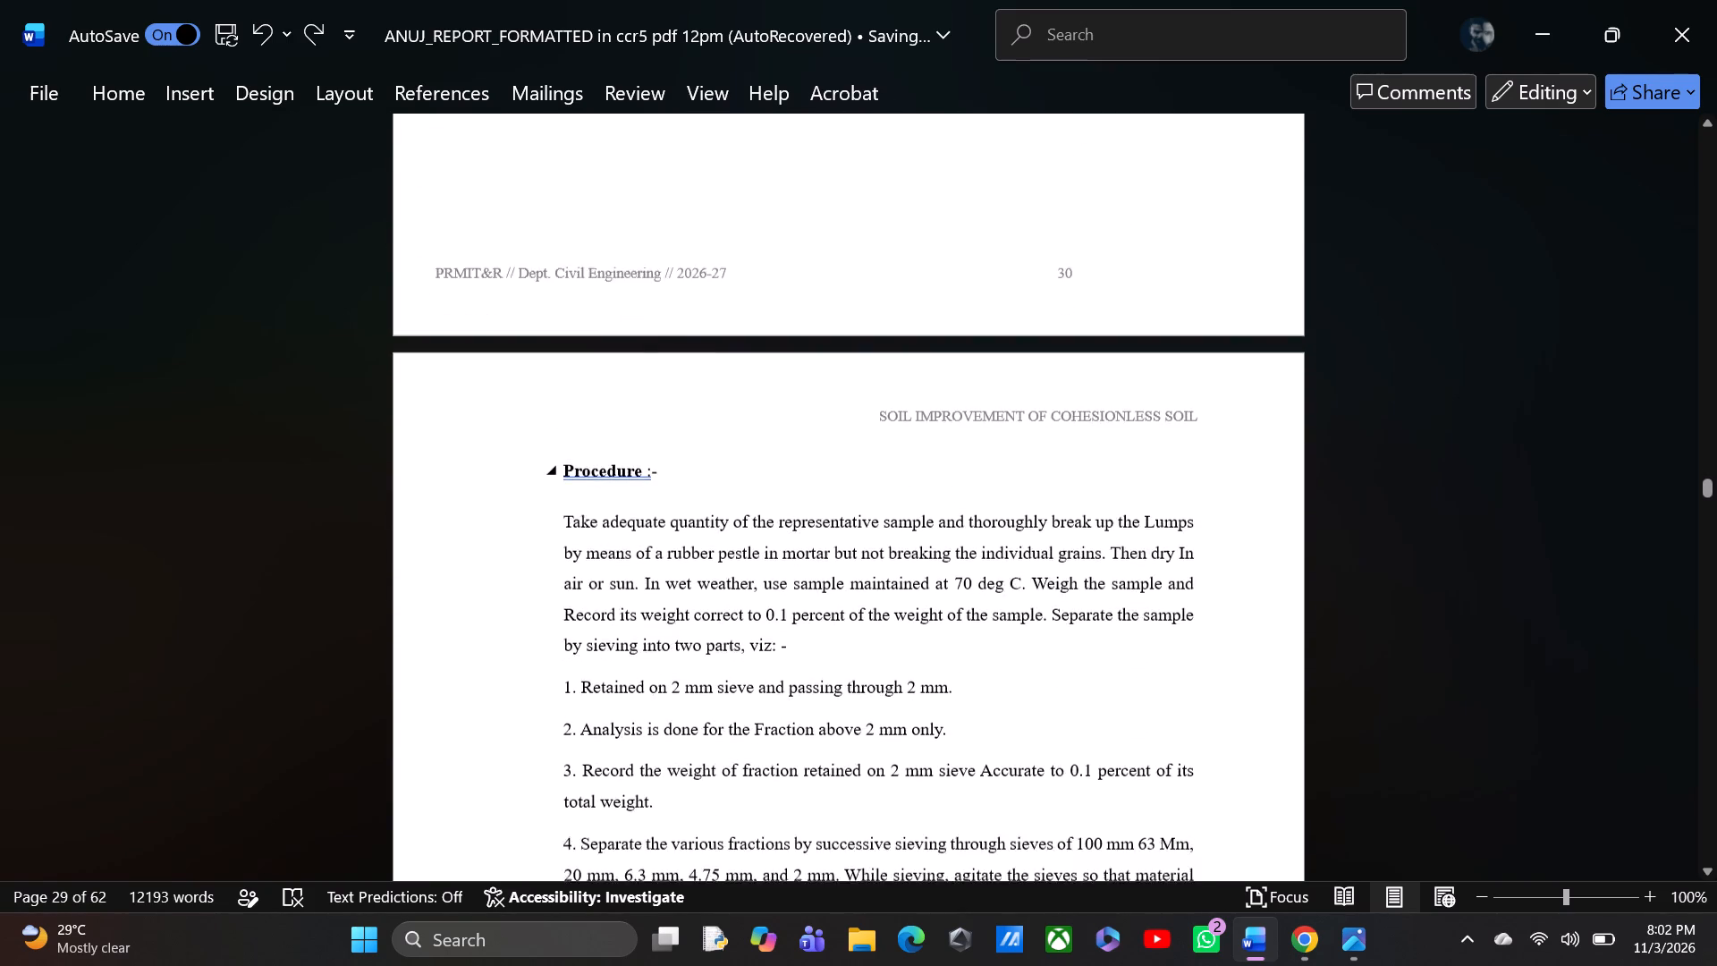
pyautogui.scroll(-3, 1138, 355)
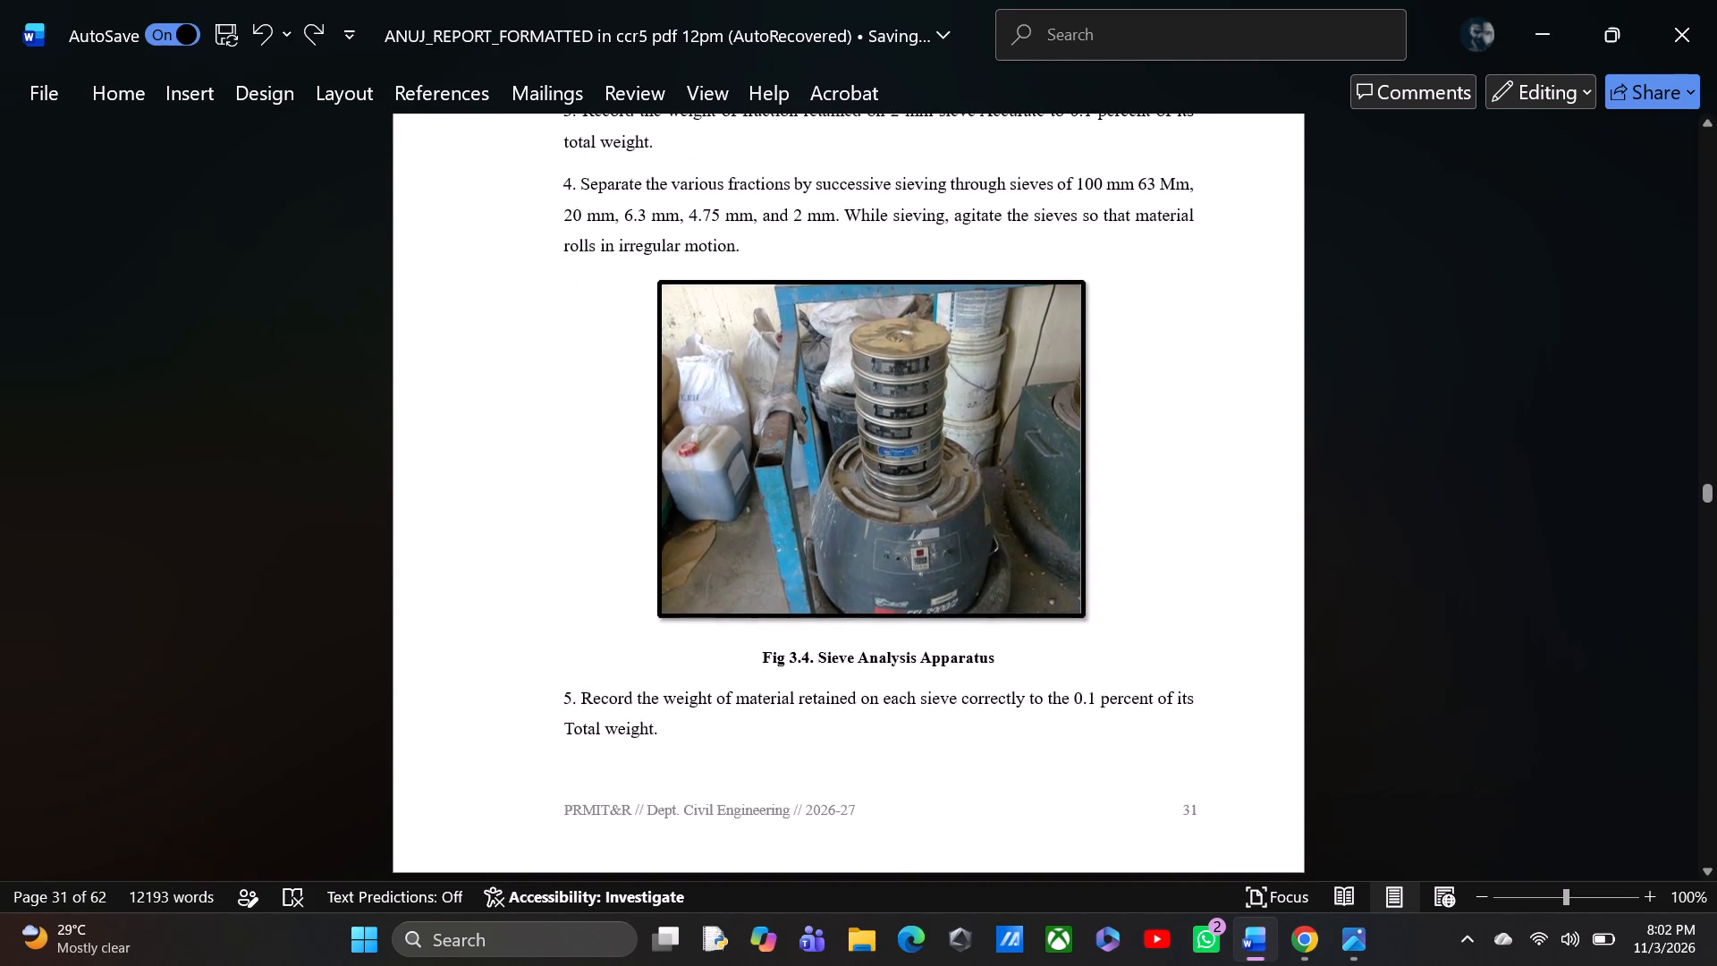
# Delete the blank space between procedure item 9 and the Calculation heading on page 32.
pyautogui.scroll(-2, 1138, 355)
pyautogui.scroll(2, 1138, 355)
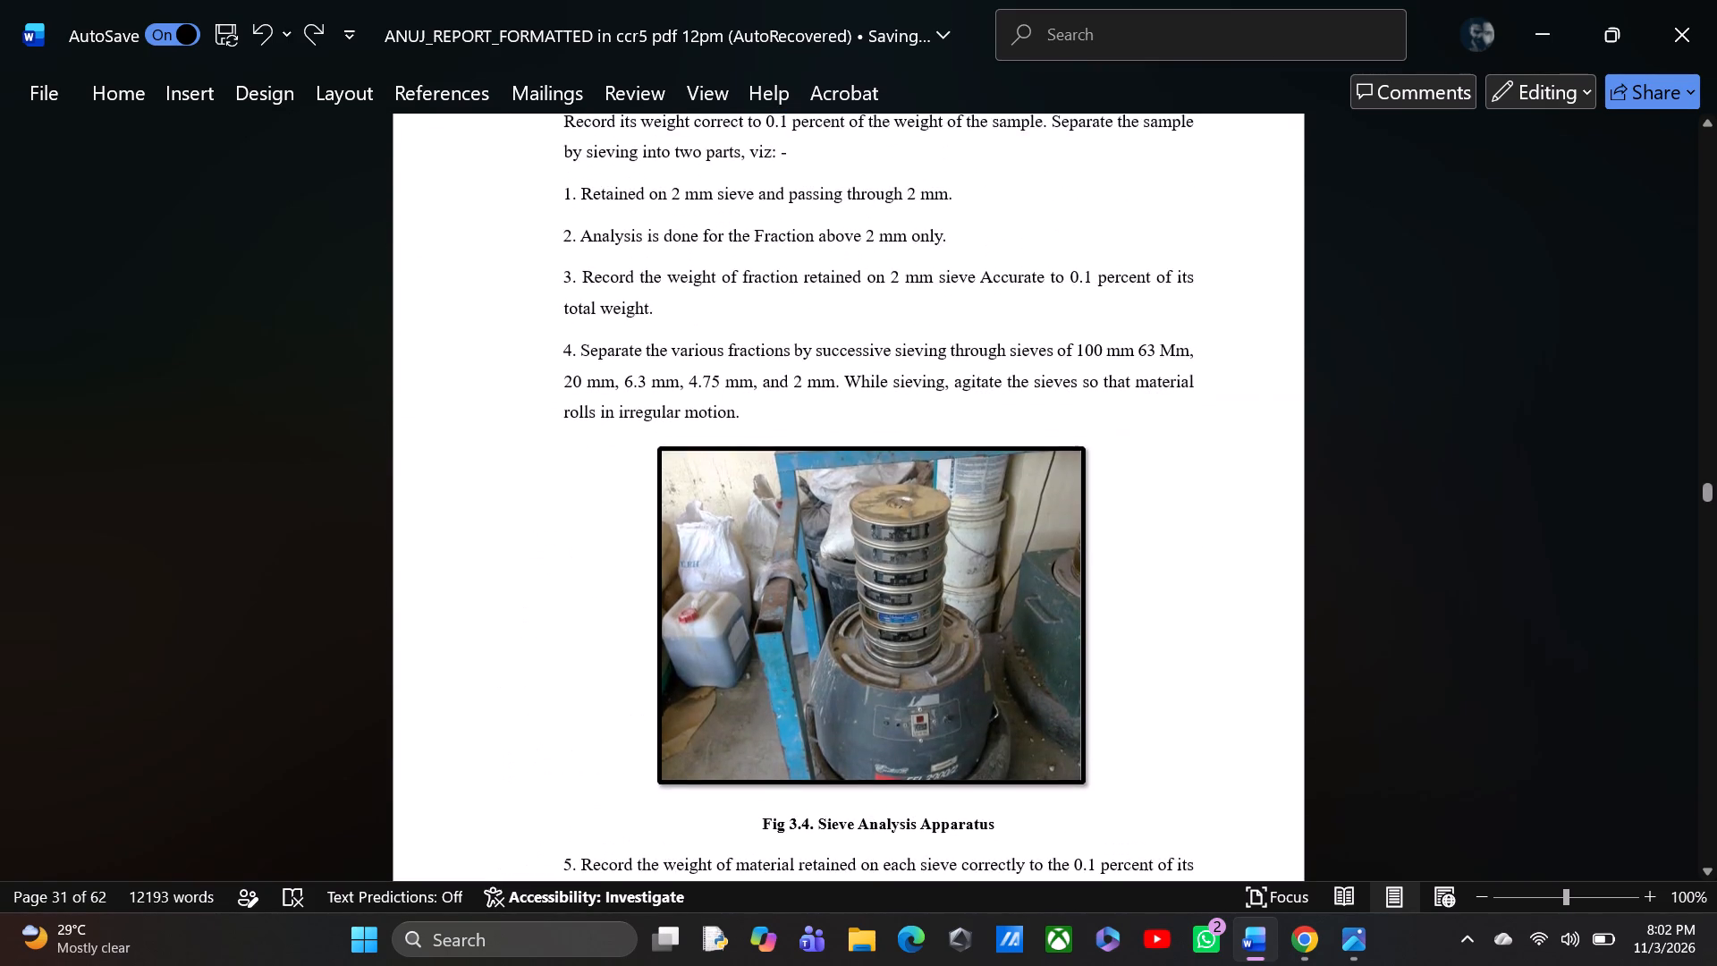
pyautogui.scroll(-4, 1138, 355)
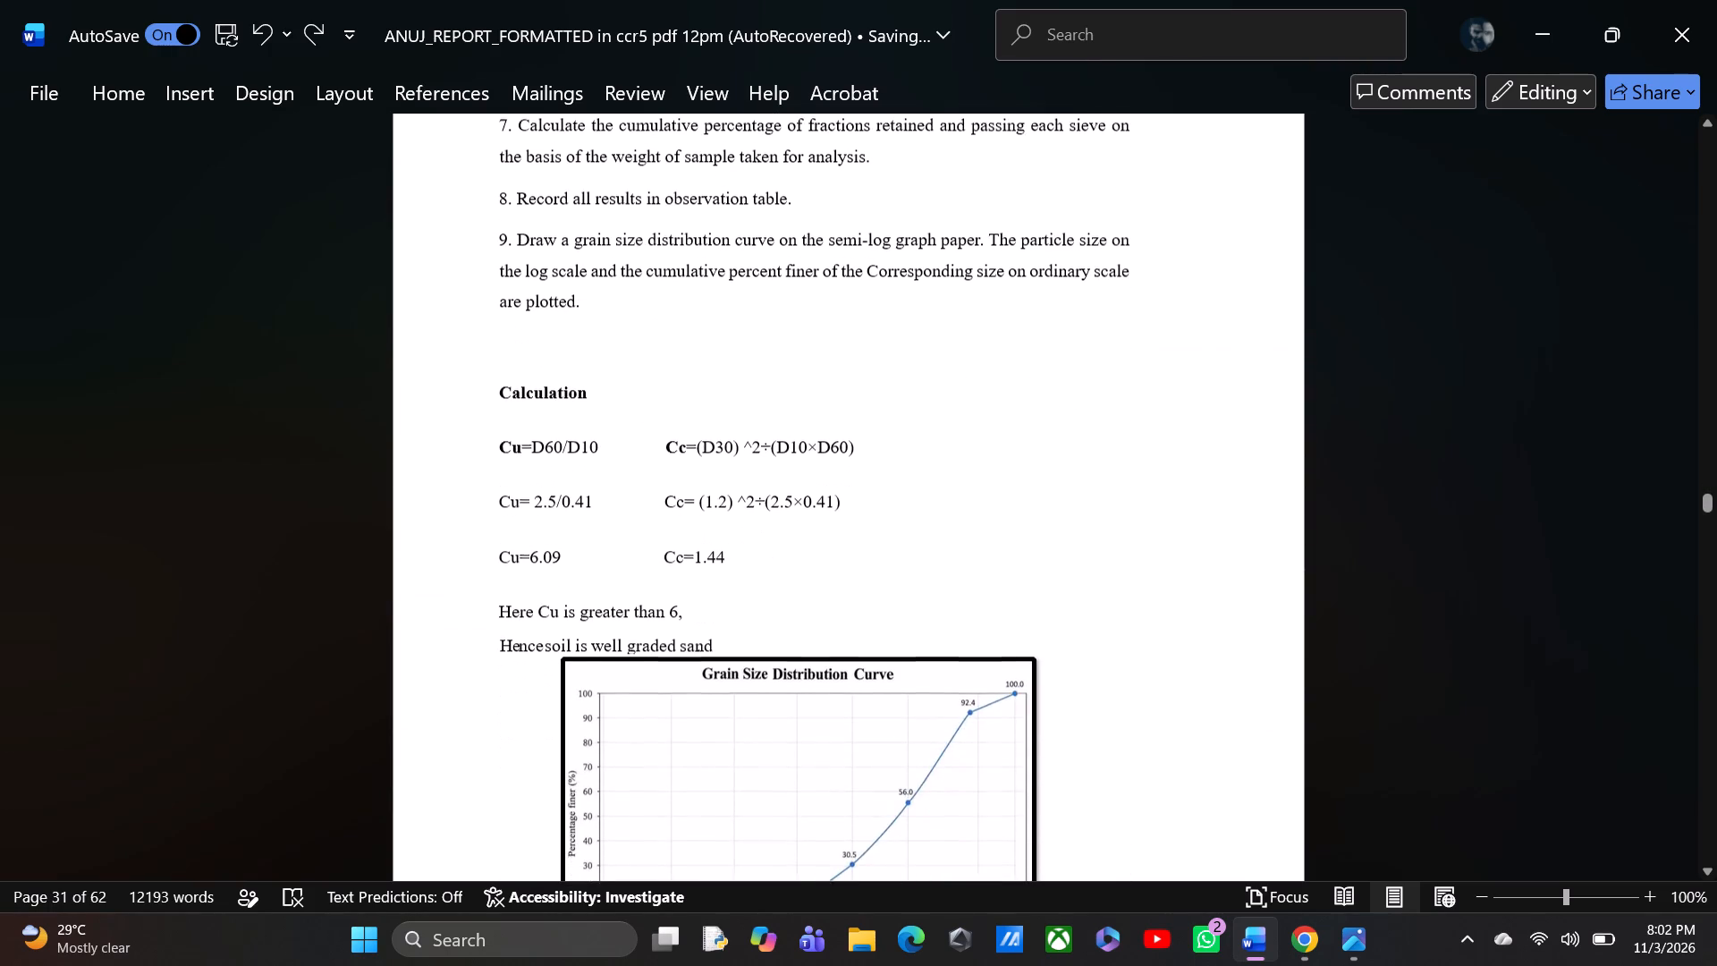
pyautogui.scroll(-1, 1138, 355)
pyautogui.click(544, 337)
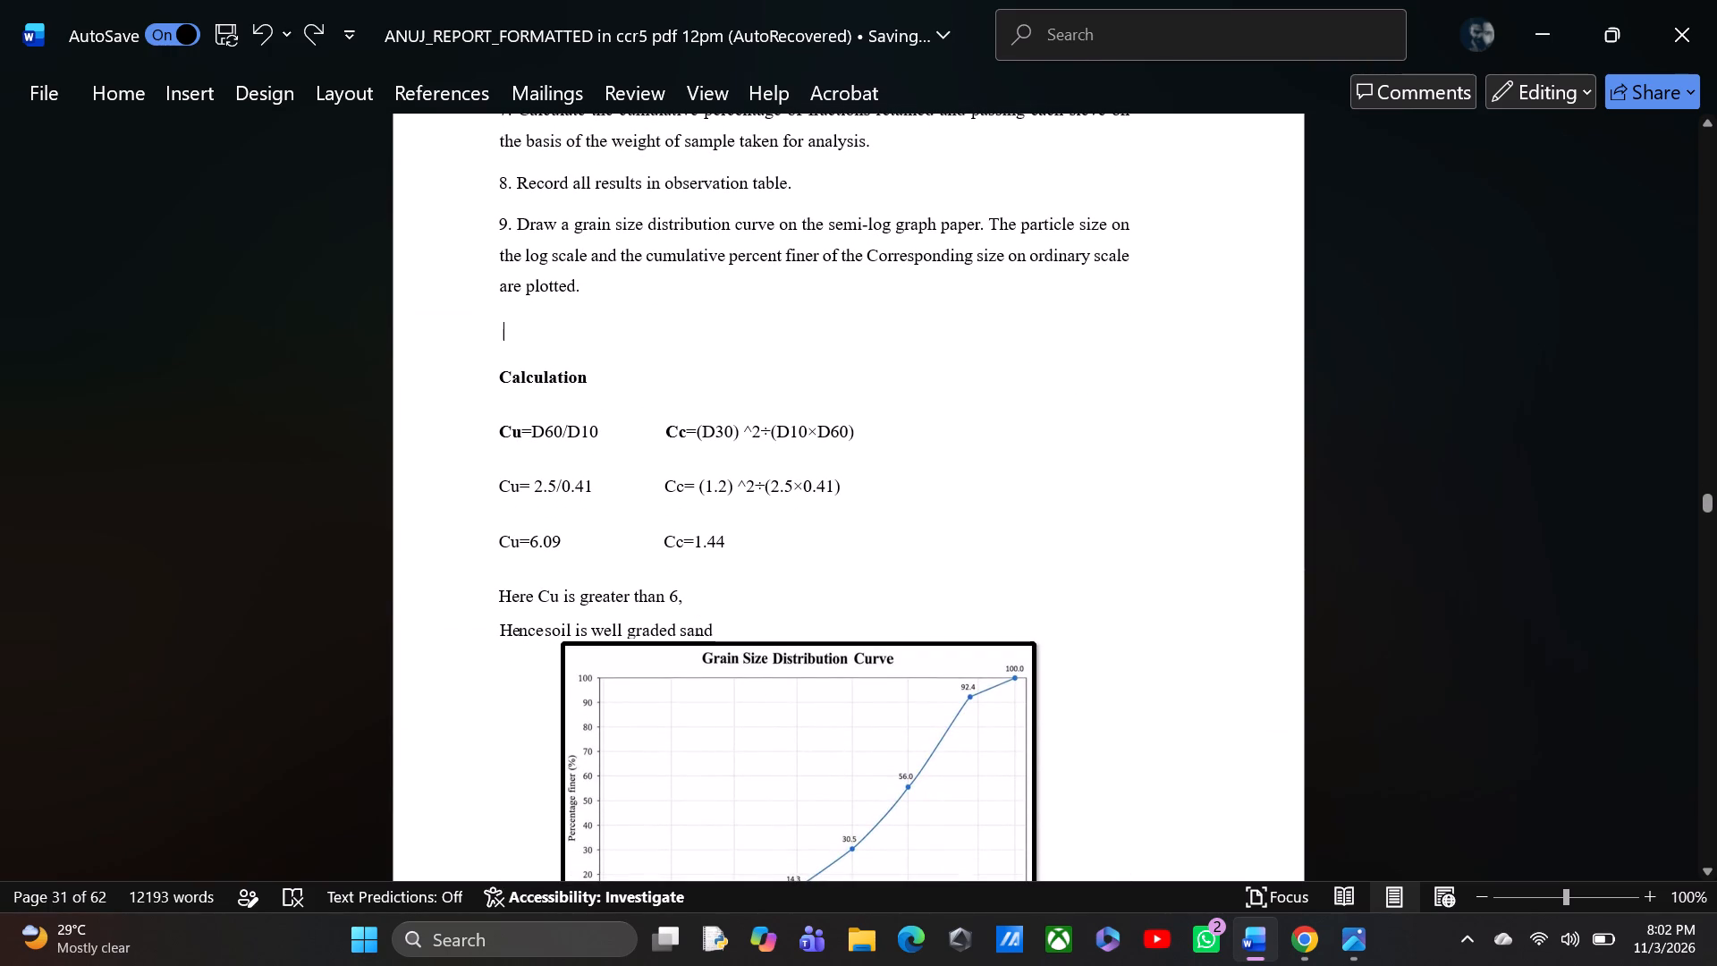
pyautogui.press('BackSpace')
pyautogui.press('BackSpace')
pyautogui.press('BackSpace')
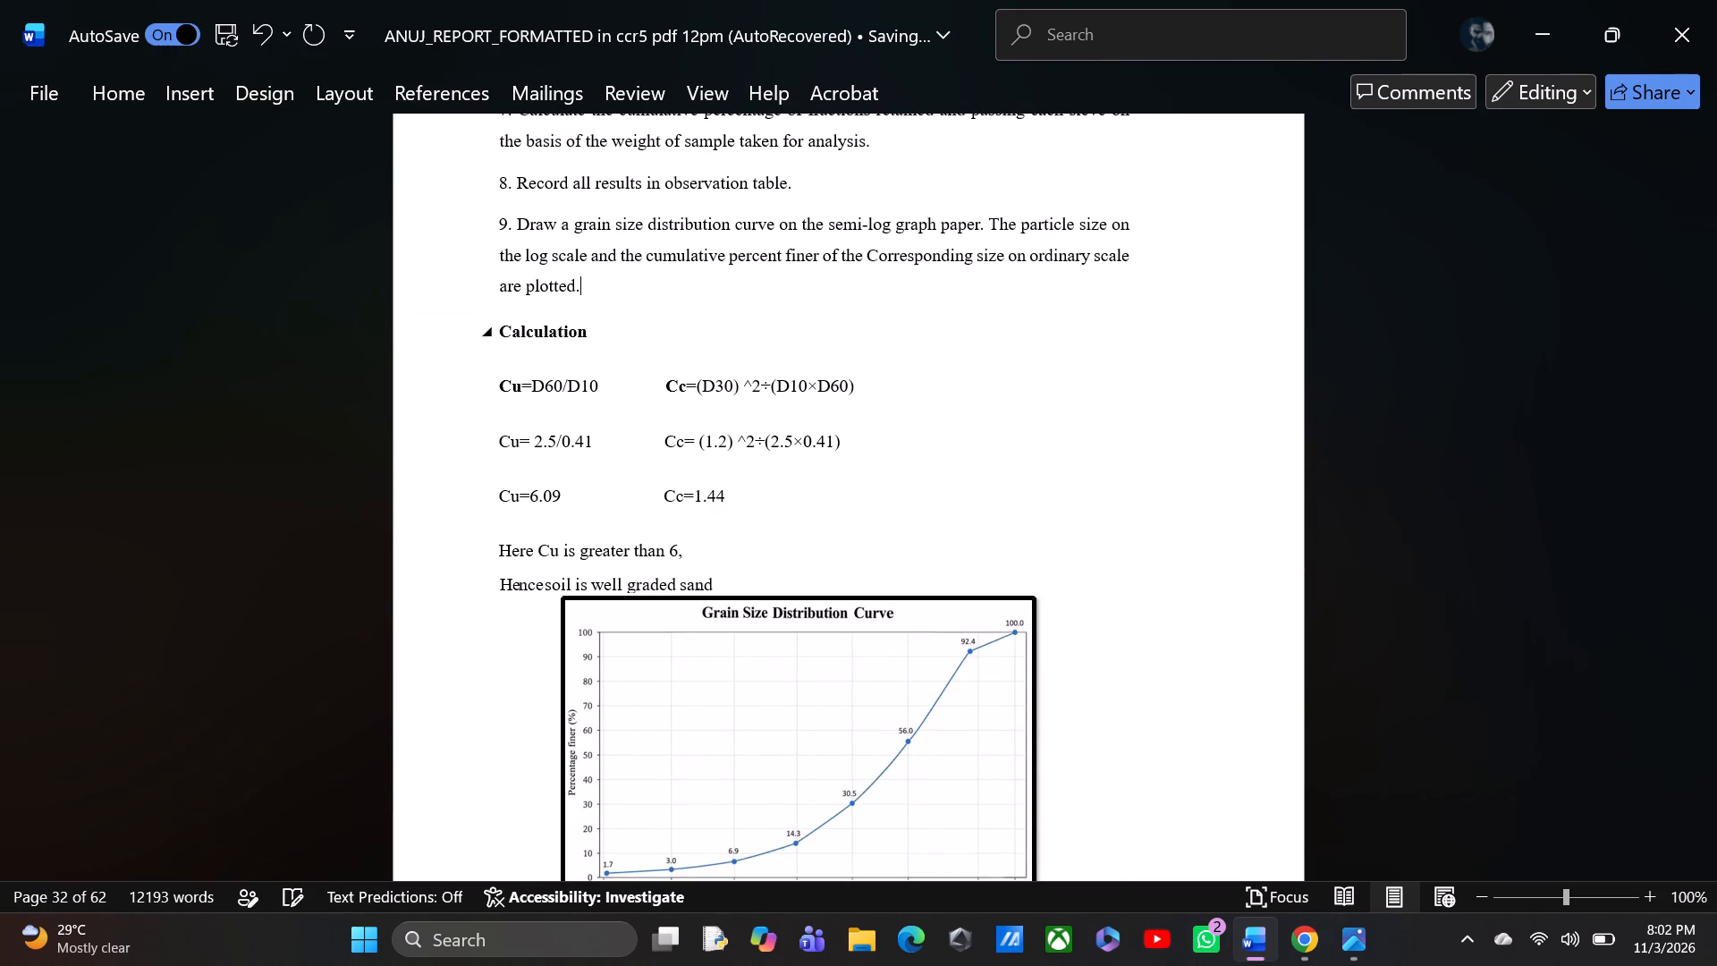
# Delete the grain size distribution curve graphic above the Fig.3.9 caption on page 32.
pyautogui.scroll(-1, 544, 337)
pyautogui.click(671, 445)
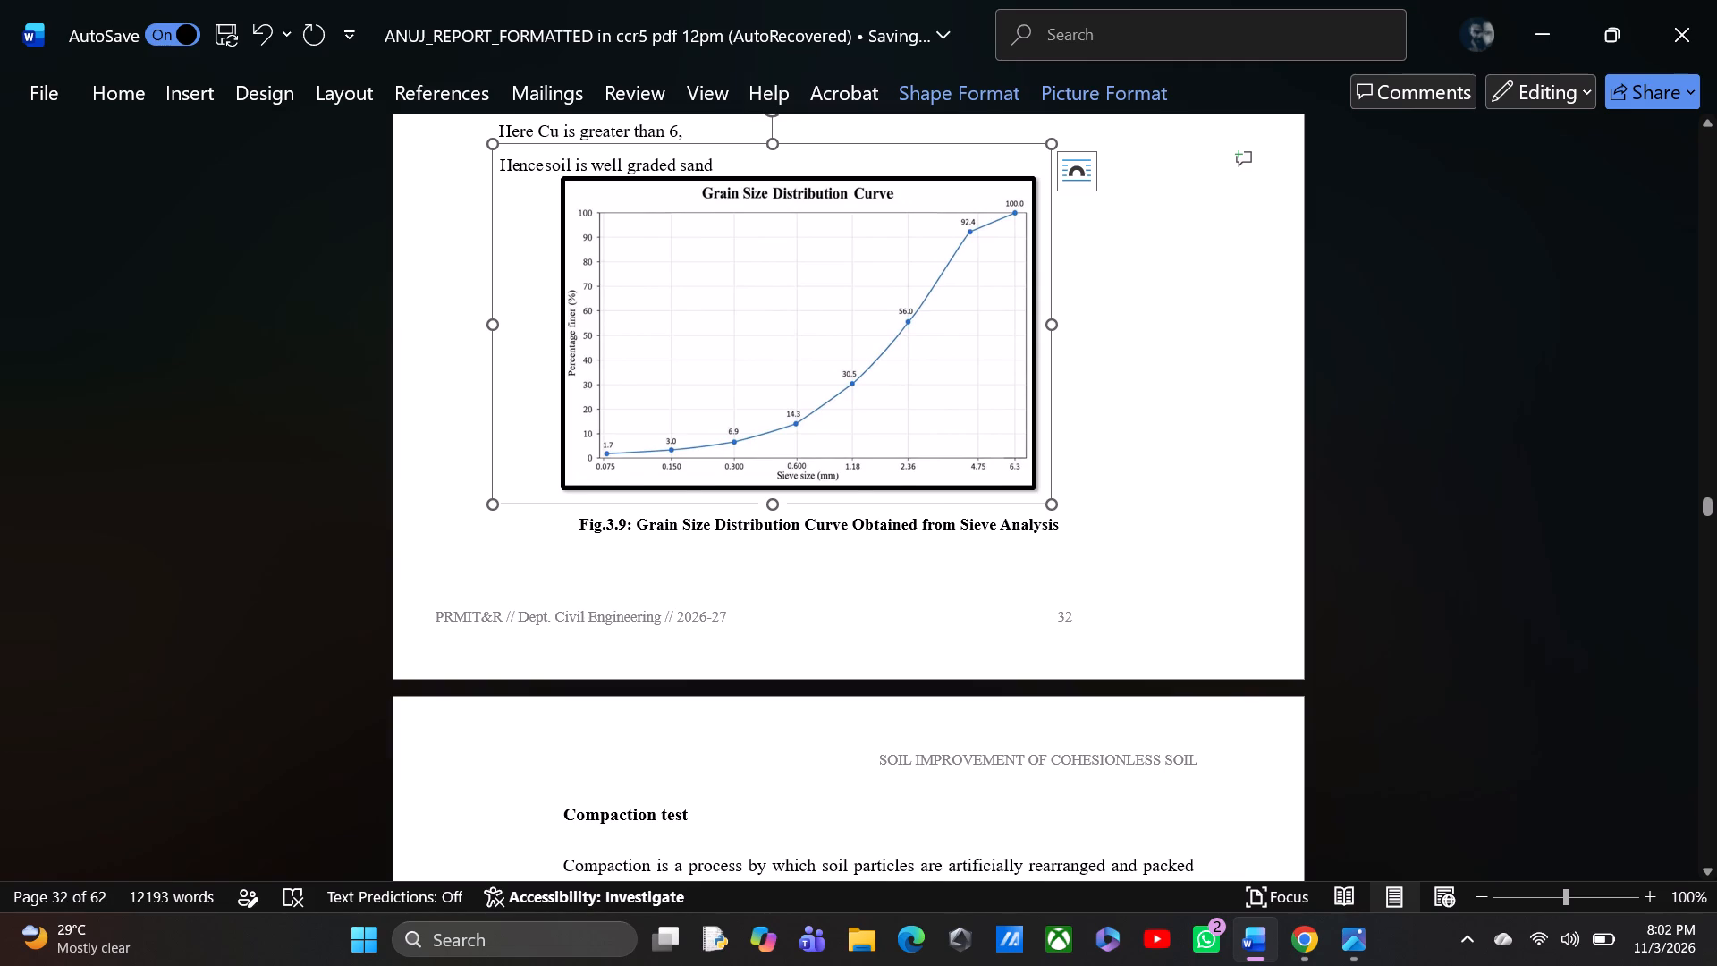
pyautogui.press('Delete')
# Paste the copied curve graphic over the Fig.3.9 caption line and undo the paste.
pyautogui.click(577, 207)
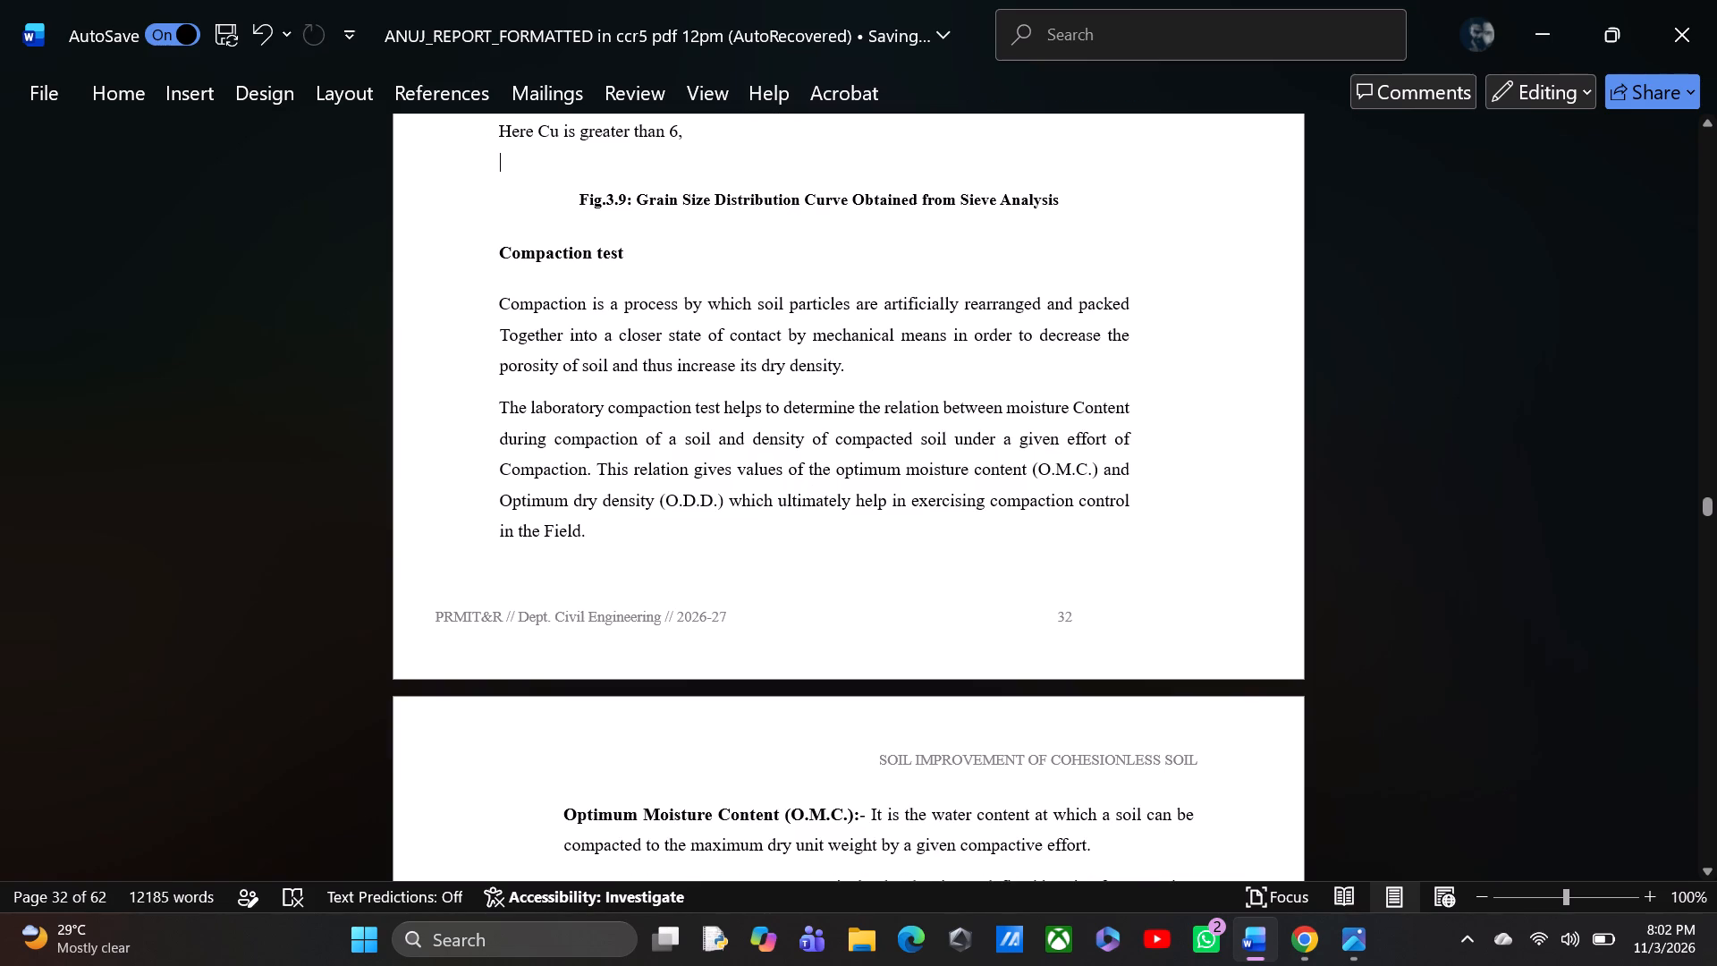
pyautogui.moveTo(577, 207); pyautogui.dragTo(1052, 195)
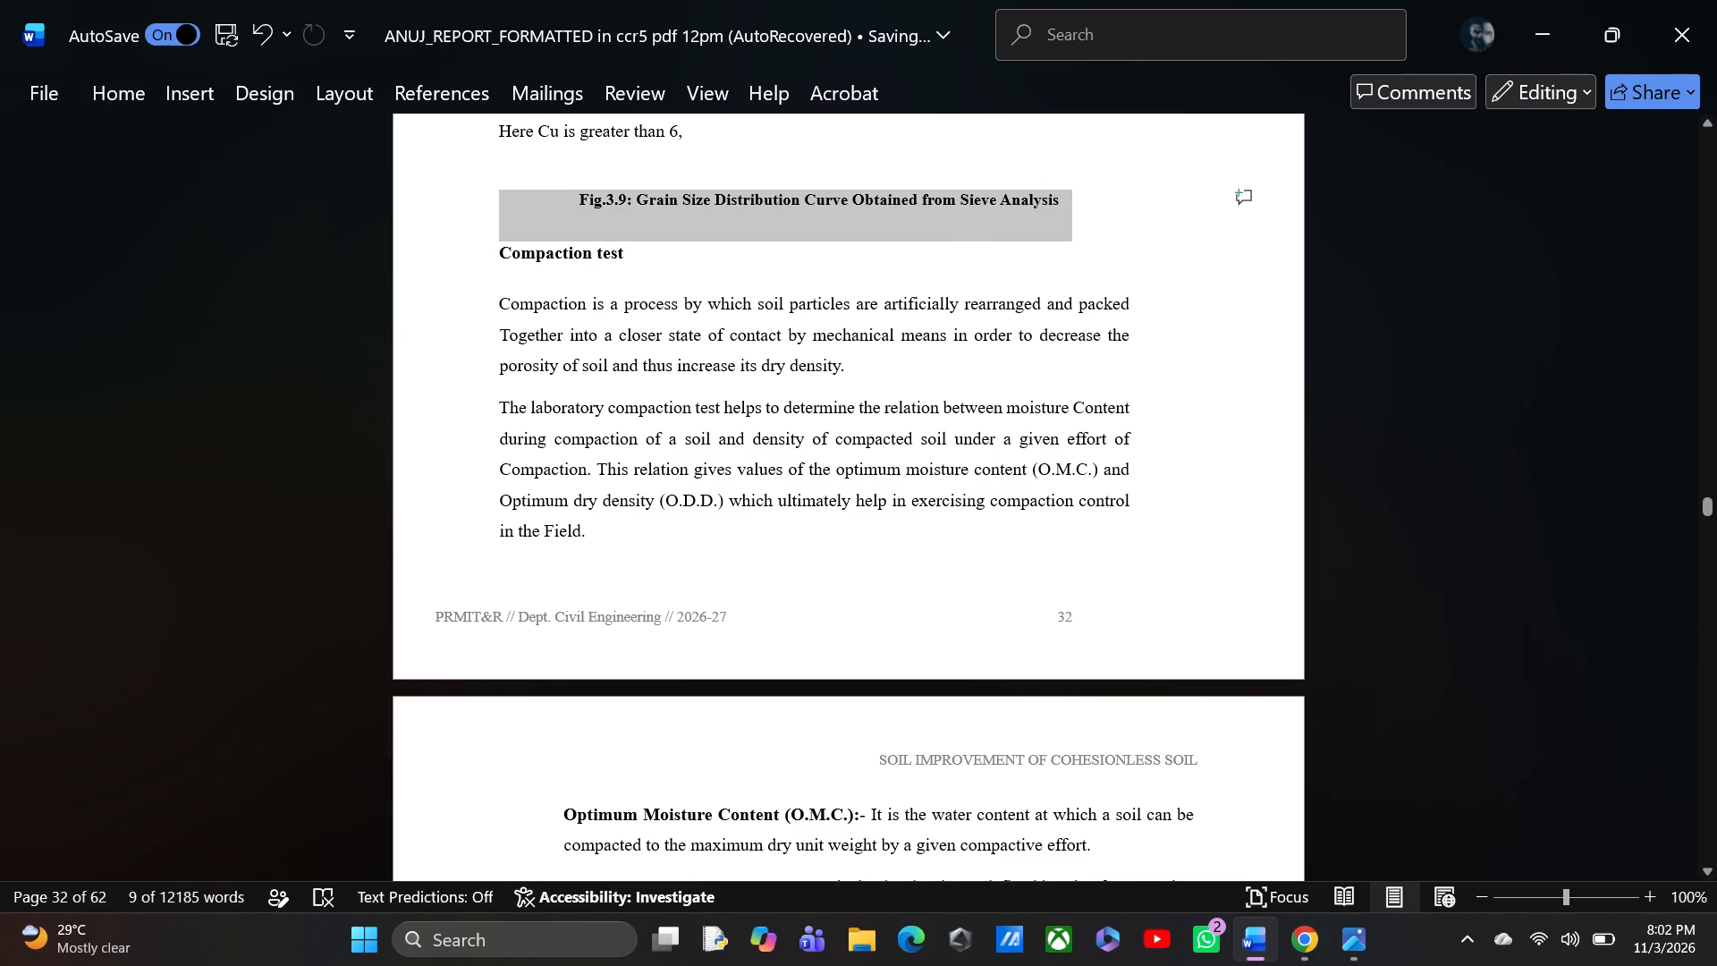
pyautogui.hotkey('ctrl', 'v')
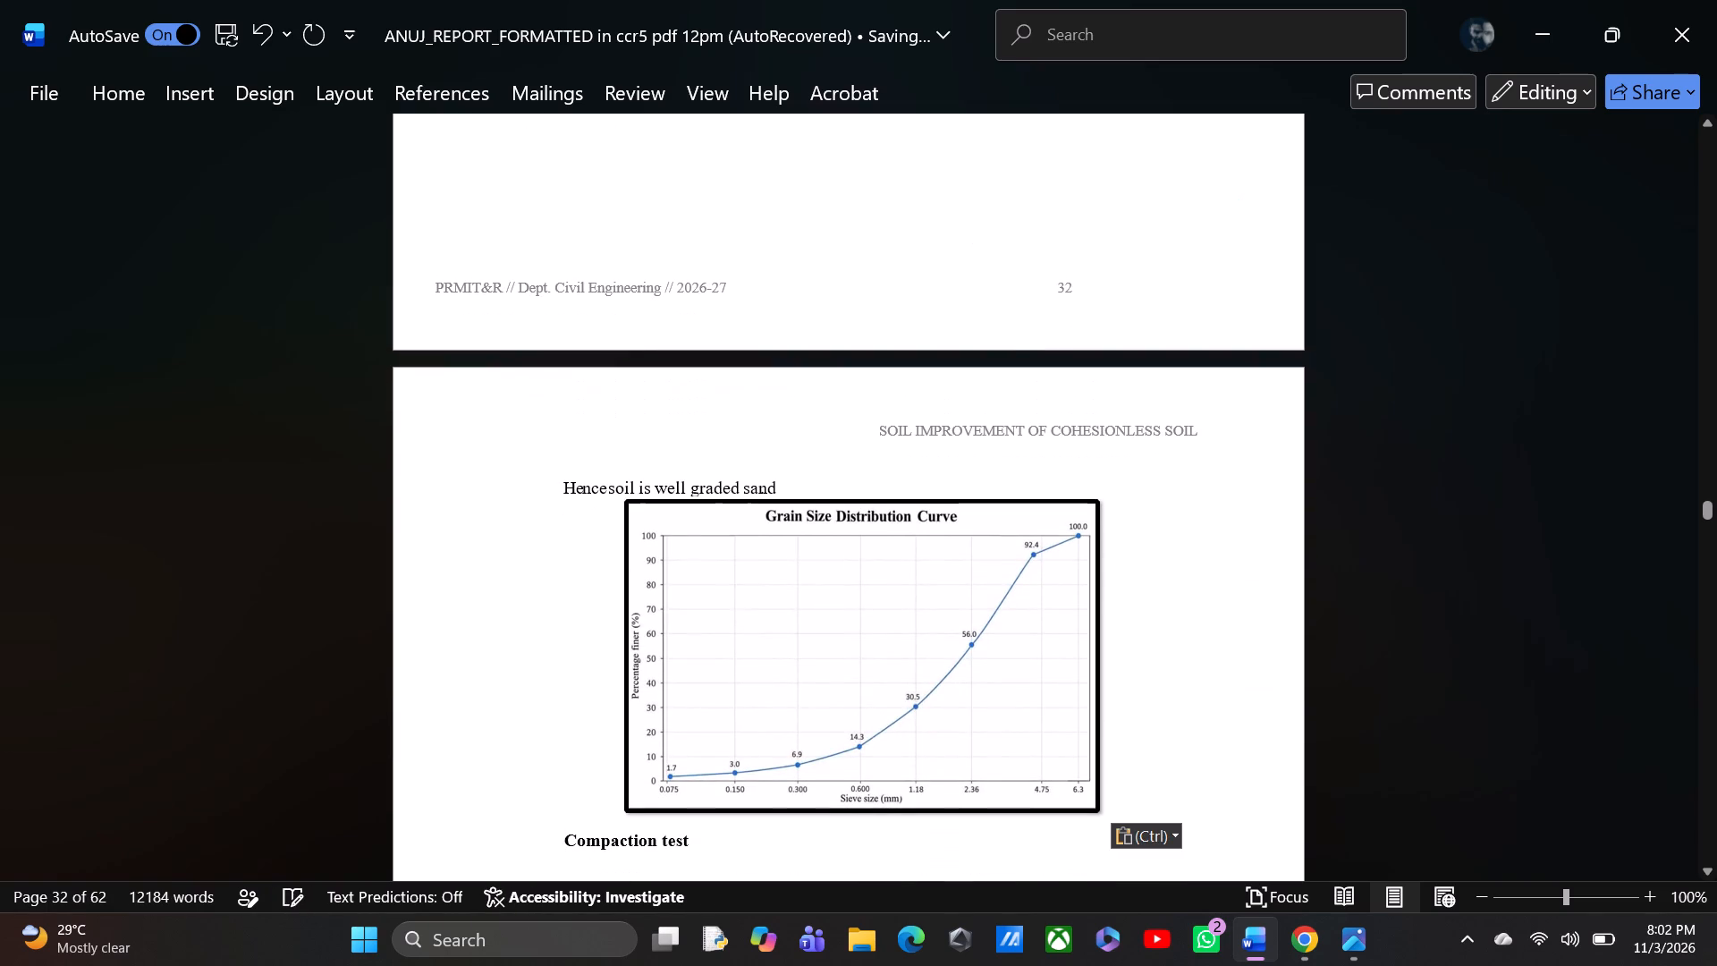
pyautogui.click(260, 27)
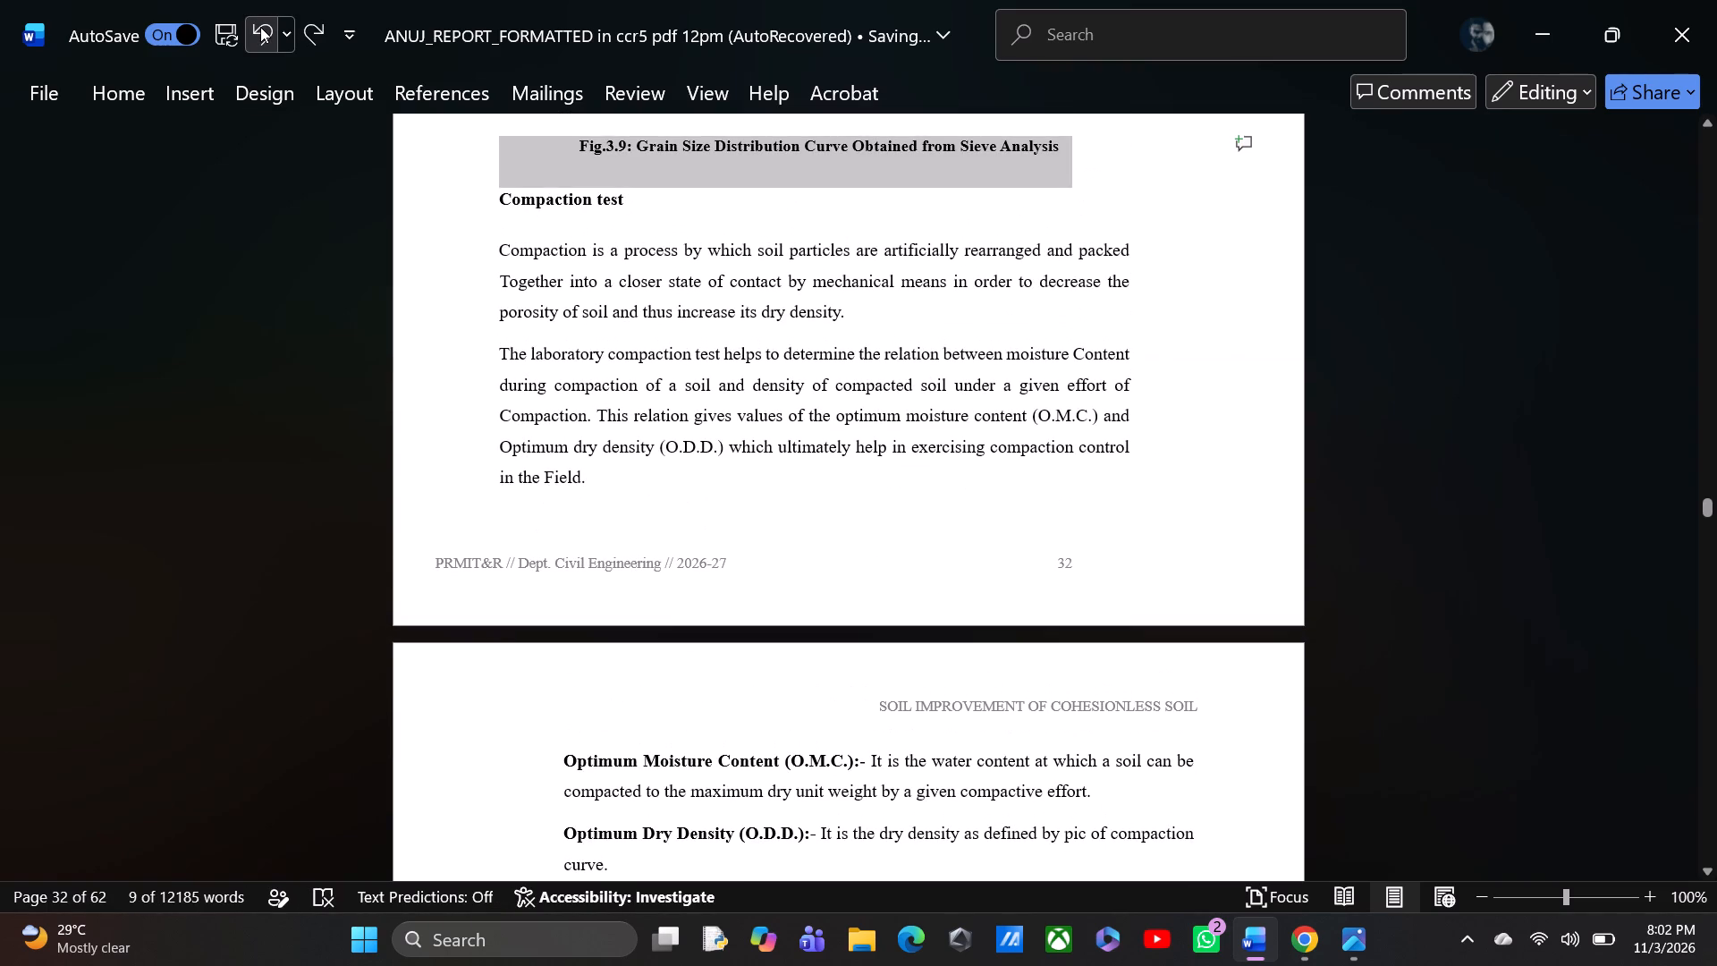
# Copy the caption "Fig.3.9: Grain Size Distribution Curve Obtained from Sieve Analysis".
pyautogui.hotkey('ctrl', 'c')
# Review the pages from the Calculation section back to the Grain size analysis test heading.
pyautogui.scroll(1, 260, 27)
pyautogui.scroll(1, 451, 236)
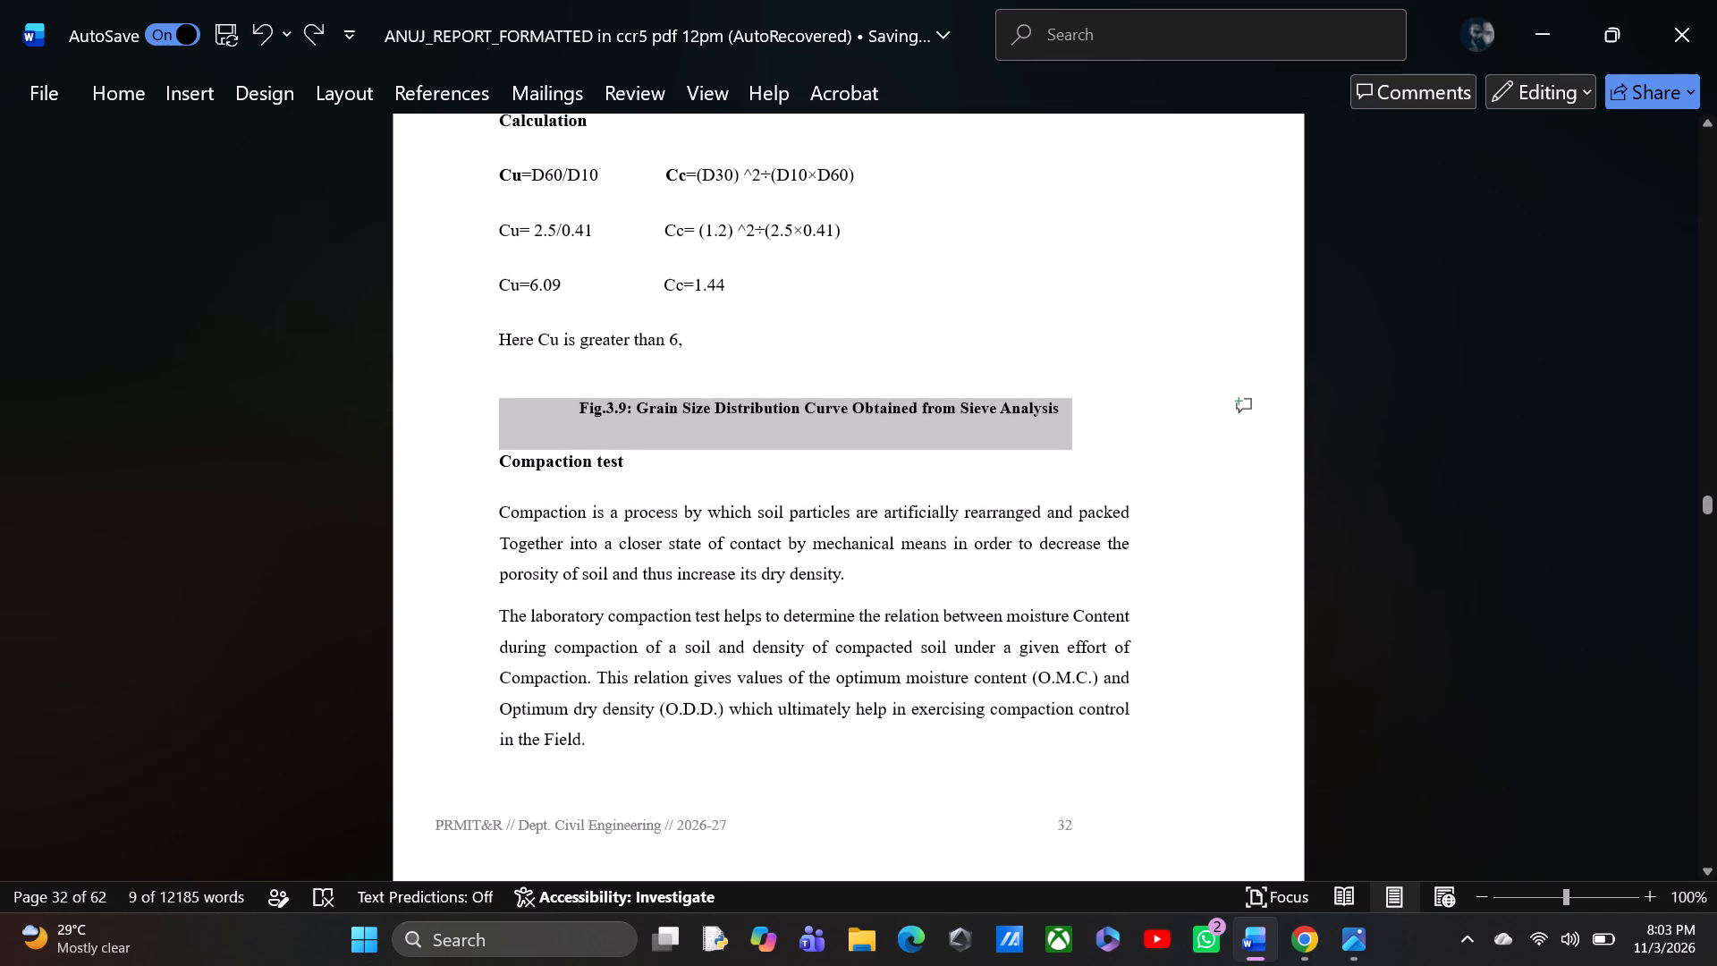
pyautogui.scroll(2, 451, 236)
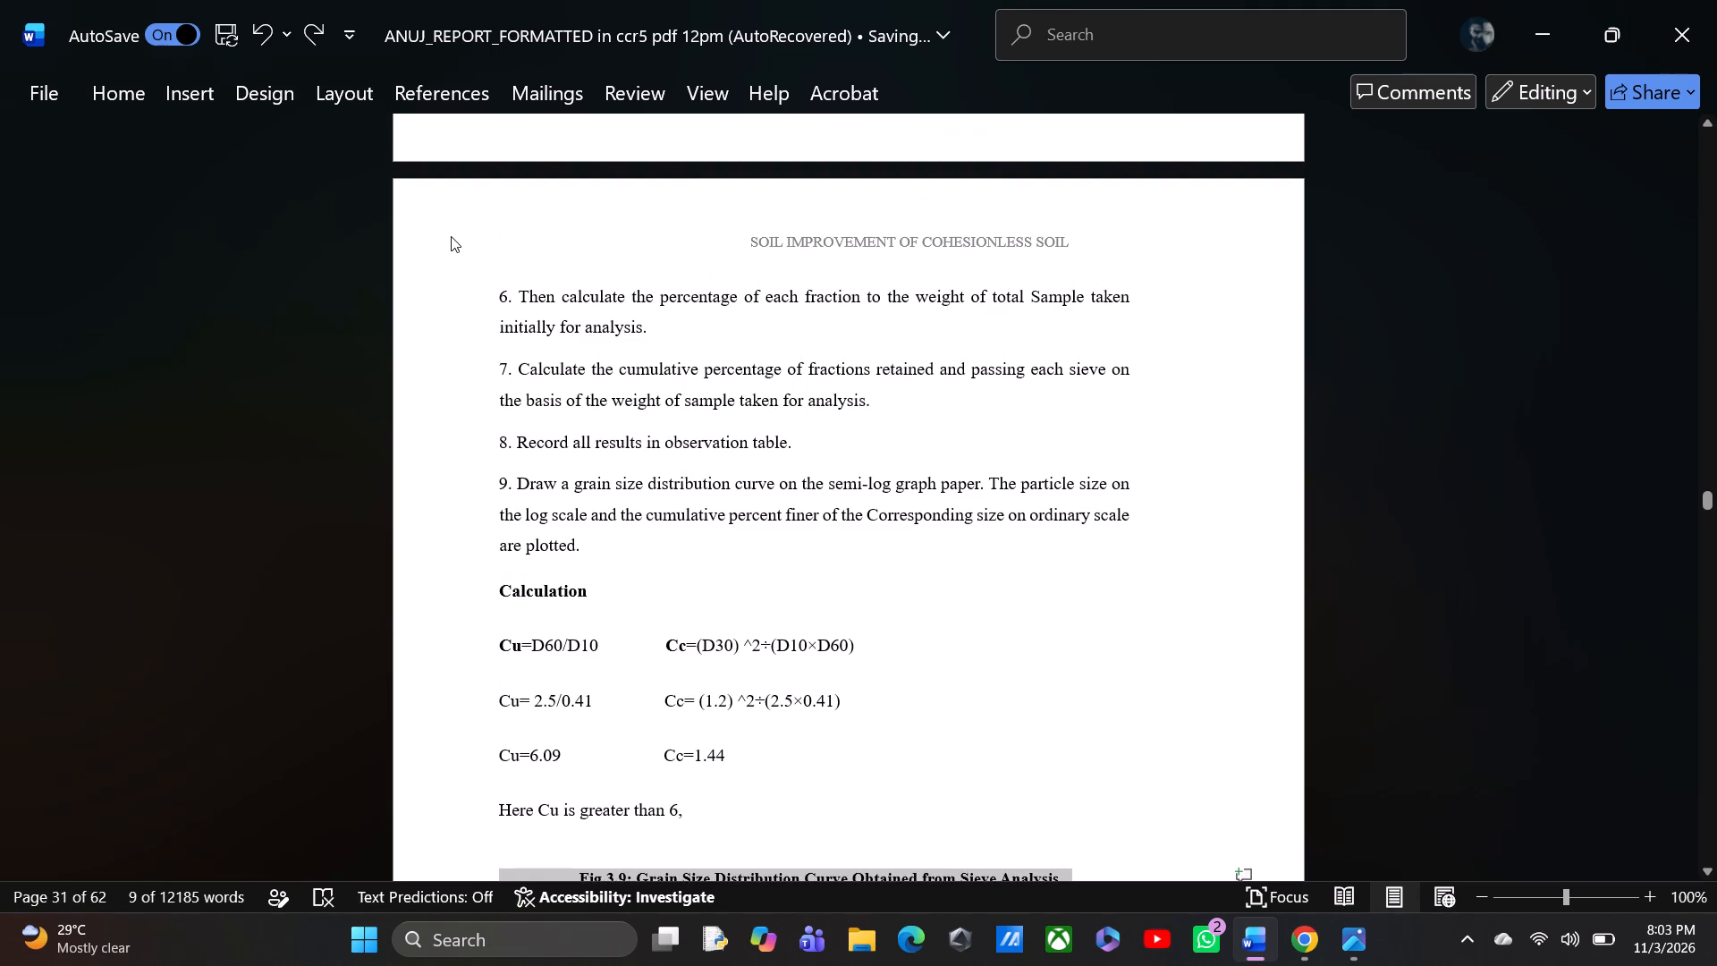
pyautogui.scroll(-1, 451, 236)
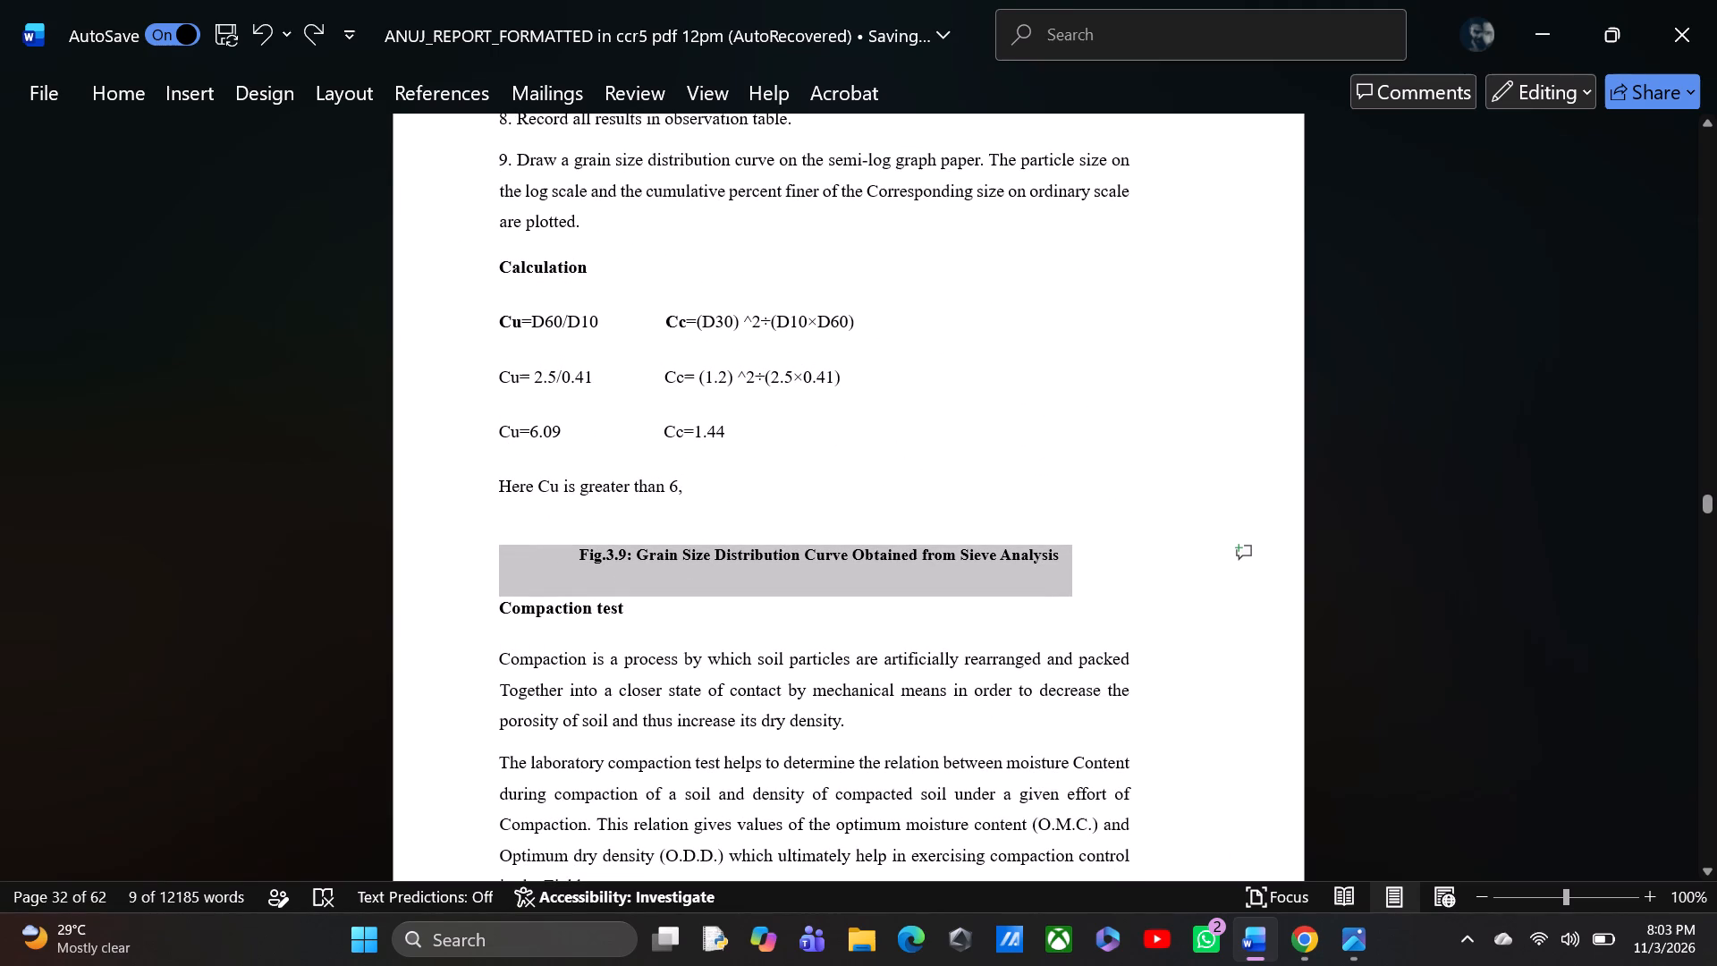
pyautogui.scroll(2, 451, 236)
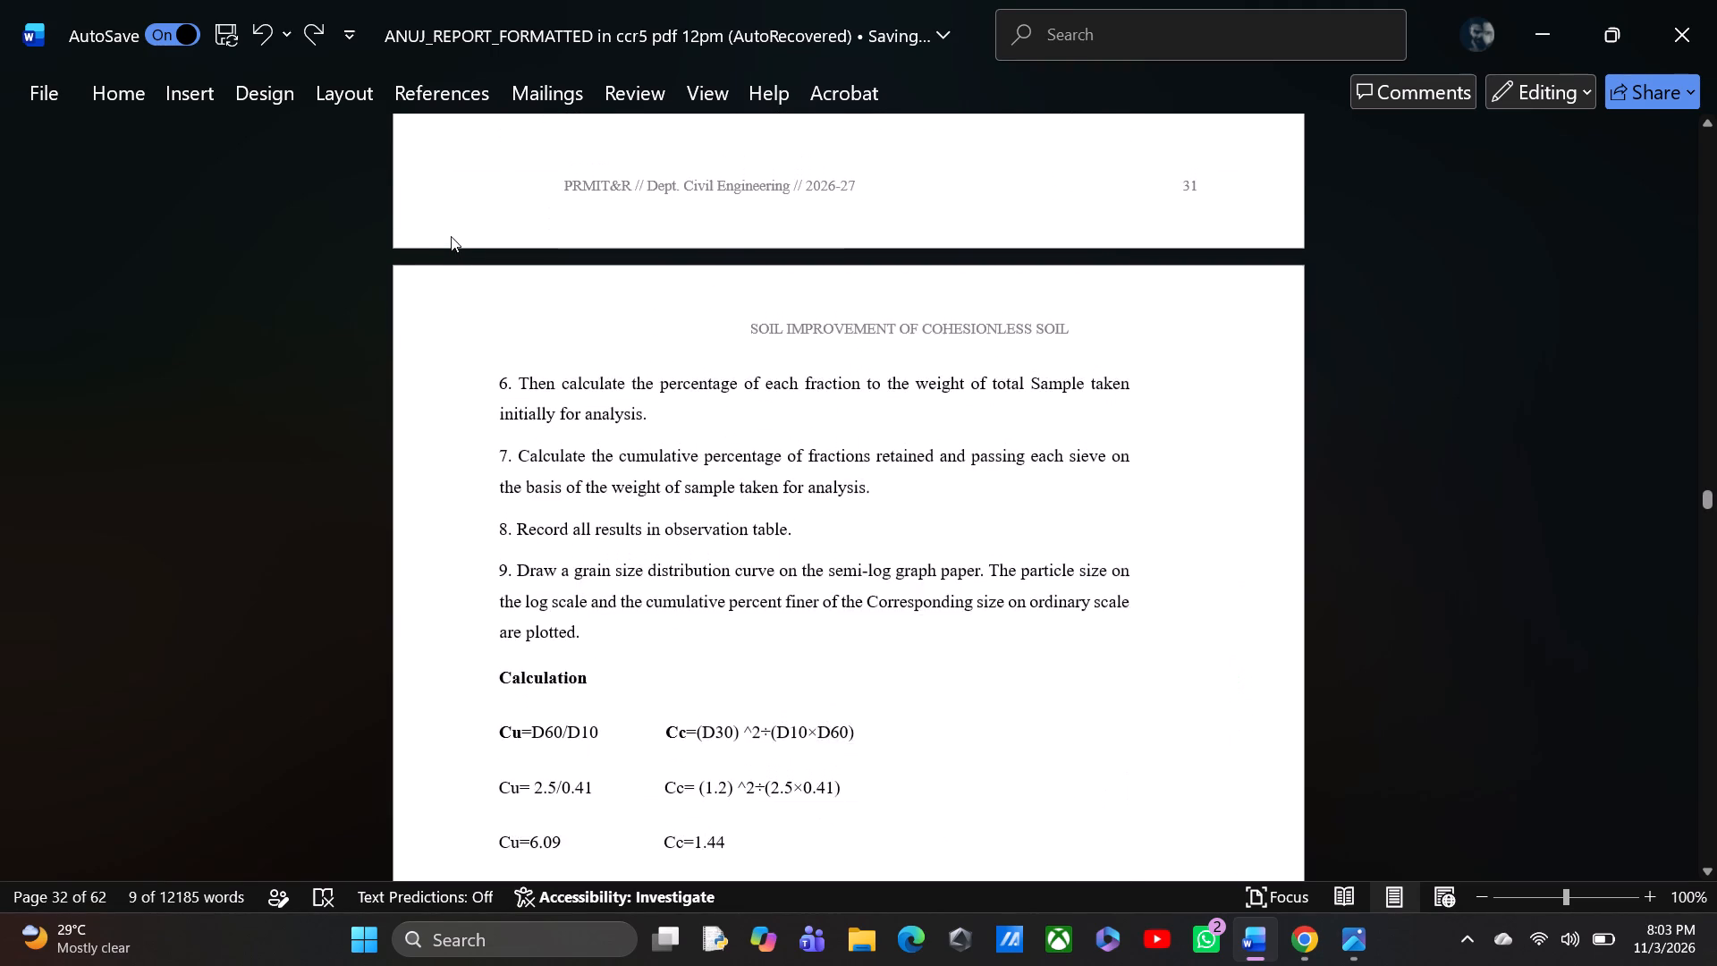
pyautogui.scroll(2, 451, 236)
pyautogui.scroll(-1, 451, 236)
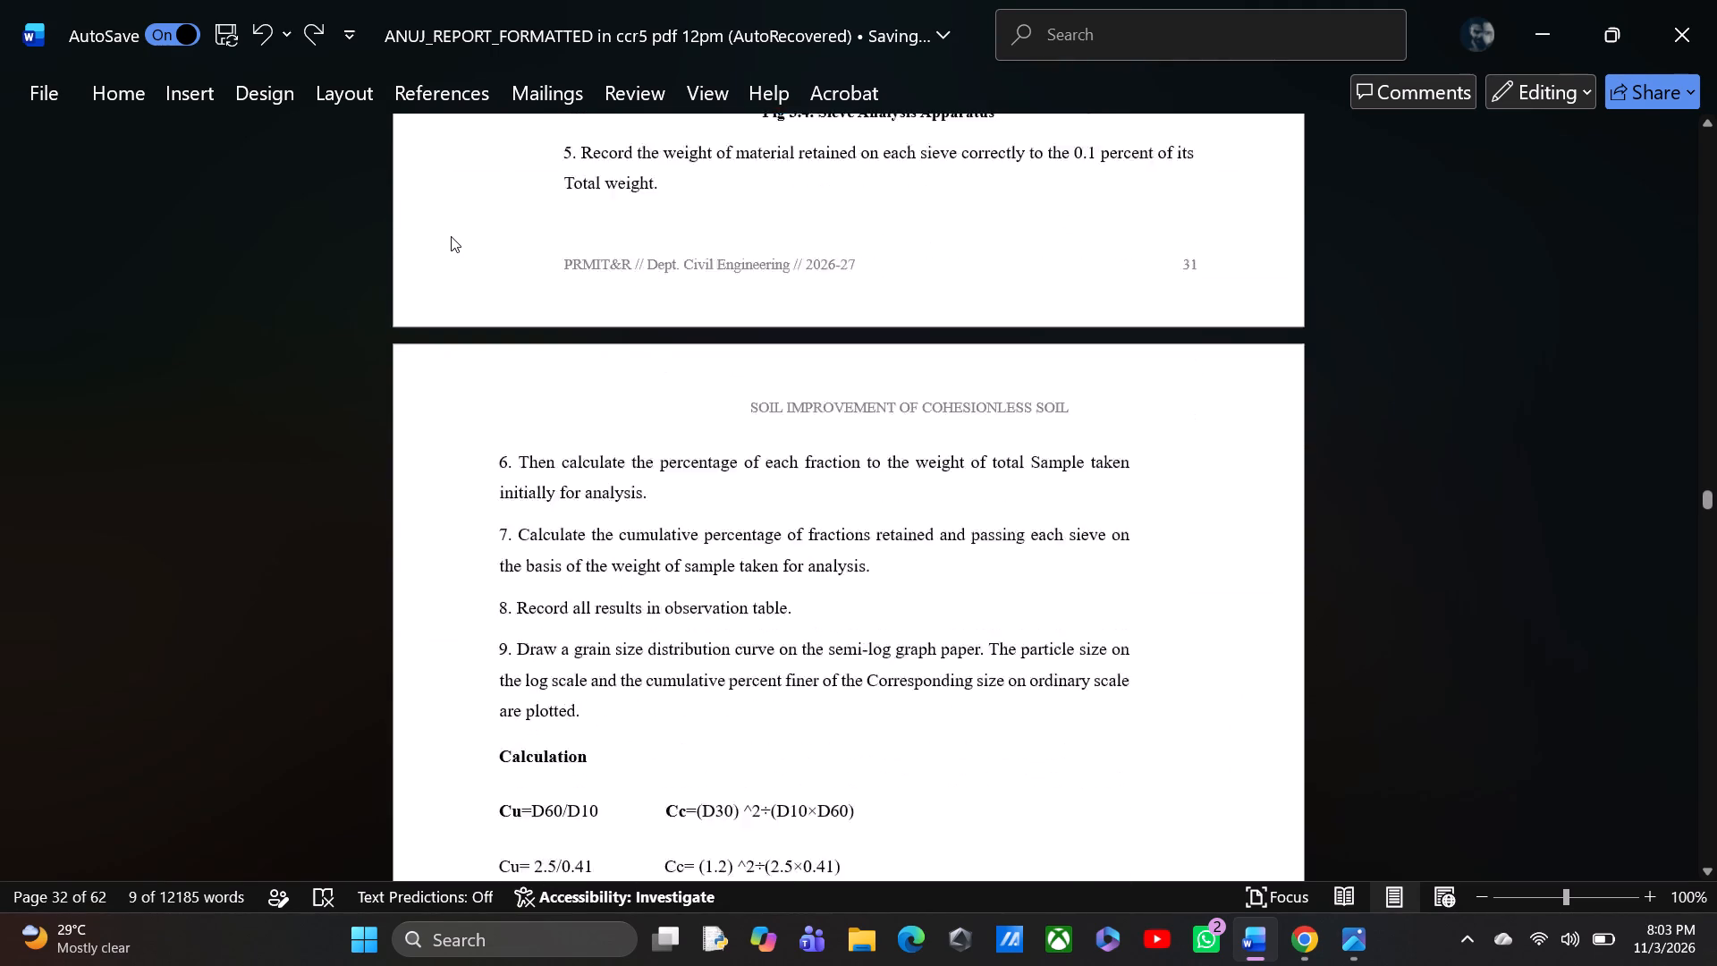
pyautogui.scroll(-2, 451, 236)
pyautogui.scroll(1, 451, 236)
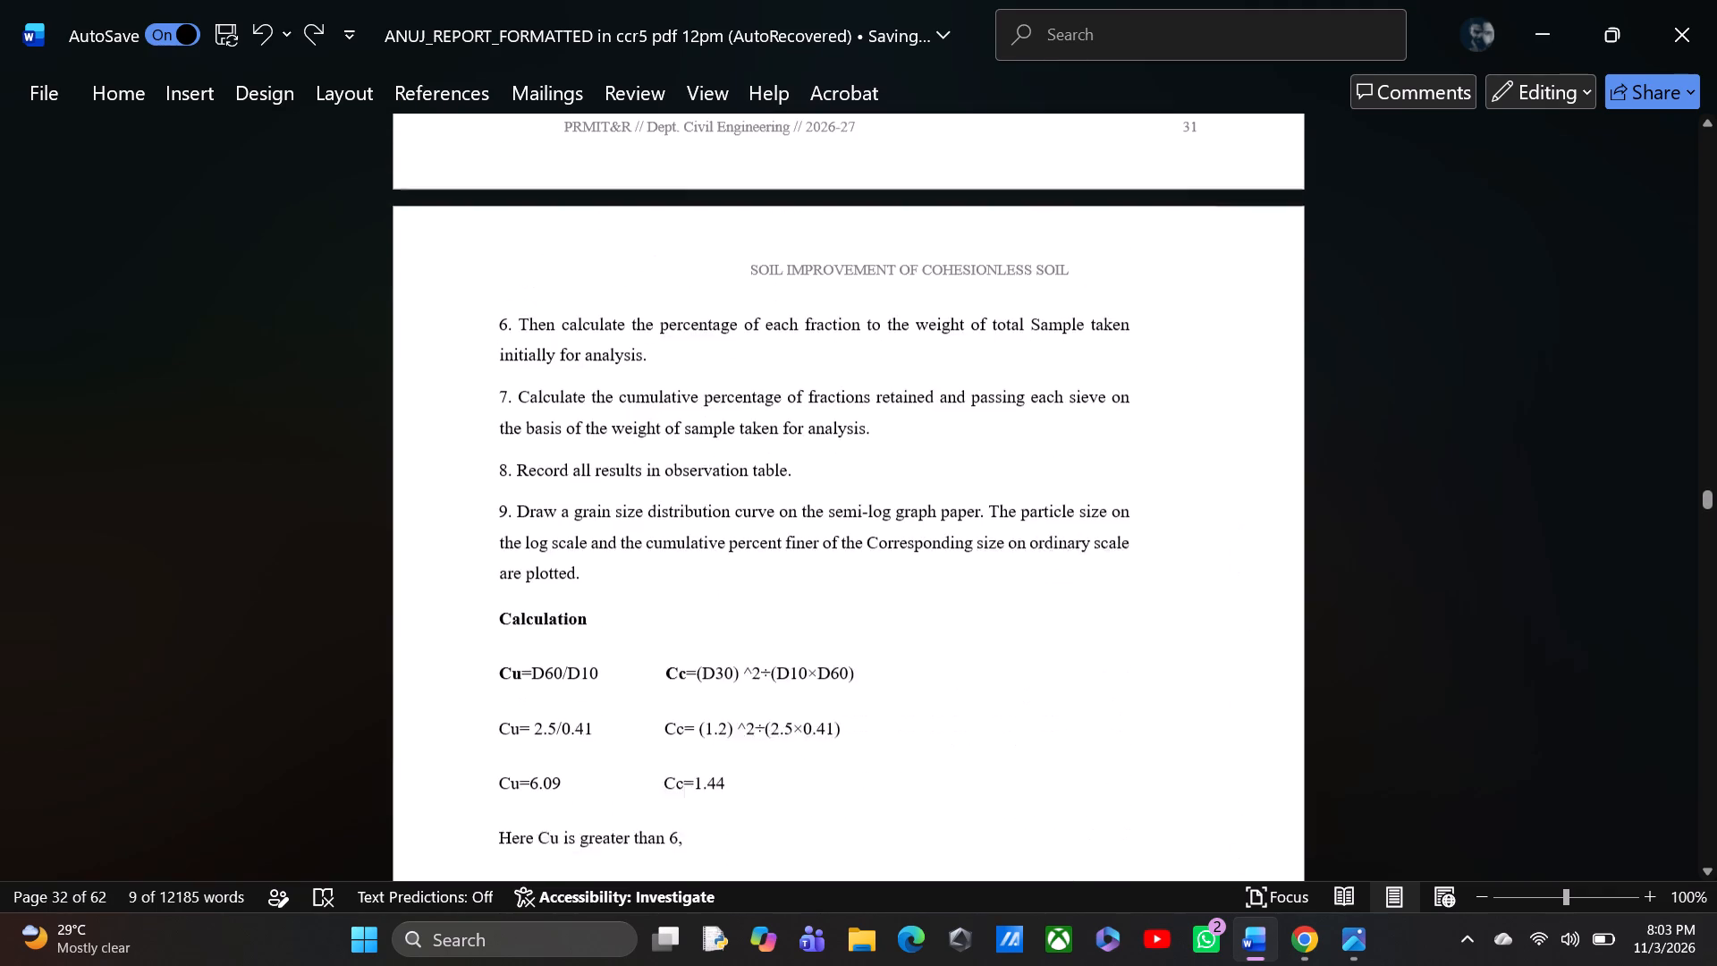
pyautogui.scroll(6, 451, 236)
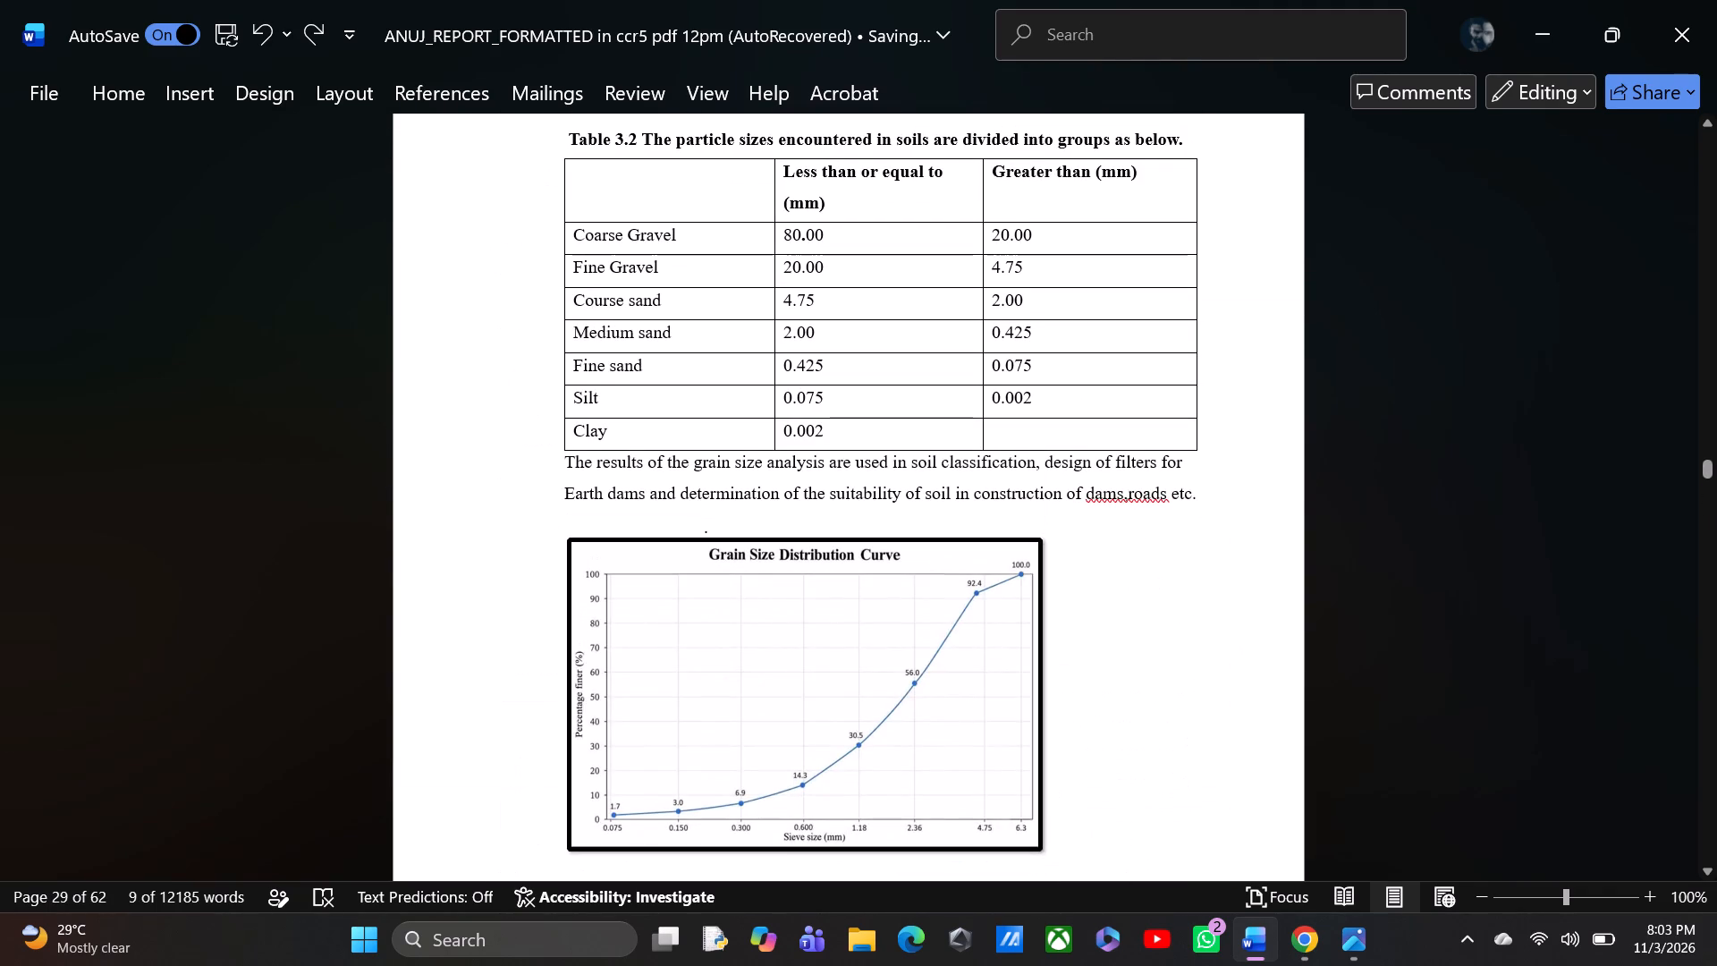
pyautogui.scroll(2, 451, 236)
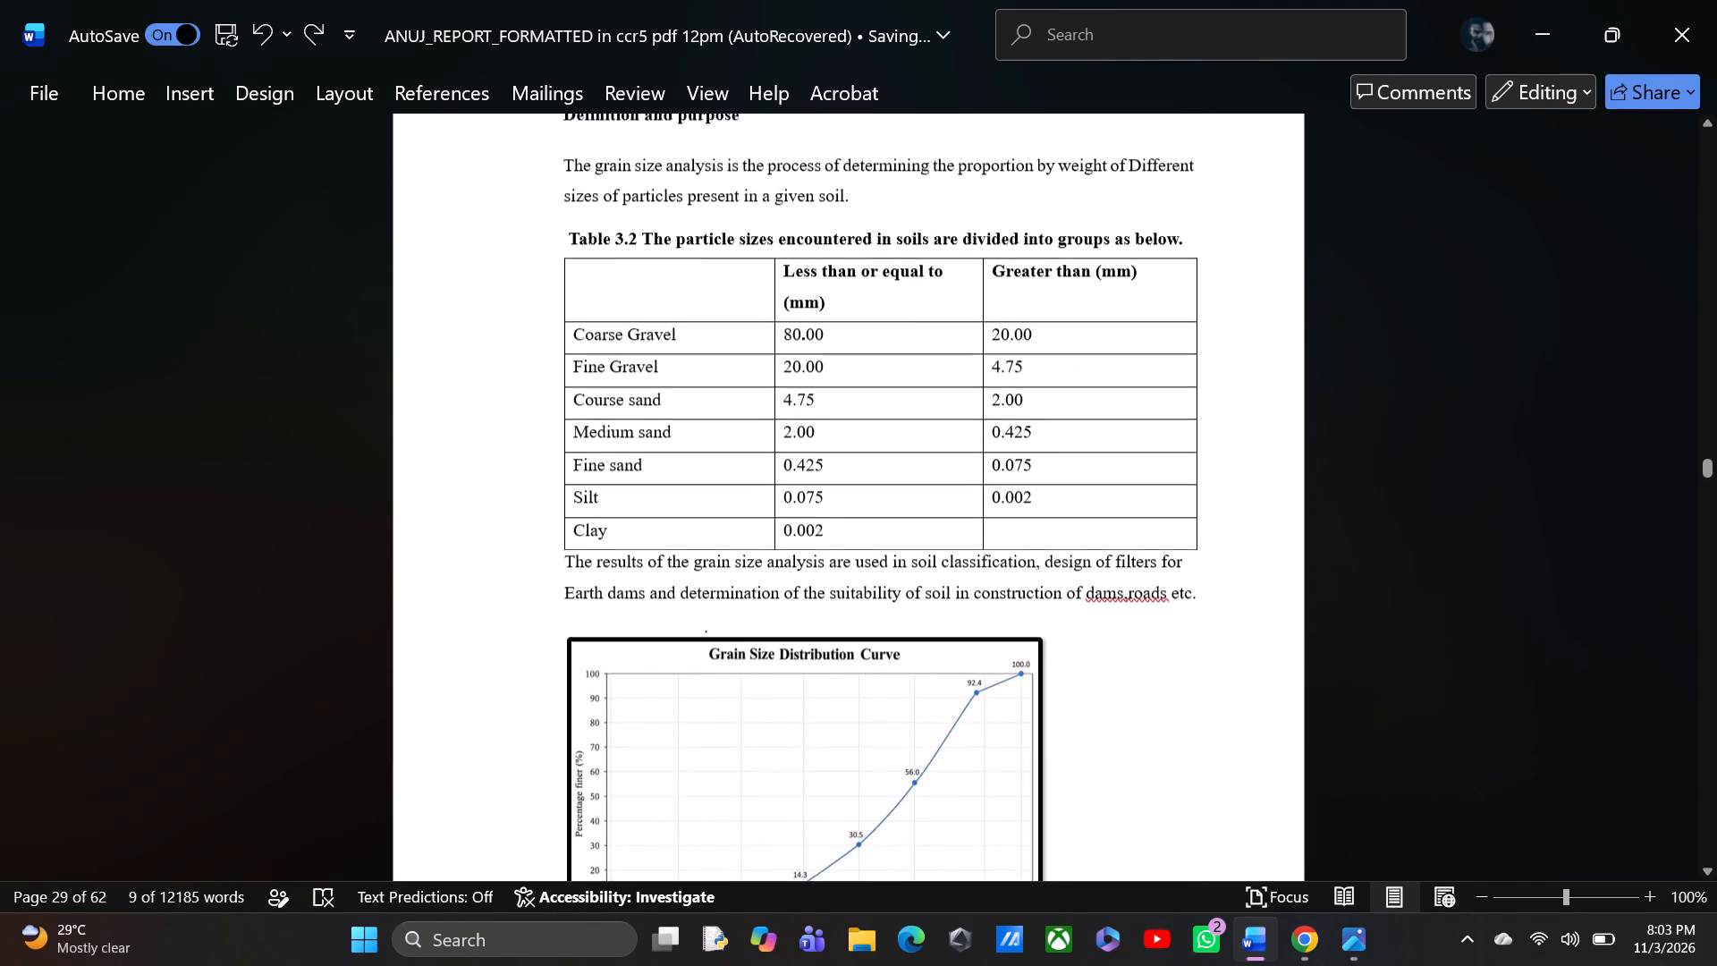
pyautogui.scroll(1, 451, 236)
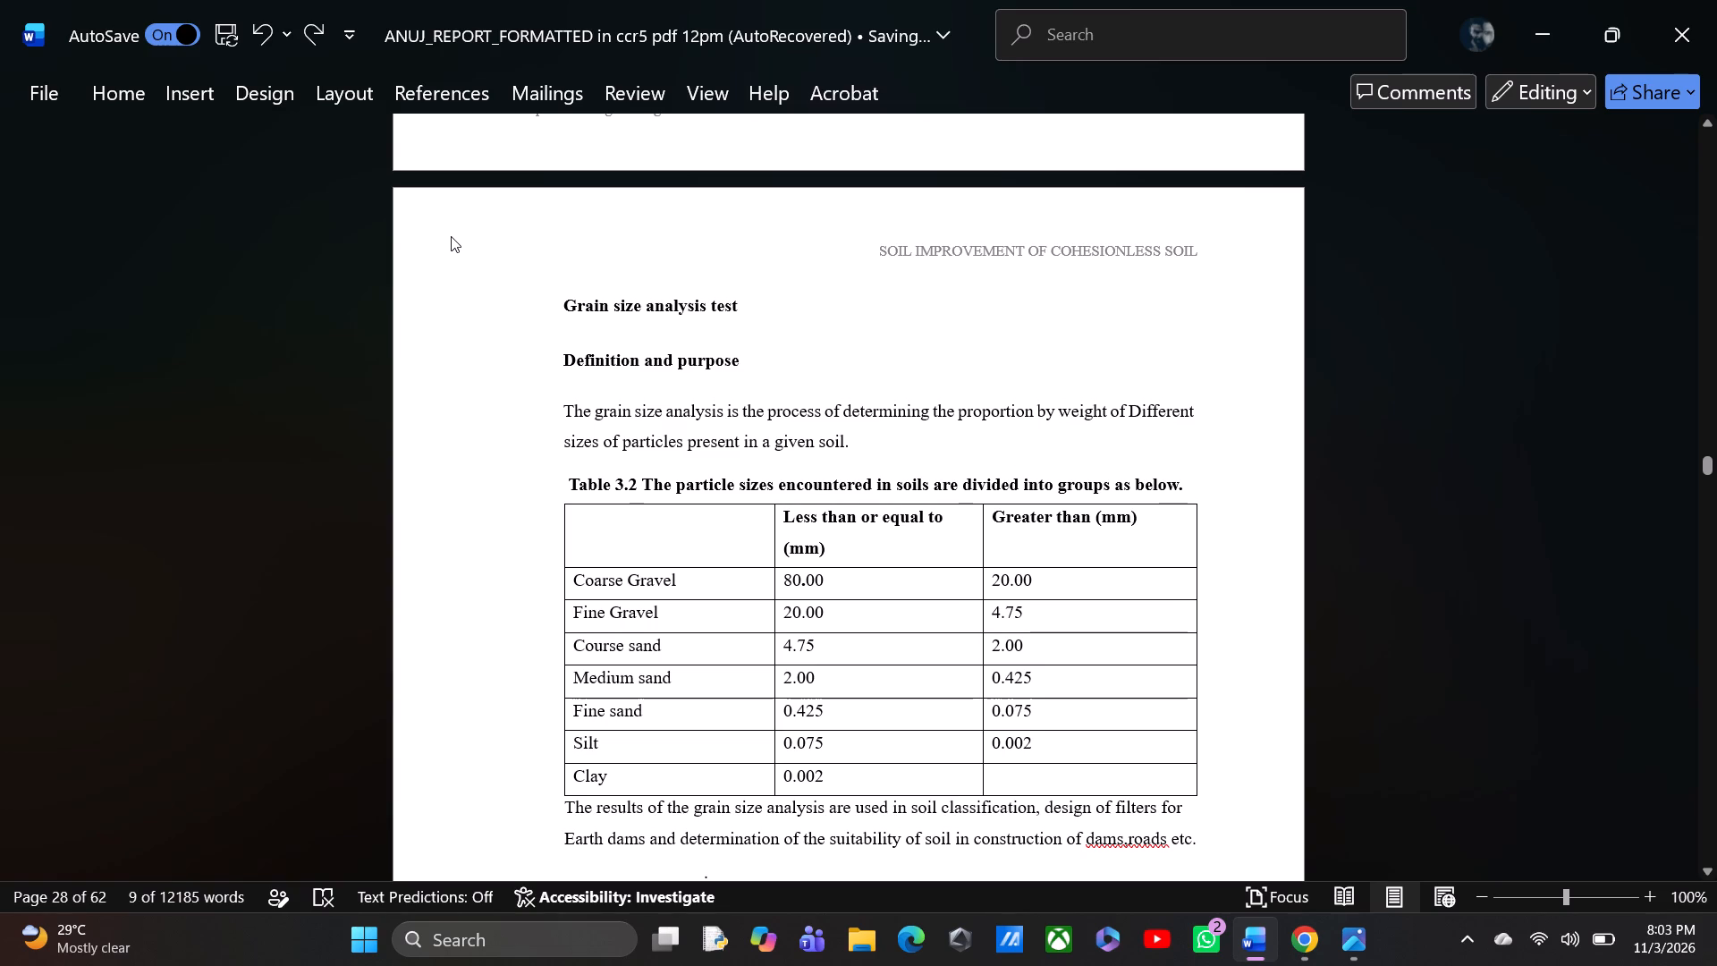
# Add "dams,roads" below Table 3.2 to the spelling dictionary and stop checking for its missing-space grammar issue.
pyautogui.scroll(-2, 451, 236)
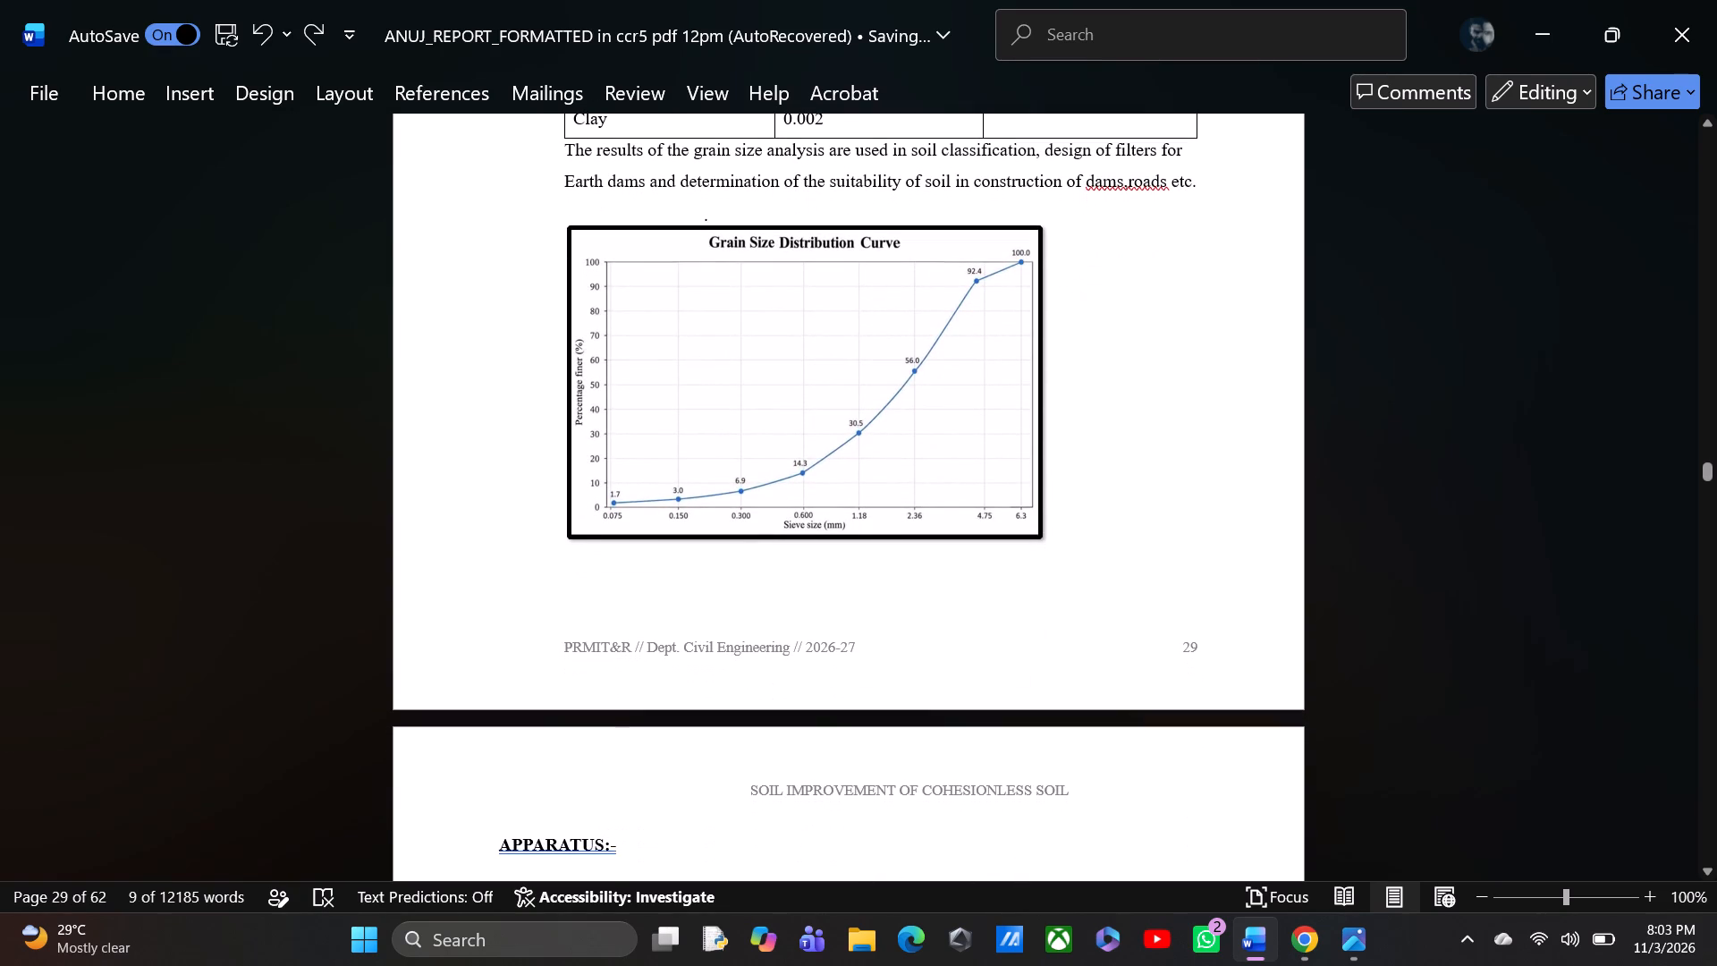
pyautogui.scroll(1, 451, 236)
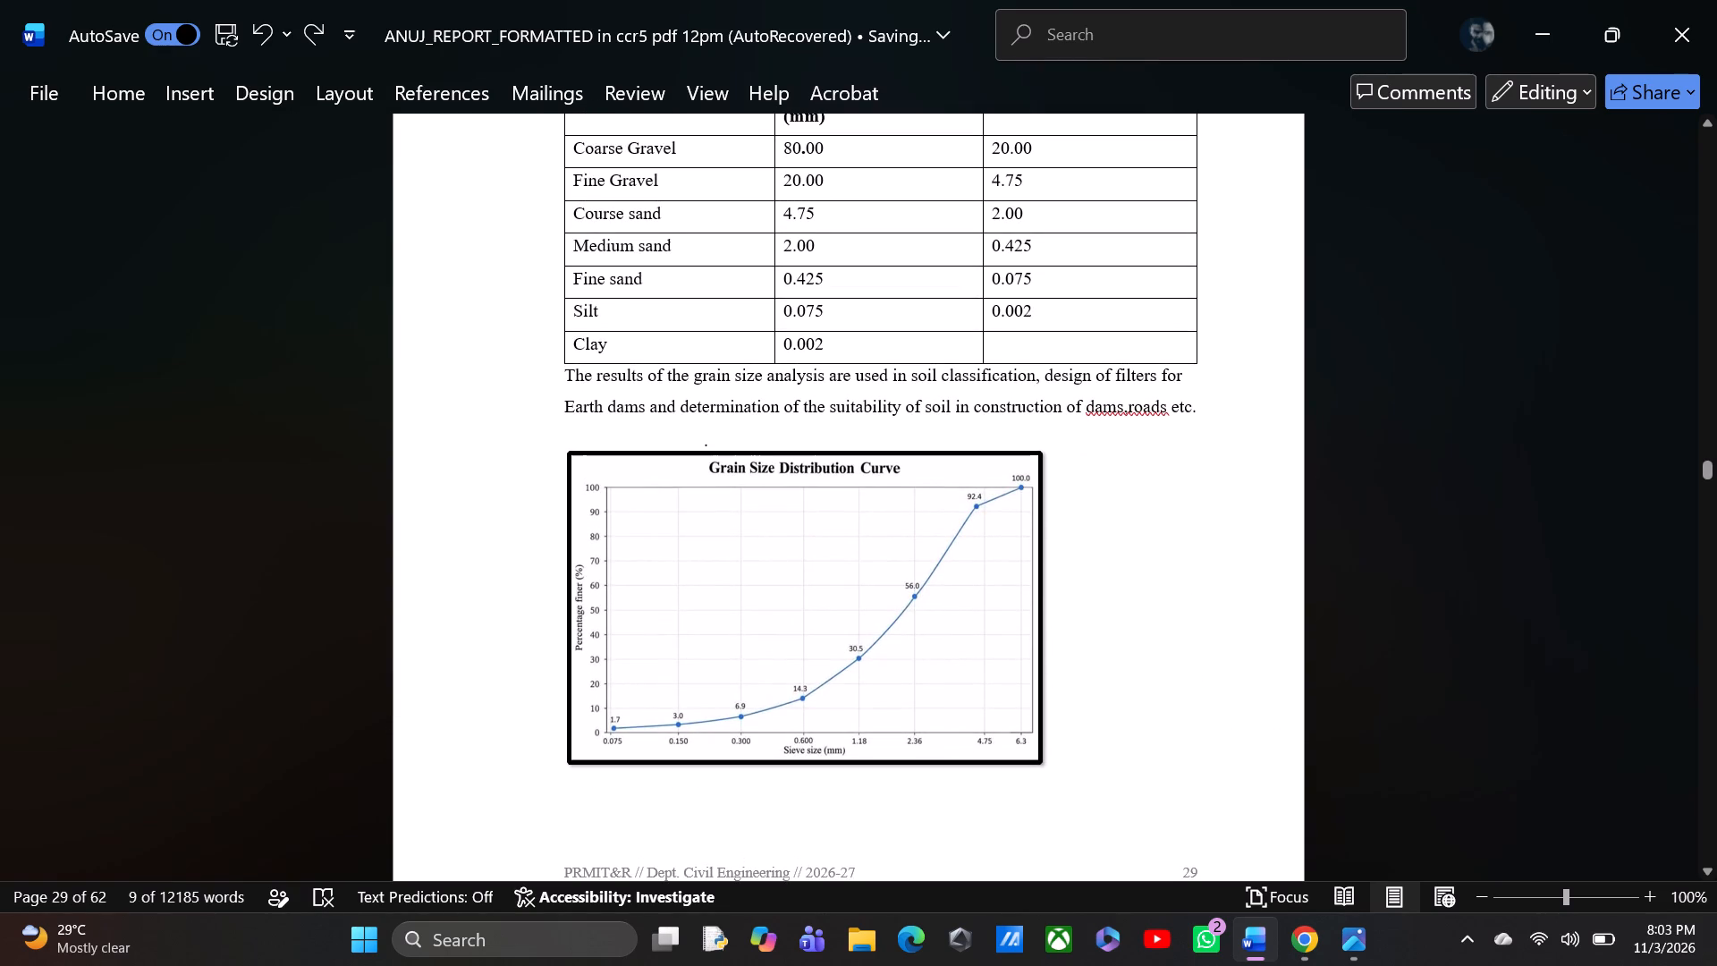
pyautogui.click(1121, 407)
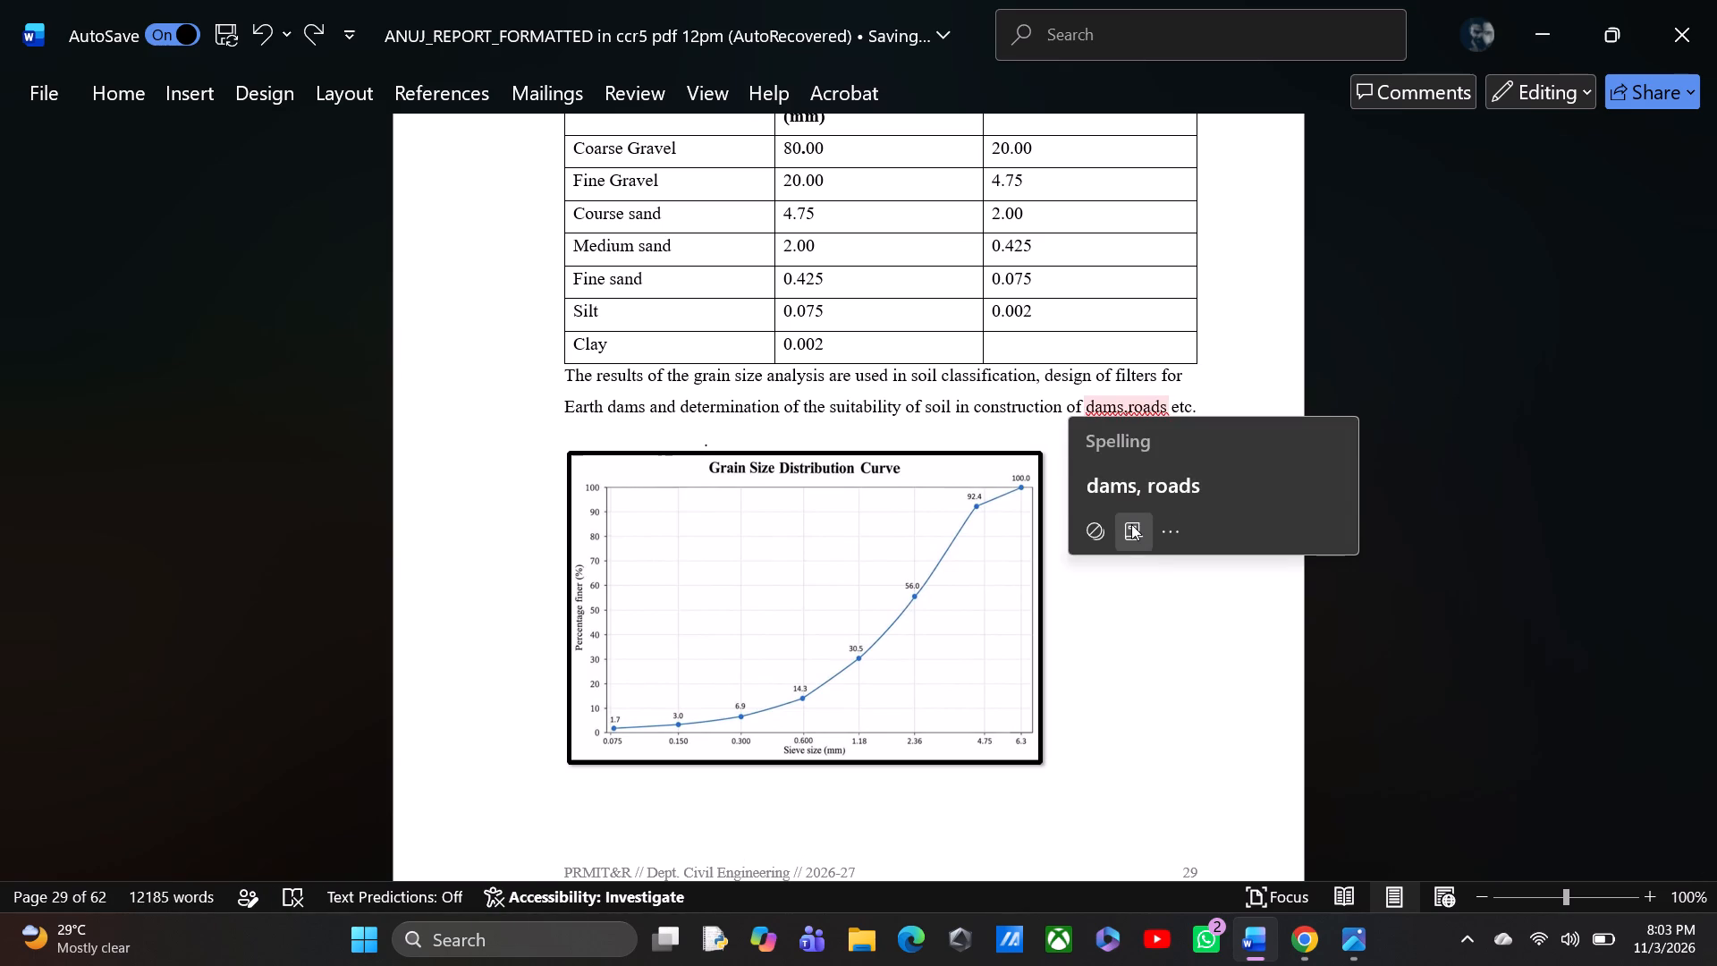
pyautogui.click(1131, 524)
pyautogui.click(1135, 408)
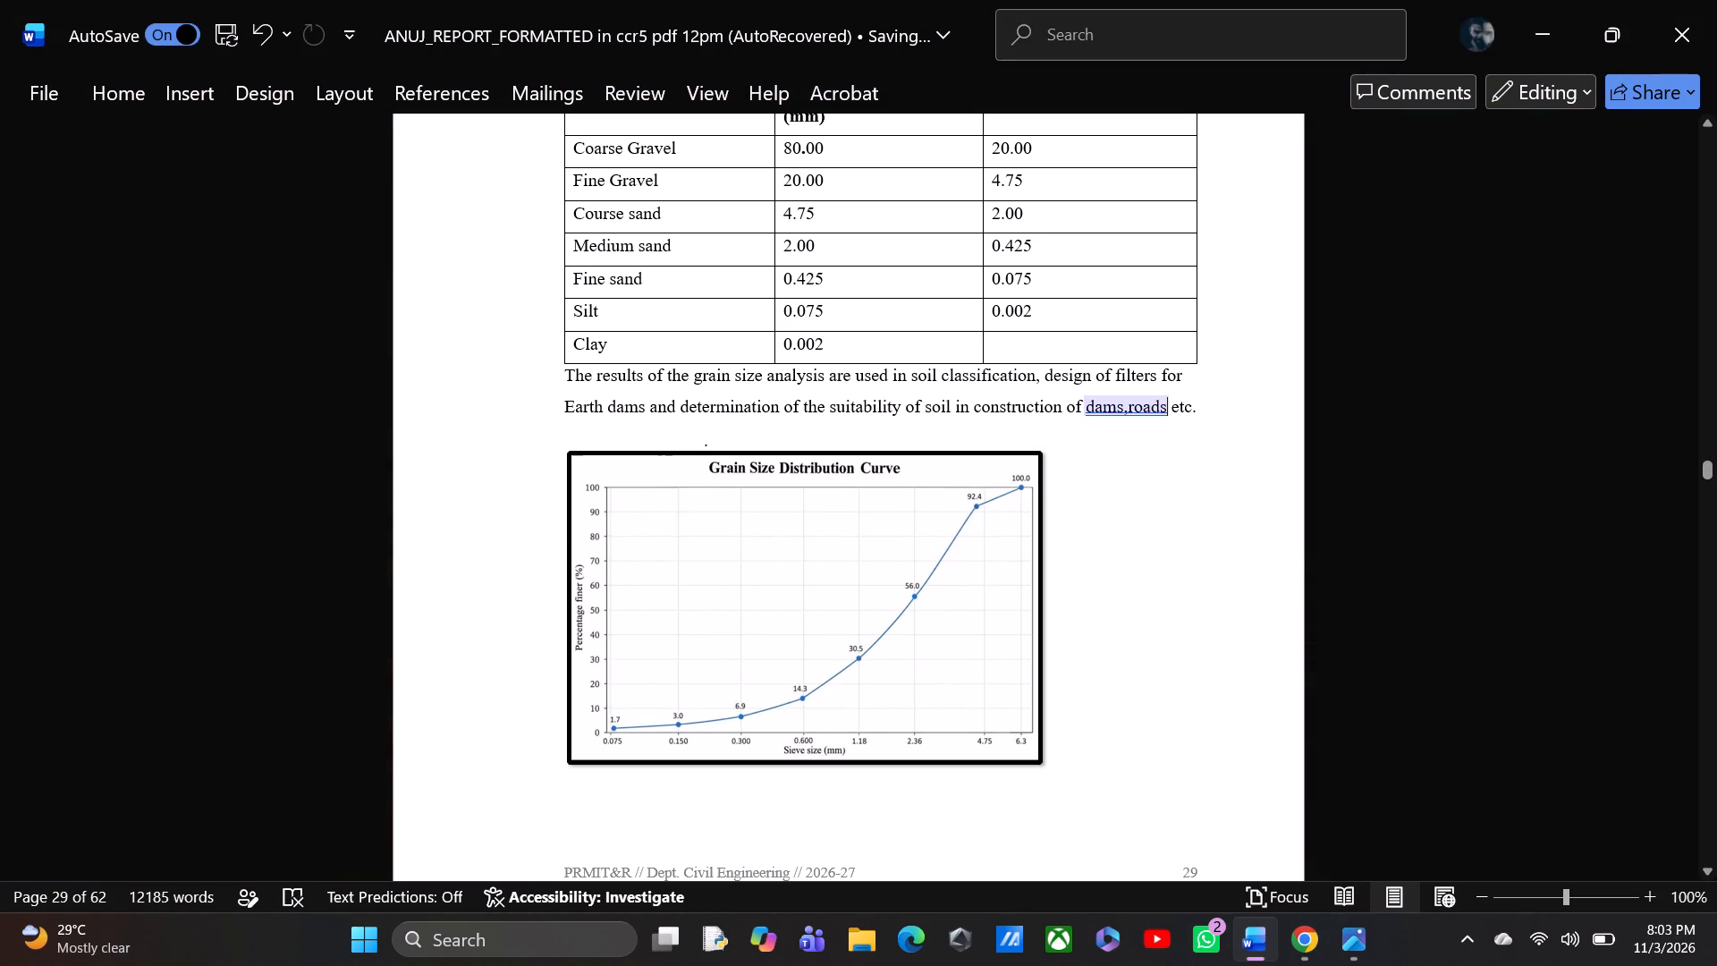
pyautogui.click(1136, 542)
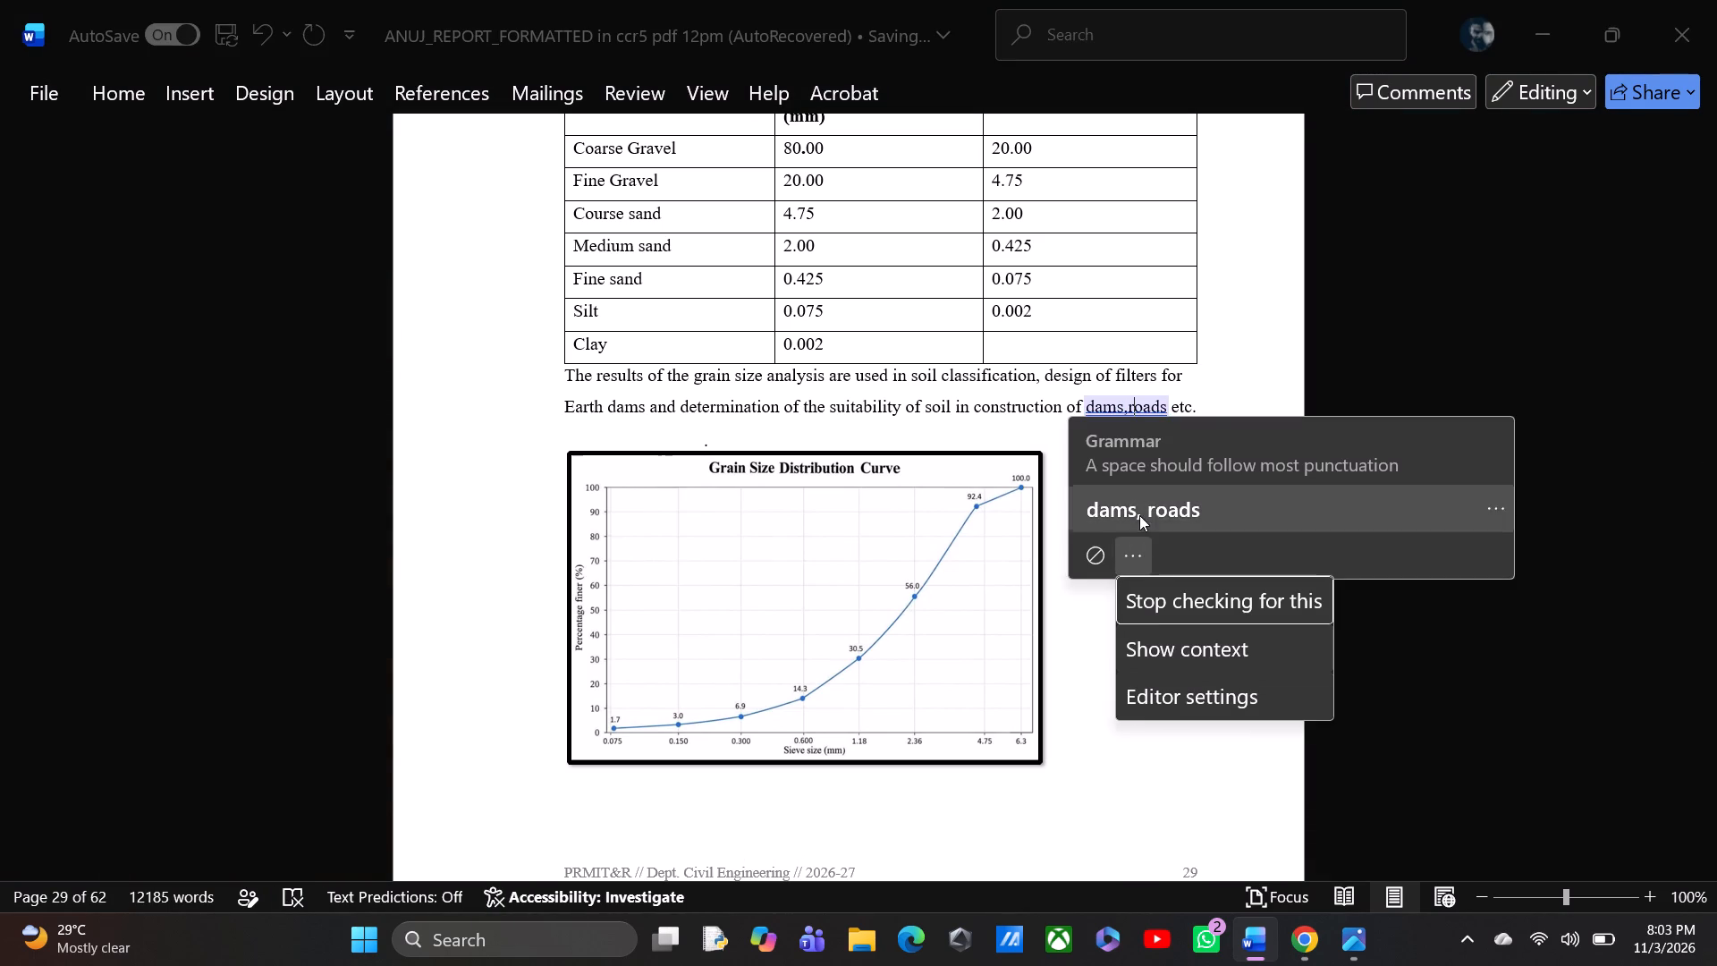
pyautogui.click(1162, 595)
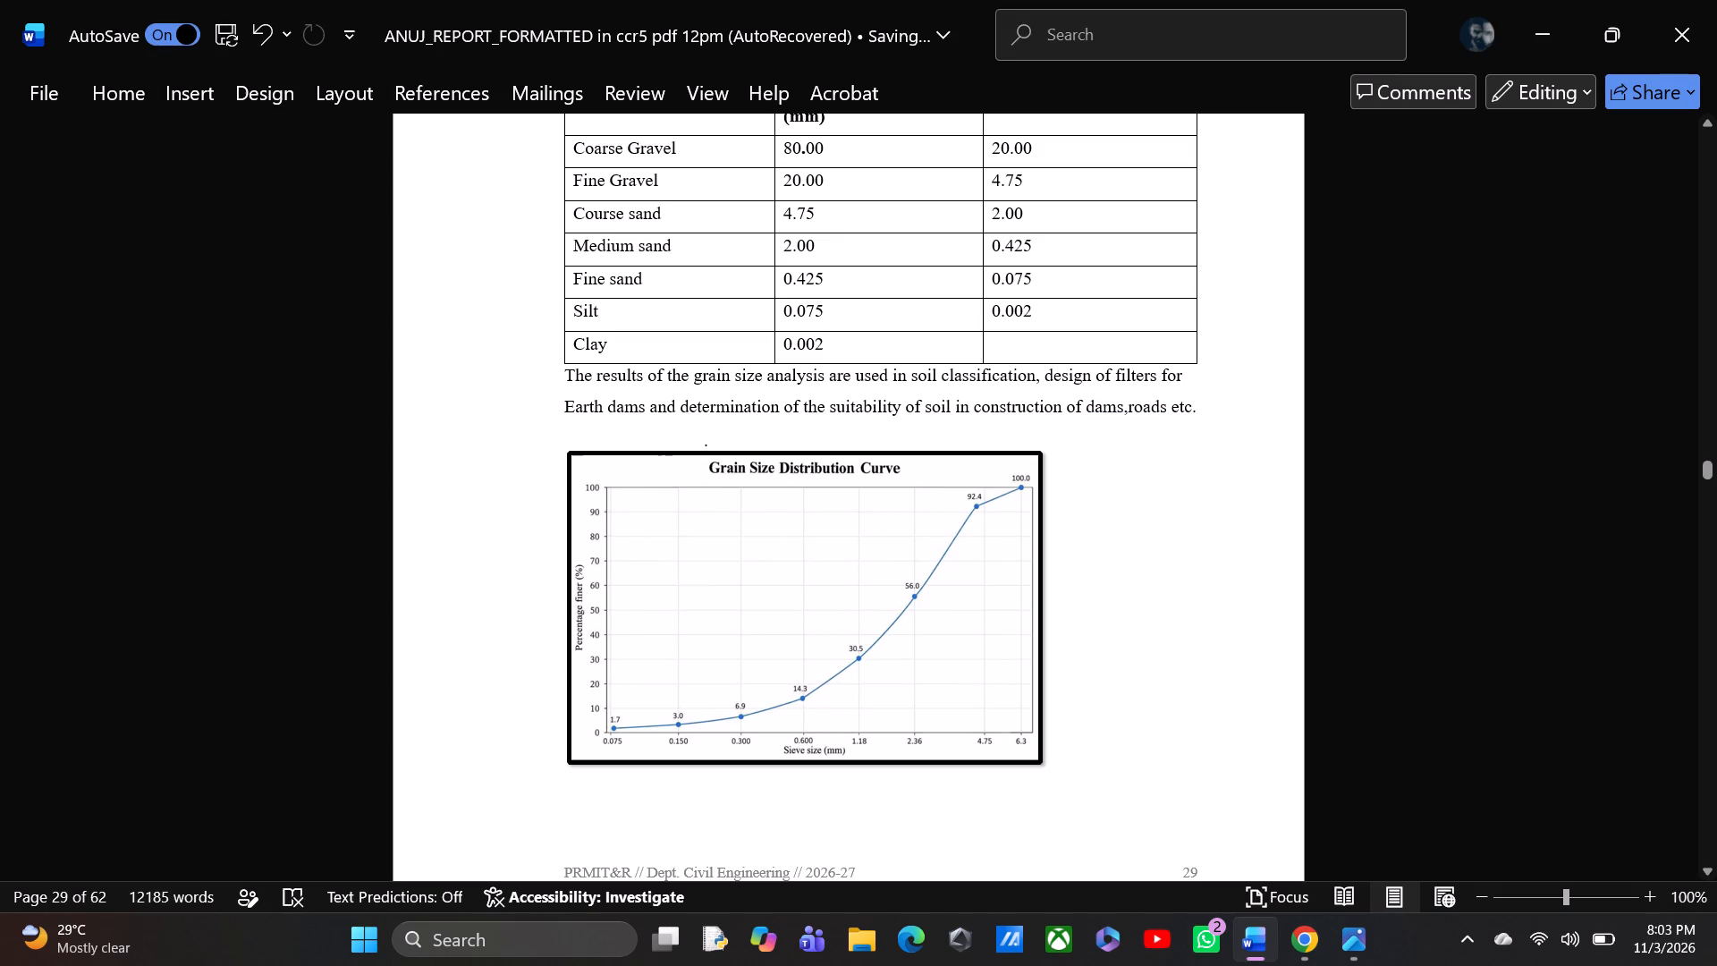
# Examine the page 29 layout from the Definition and purpose section through the curve graphic to the Apparatus heading.
pyautogui.scroll(-1, 1216, 547)
pyautogui.scroll(1, 1216, 547)
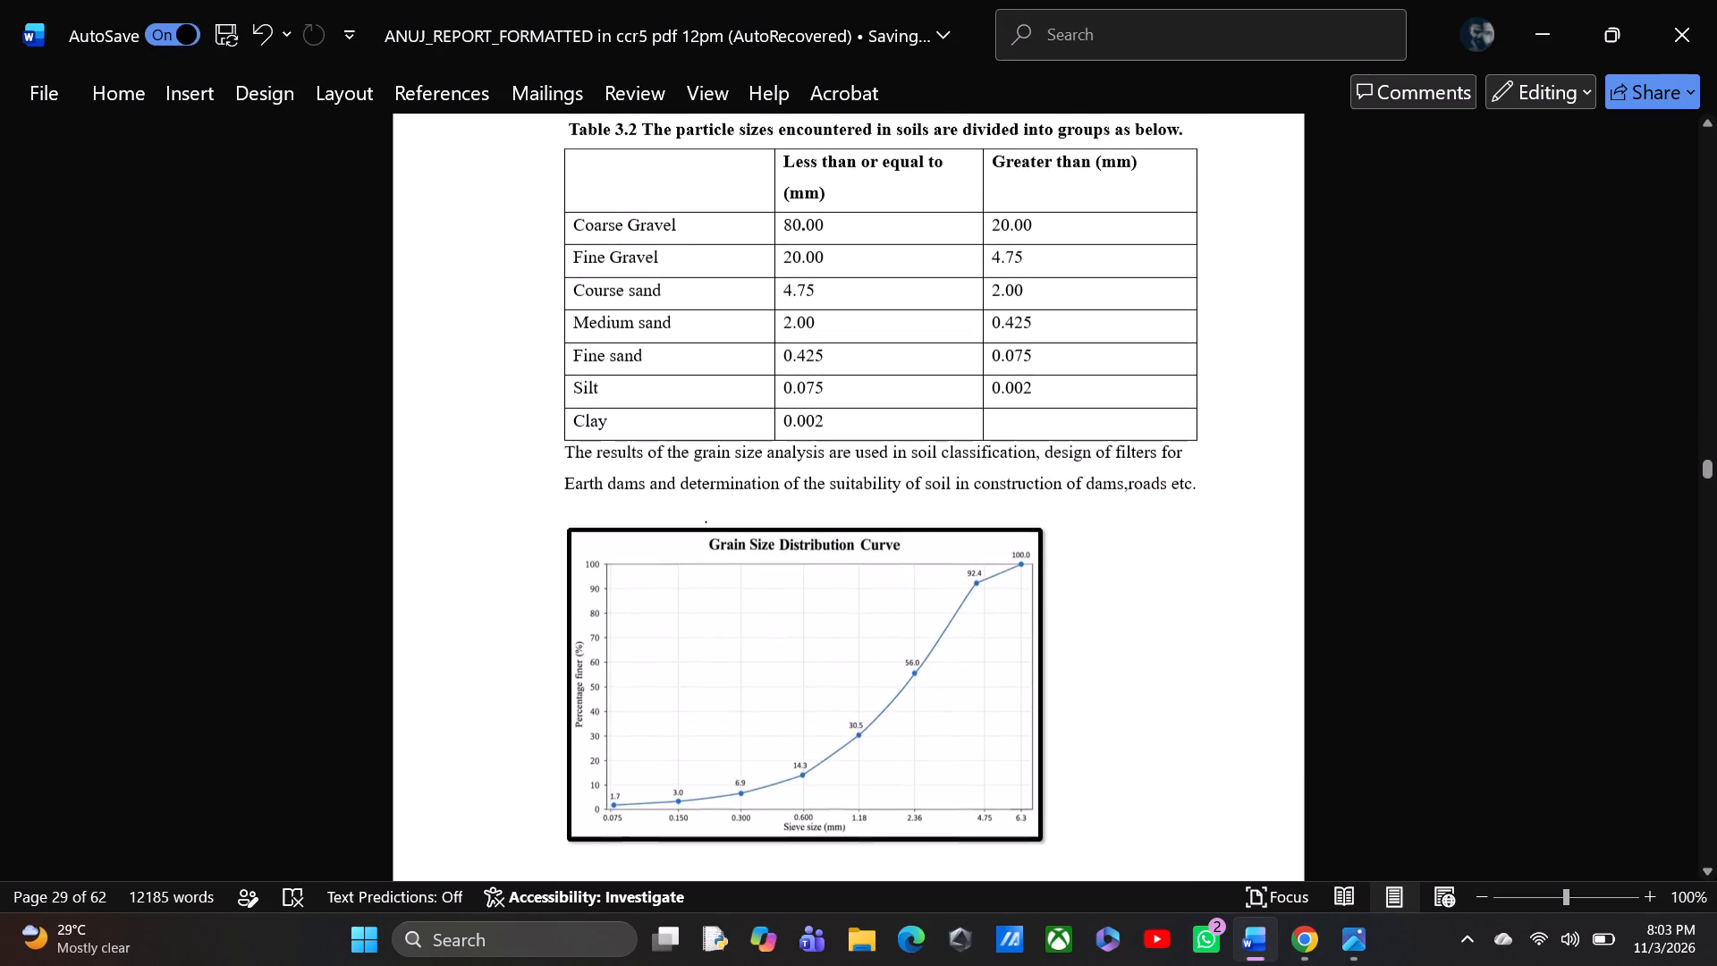
pyautogui.scroll(1, 618, 422)
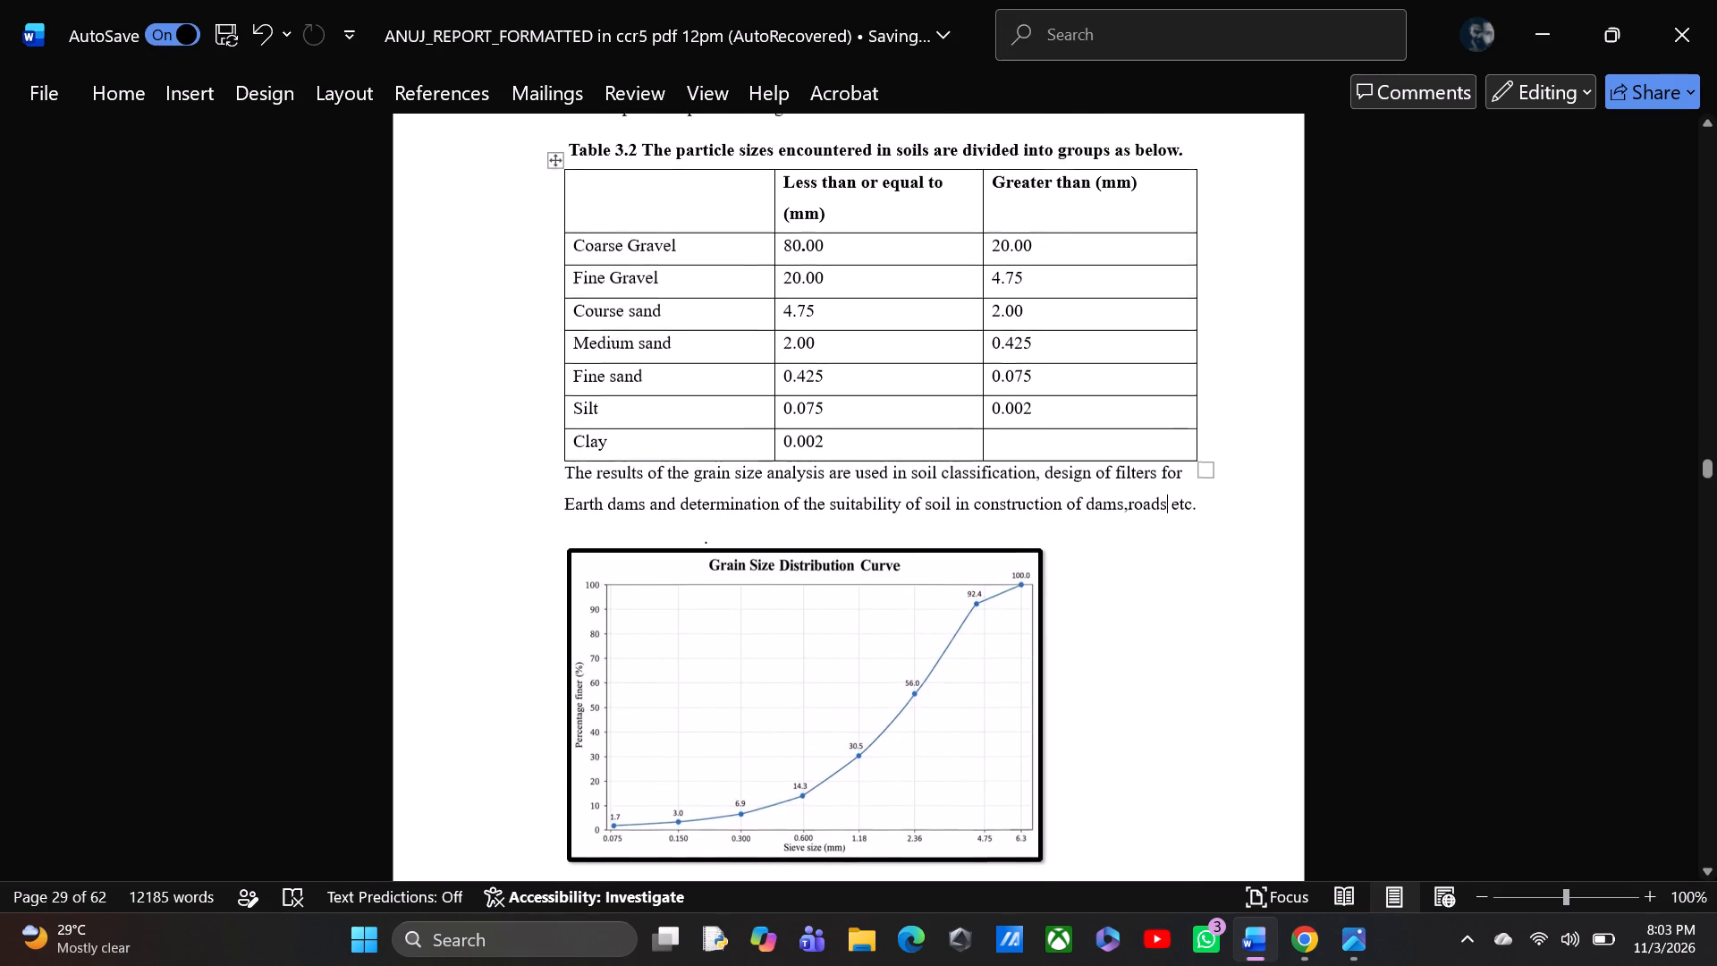
pyautogui.scroll(1, 618, 422)
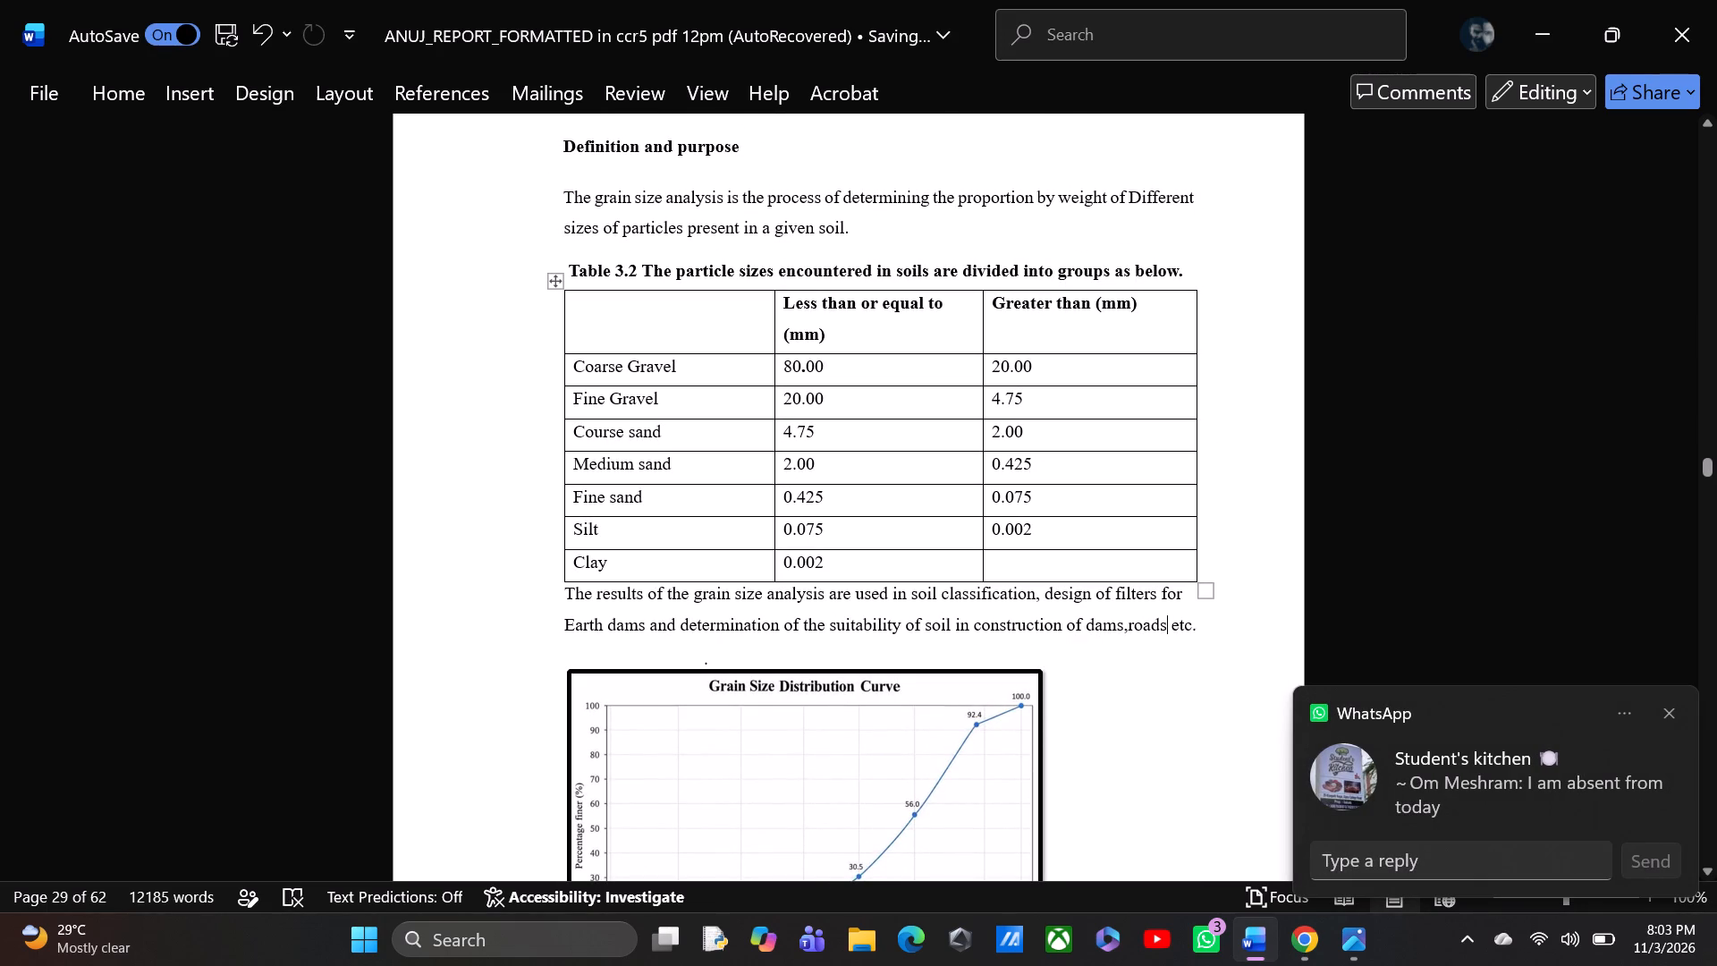
pyautogui.click(571, 250)
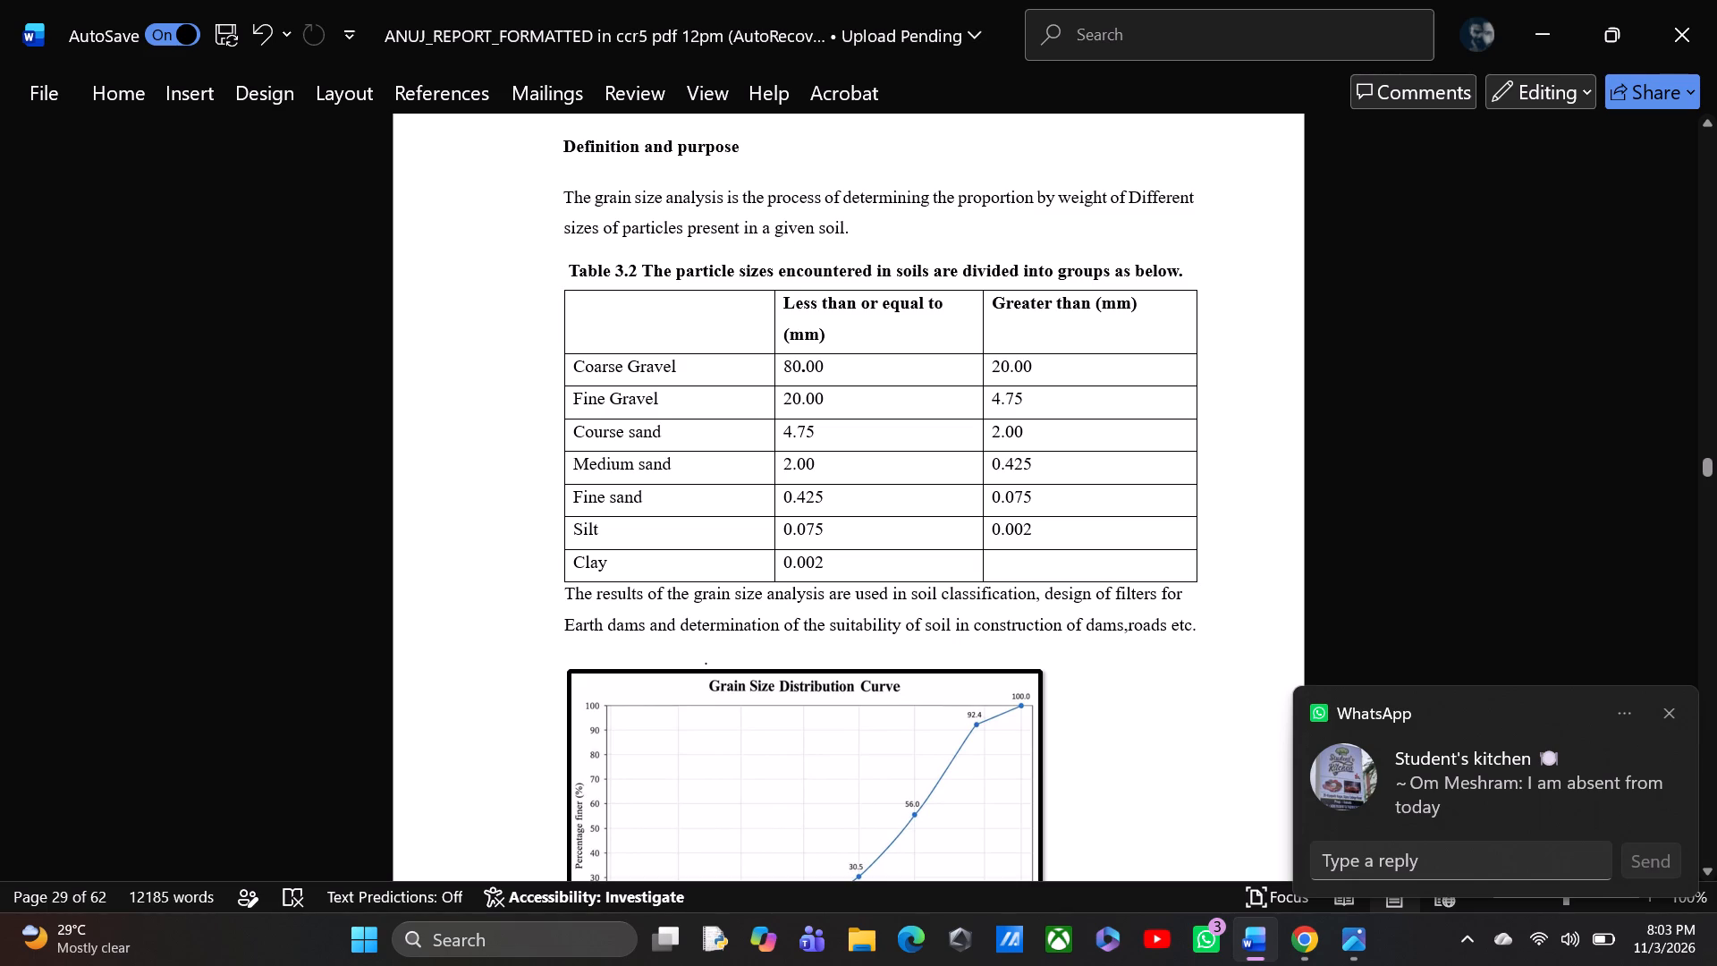
pyautogui.scroll(-2, 718, 403)
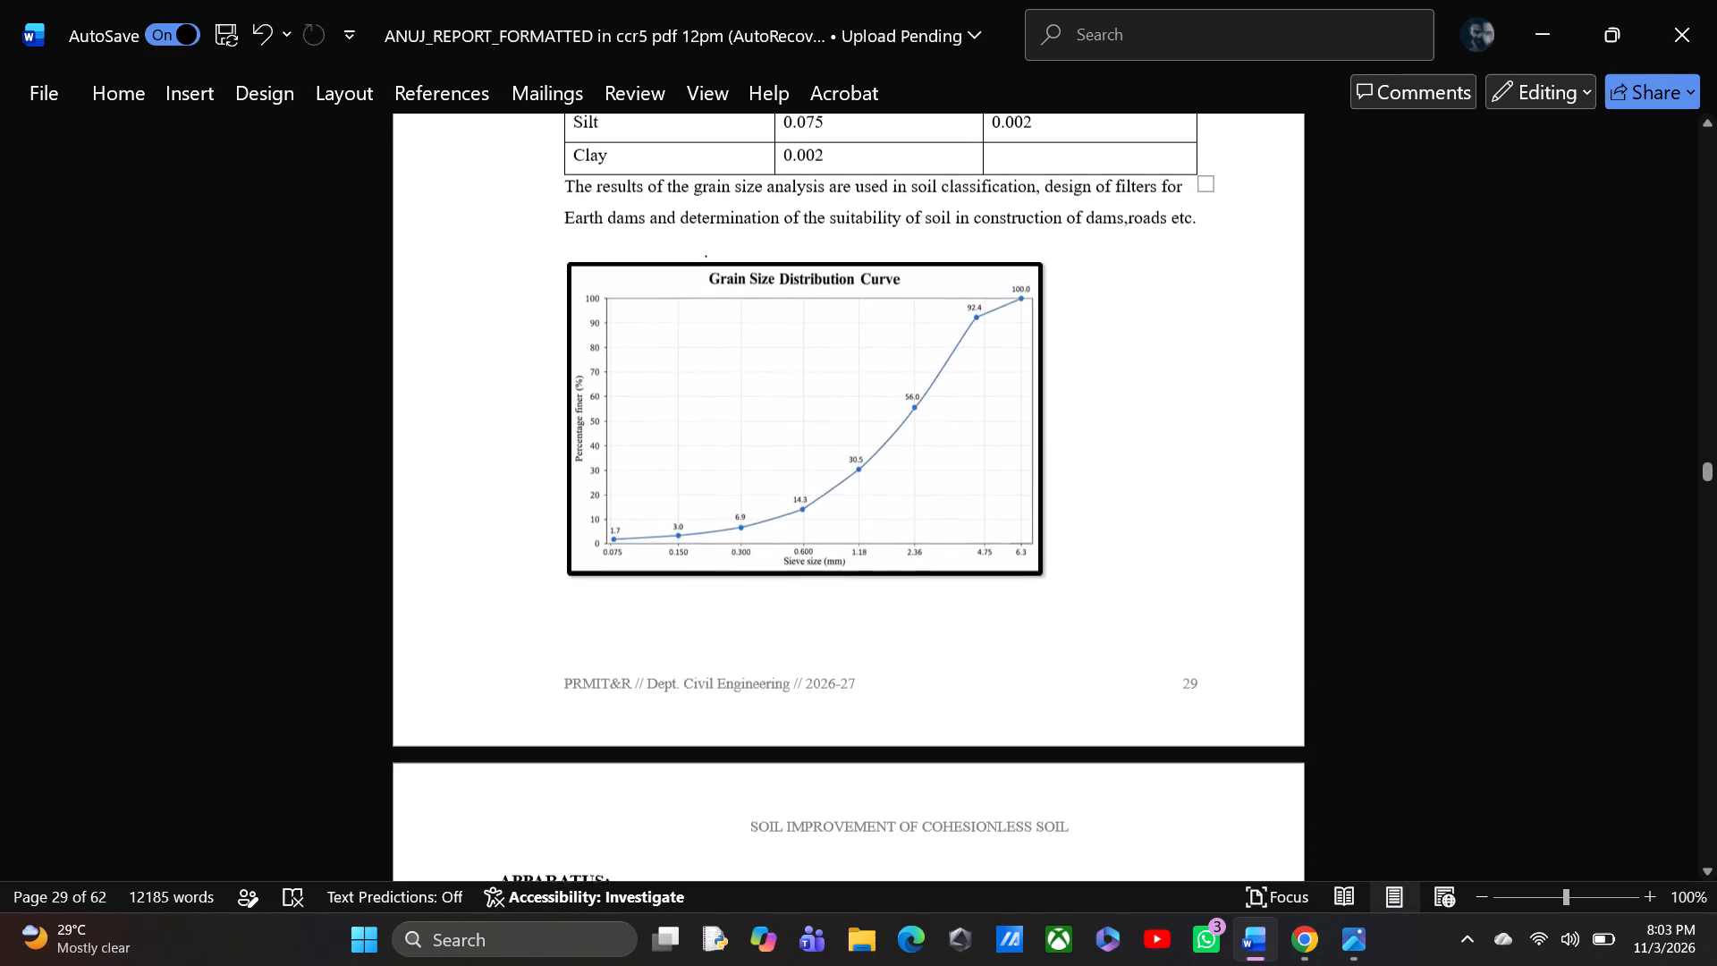
pyautogui.scroll(-1, 718, 403)
pyautogui.scroll(1, 718, 403)
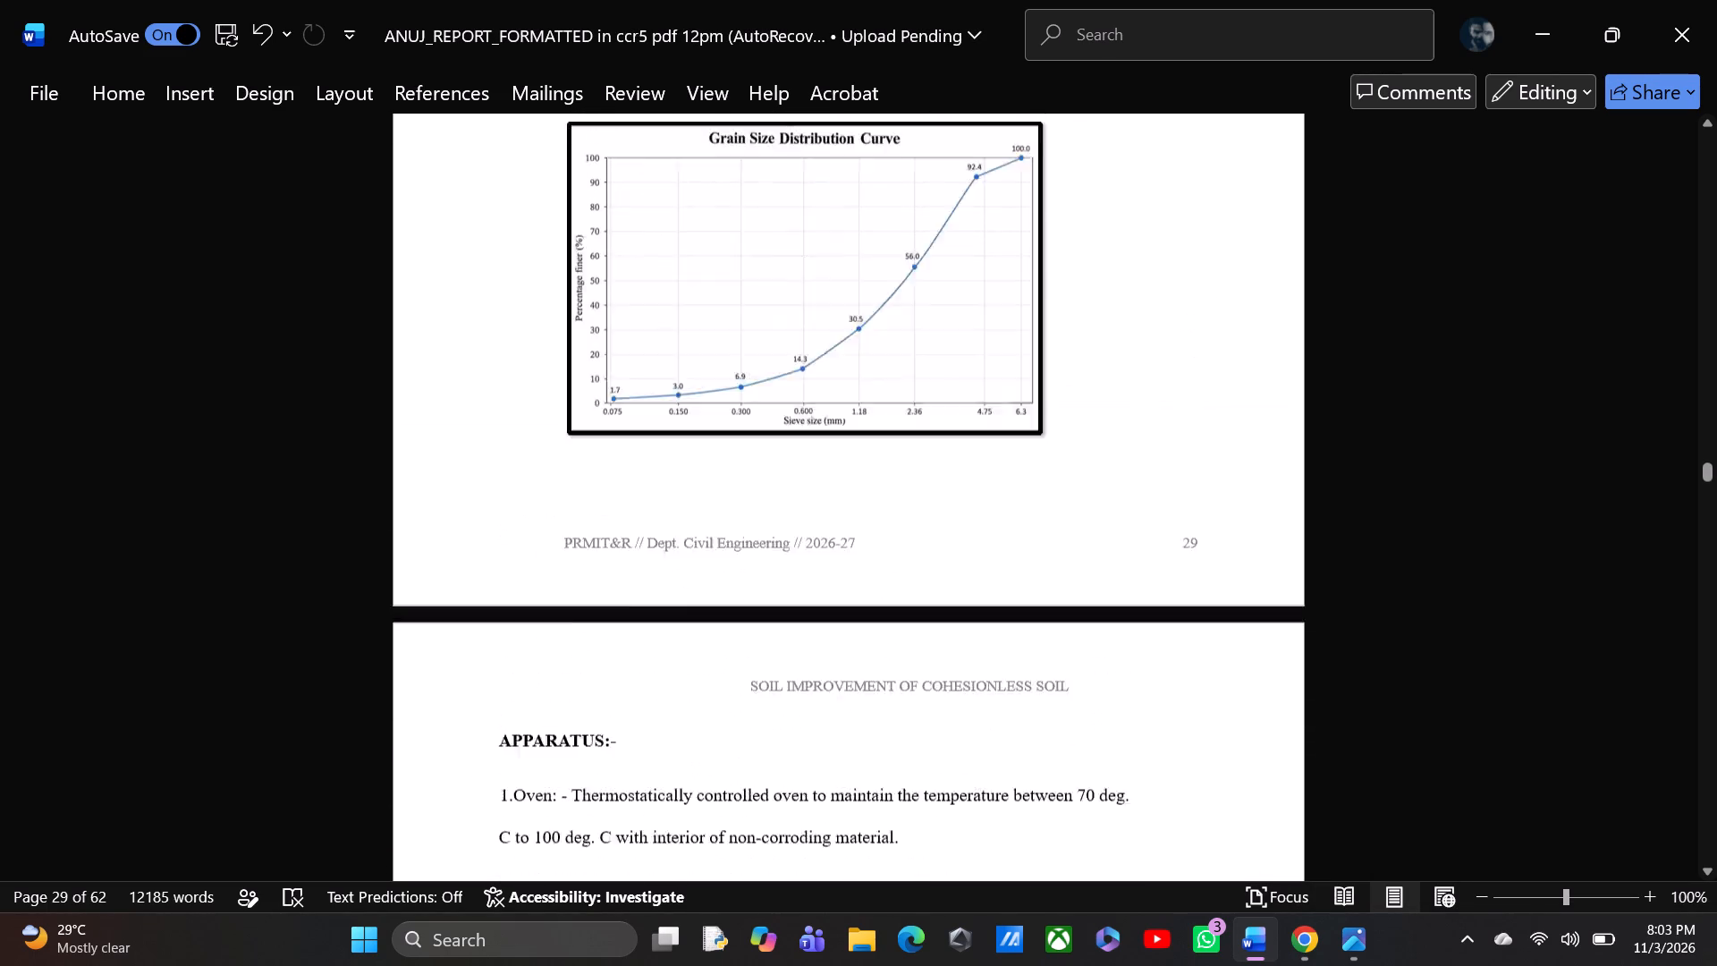
# Slightly reduce the height of the grain size distribution curve graphic on page 29 from its lower edge.
pyautogui.scroll(1, 718, 403)
pyautogui.click(577, 545)
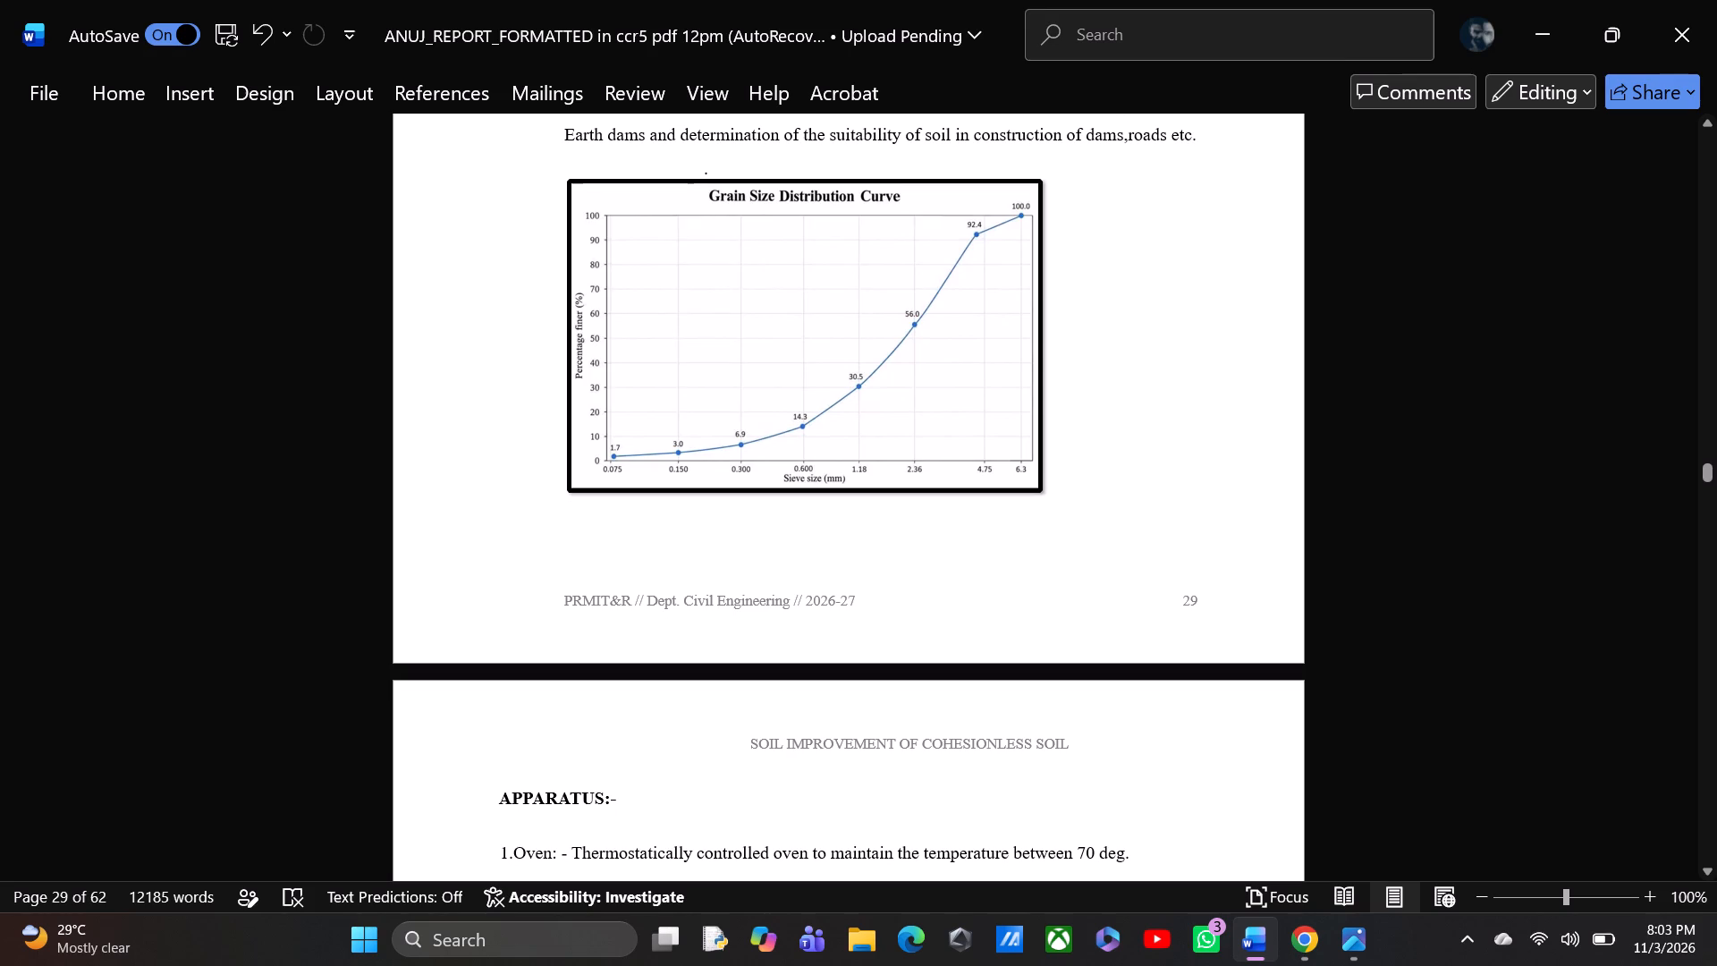
pyautogui.click(577, 545)
pyautogui.tripleClick(577, 545)
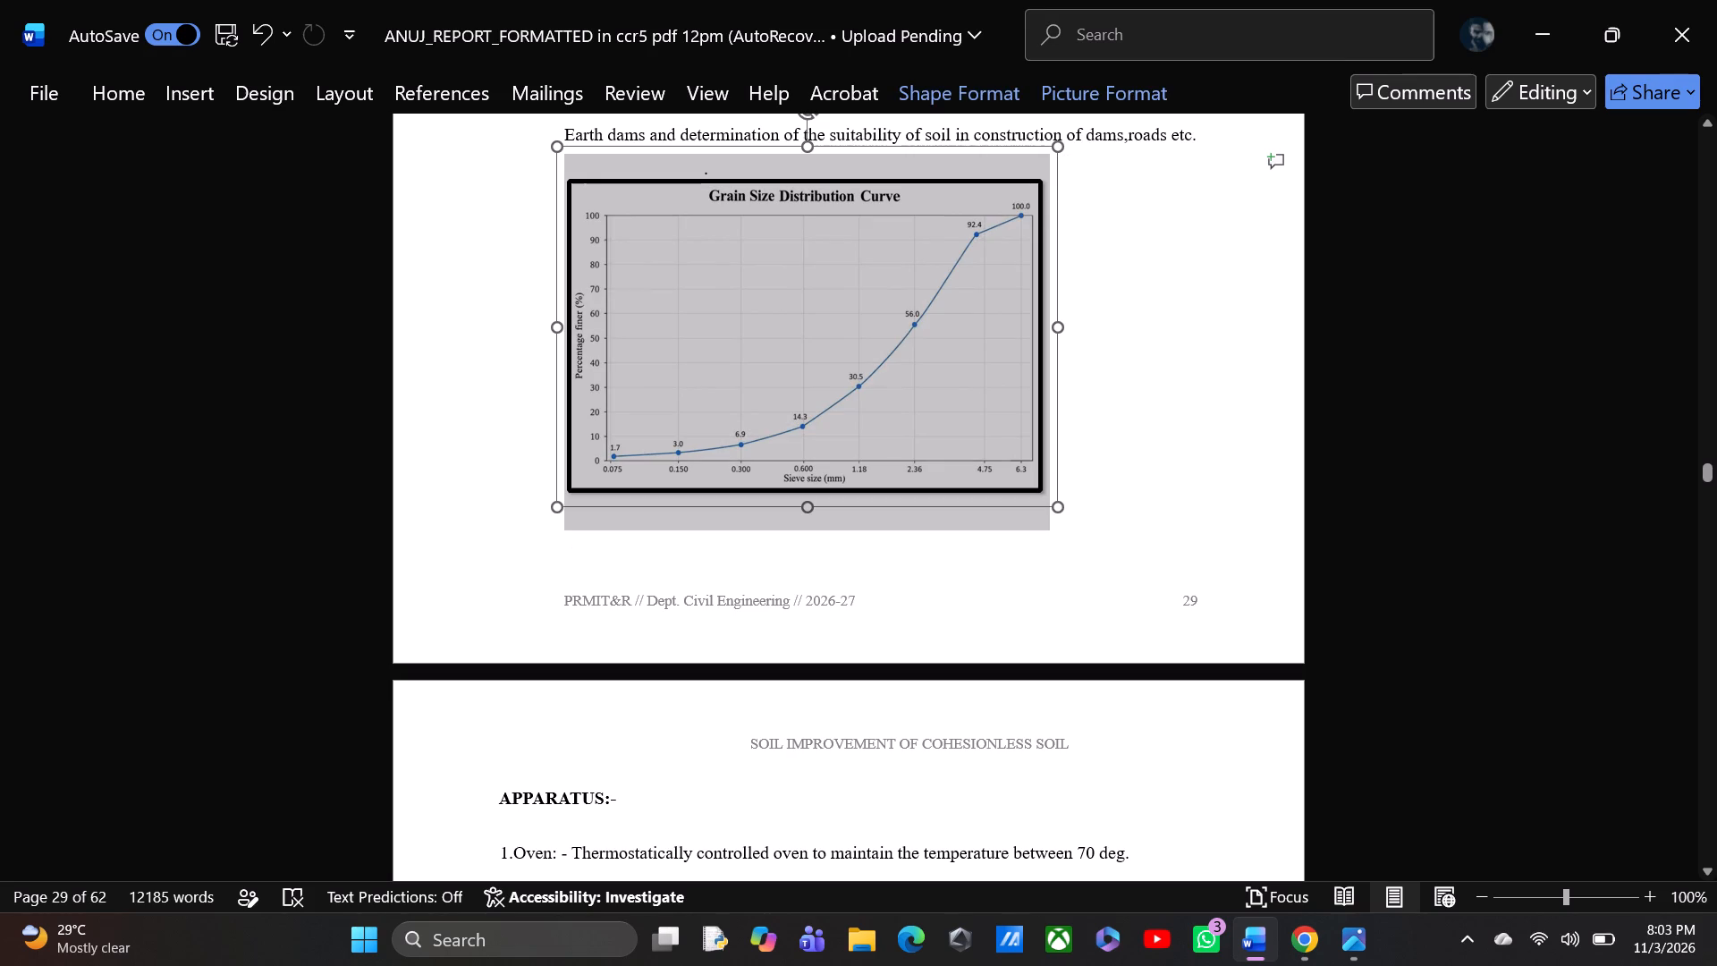
pyautogui.click(577, 545)
pyautogui.click(782, 589)
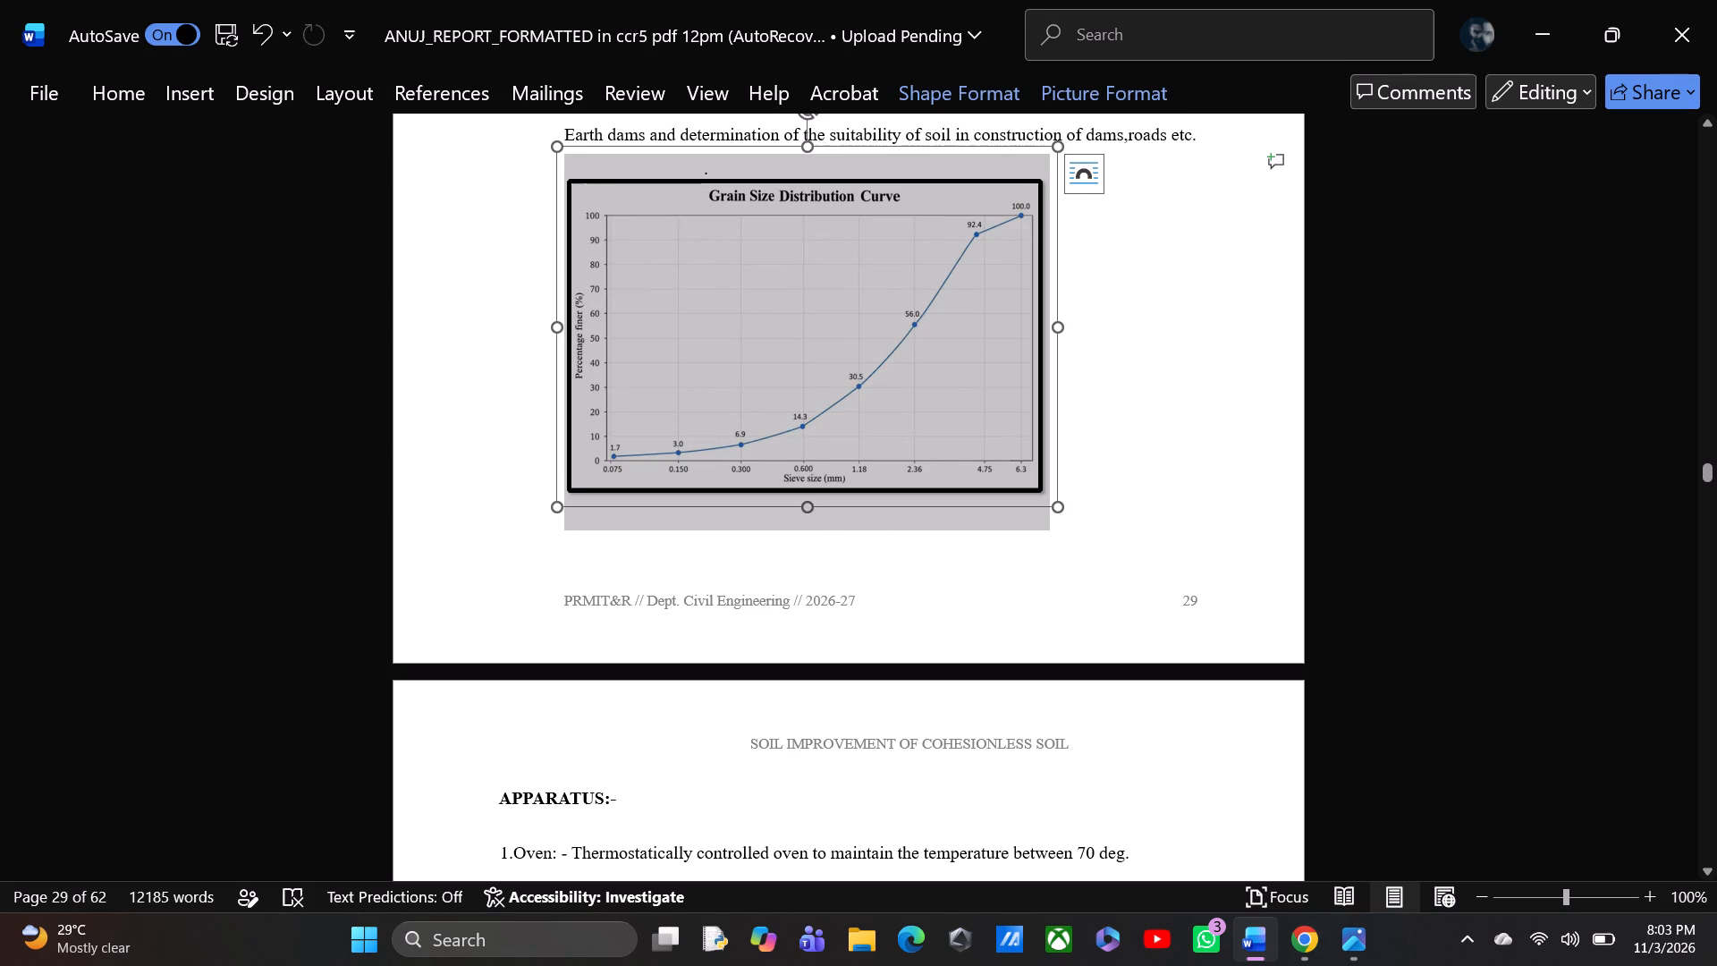
pyautogui.moveTo(808, 510); pyautogui.dragTo(808, 494)
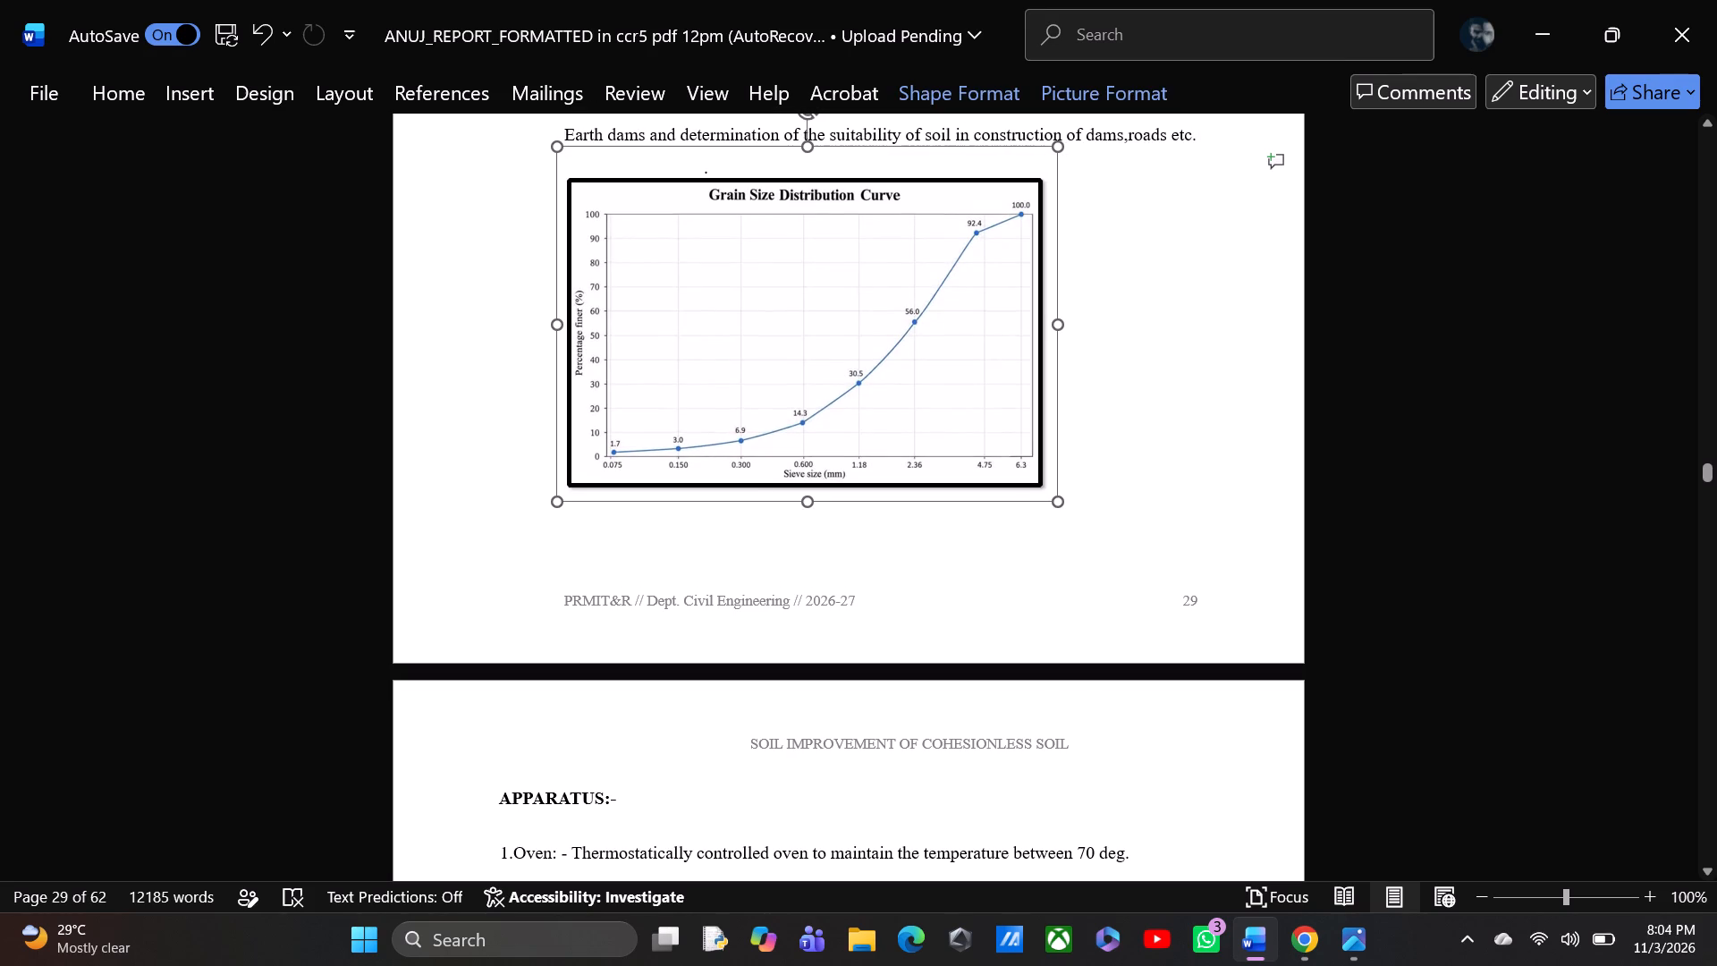
# Reduce the height of the grain size distribution curve graphic on page 29 slightly more from its lower edge.
pyautogui.moveTo(808, 494); pyautogui.dragTo(810, 485)
pyautogui.click(652, 553)
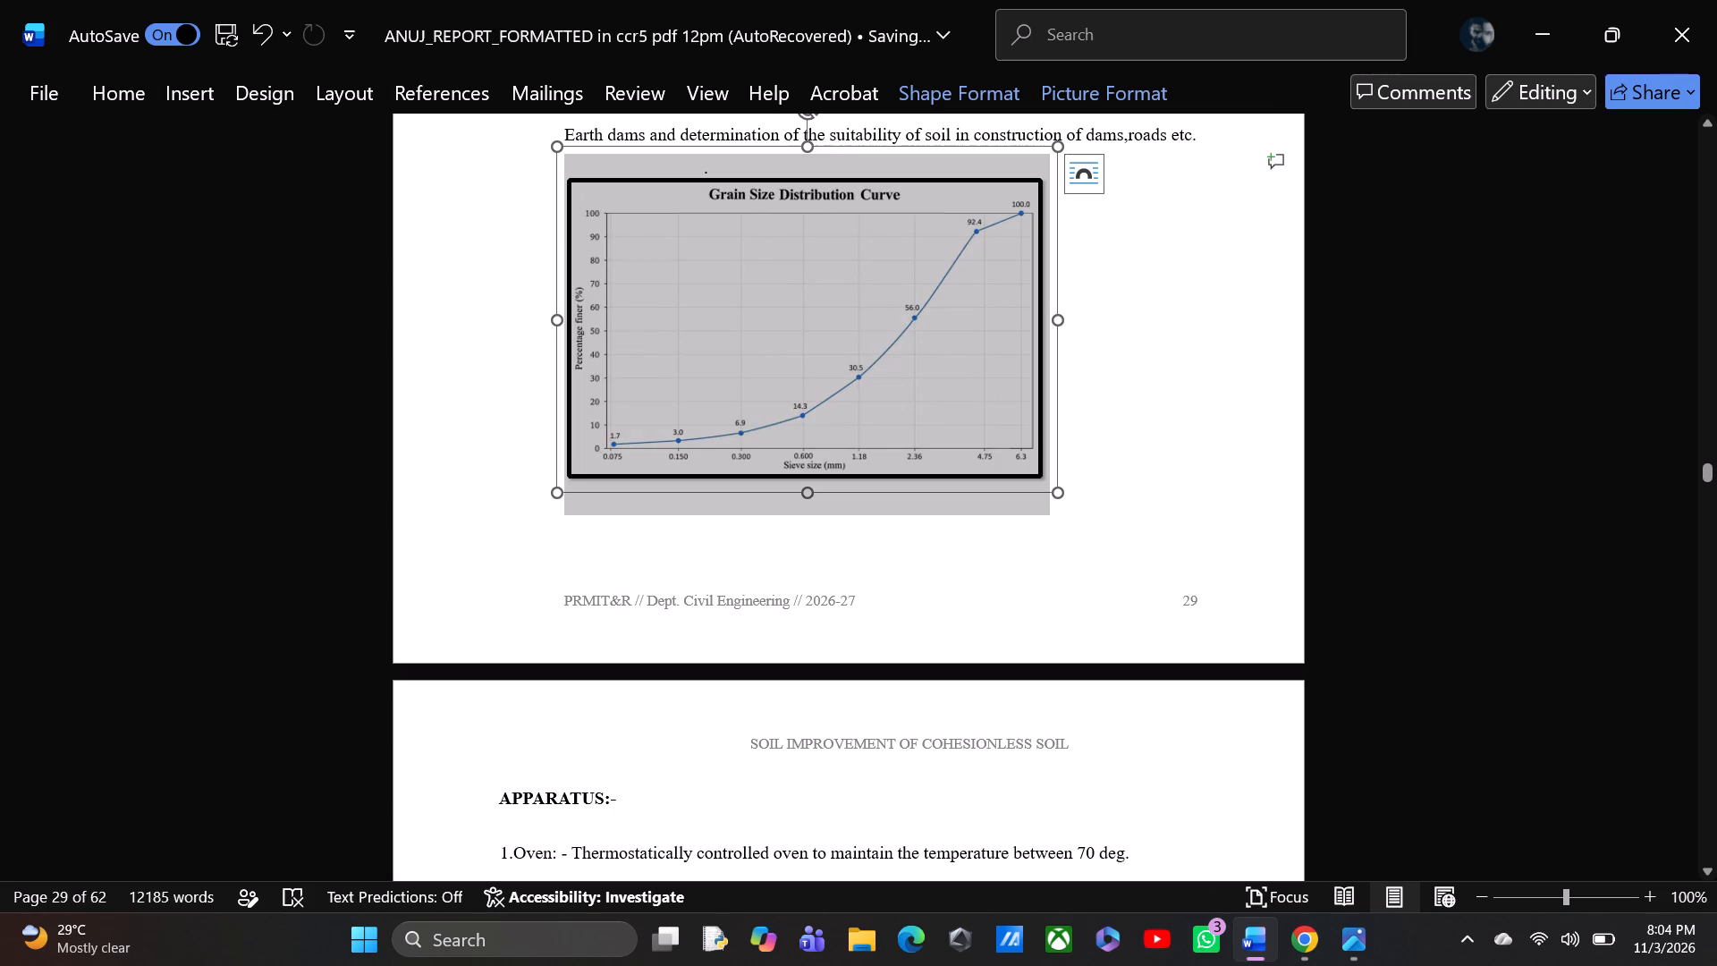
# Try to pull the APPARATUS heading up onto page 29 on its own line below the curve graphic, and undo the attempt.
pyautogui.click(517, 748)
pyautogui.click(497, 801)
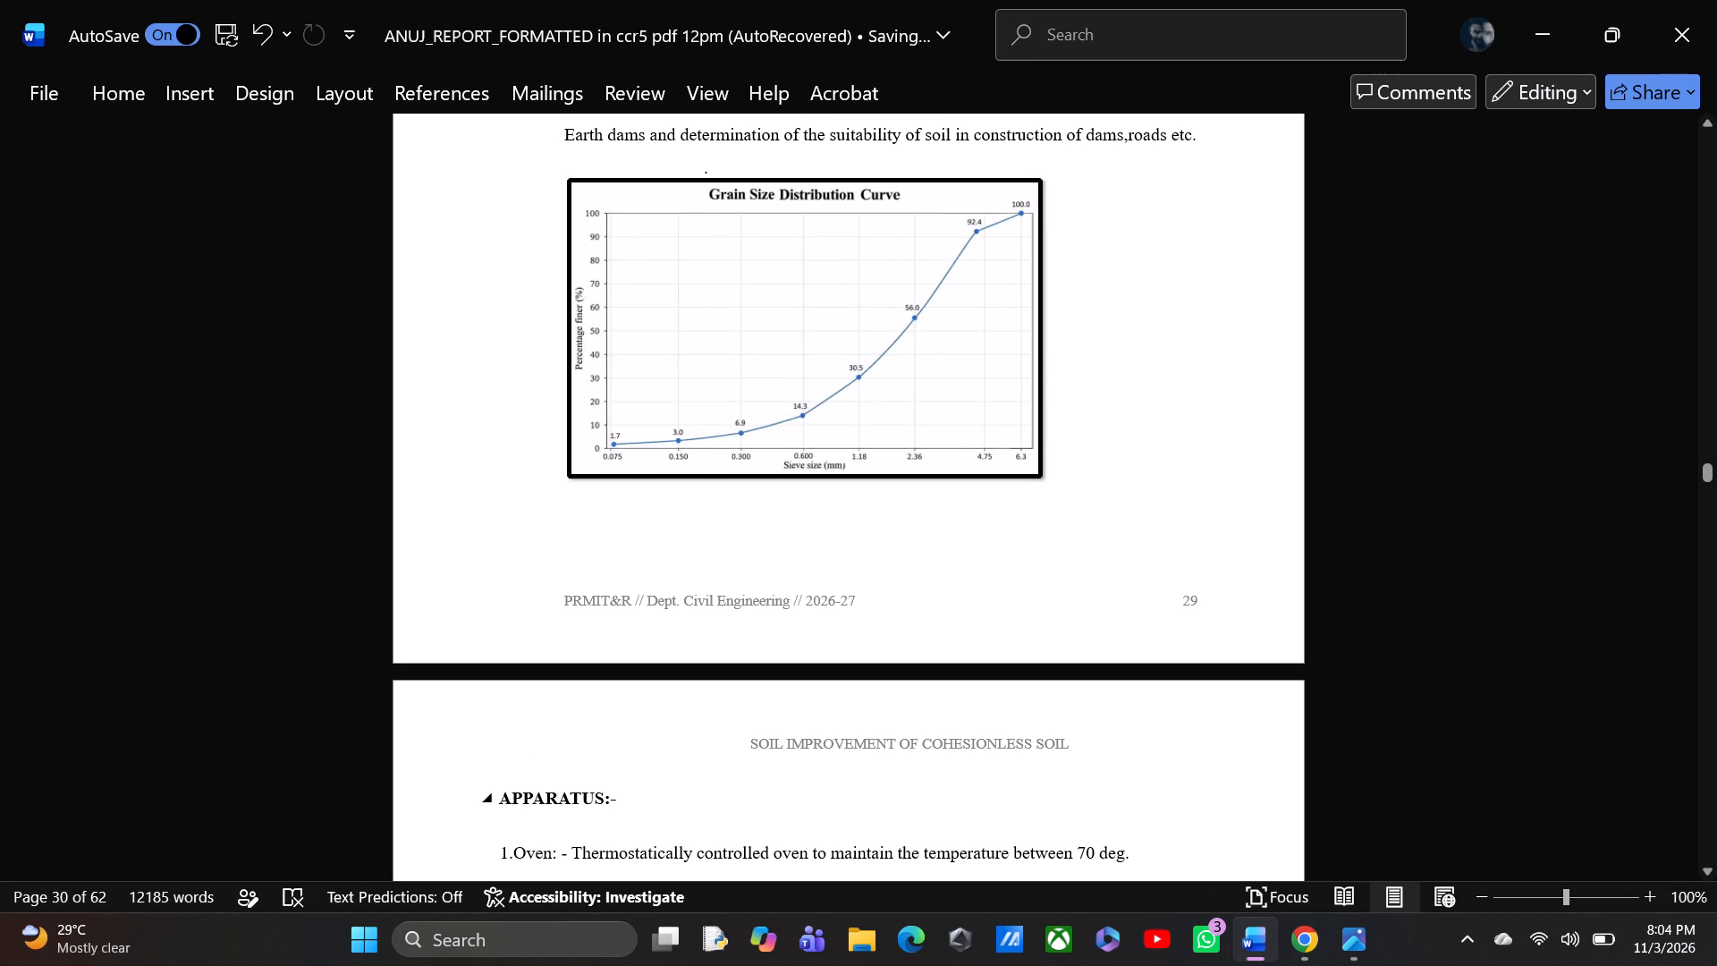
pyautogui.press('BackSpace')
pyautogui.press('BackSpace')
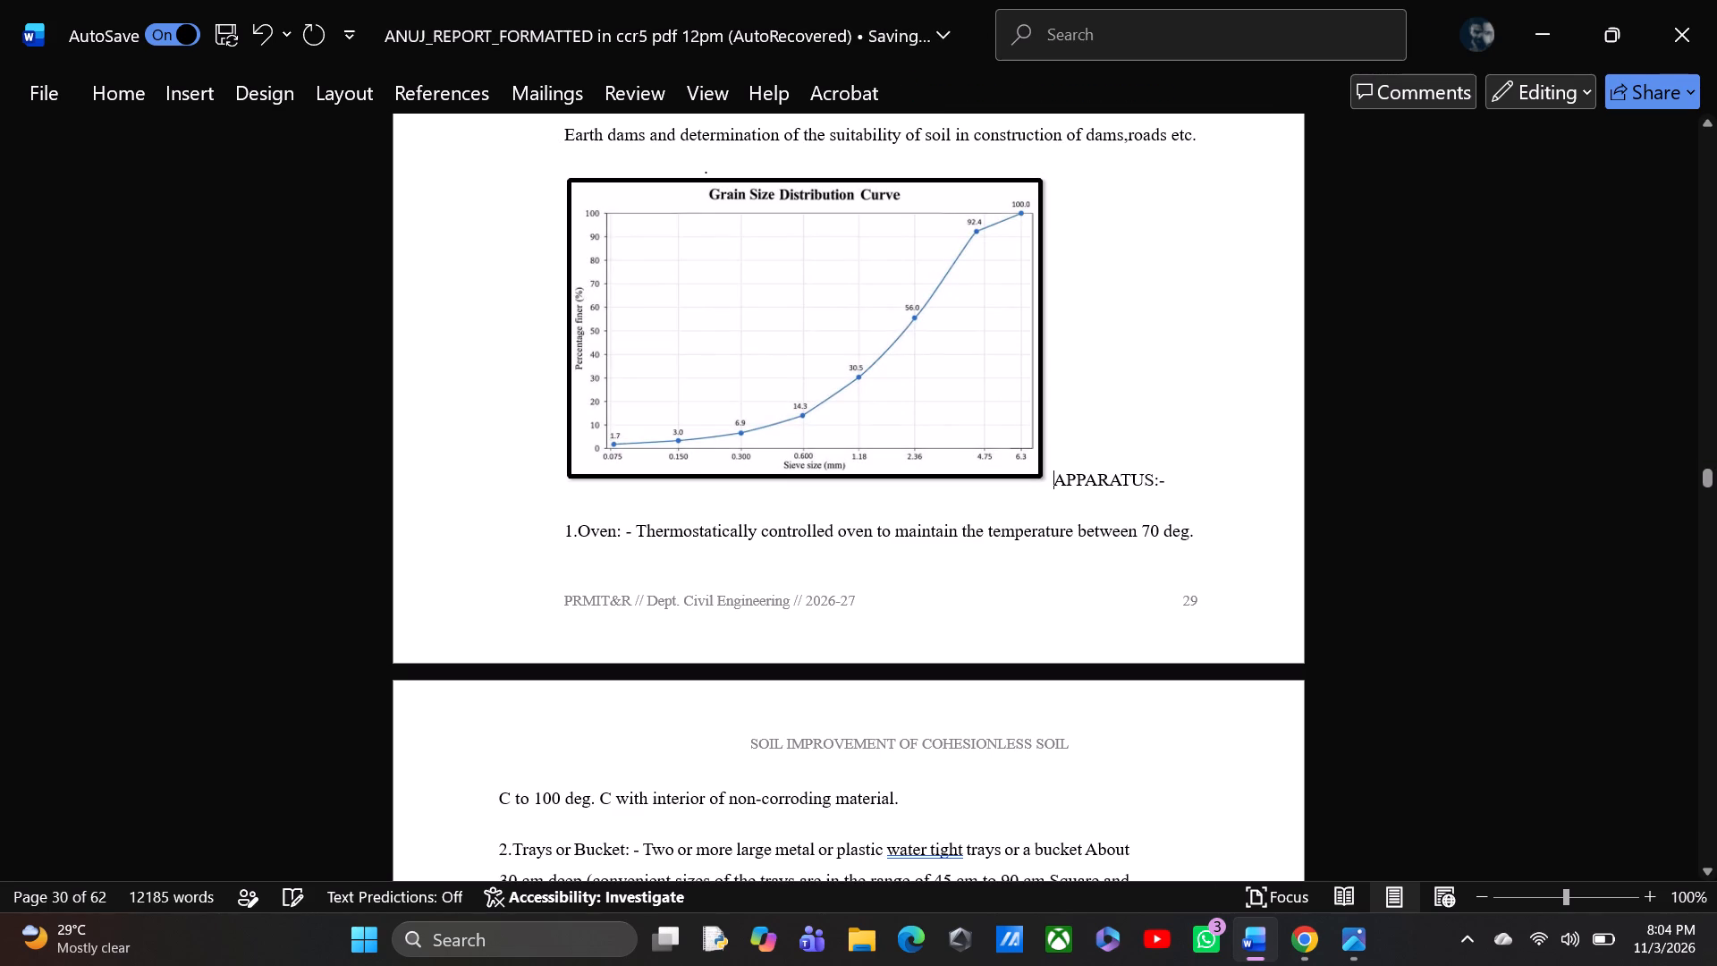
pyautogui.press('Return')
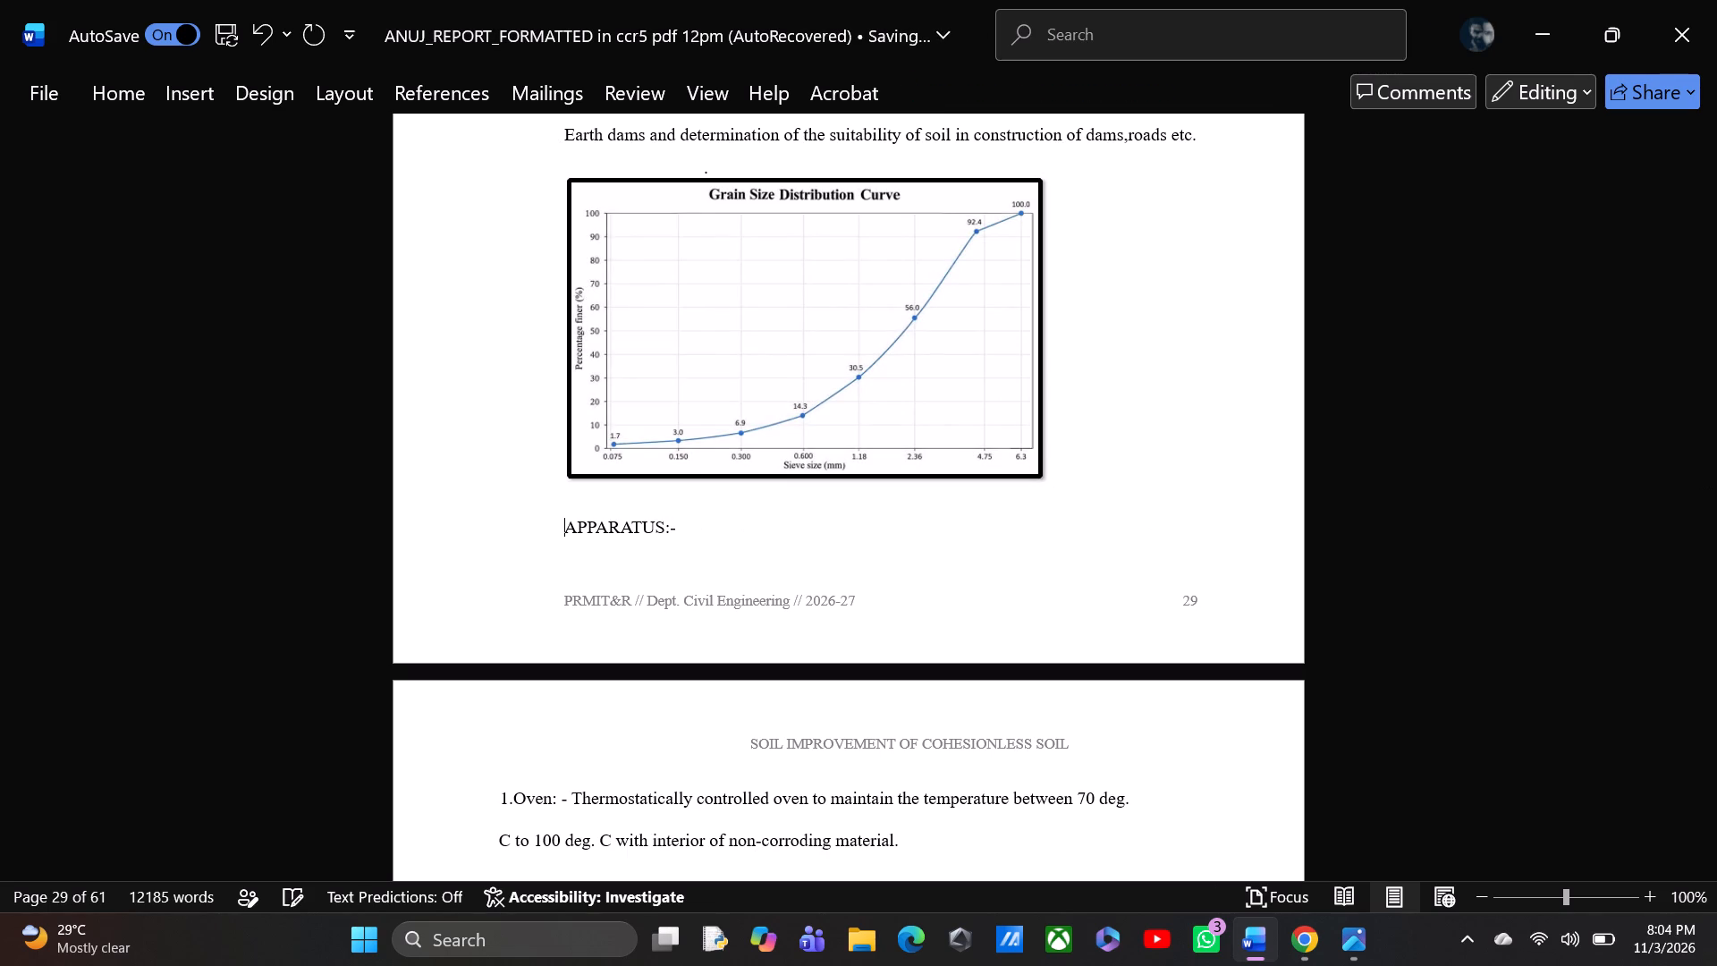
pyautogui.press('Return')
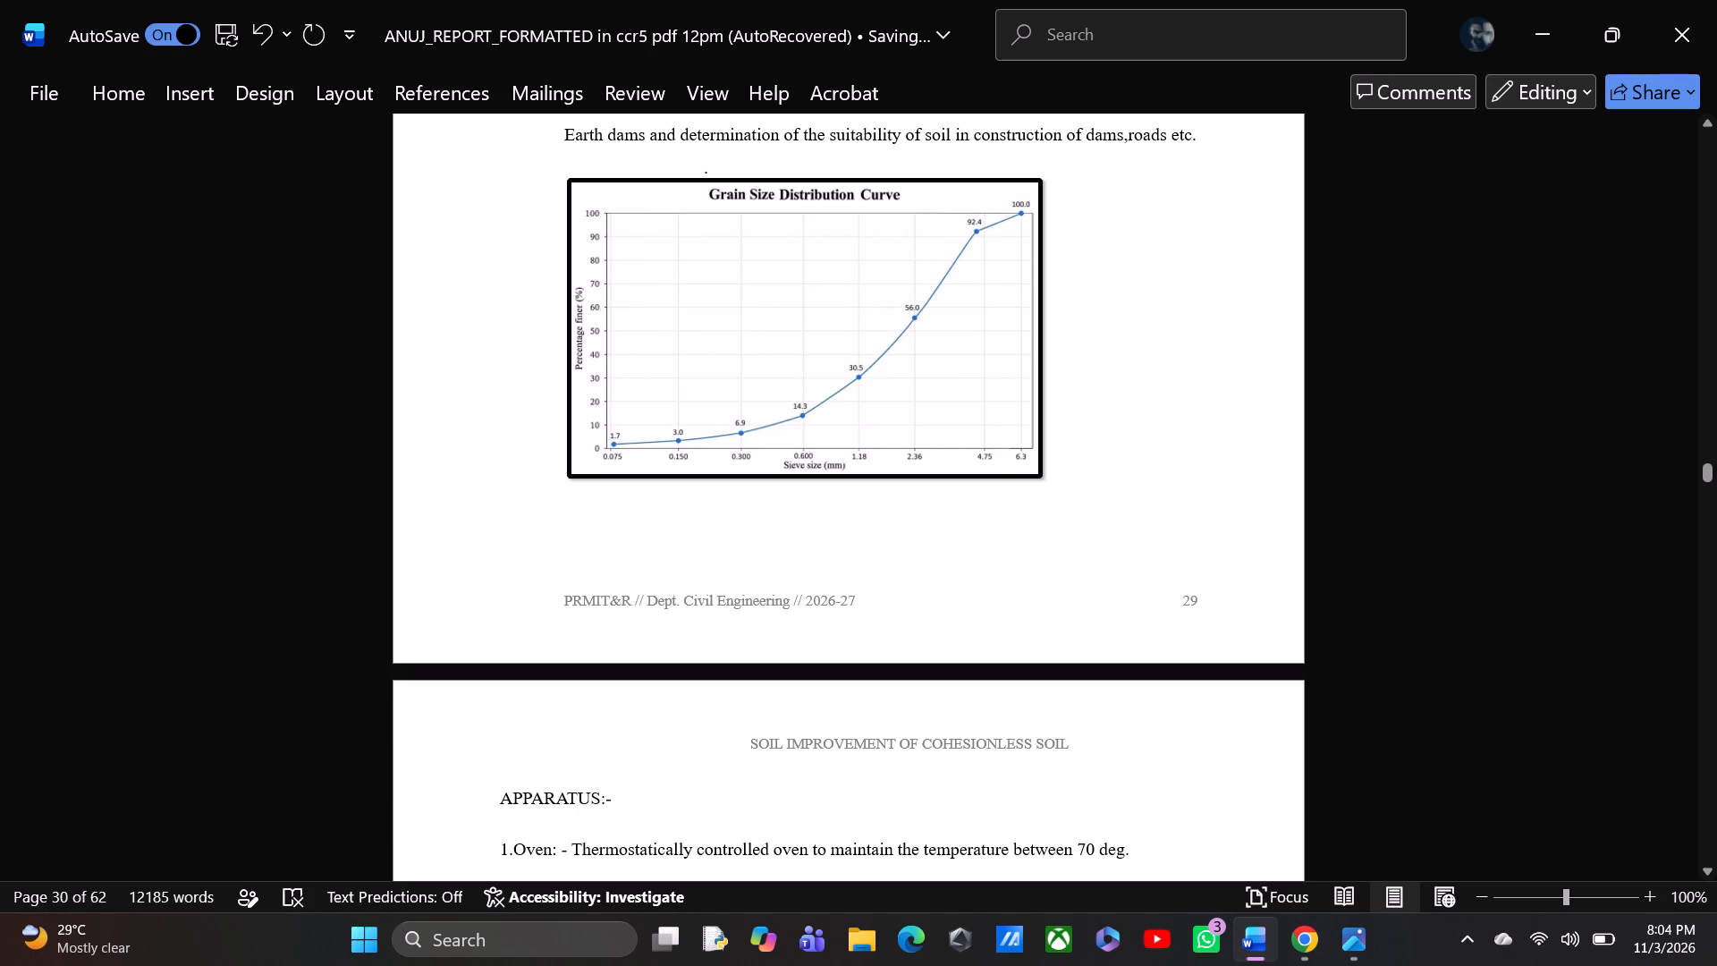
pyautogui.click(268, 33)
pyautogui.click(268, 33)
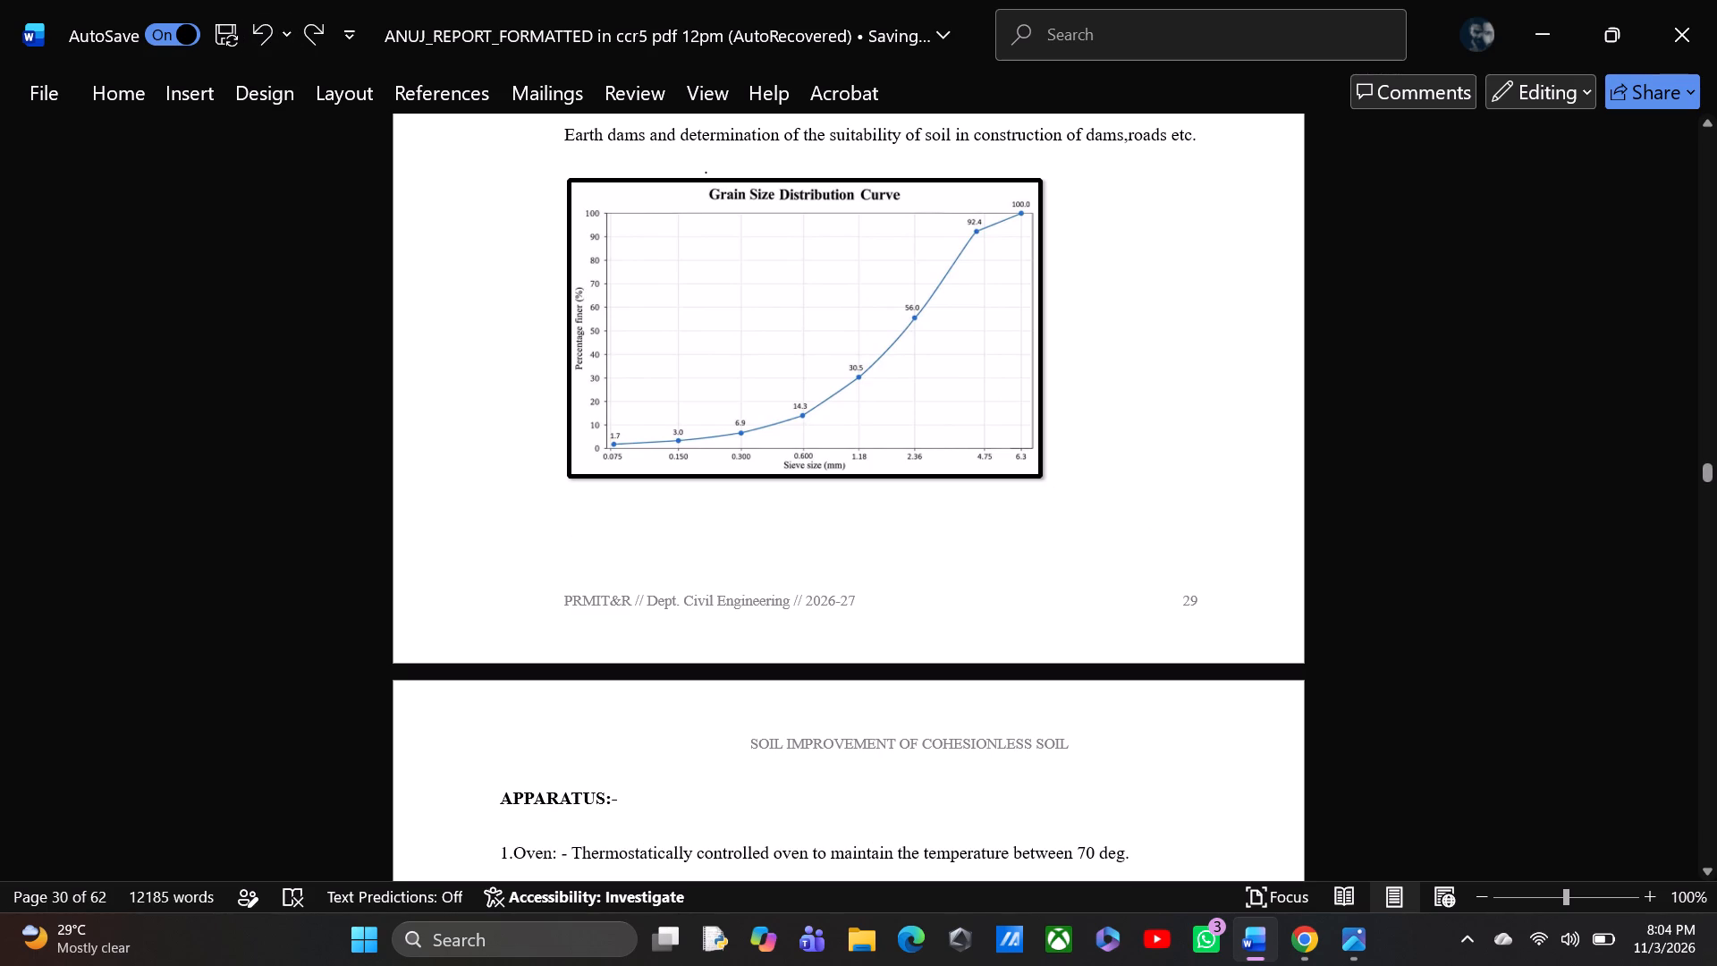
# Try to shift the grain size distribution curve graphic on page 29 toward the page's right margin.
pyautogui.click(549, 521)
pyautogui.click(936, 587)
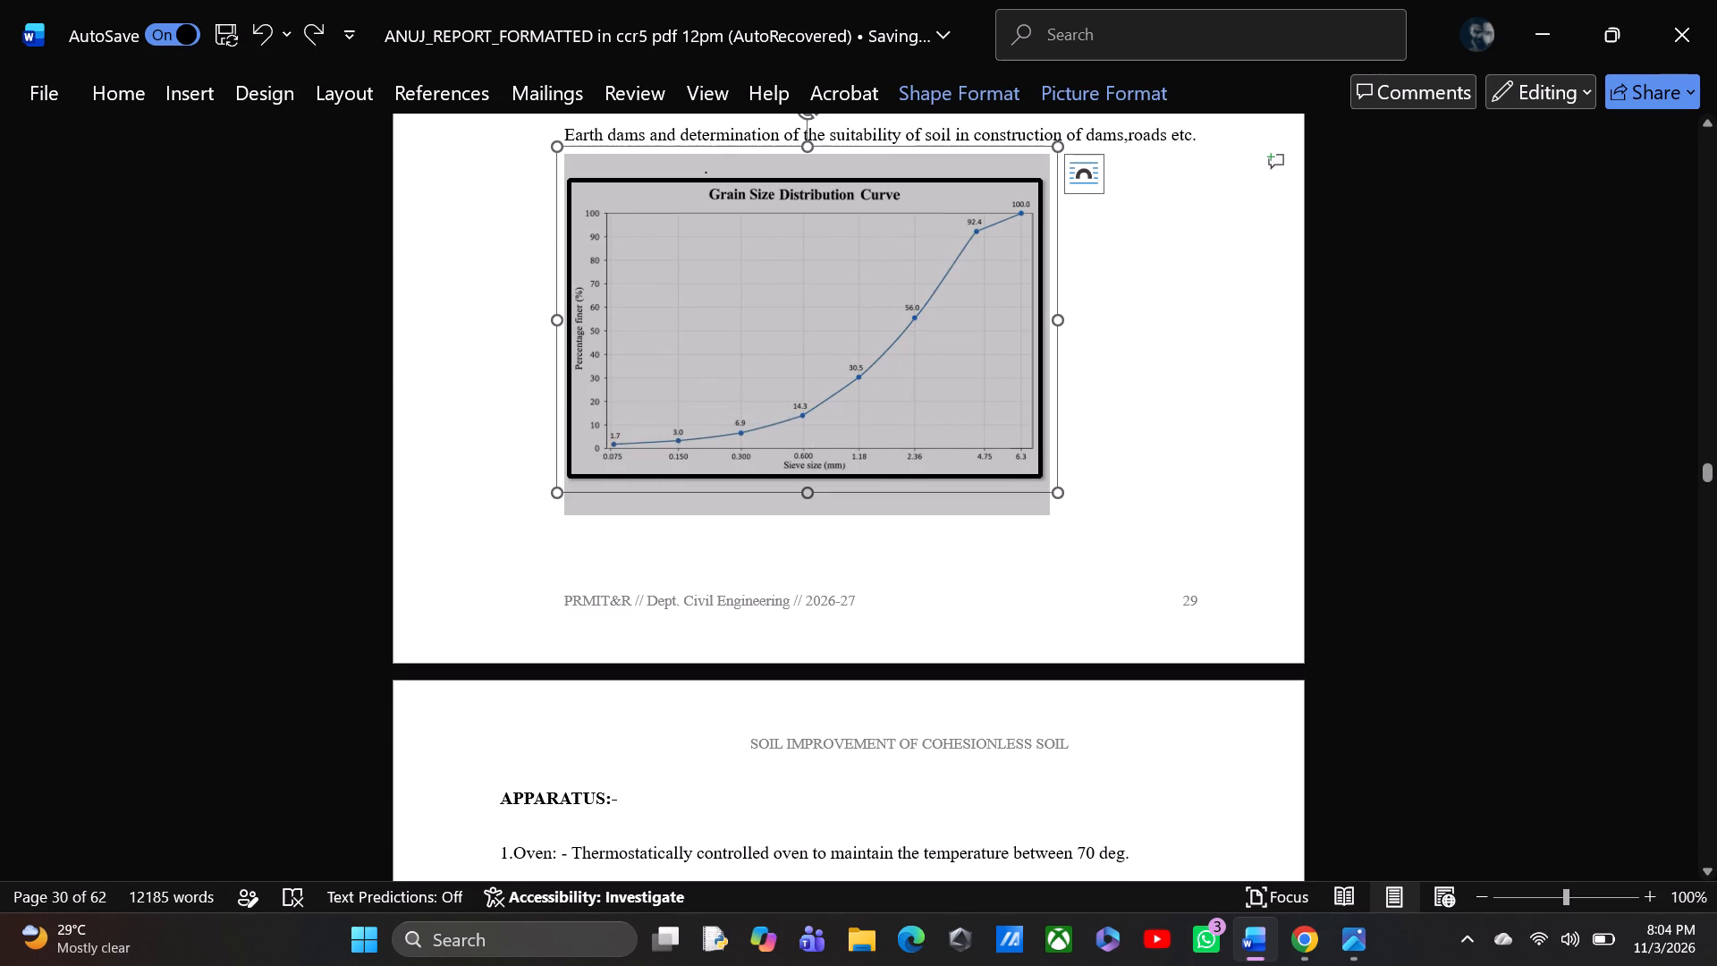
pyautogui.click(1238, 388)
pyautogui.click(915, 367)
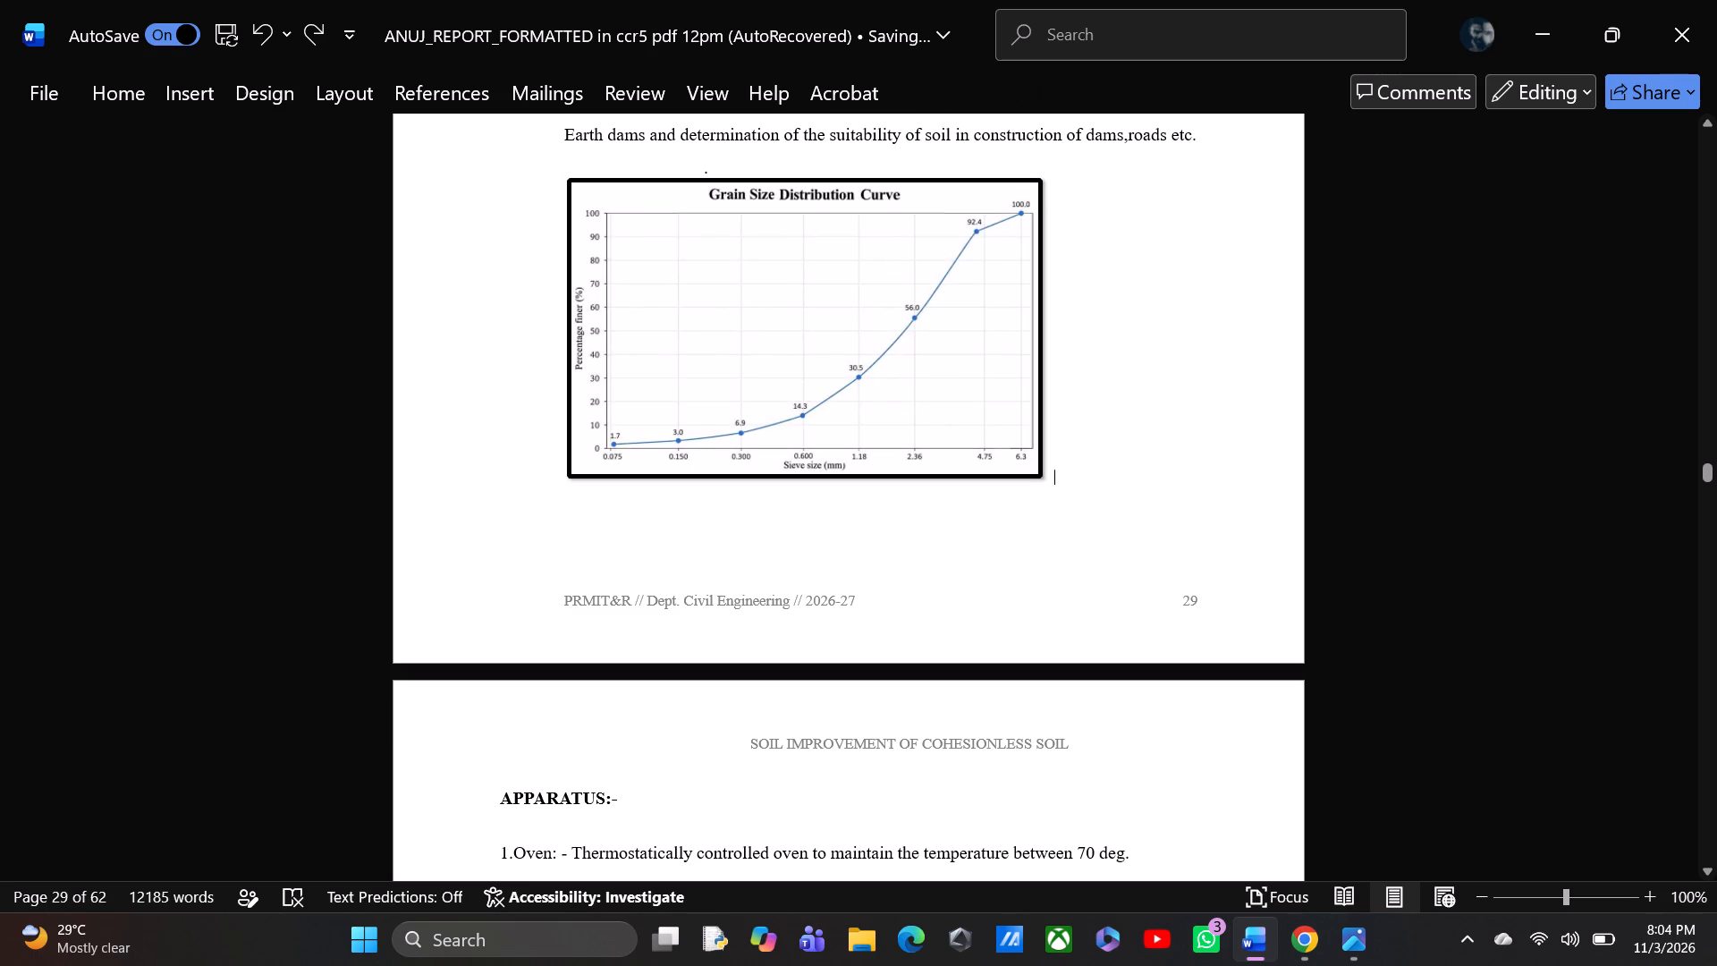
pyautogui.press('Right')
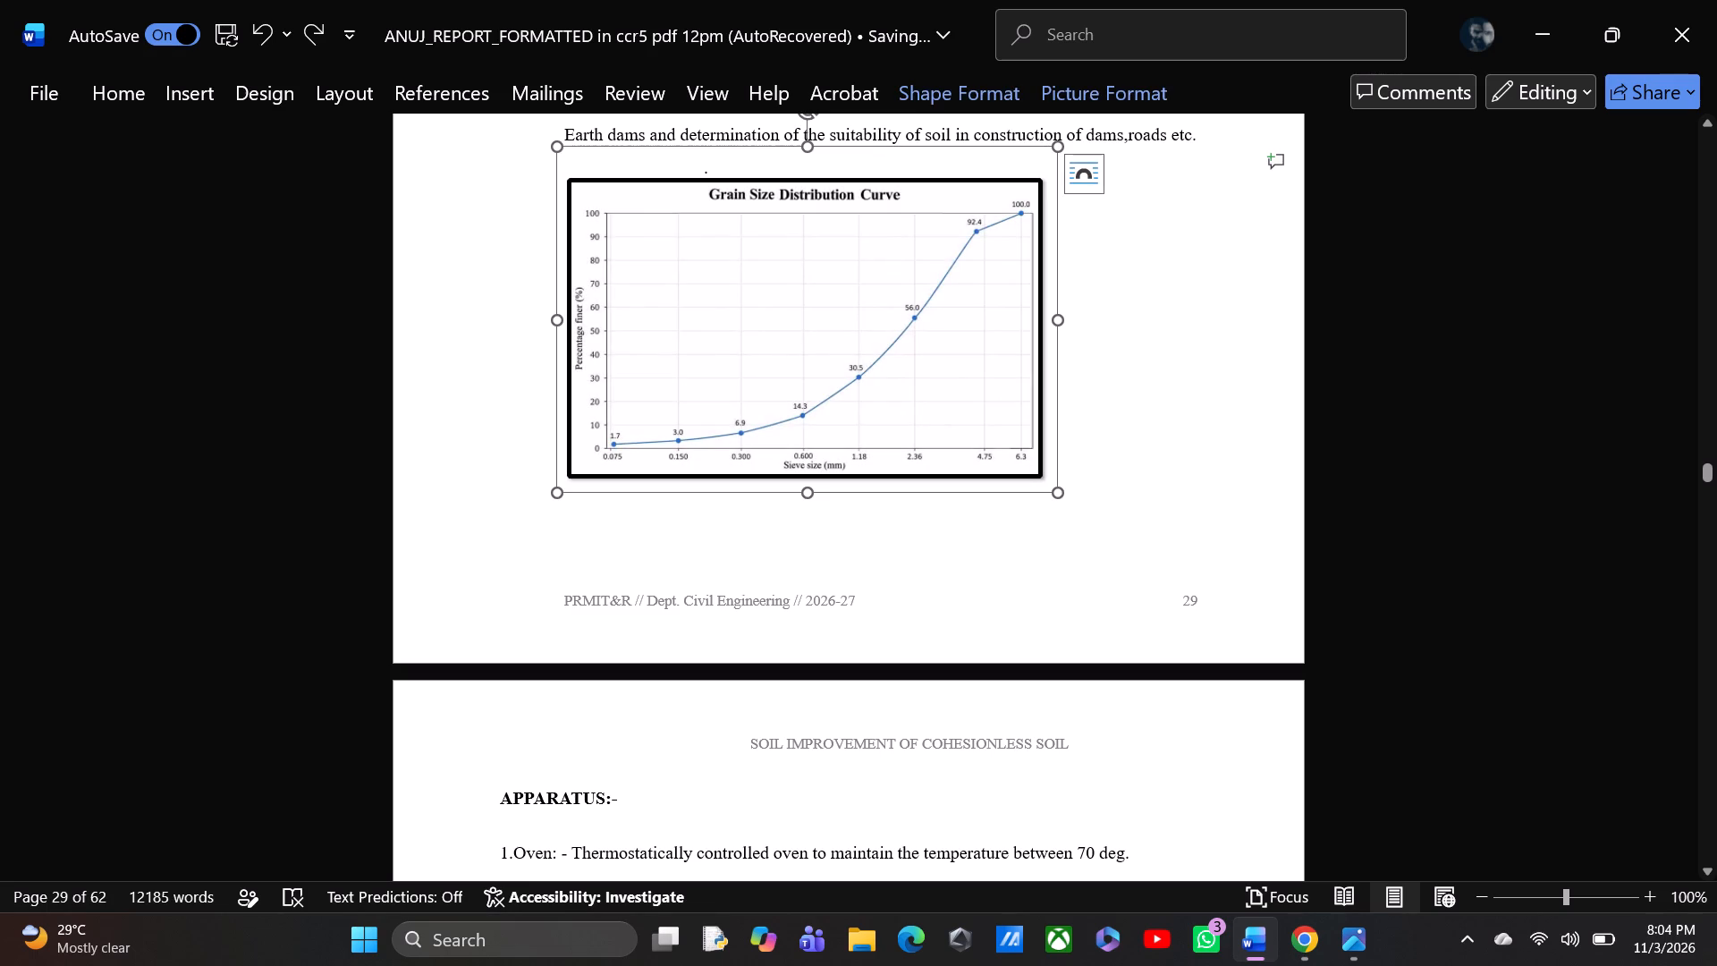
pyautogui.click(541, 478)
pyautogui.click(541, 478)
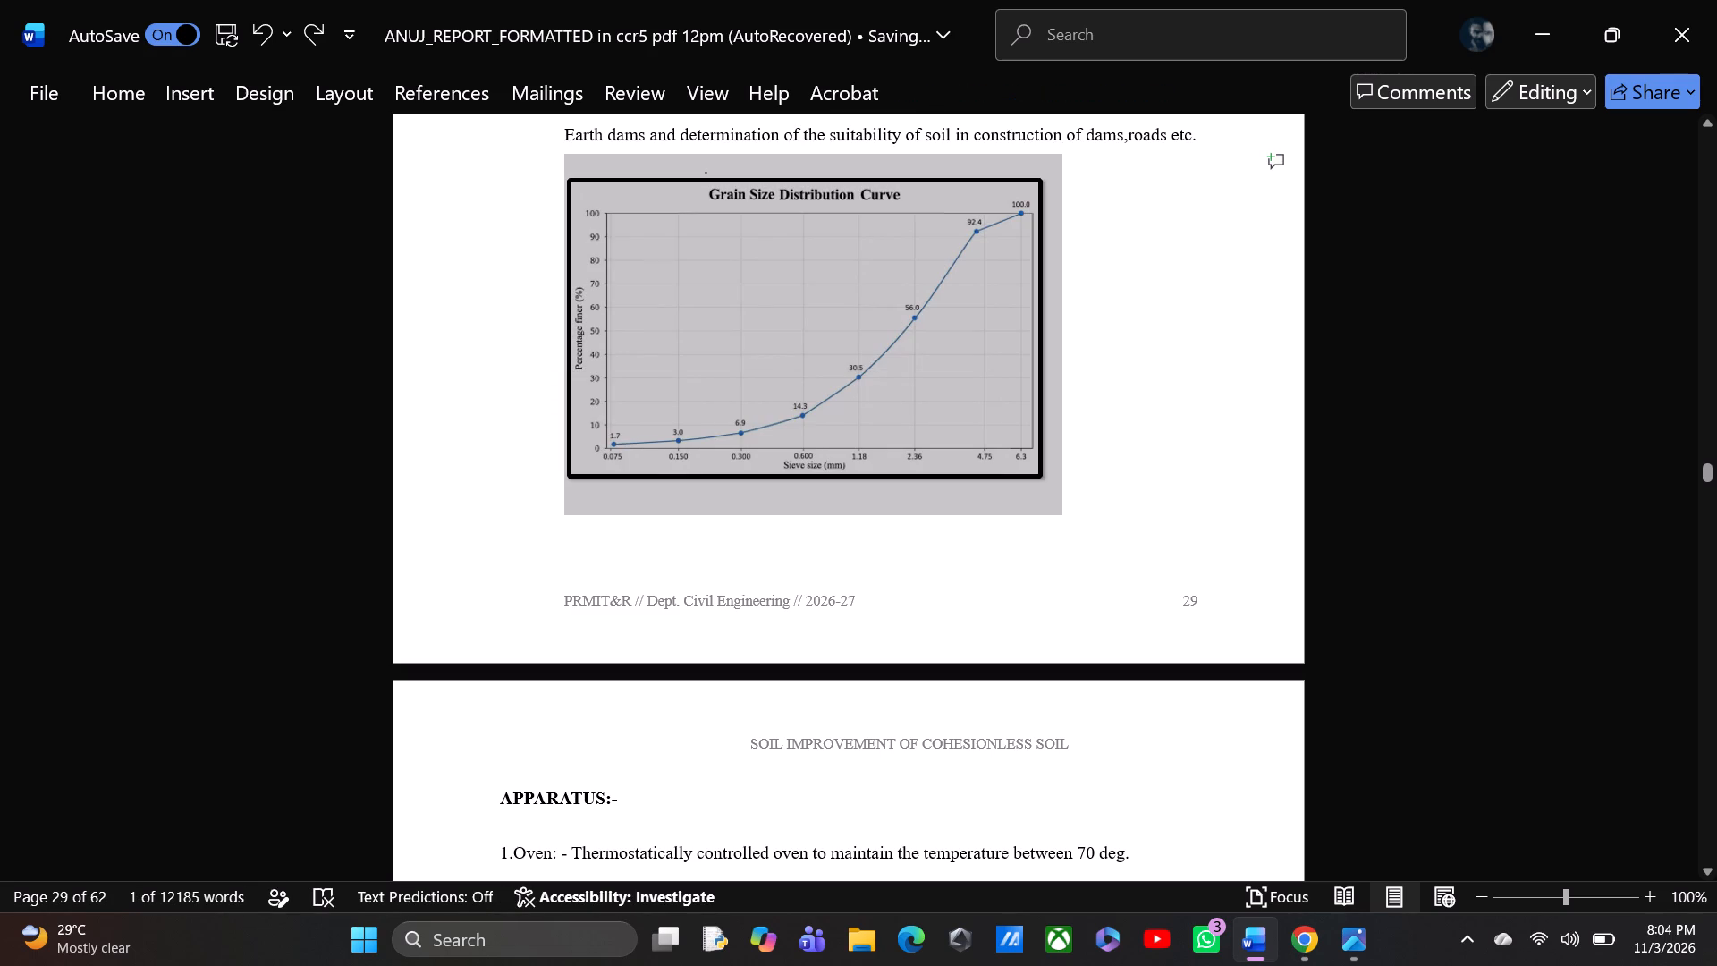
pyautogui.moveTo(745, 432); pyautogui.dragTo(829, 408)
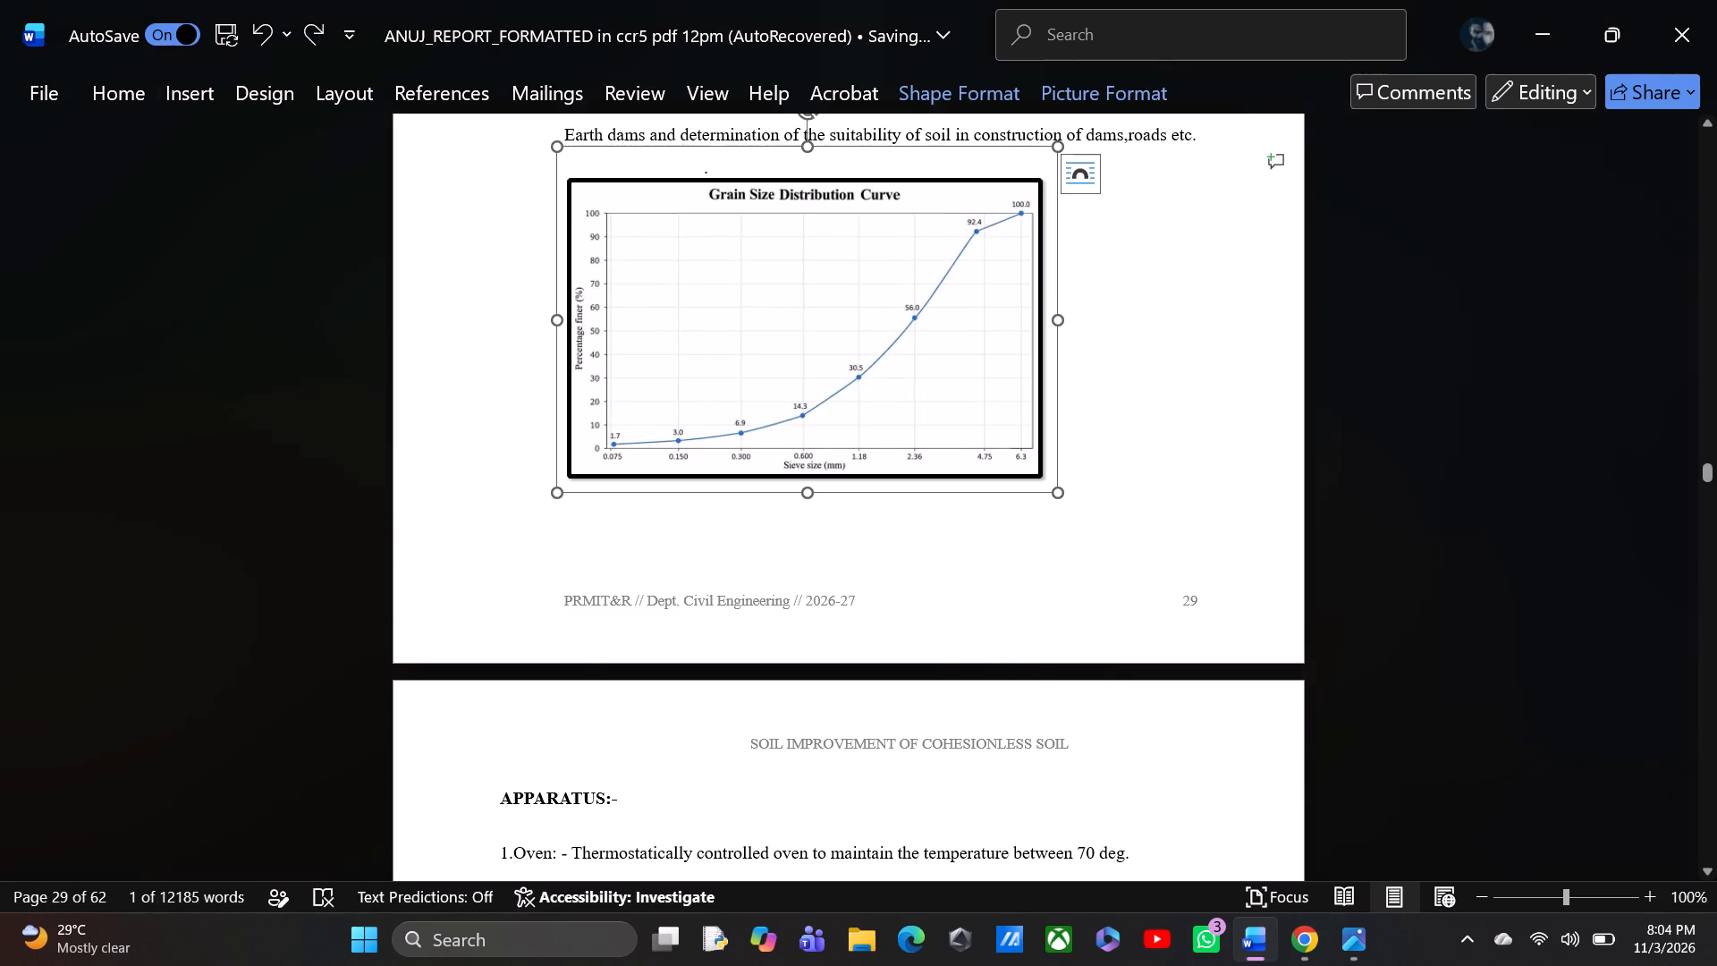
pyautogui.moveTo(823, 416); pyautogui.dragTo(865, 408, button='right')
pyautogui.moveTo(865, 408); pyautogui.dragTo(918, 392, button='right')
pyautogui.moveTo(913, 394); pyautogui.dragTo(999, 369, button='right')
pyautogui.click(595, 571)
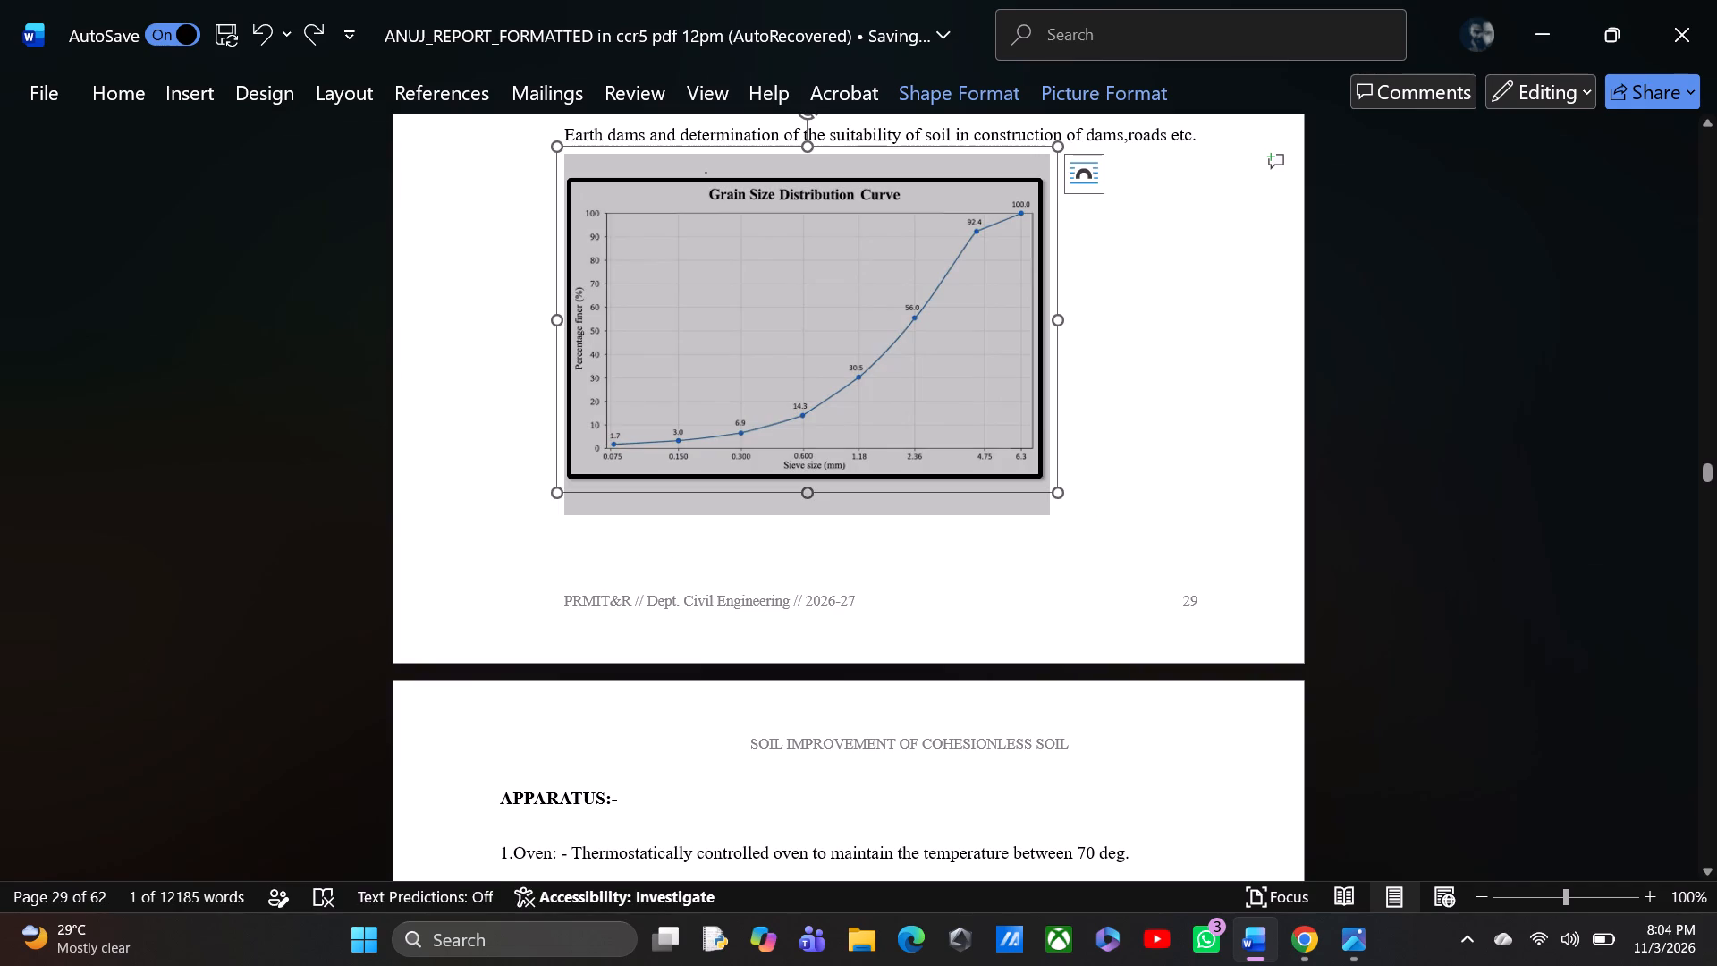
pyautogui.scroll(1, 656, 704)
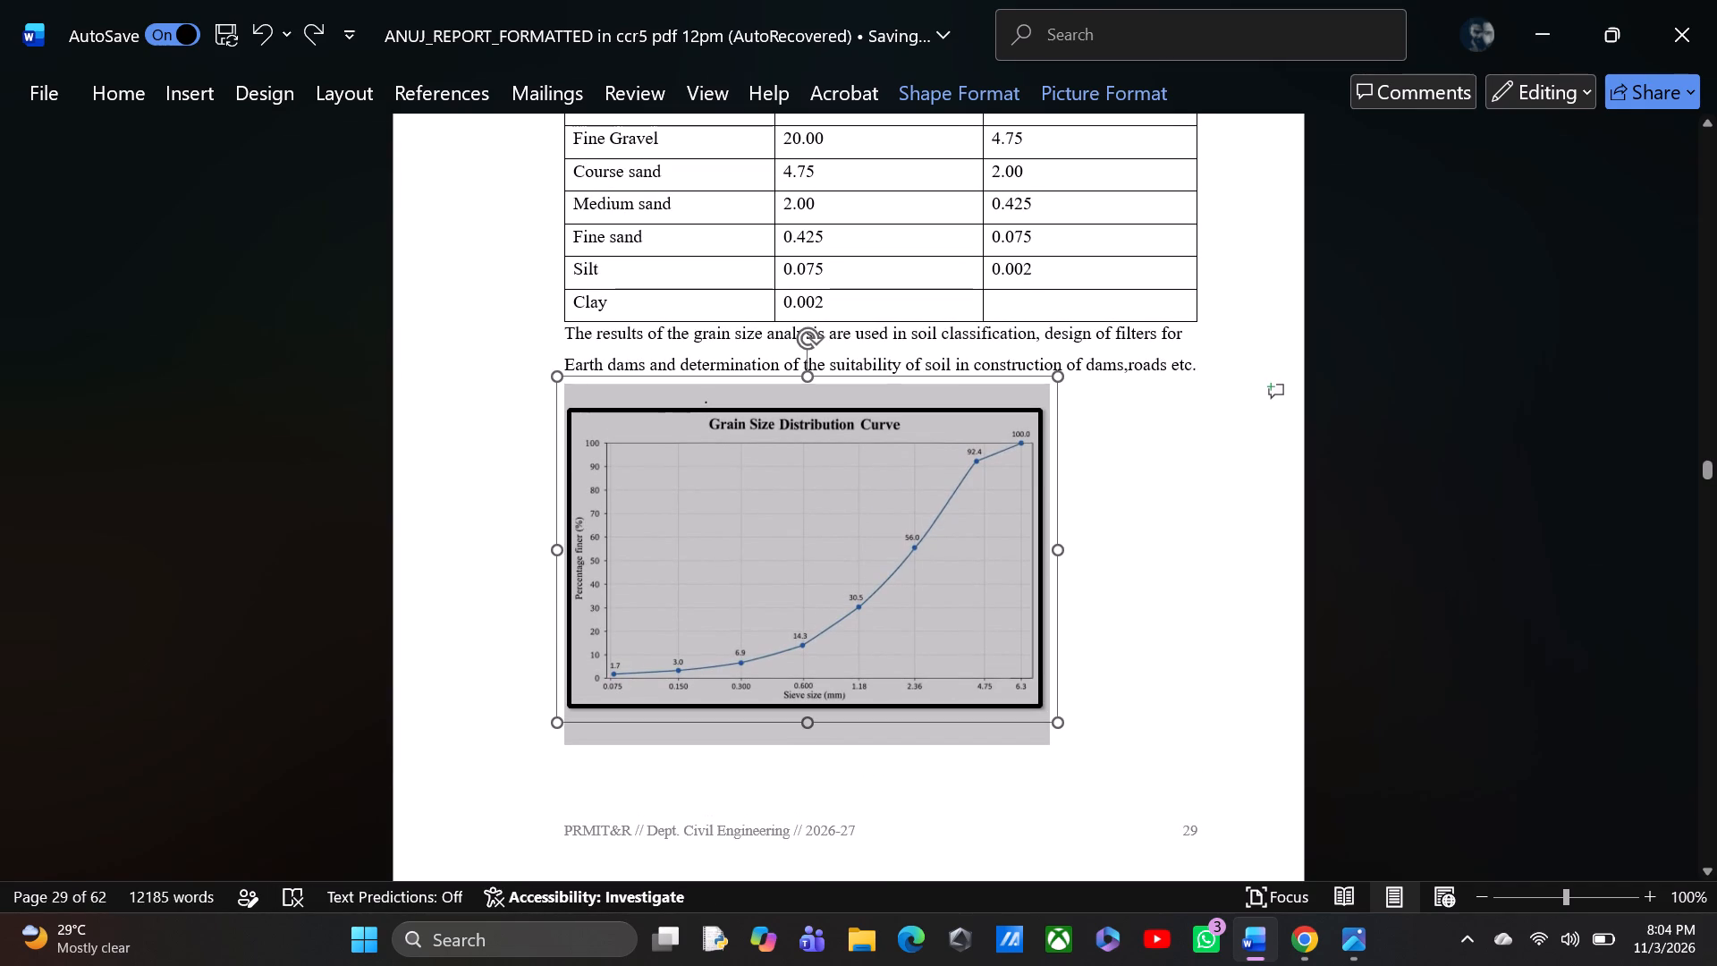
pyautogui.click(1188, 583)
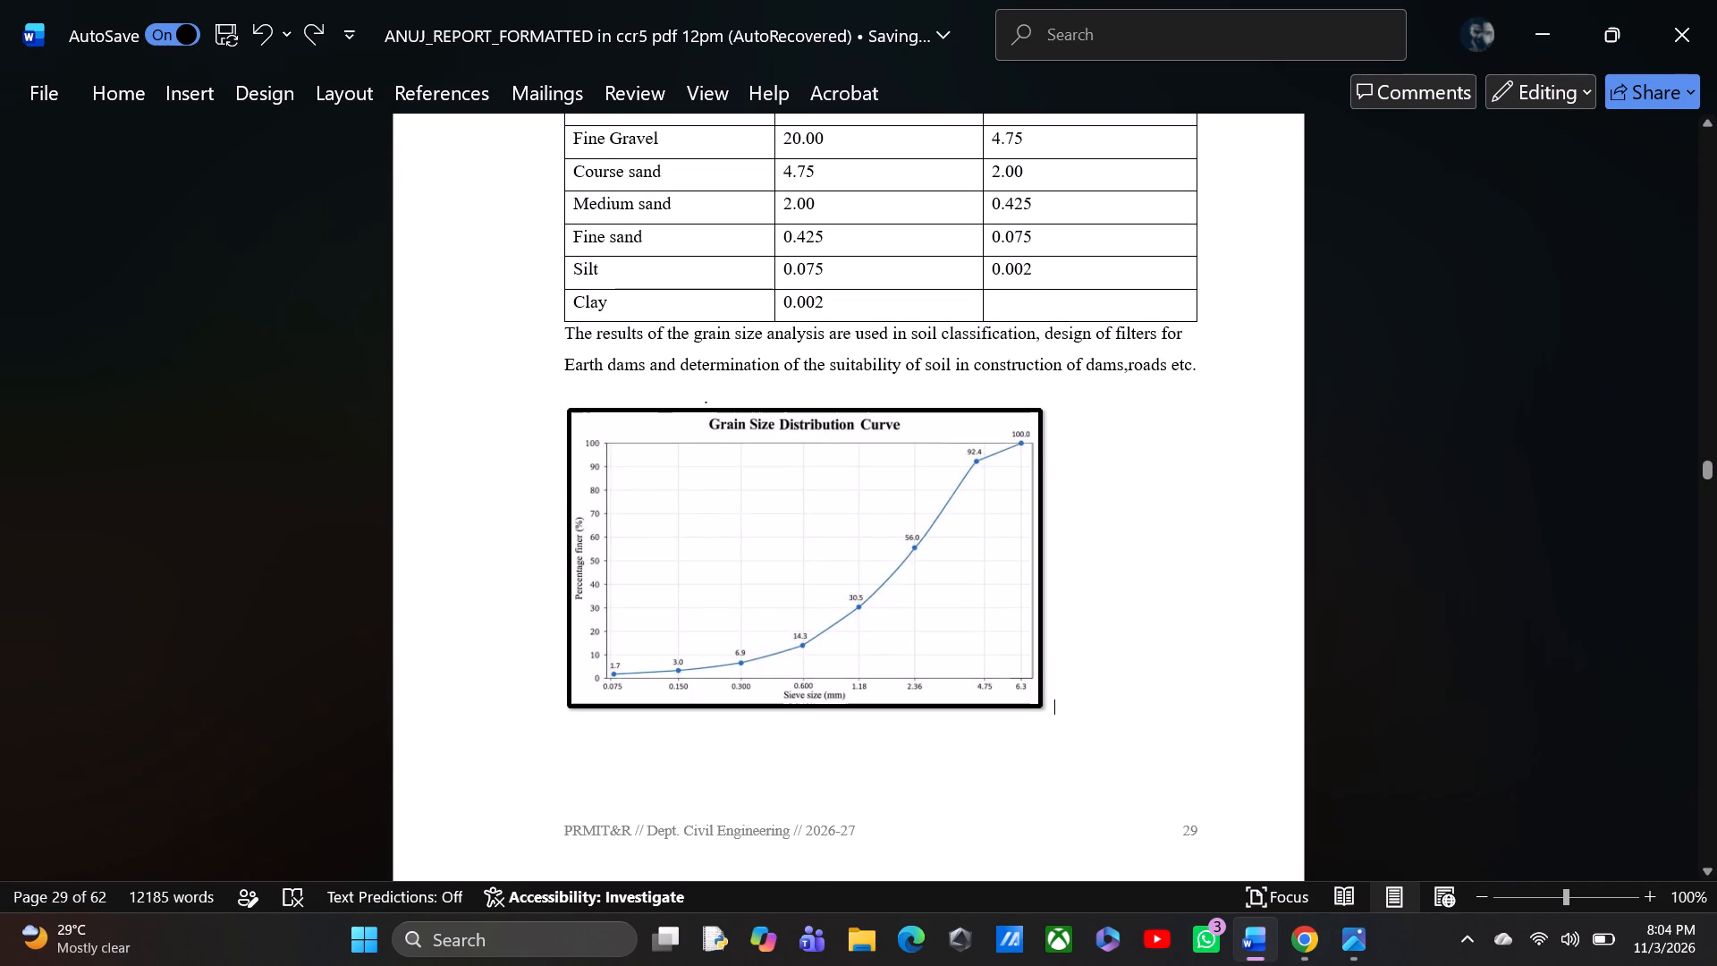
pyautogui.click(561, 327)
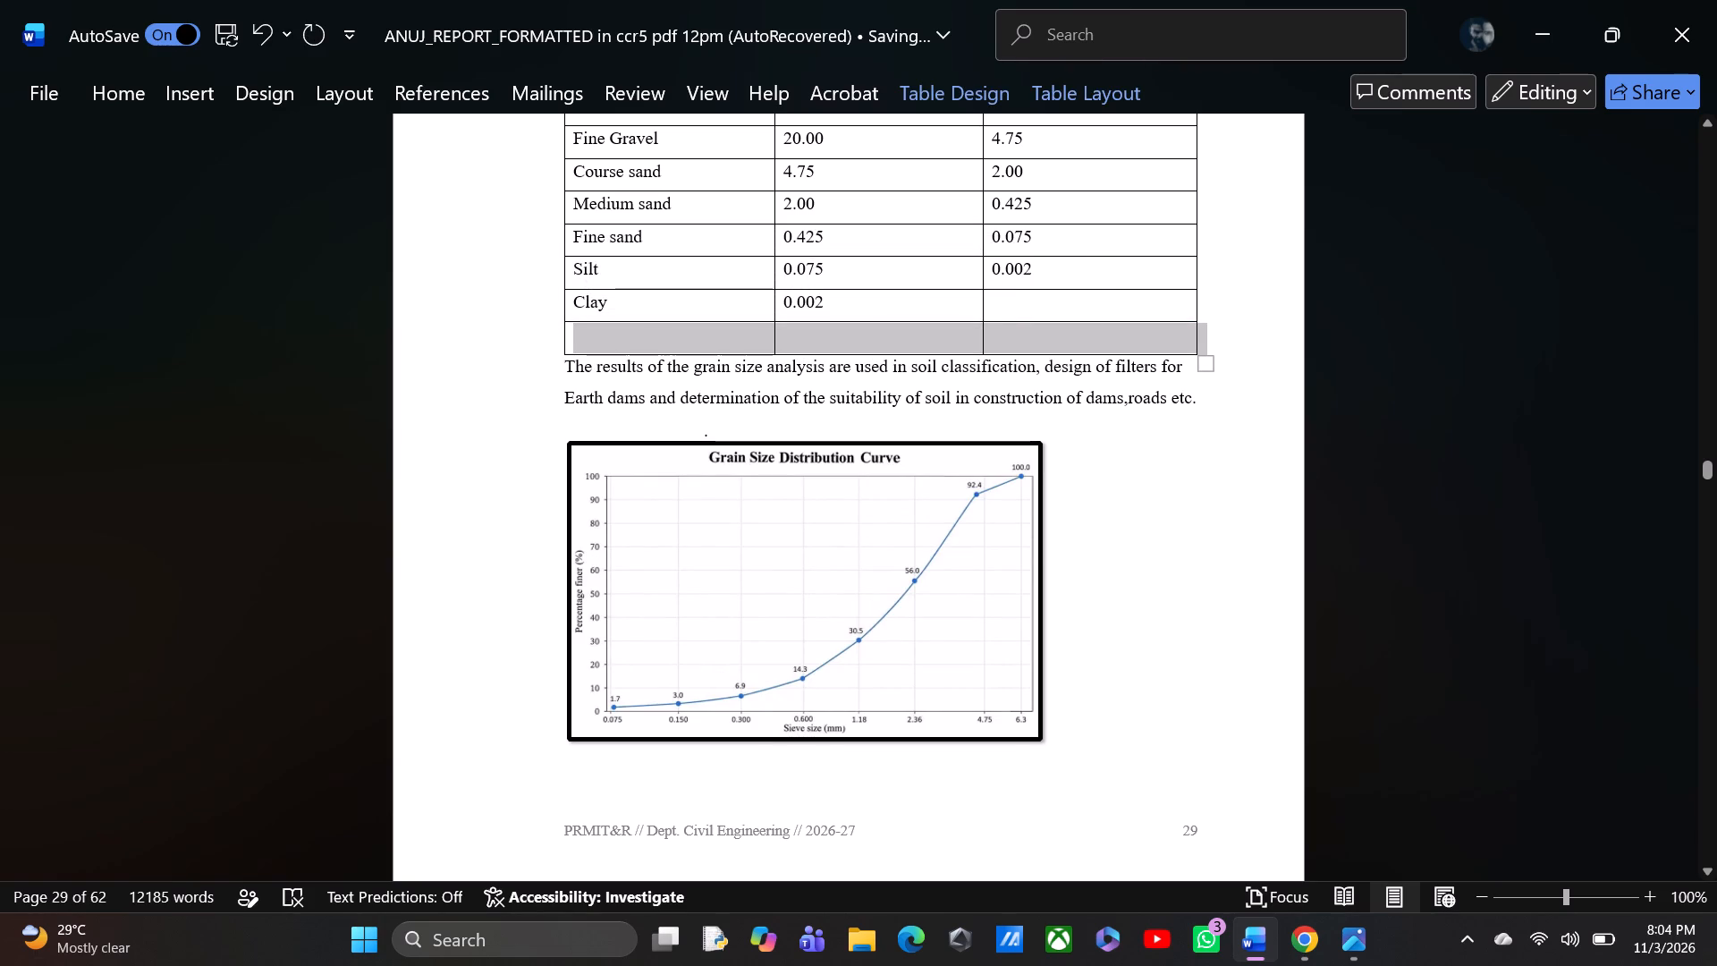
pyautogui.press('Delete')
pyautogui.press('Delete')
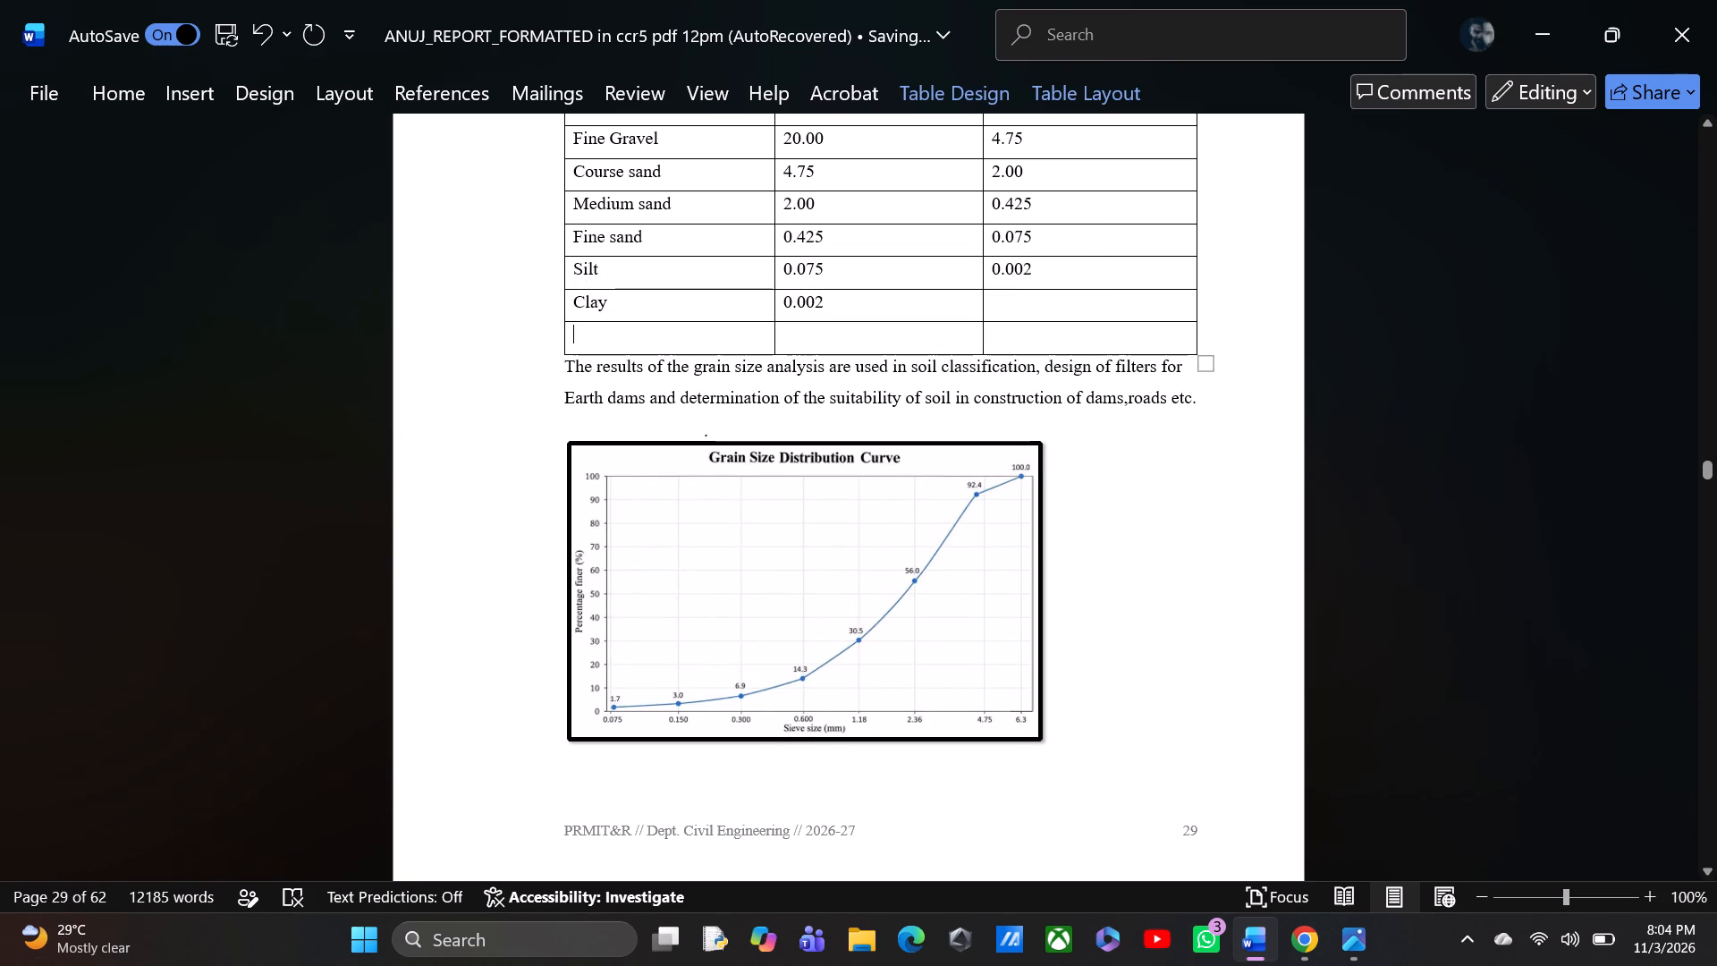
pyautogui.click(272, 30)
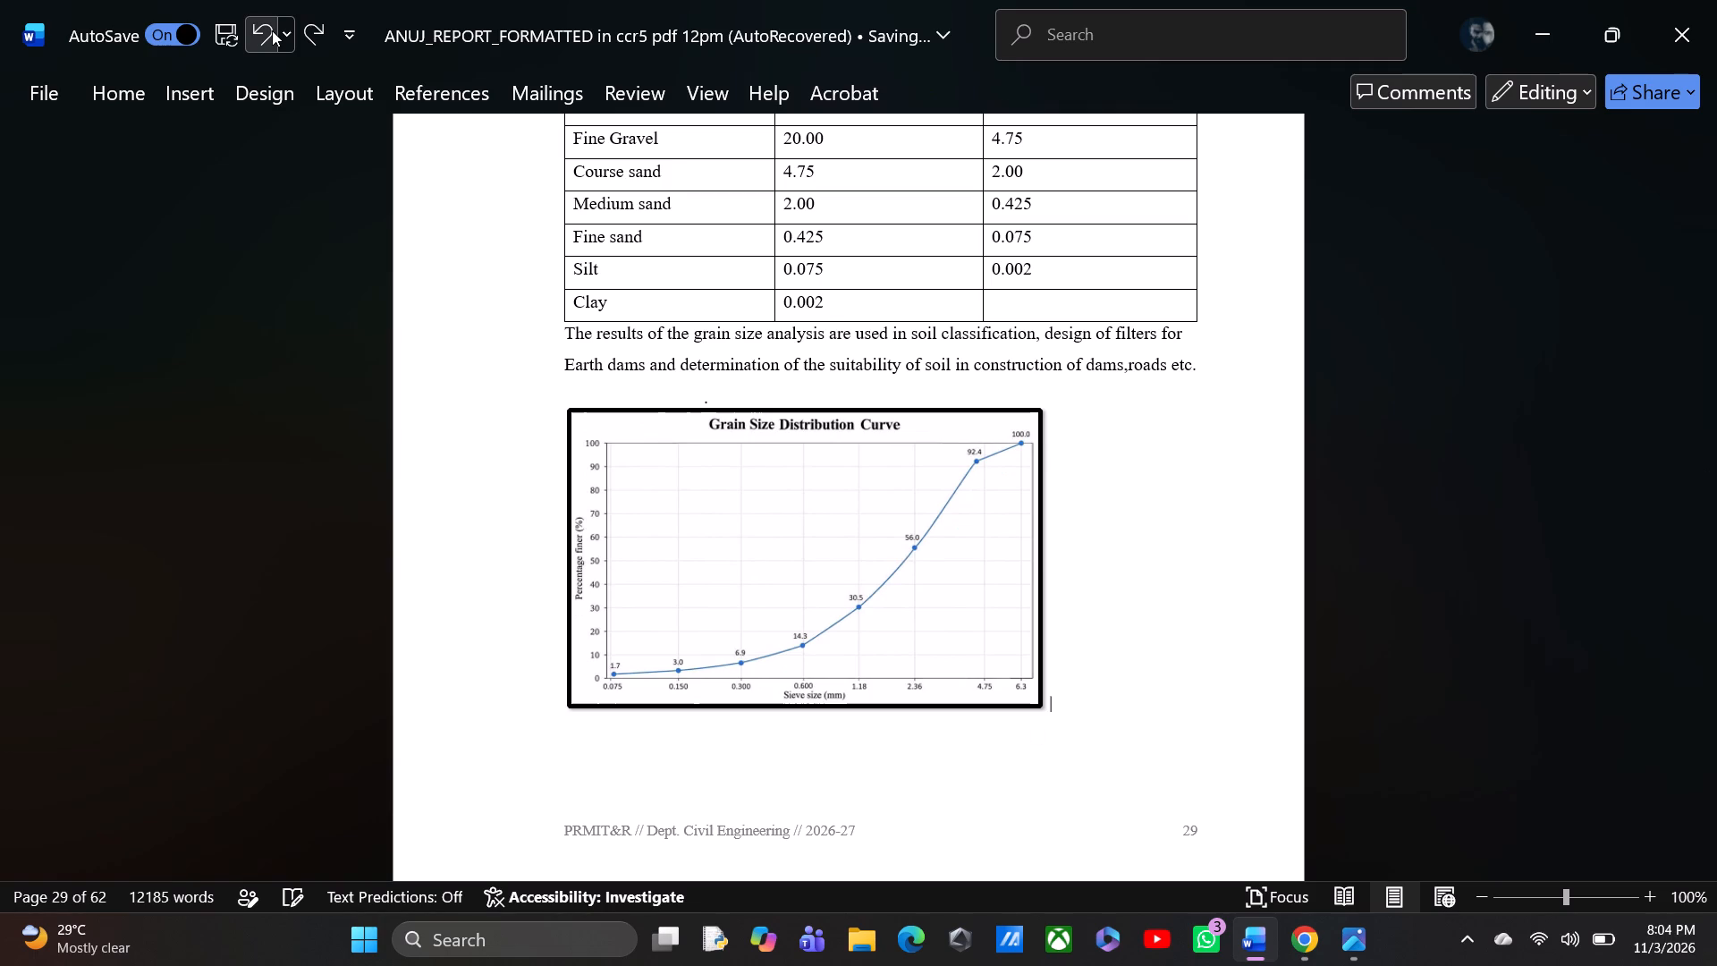
# Insert a blank line between Table 3.2 and the paragraph beginning "The results of the grain size analysis".
pyautogui.click(569, 333)
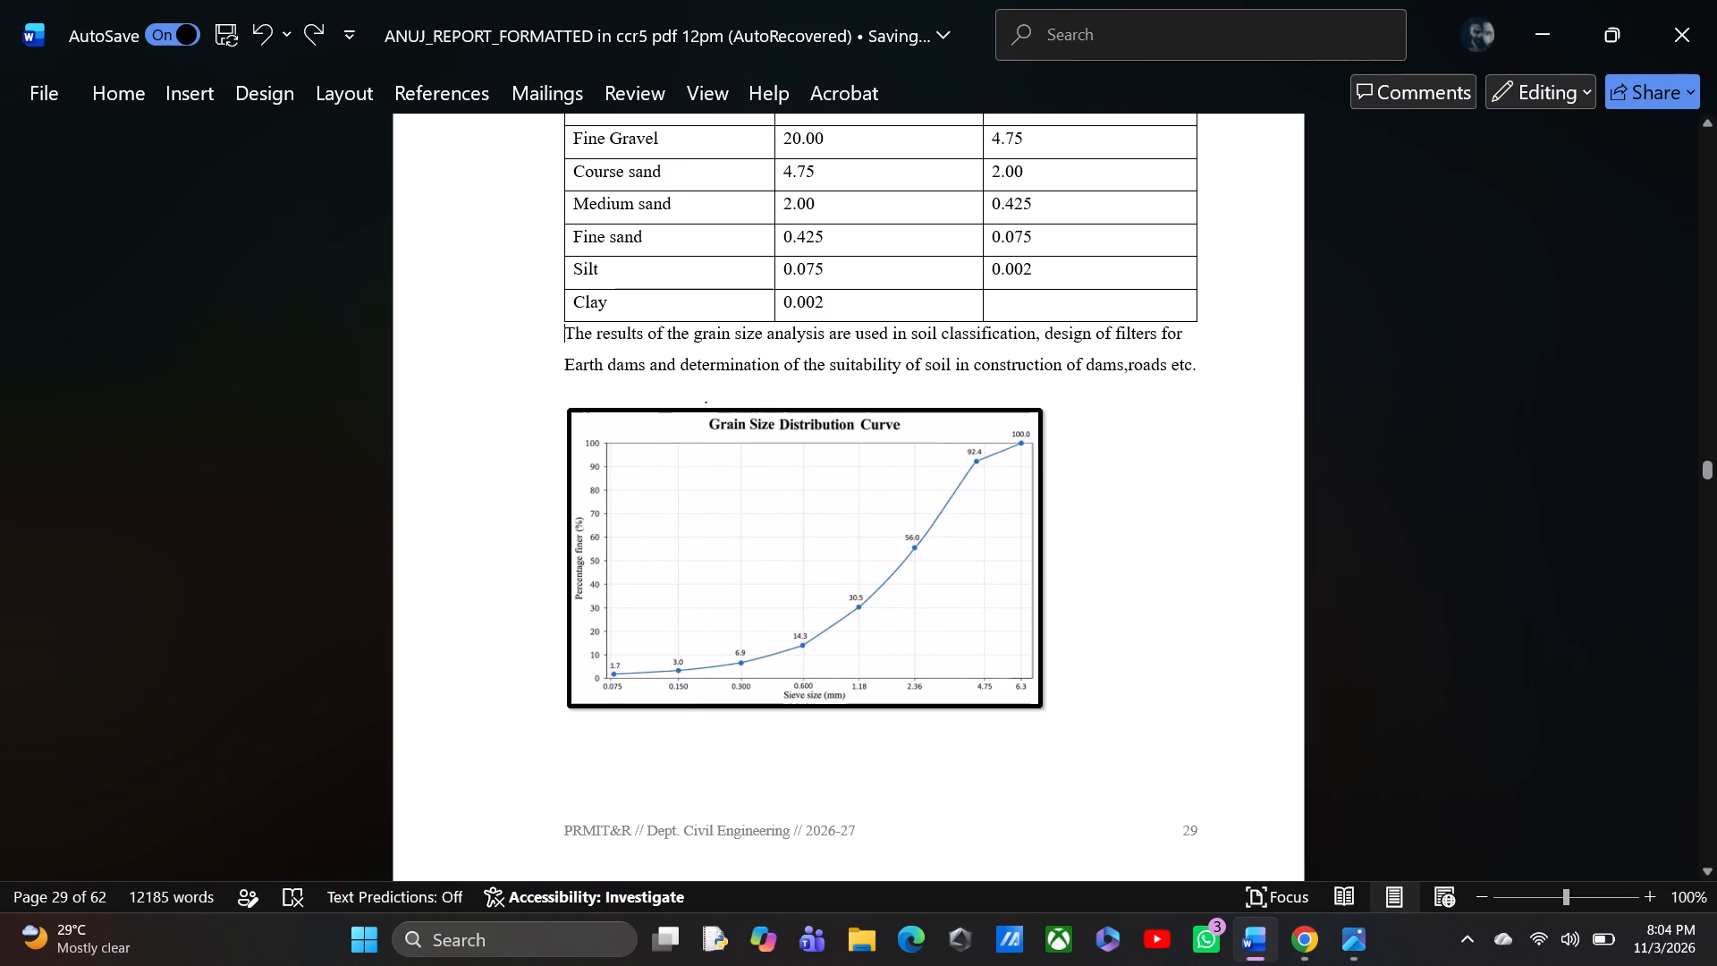
pyautogui.press('Return')
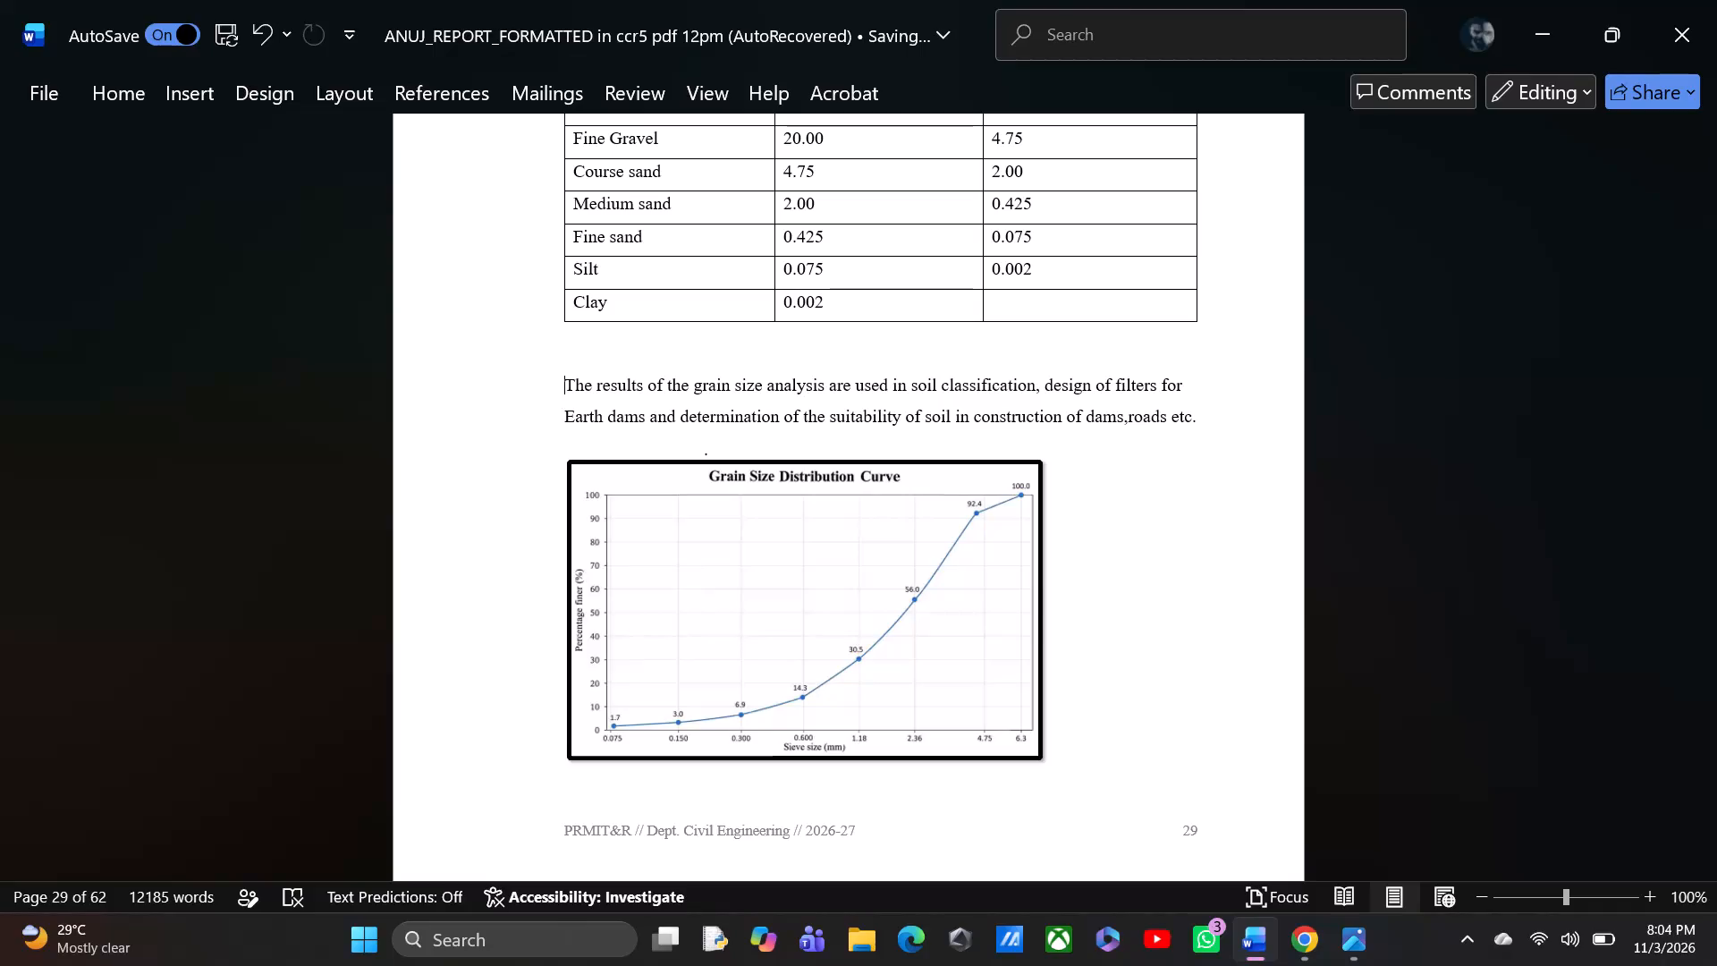
# Check the layout of the grain size analysis section from Table 3.2 on page 29 through the calculation on page 32.
pyautogui.scroll(1, 569, 333)
pyautogui.hscroll(1, 569, 333)
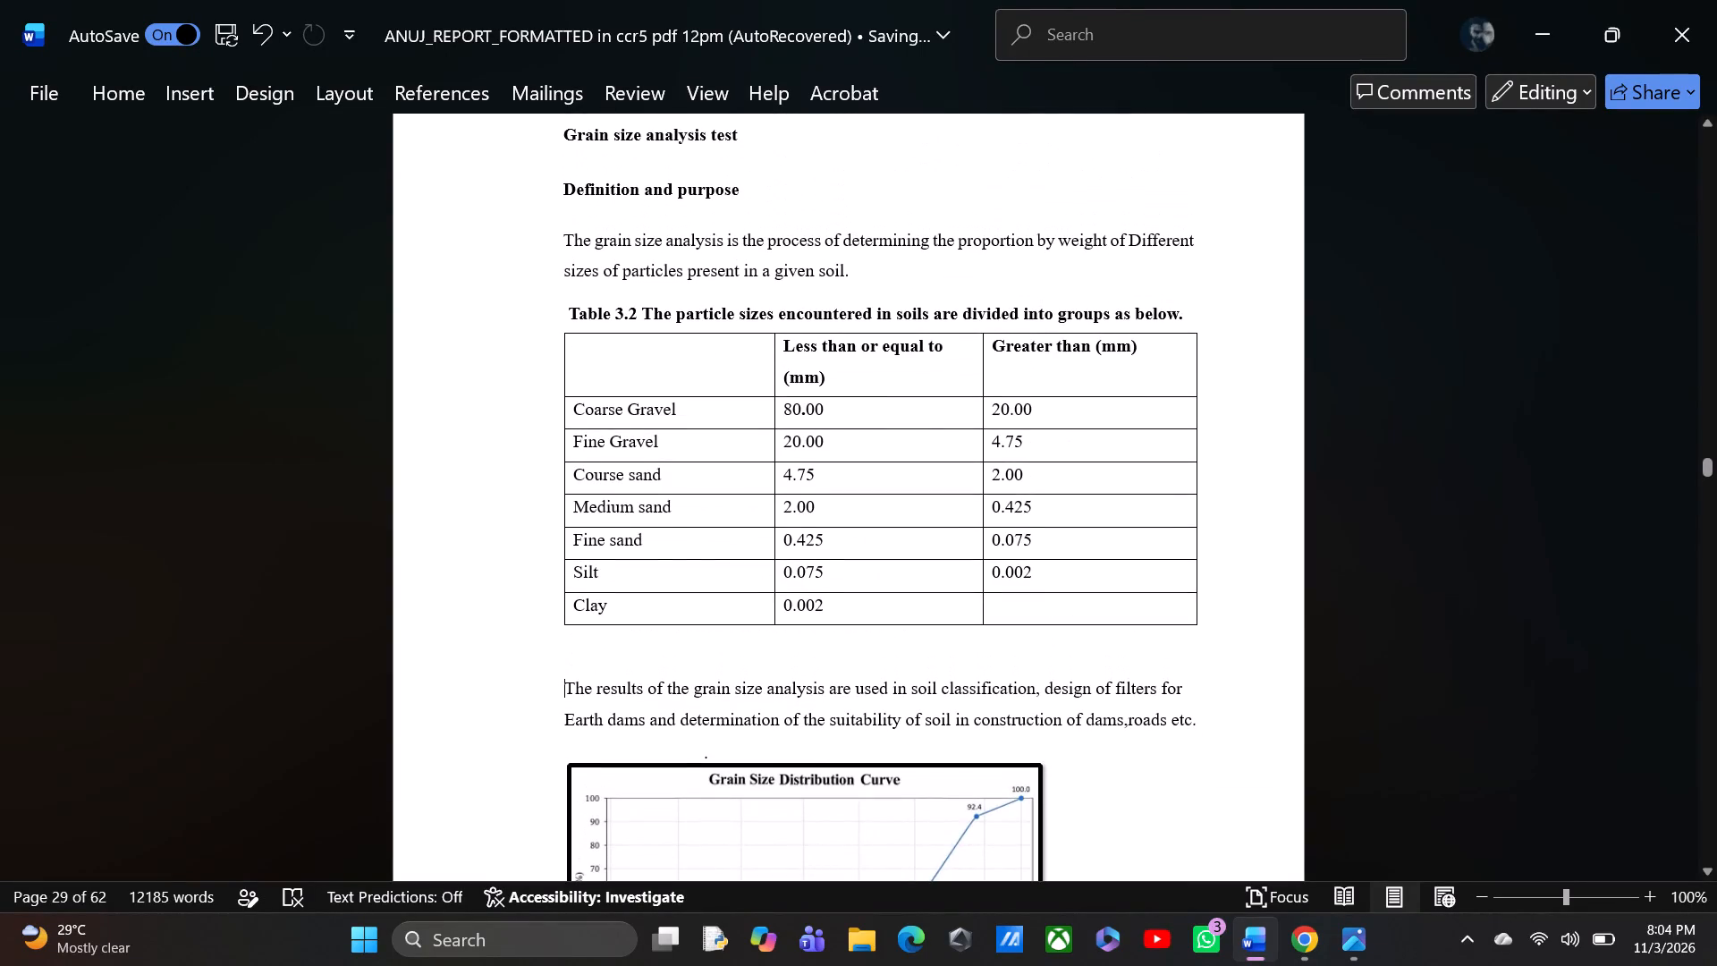
pyautogui.scroll(-1, 569, 333)
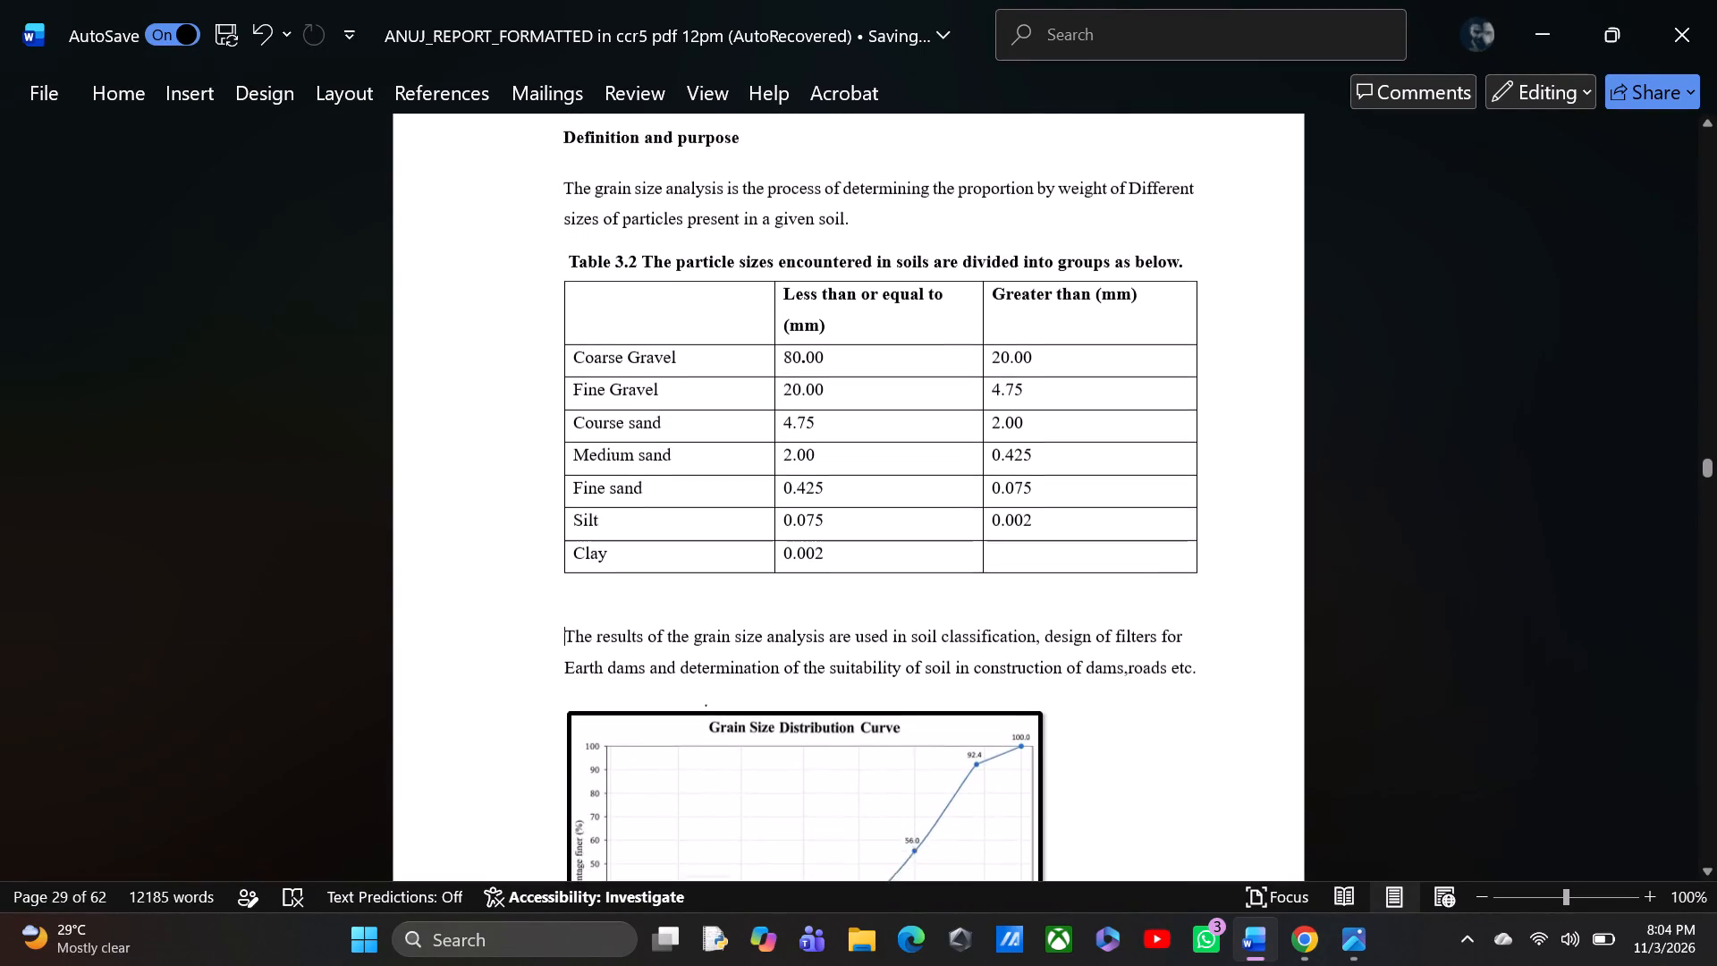
pyautogui.scroll(-3, 569, 333)
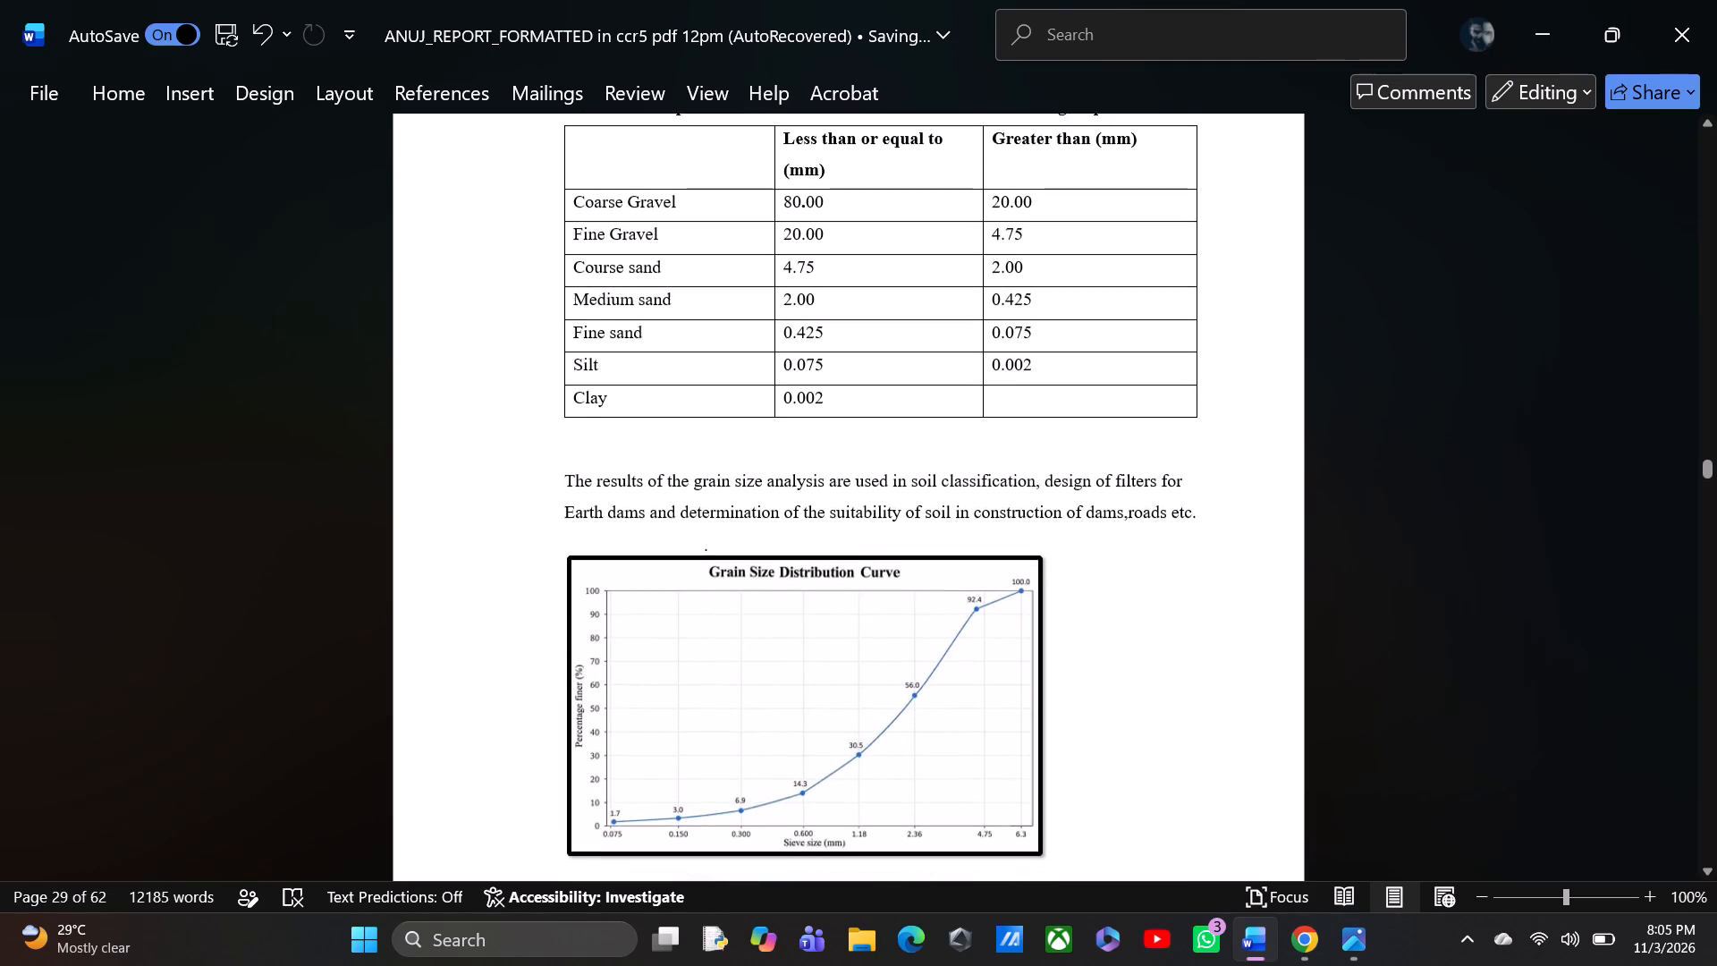
pyautogui.scroll(-3, 569, 333)
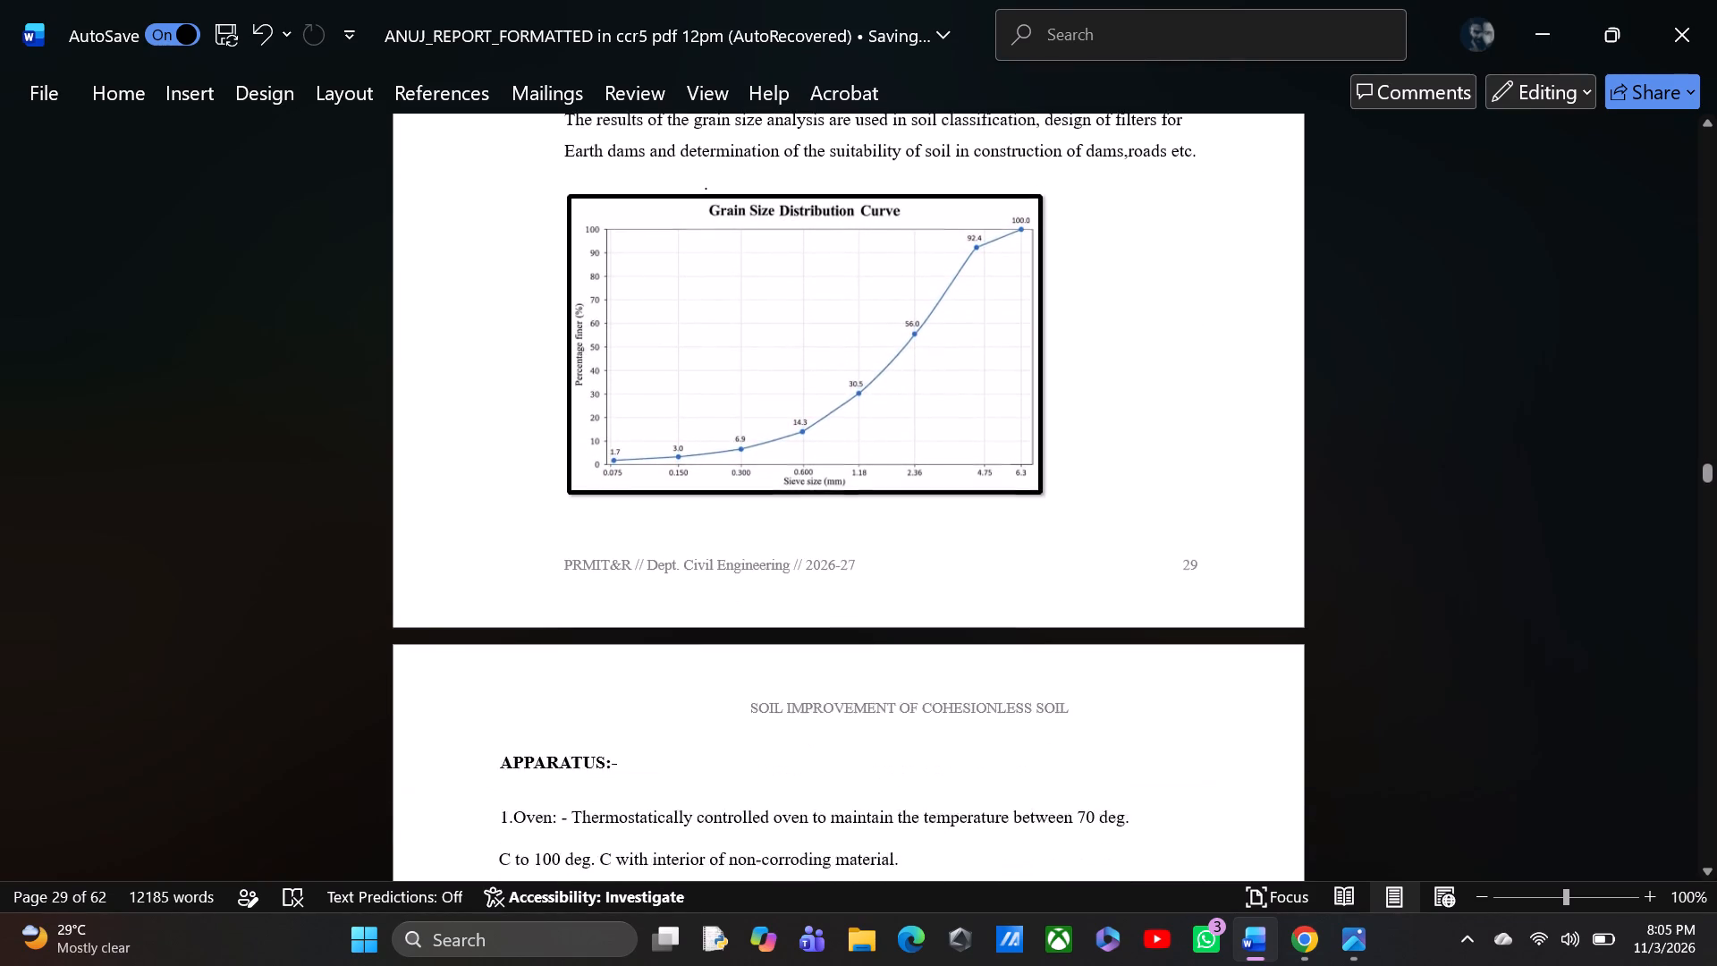
pyautogui.scroll(-1, 569, 333)
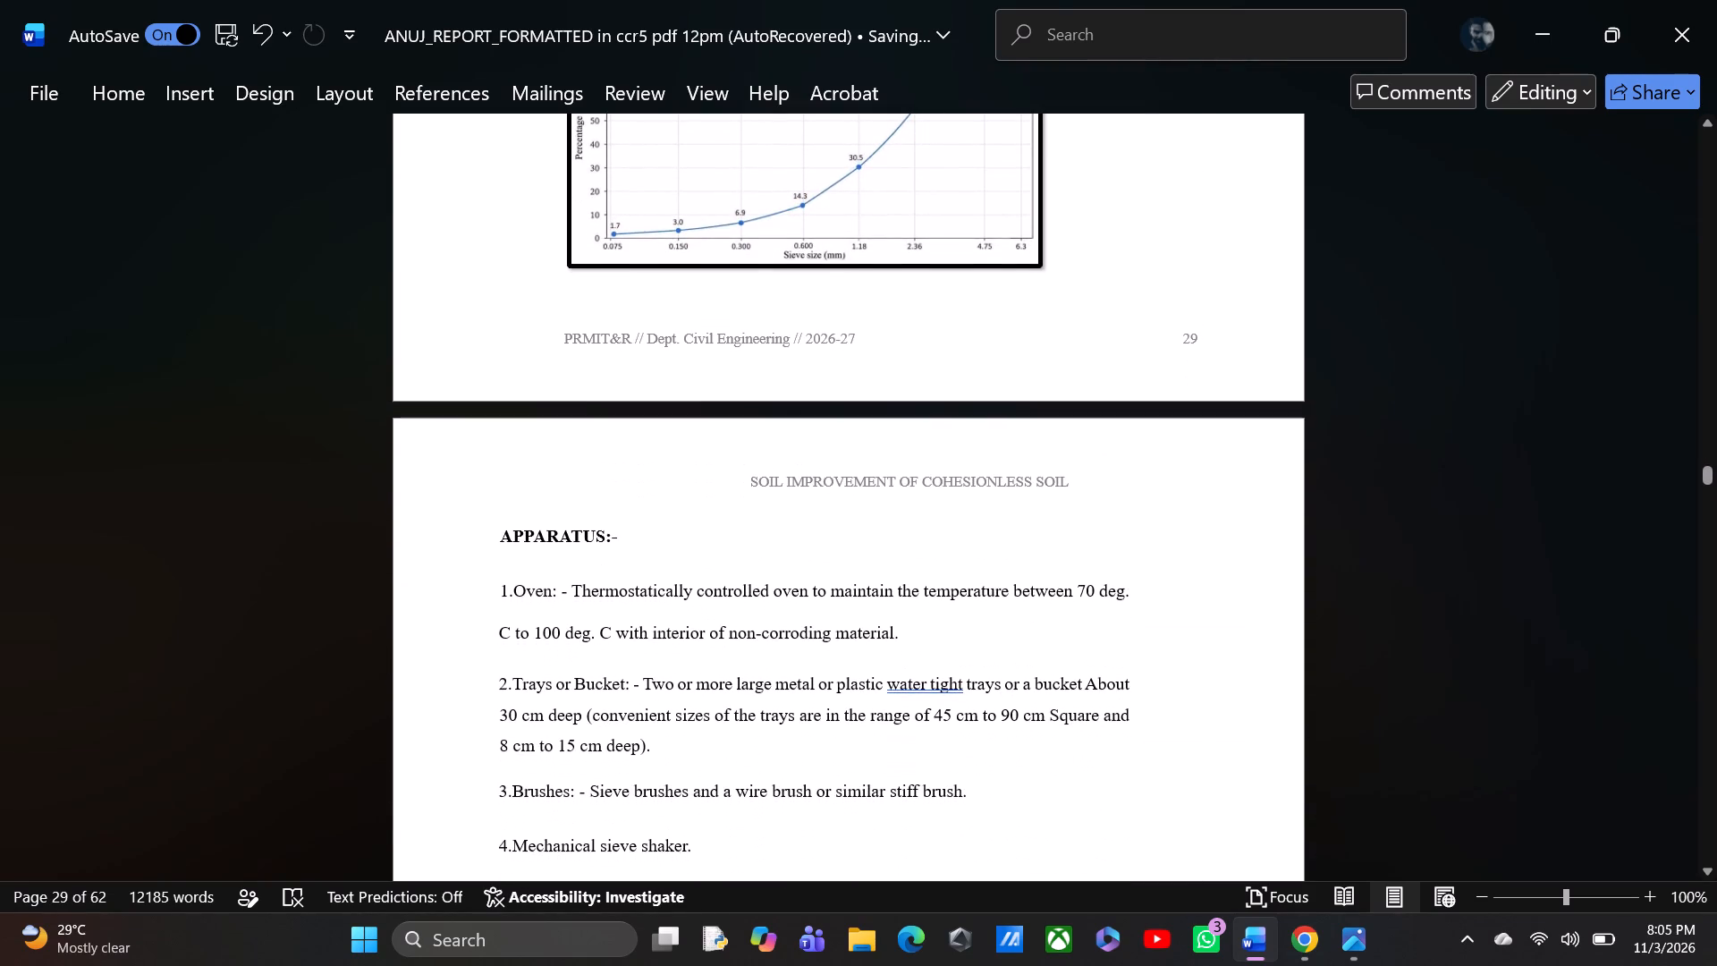
pyautogui.scroll(-4, 569, 333)
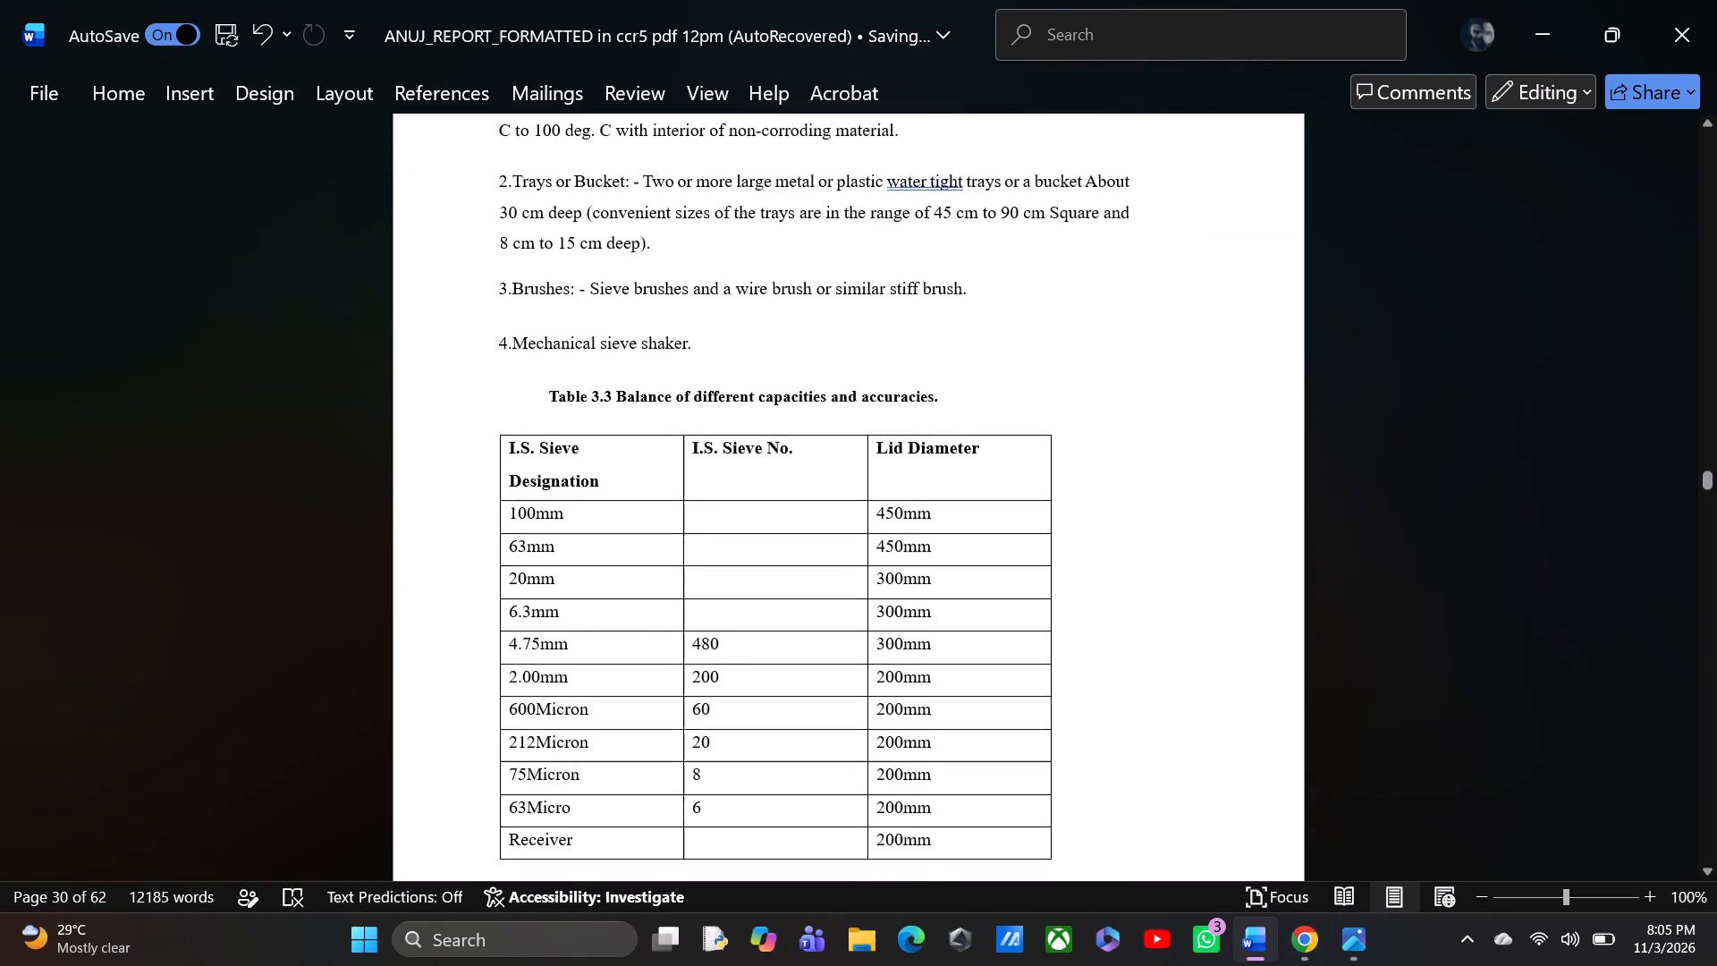
pyautogui.scroll(-5, 569, 333)
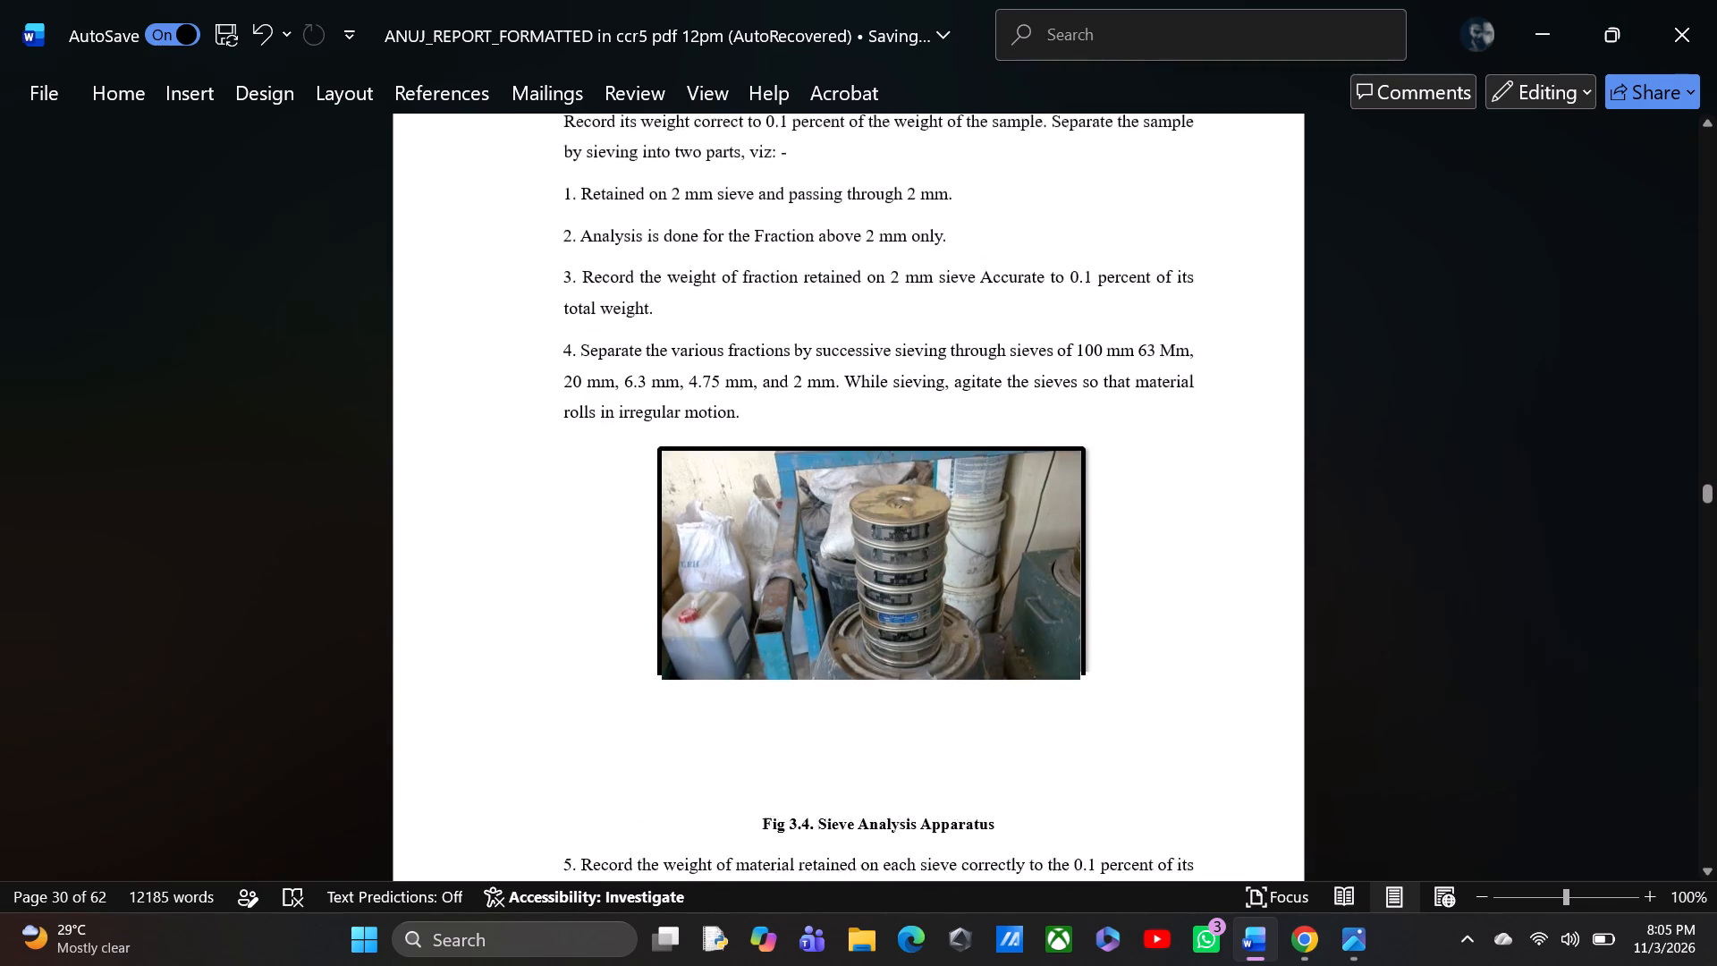
pyautogui.scroll(-4, 569, 333)
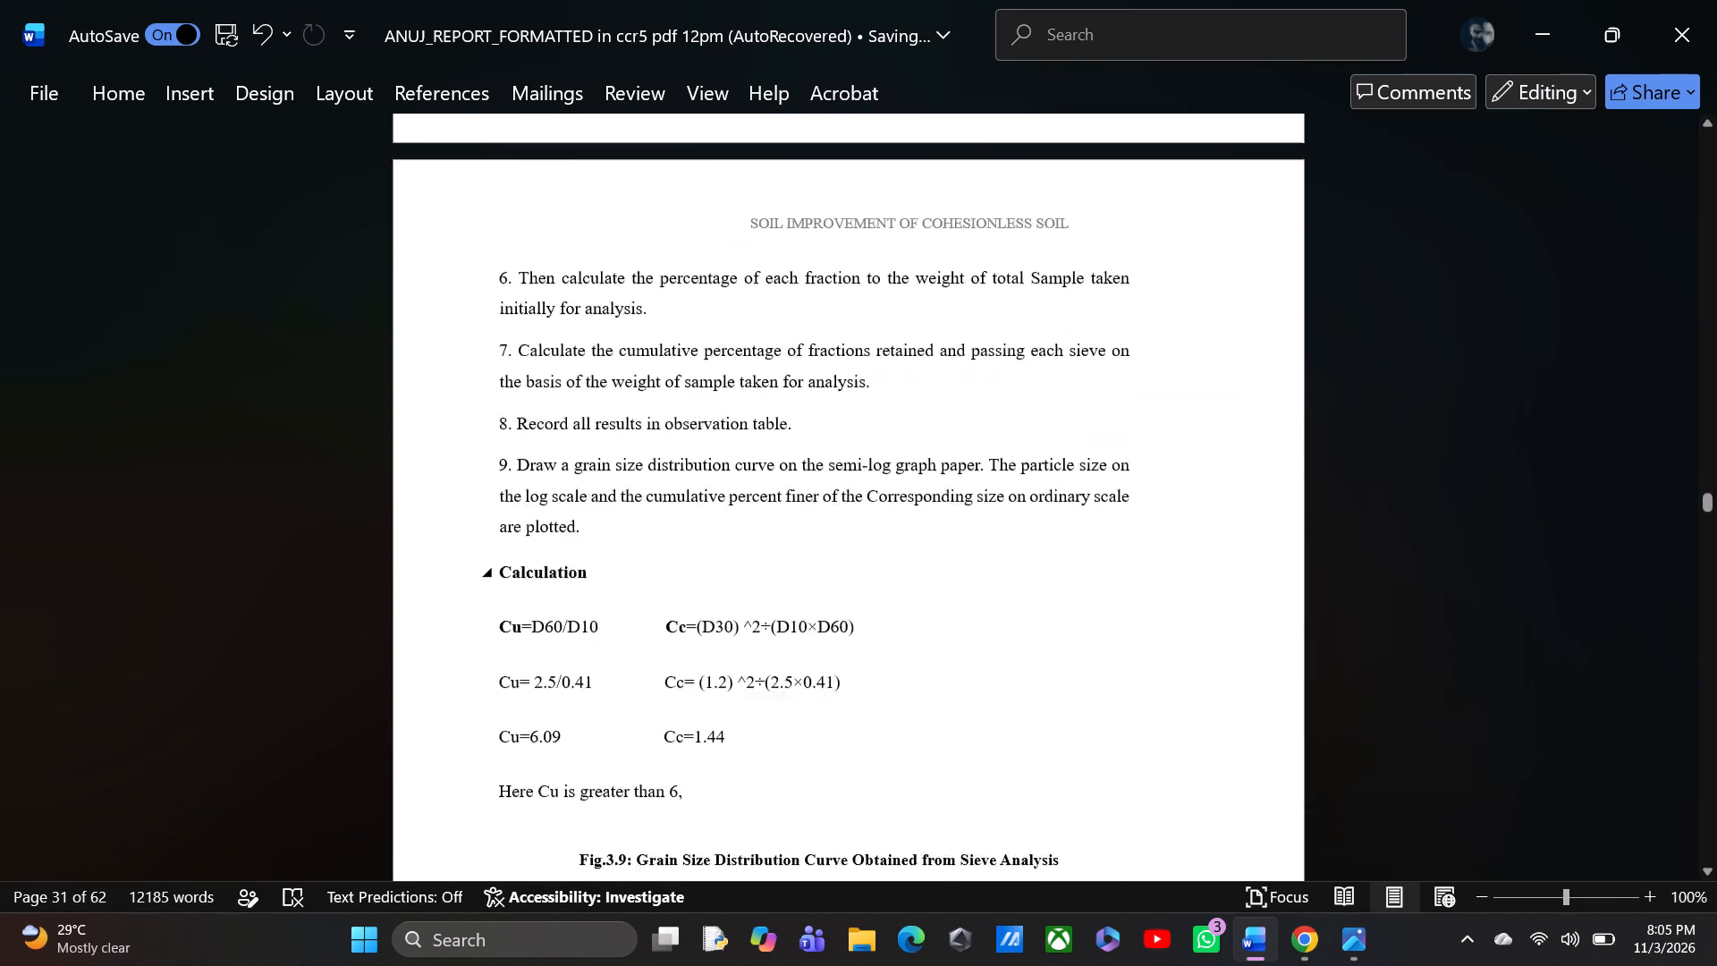
# Review the compaction test pages, from the Optimum Moisture Content definition through the dry density formulas on page 37.
pyautogui.scroll(-5, 569, 333)
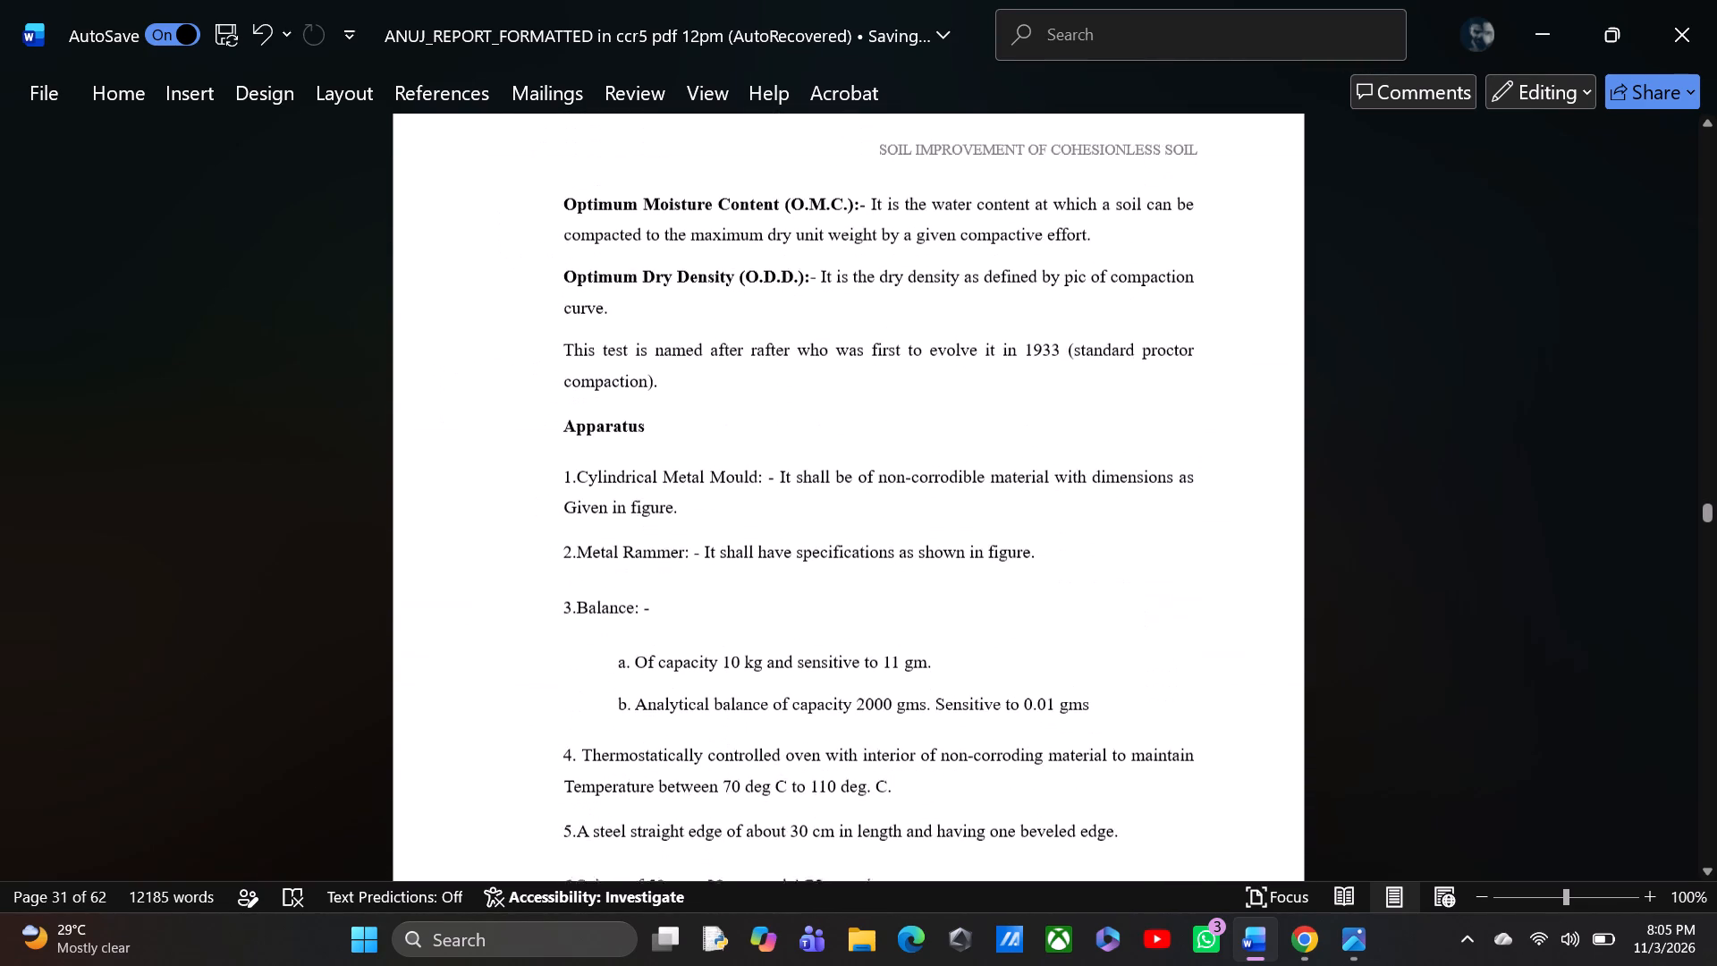
pyautogui.scroll(-4, 569, 333)
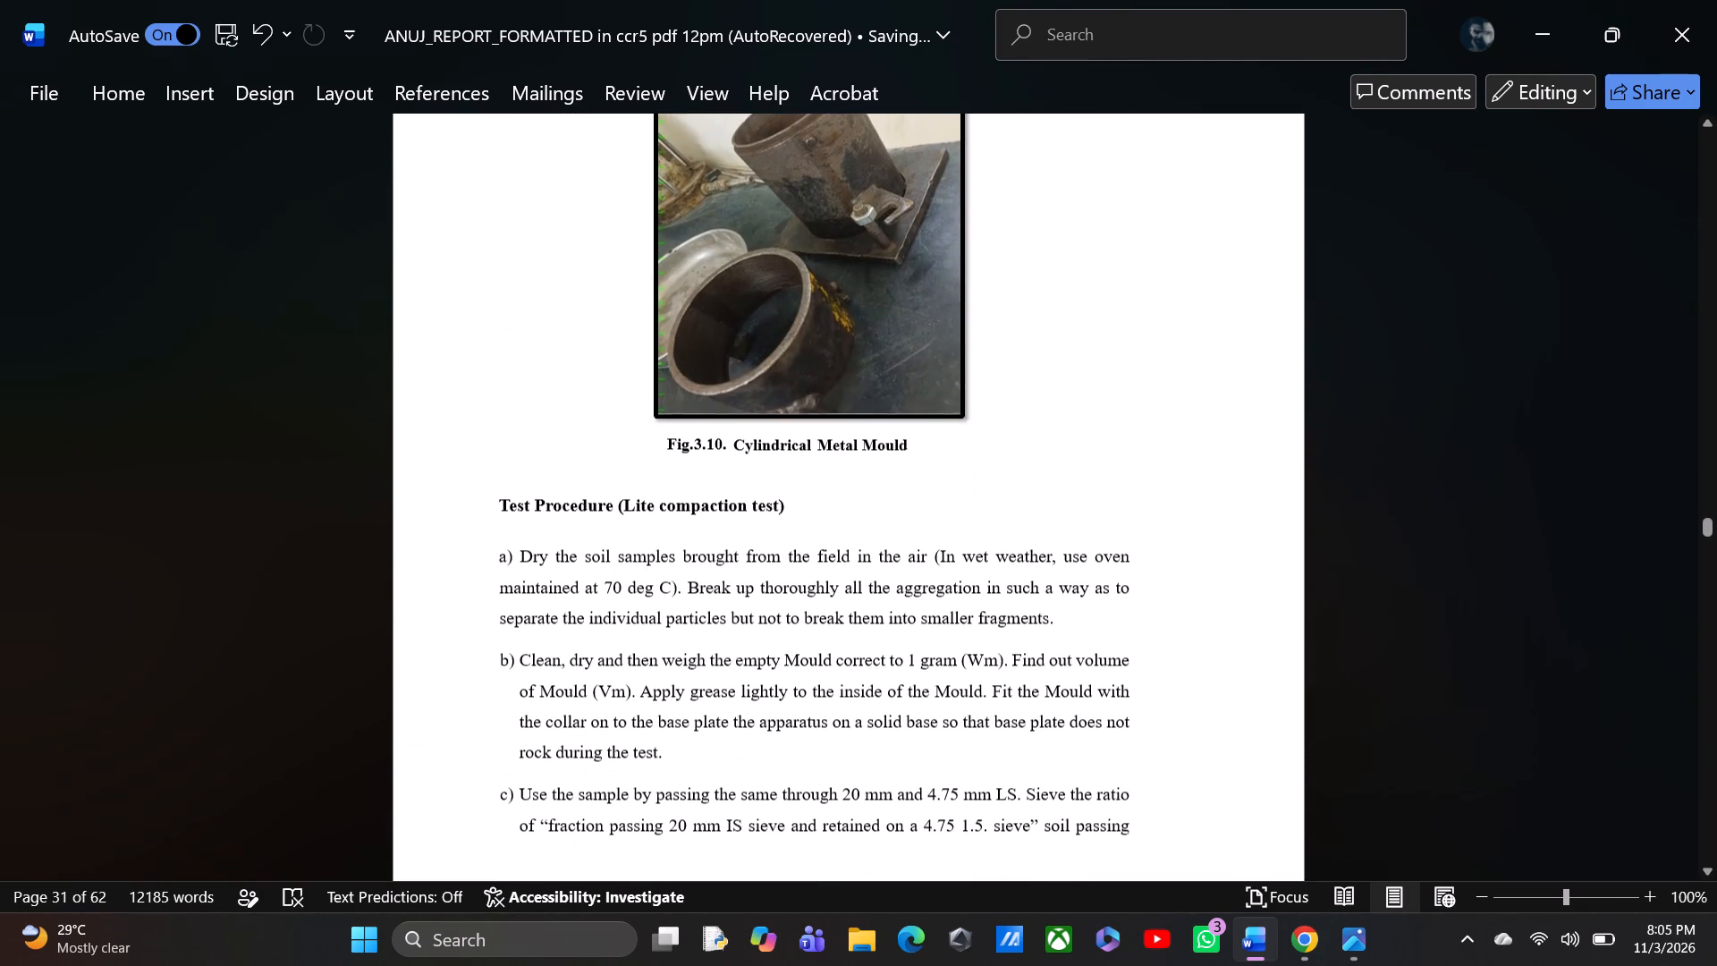
pyautogui.scroll(-5, 569, 333)
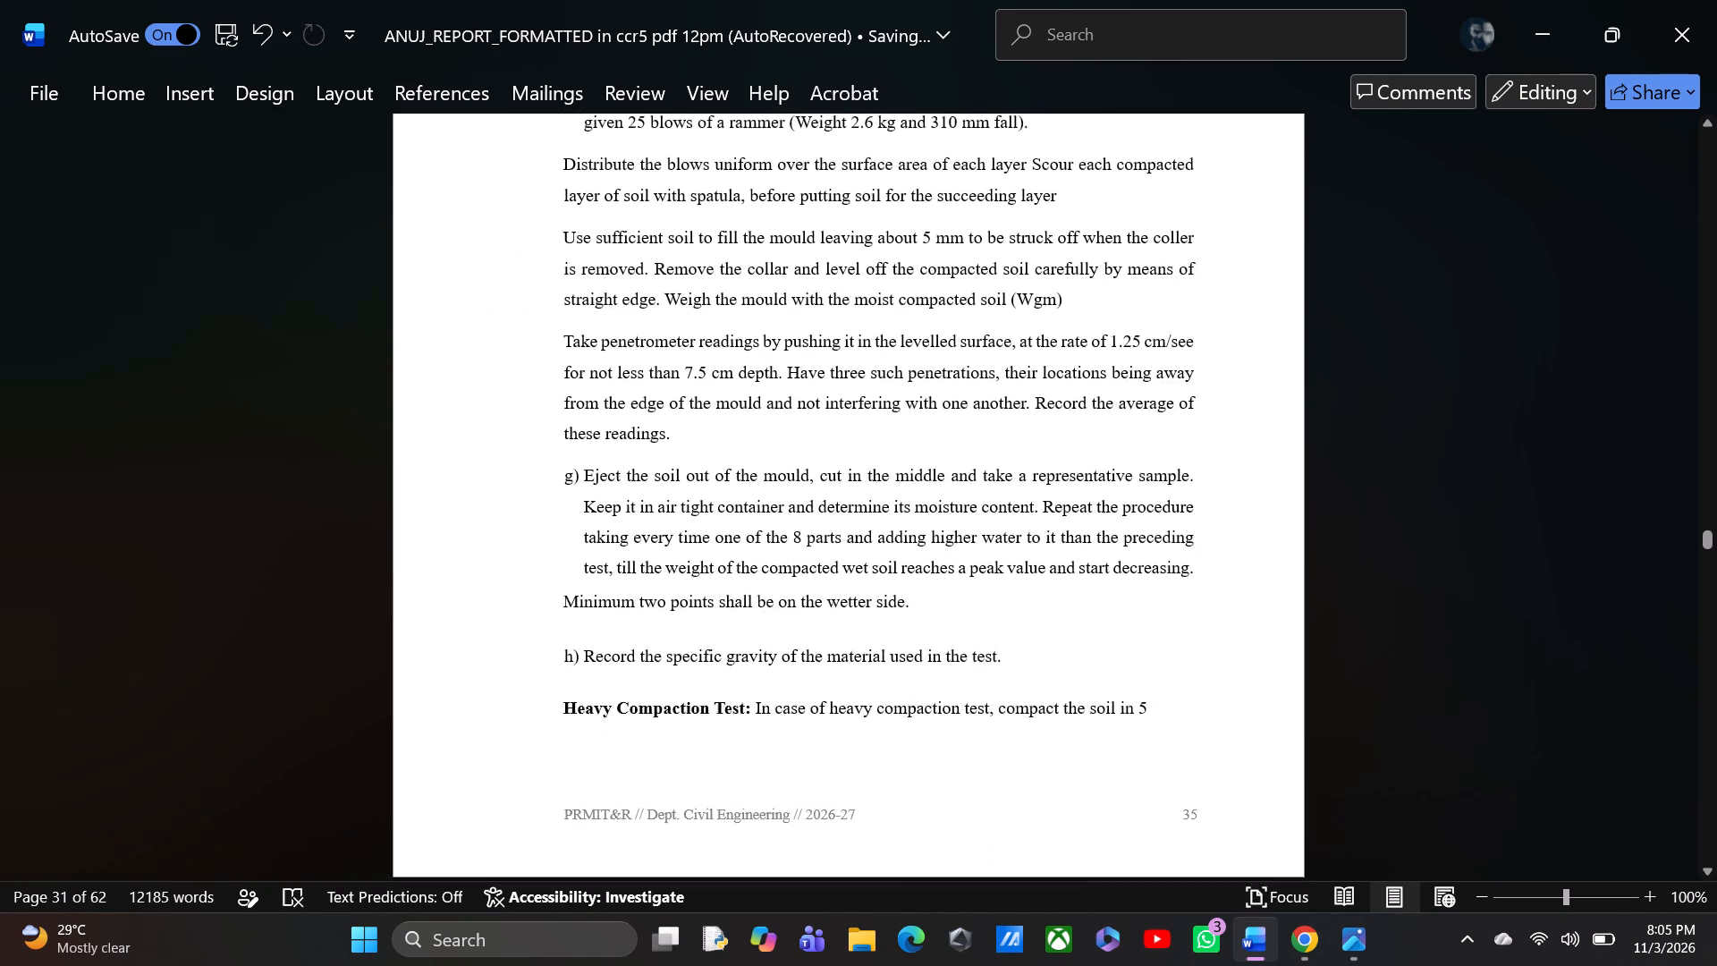
pyautogui.scroll(-5, 569, 333)
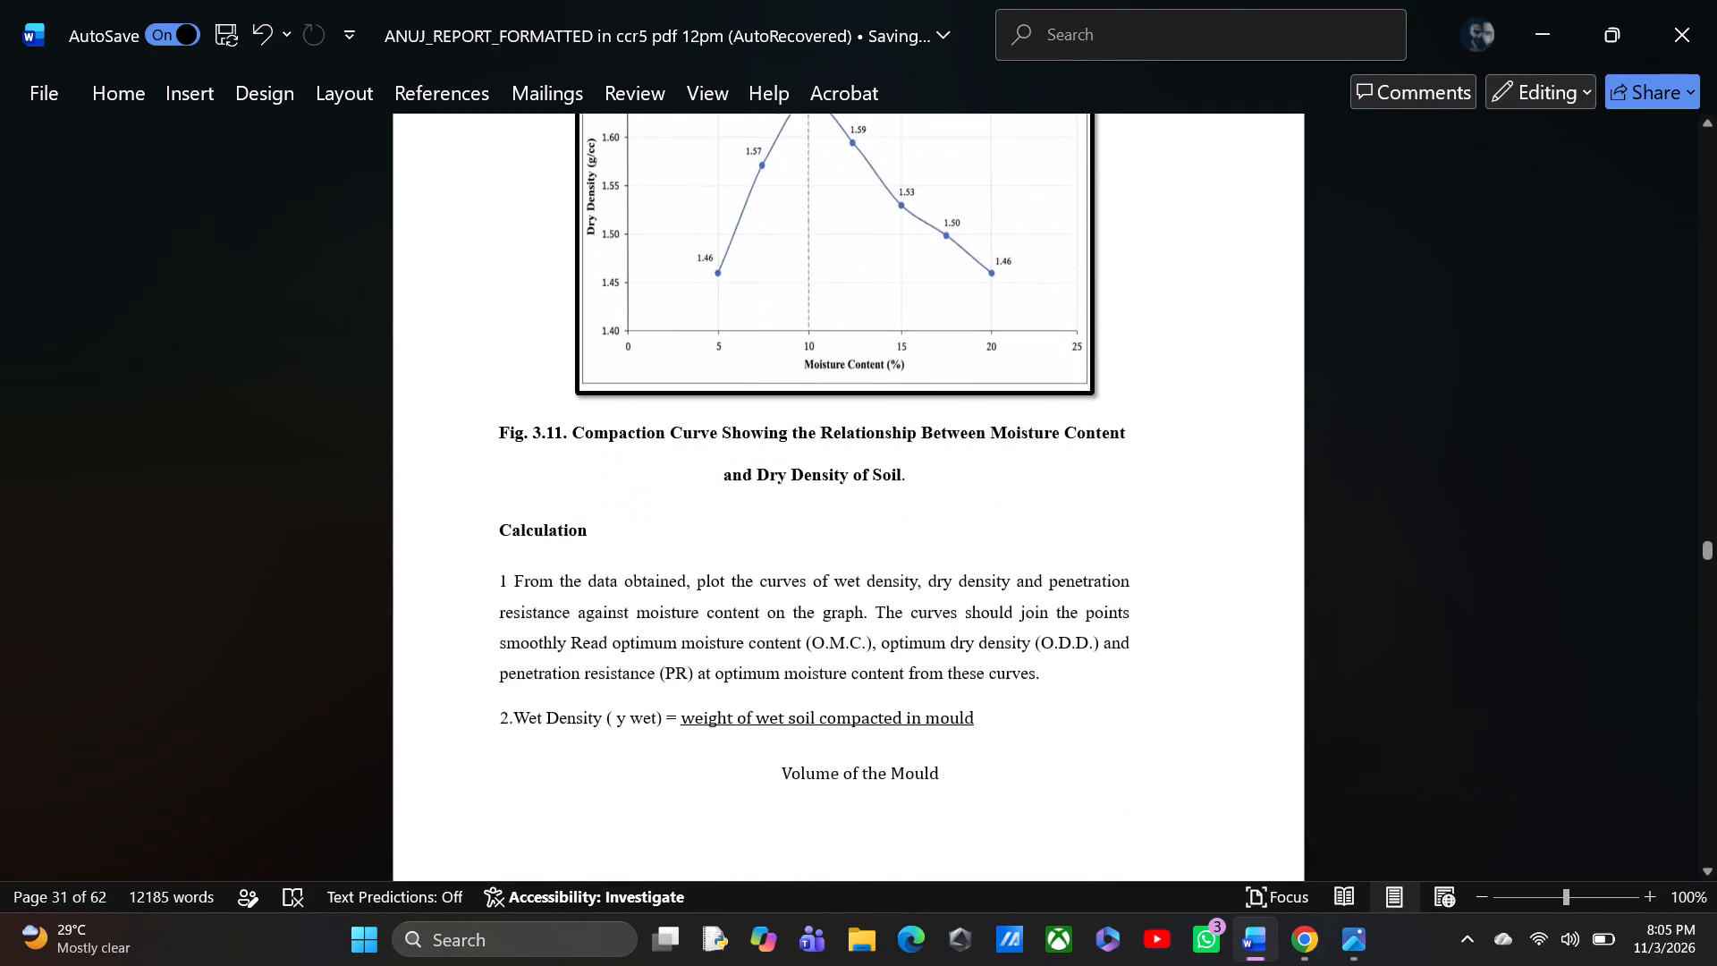
pyautogui.scroll(-3, 569, 333)
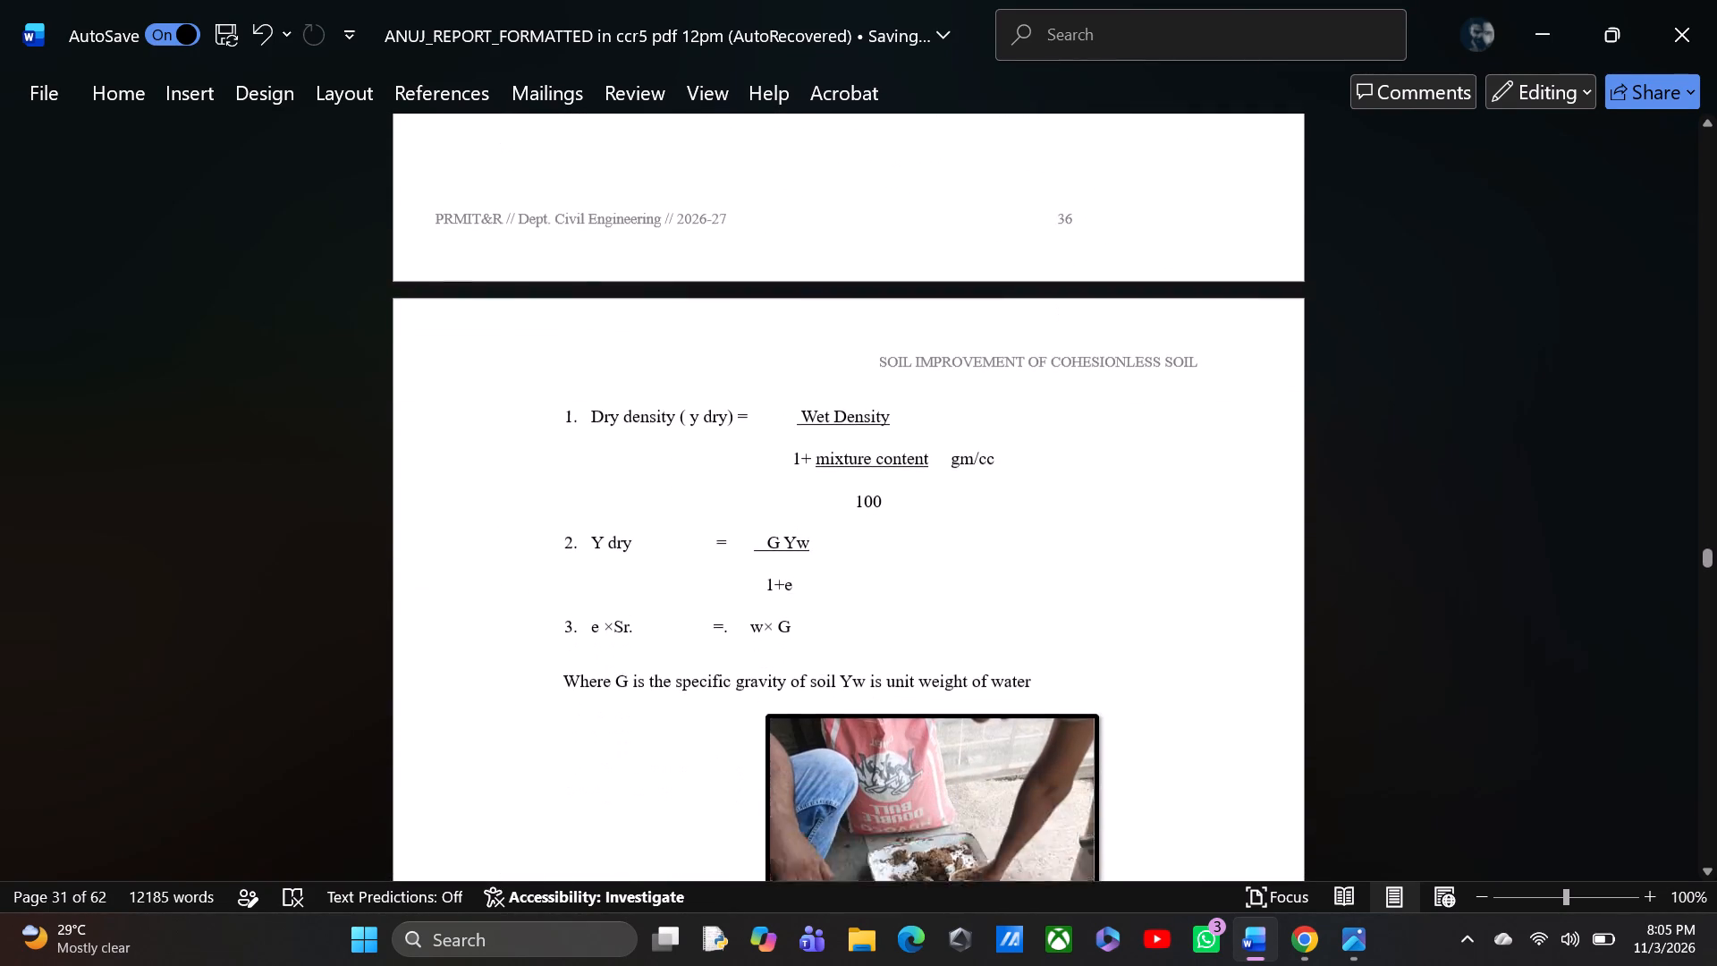
# Review the direct shear test pages, from the Fig.3.12 compaction photo through the Calculation text below the shear test photos.
pyautogui.scroll(-3, 569, 333)
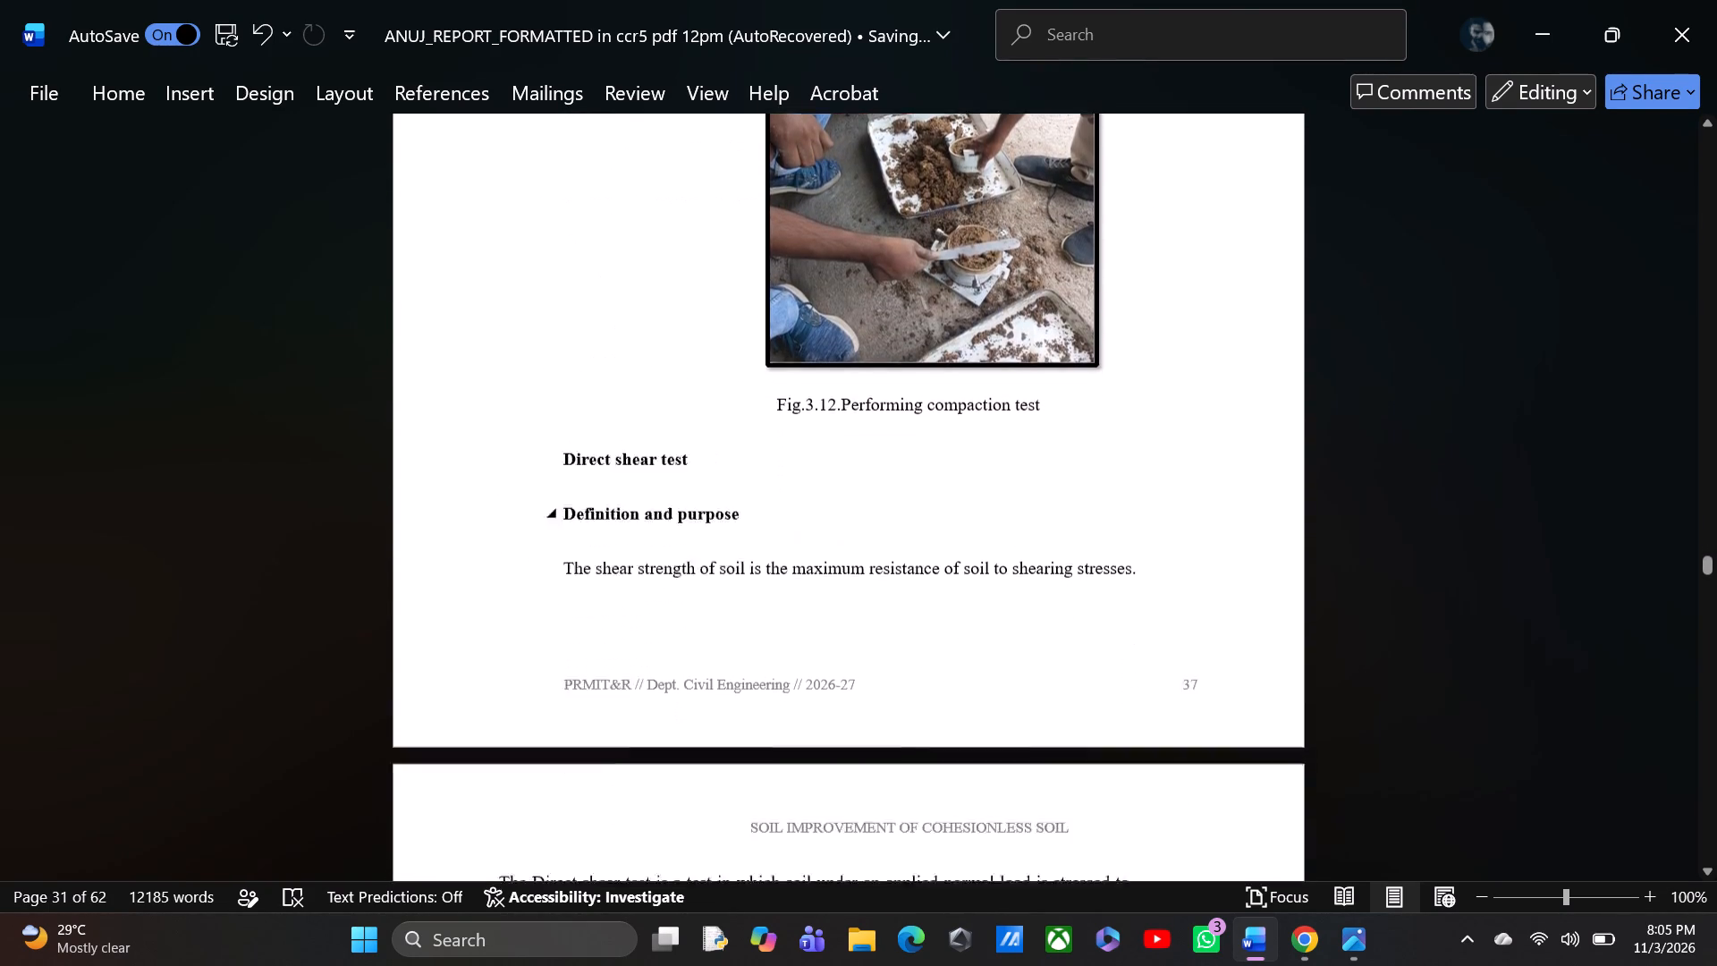
pyautogui.scroll(-7, 569, 333)
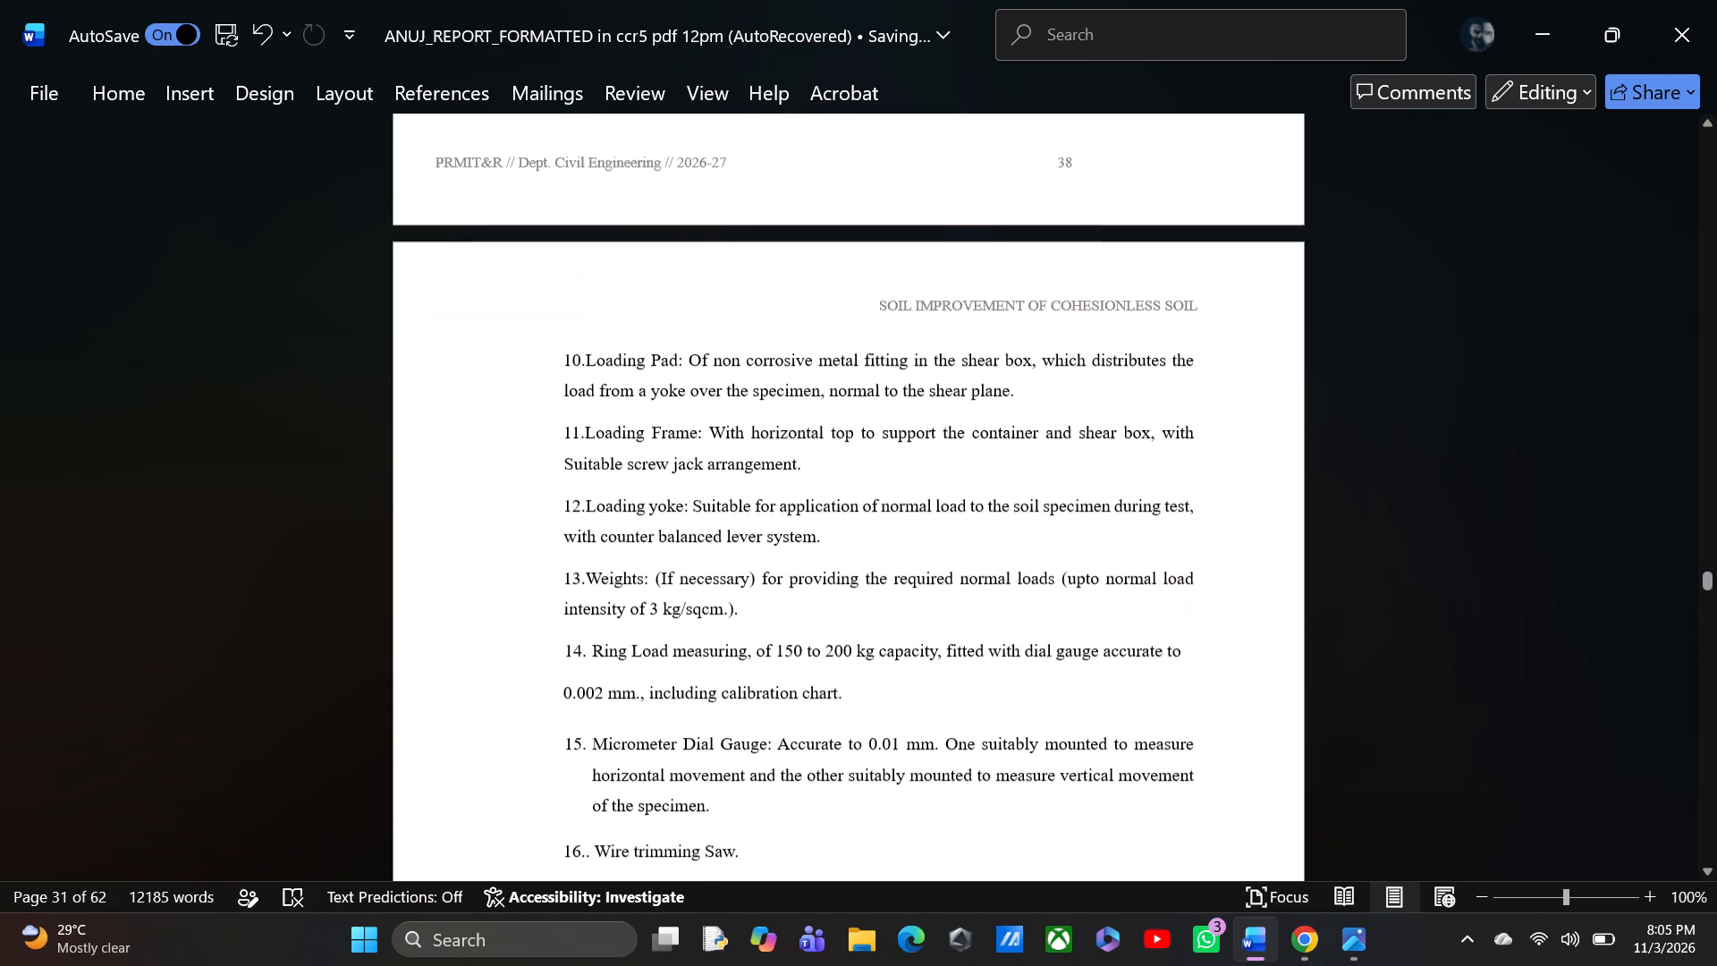
pyautogui.scroll(-6, 569, 333)
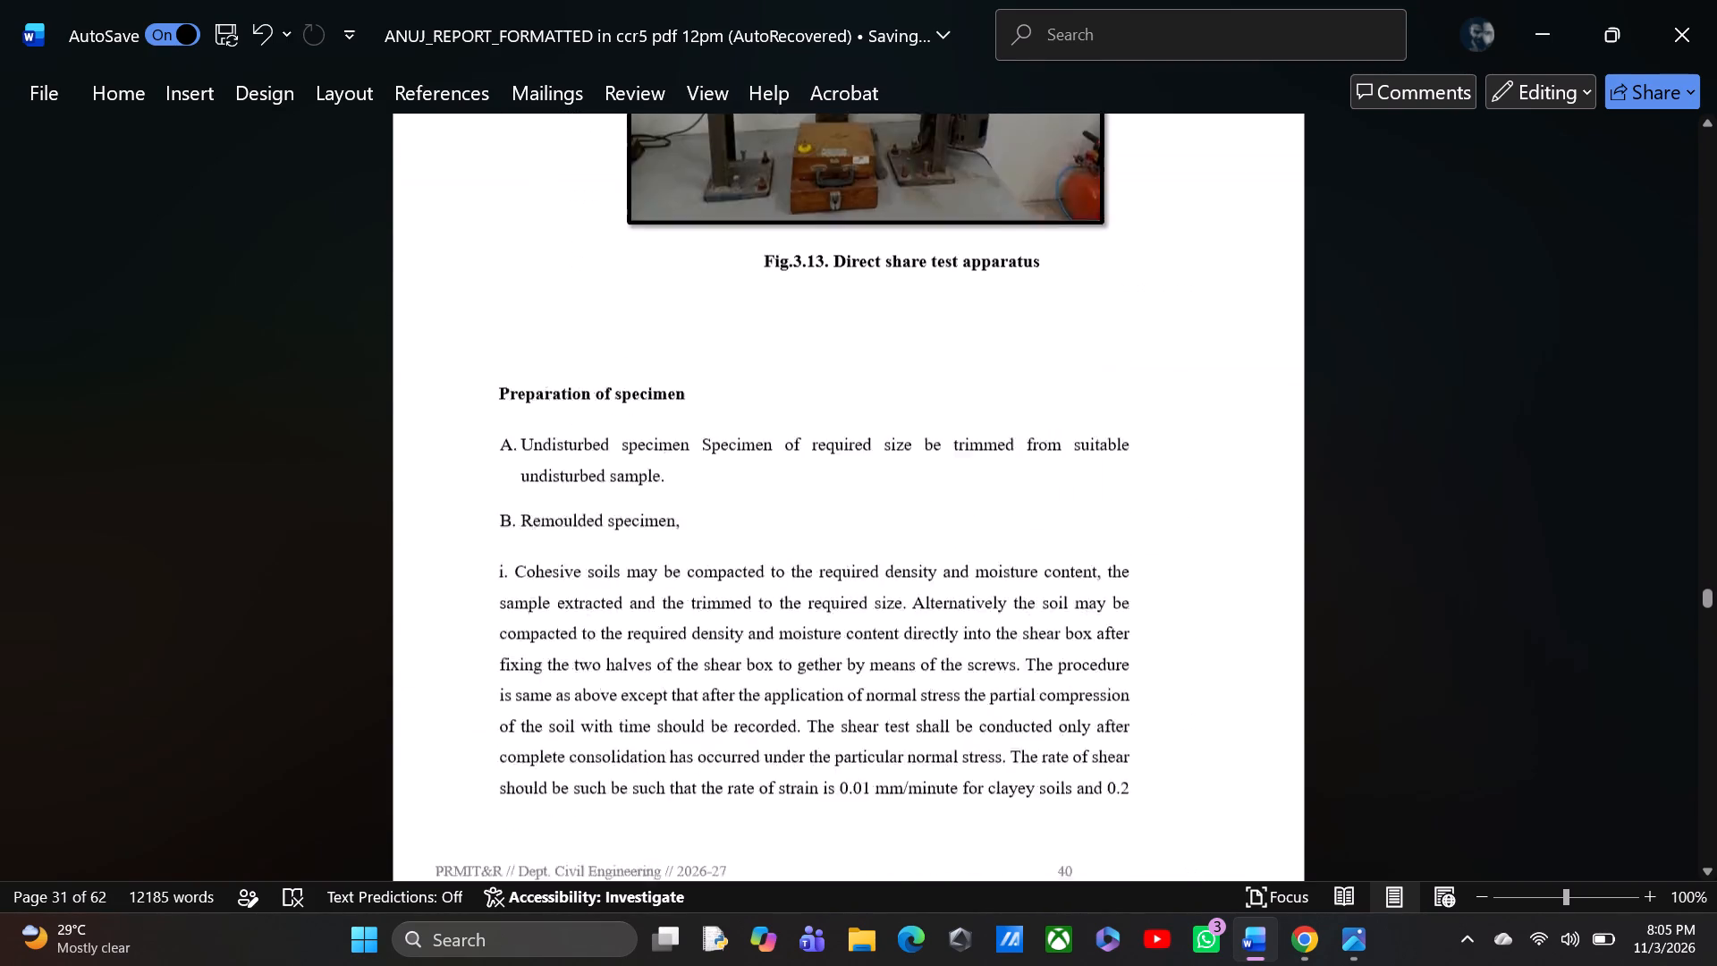
pyautogui.scroll(-7, 569, 333)
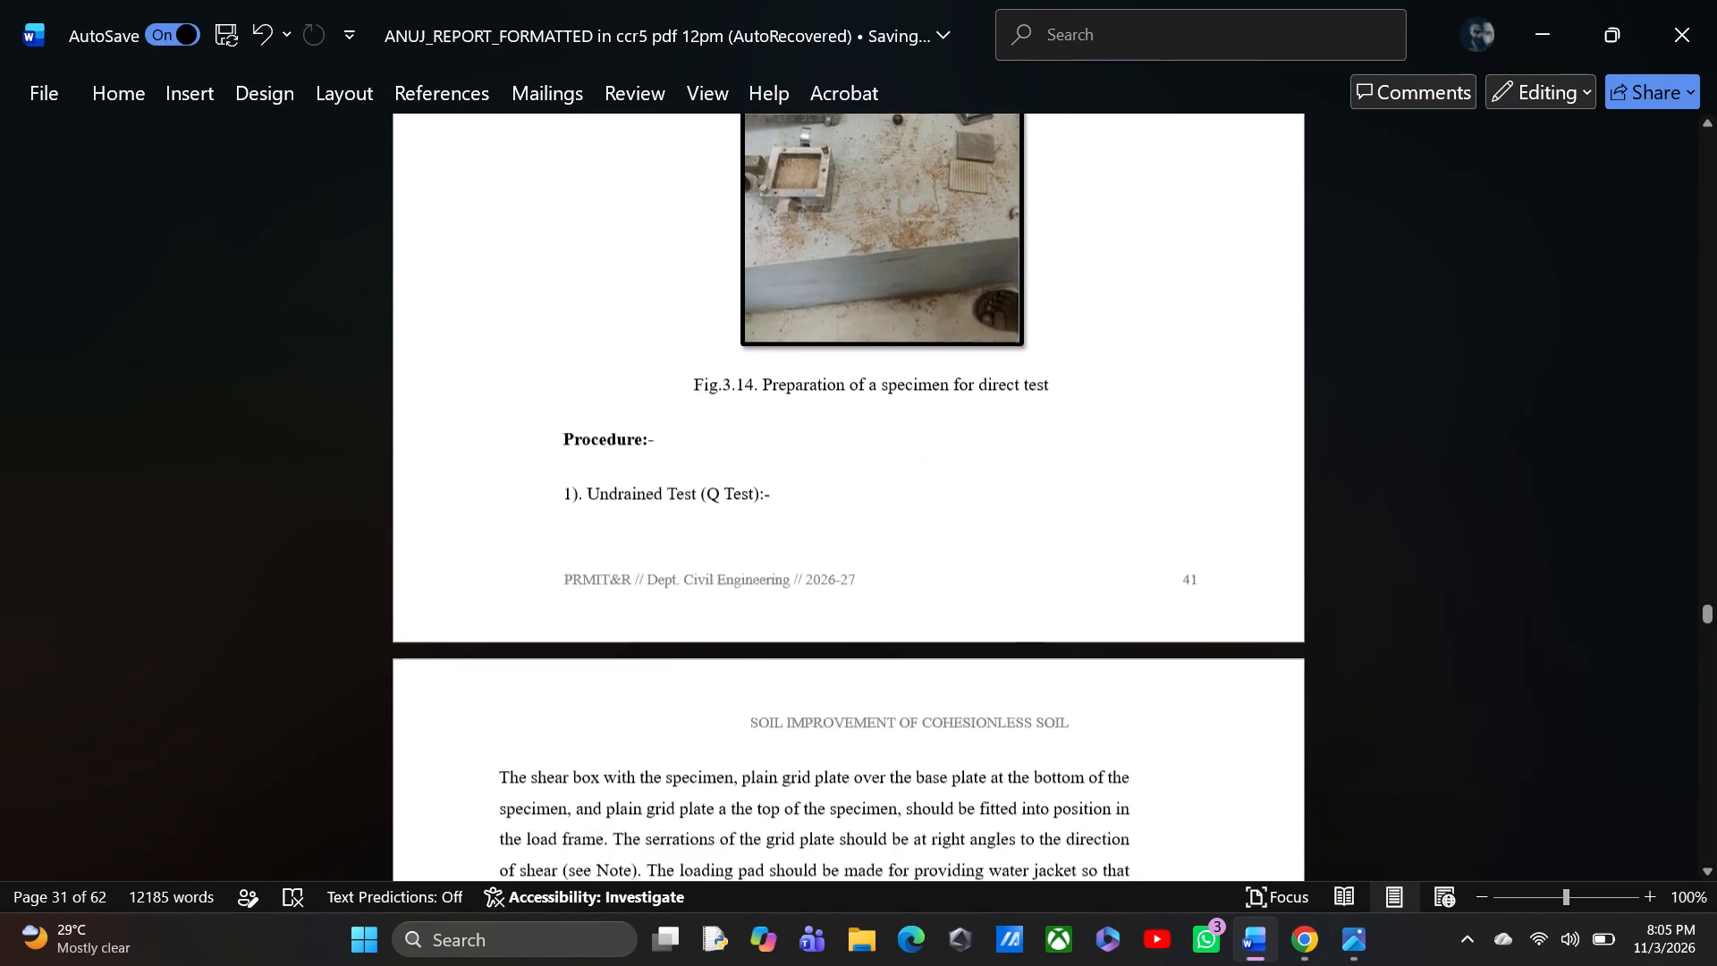
pyautogui.scroll(-7, 569, 333)
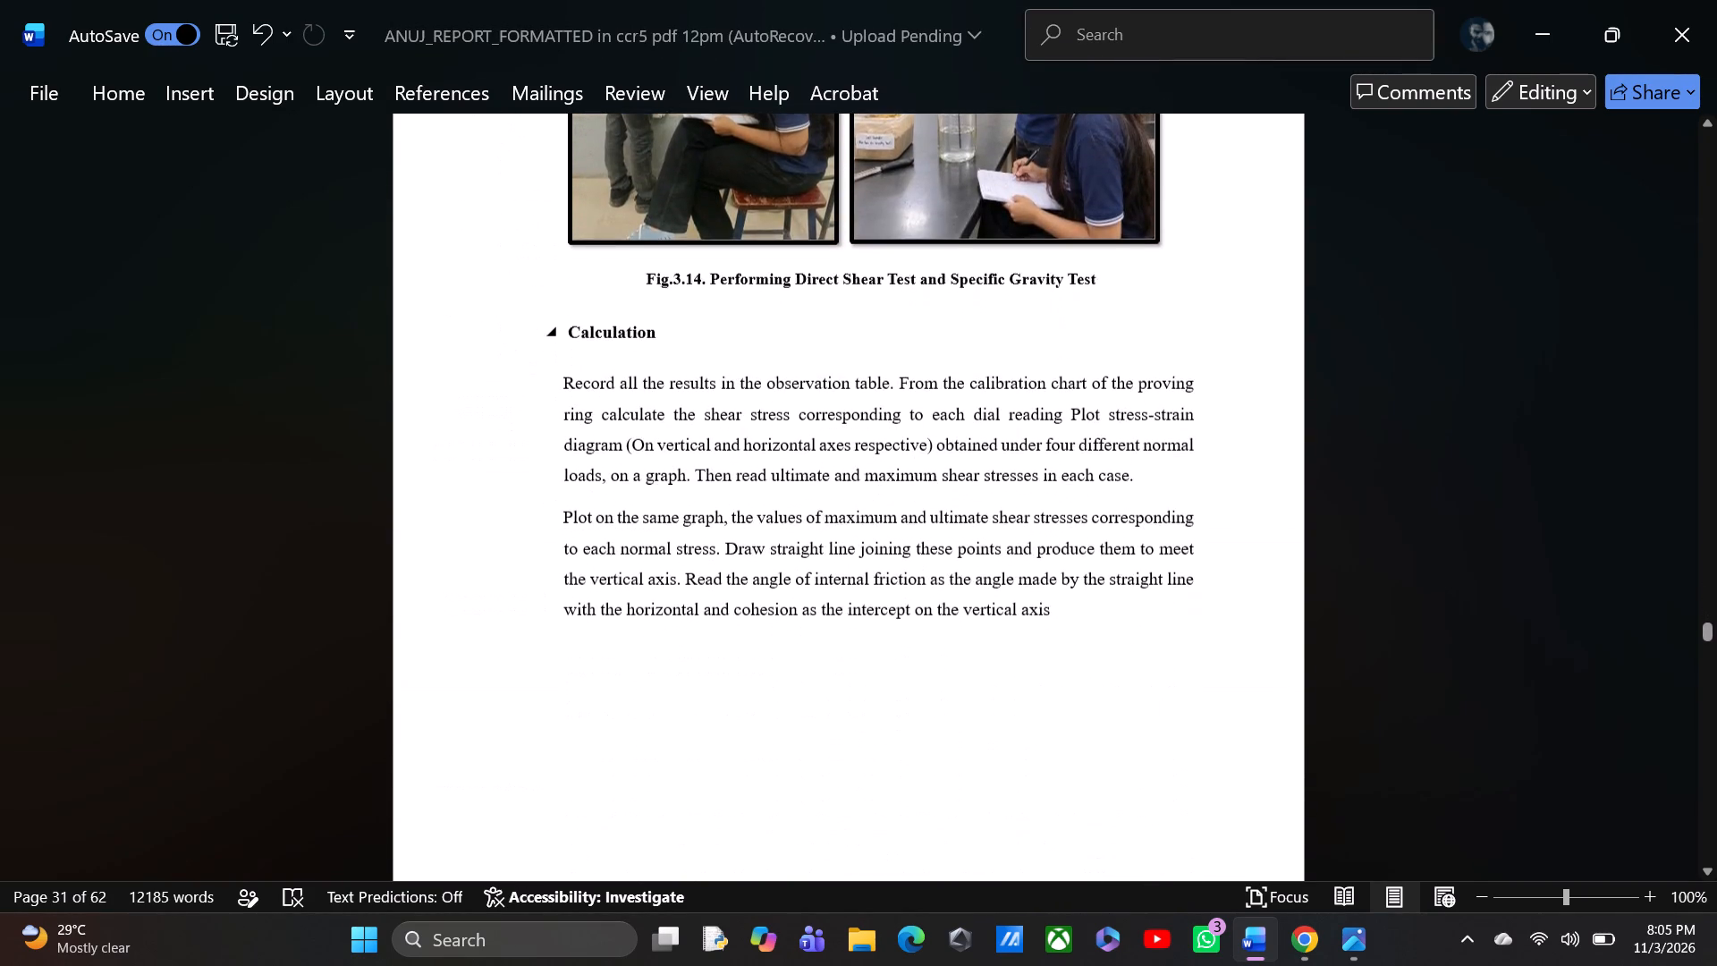
pyautogui.scroll(1, 569, 333)
pyautogui.scroll(-2, 569, 333)
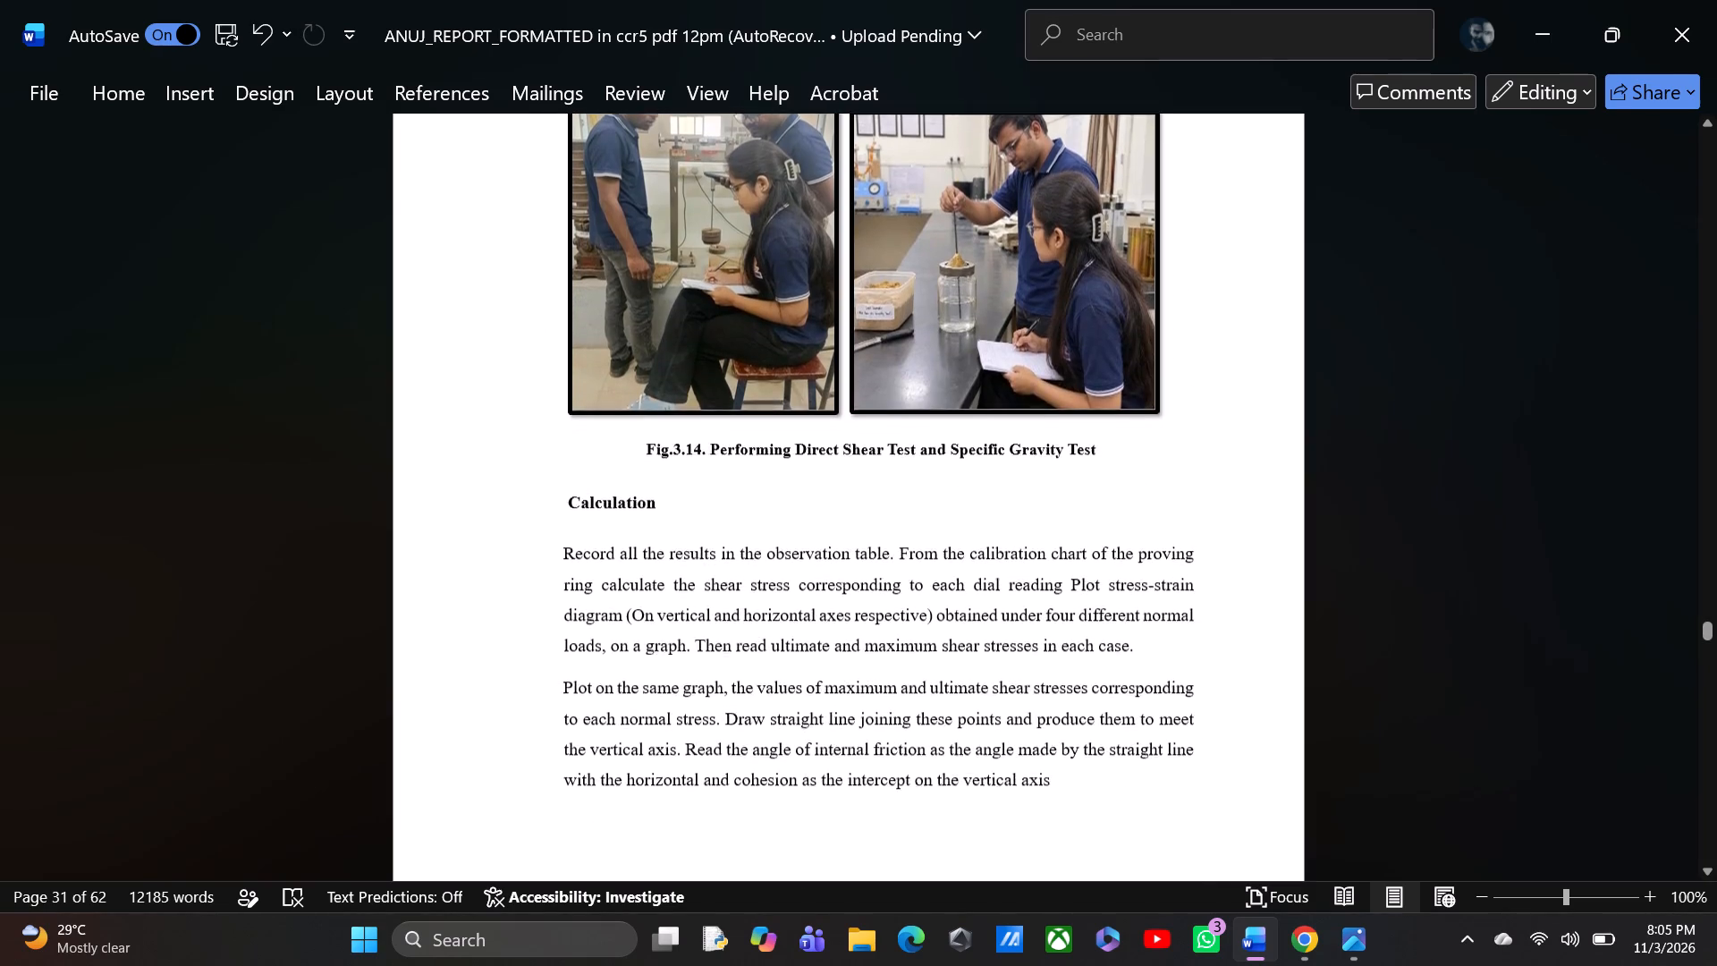
# Review the pages from the Fig.3.15 shear stress graph and 3.3 Treatment of Soil through the Mix 1 compaction curve on page 50.
pyautogui.scroll(-5, 569, 333)
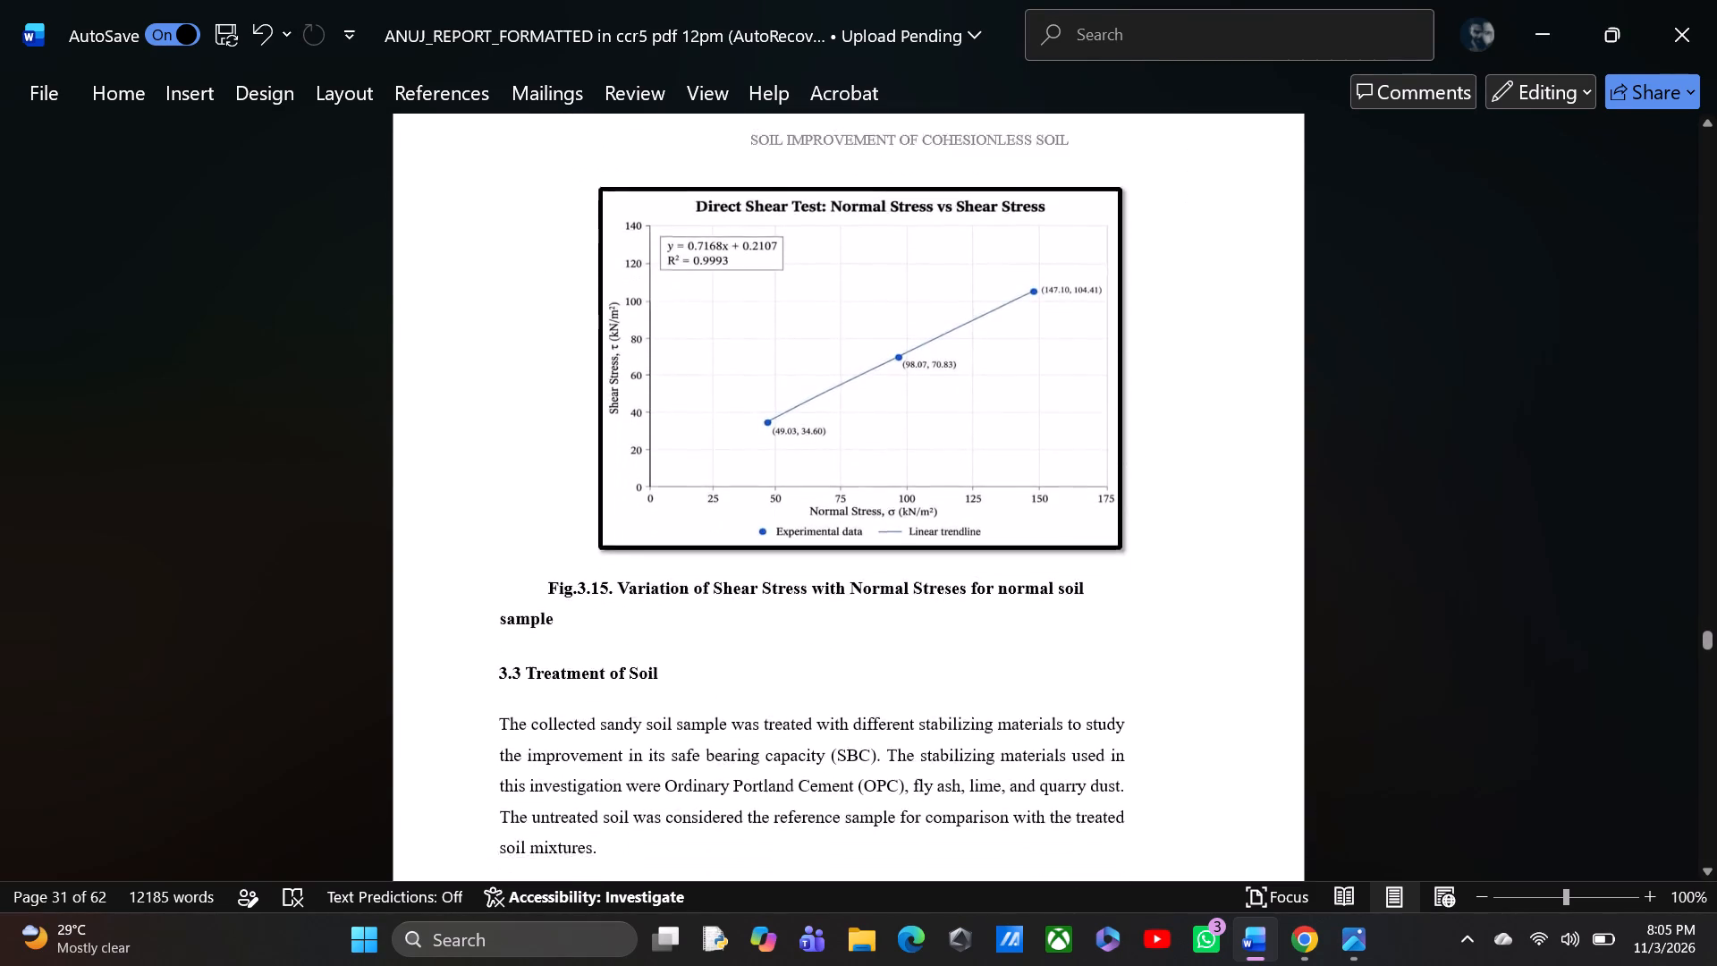
pyautogui.scroll(-14, 569, 333)
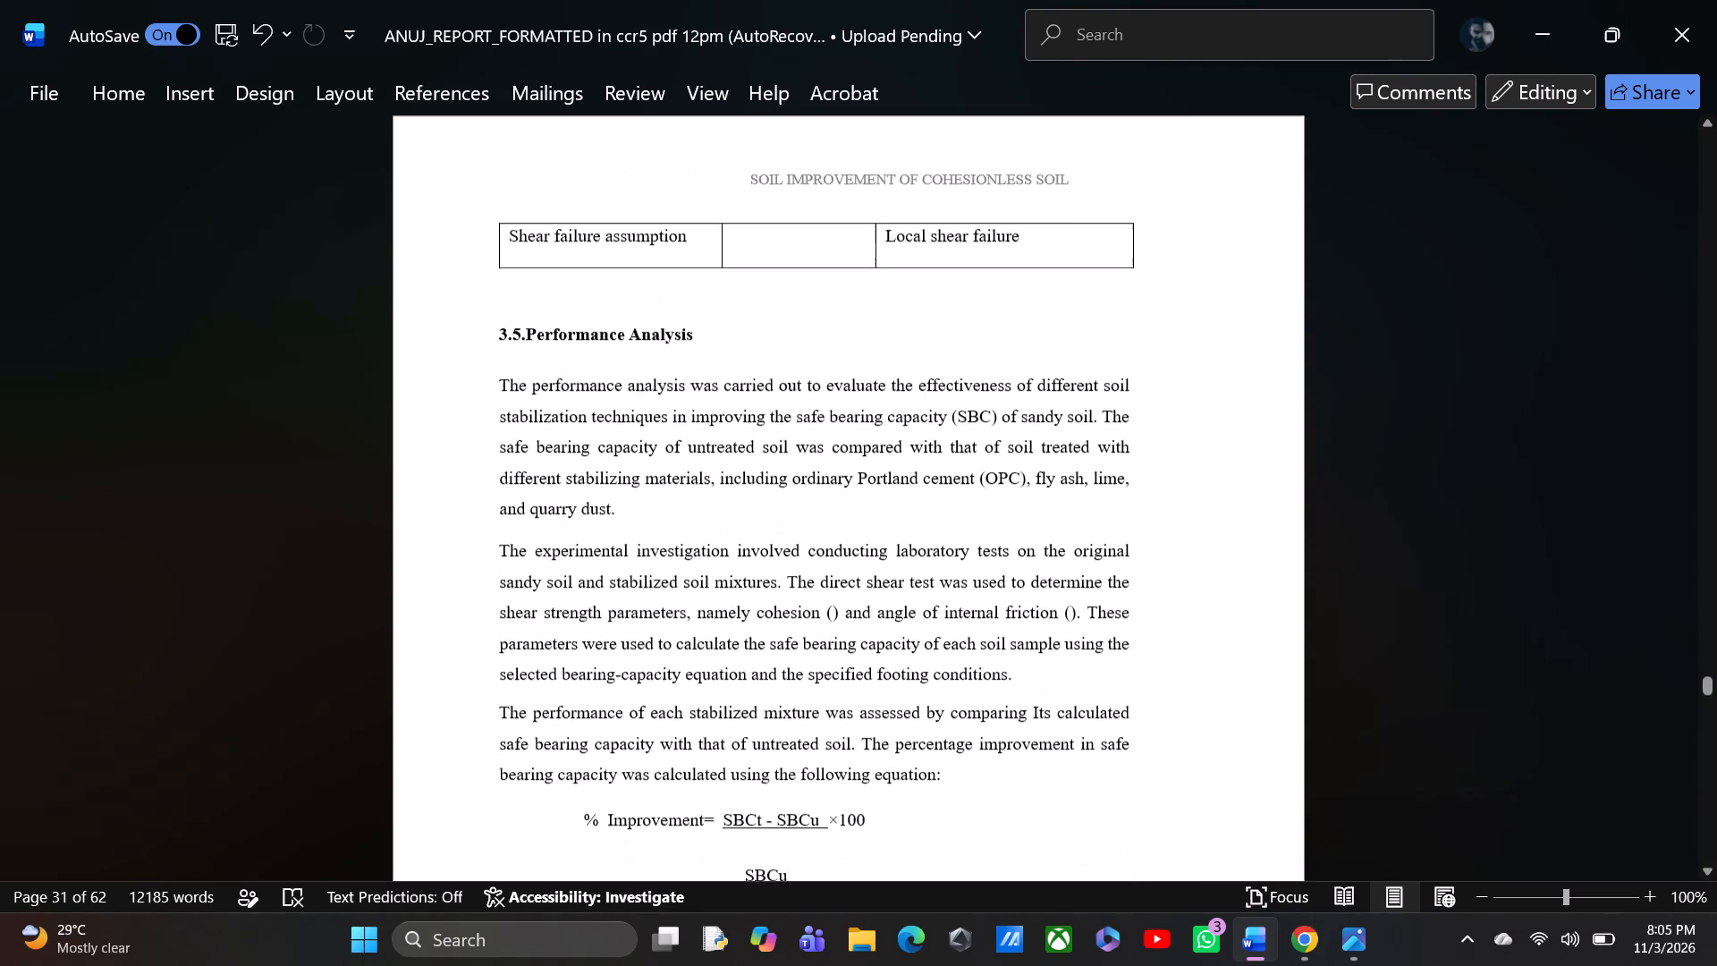
pyautogui.scroll(-7, 569, 333)
pyautogui.scroll(1, 569, 333)
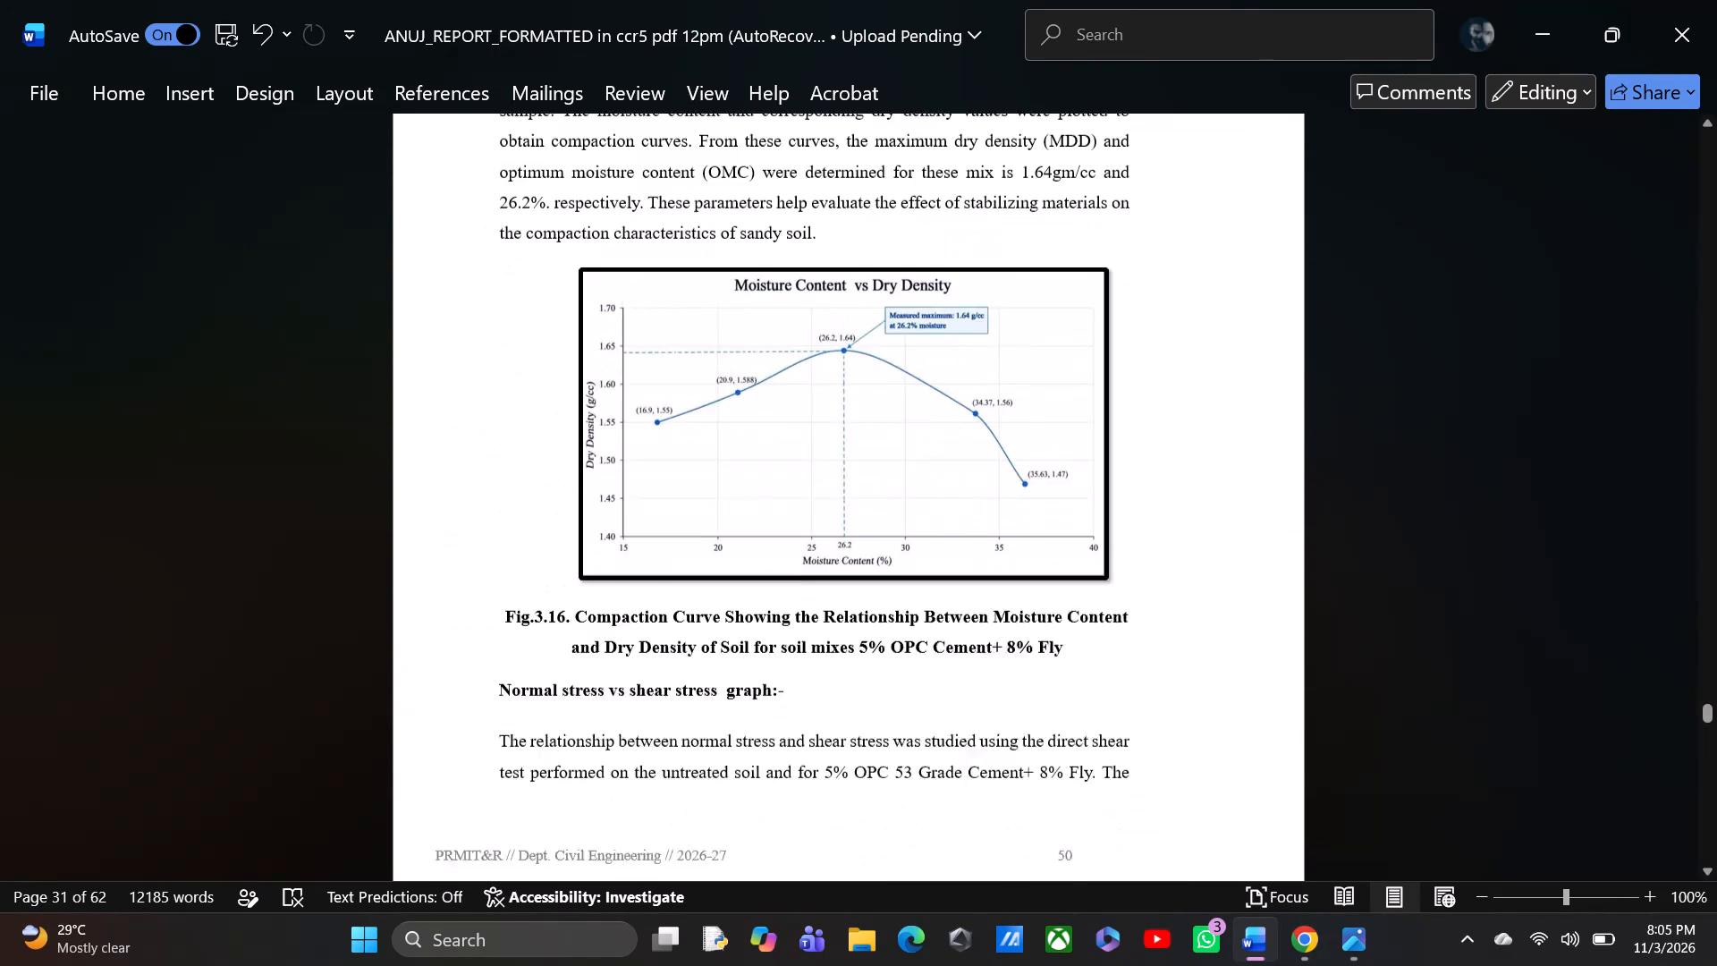
pyautogui.scroll(1, 569, 333)
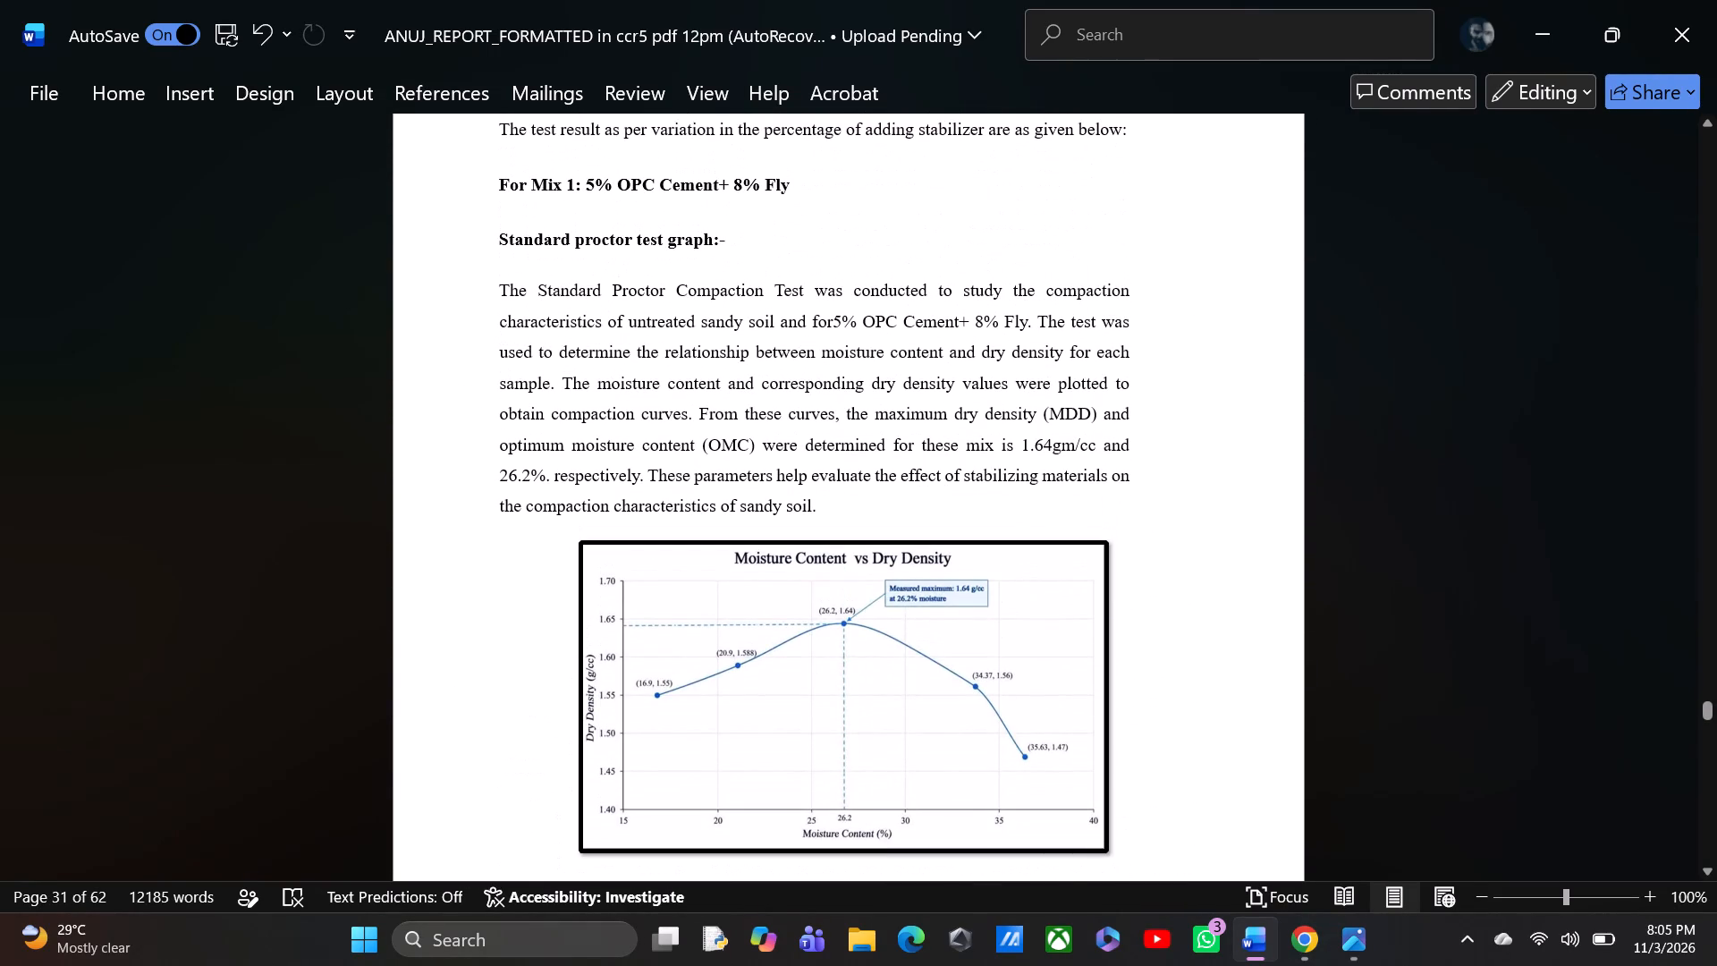
# Undo the blank line below Table 3.2, the latest height reductions of the page 29 curve graphic, and the graphic's removal from page 32.
pyautogui.scroll(10, 569, 333)
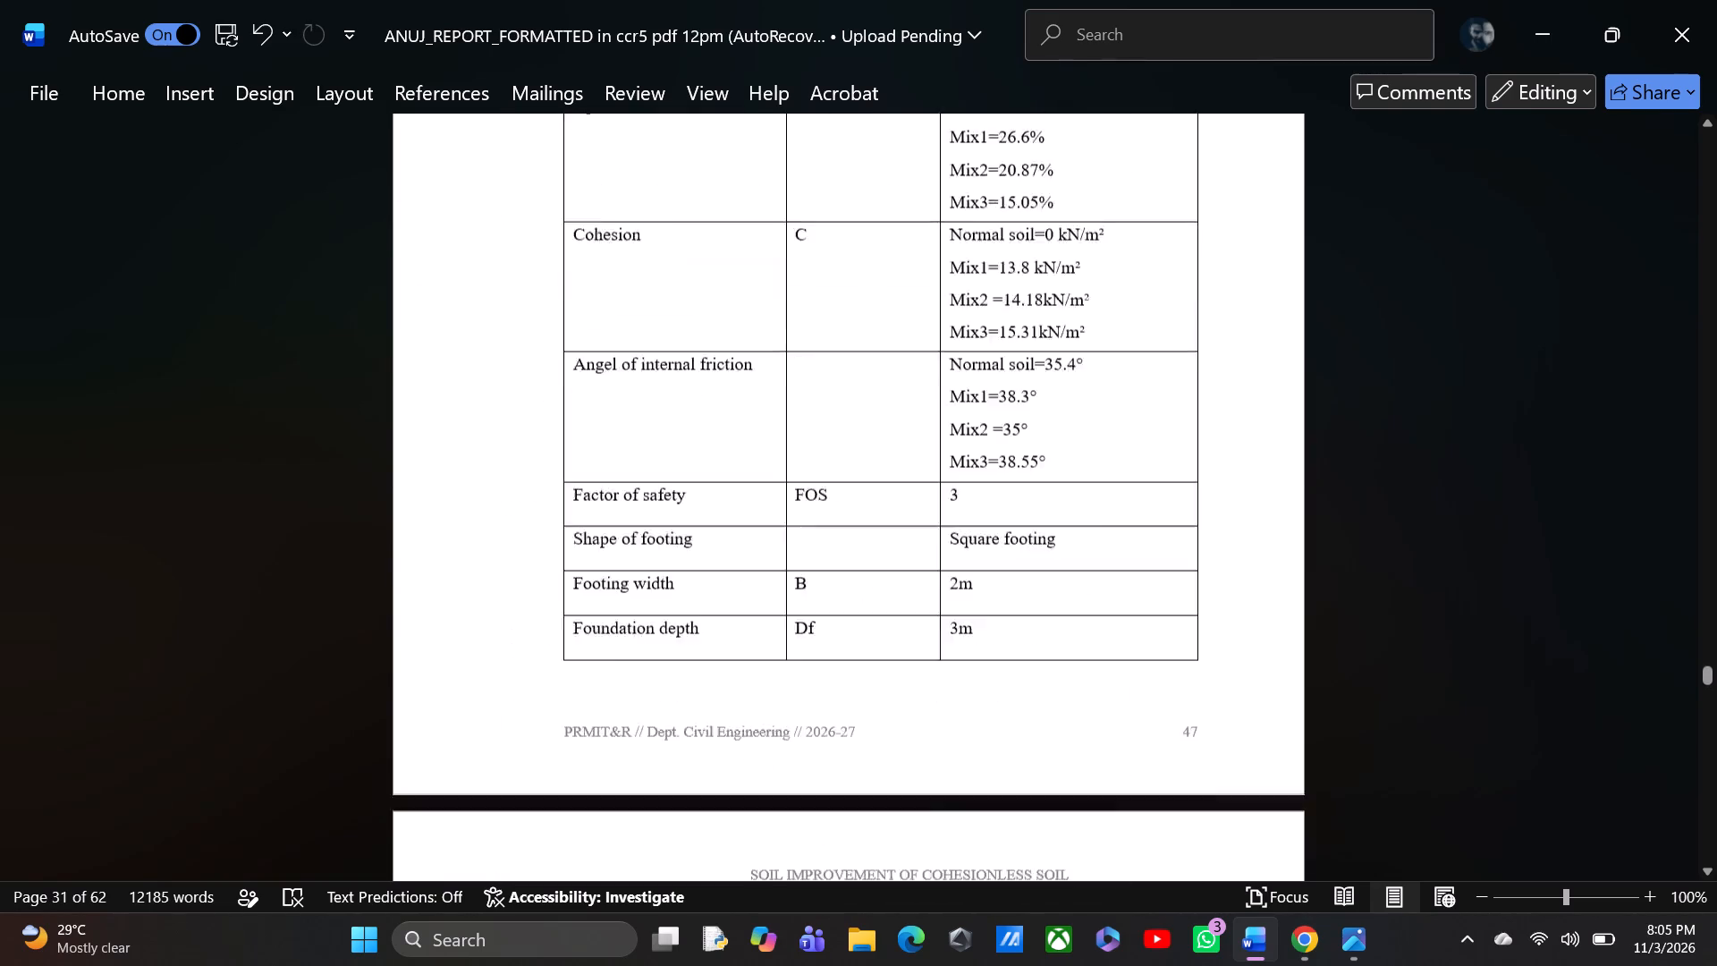
pyautogui.scroll(16, 569, 333)
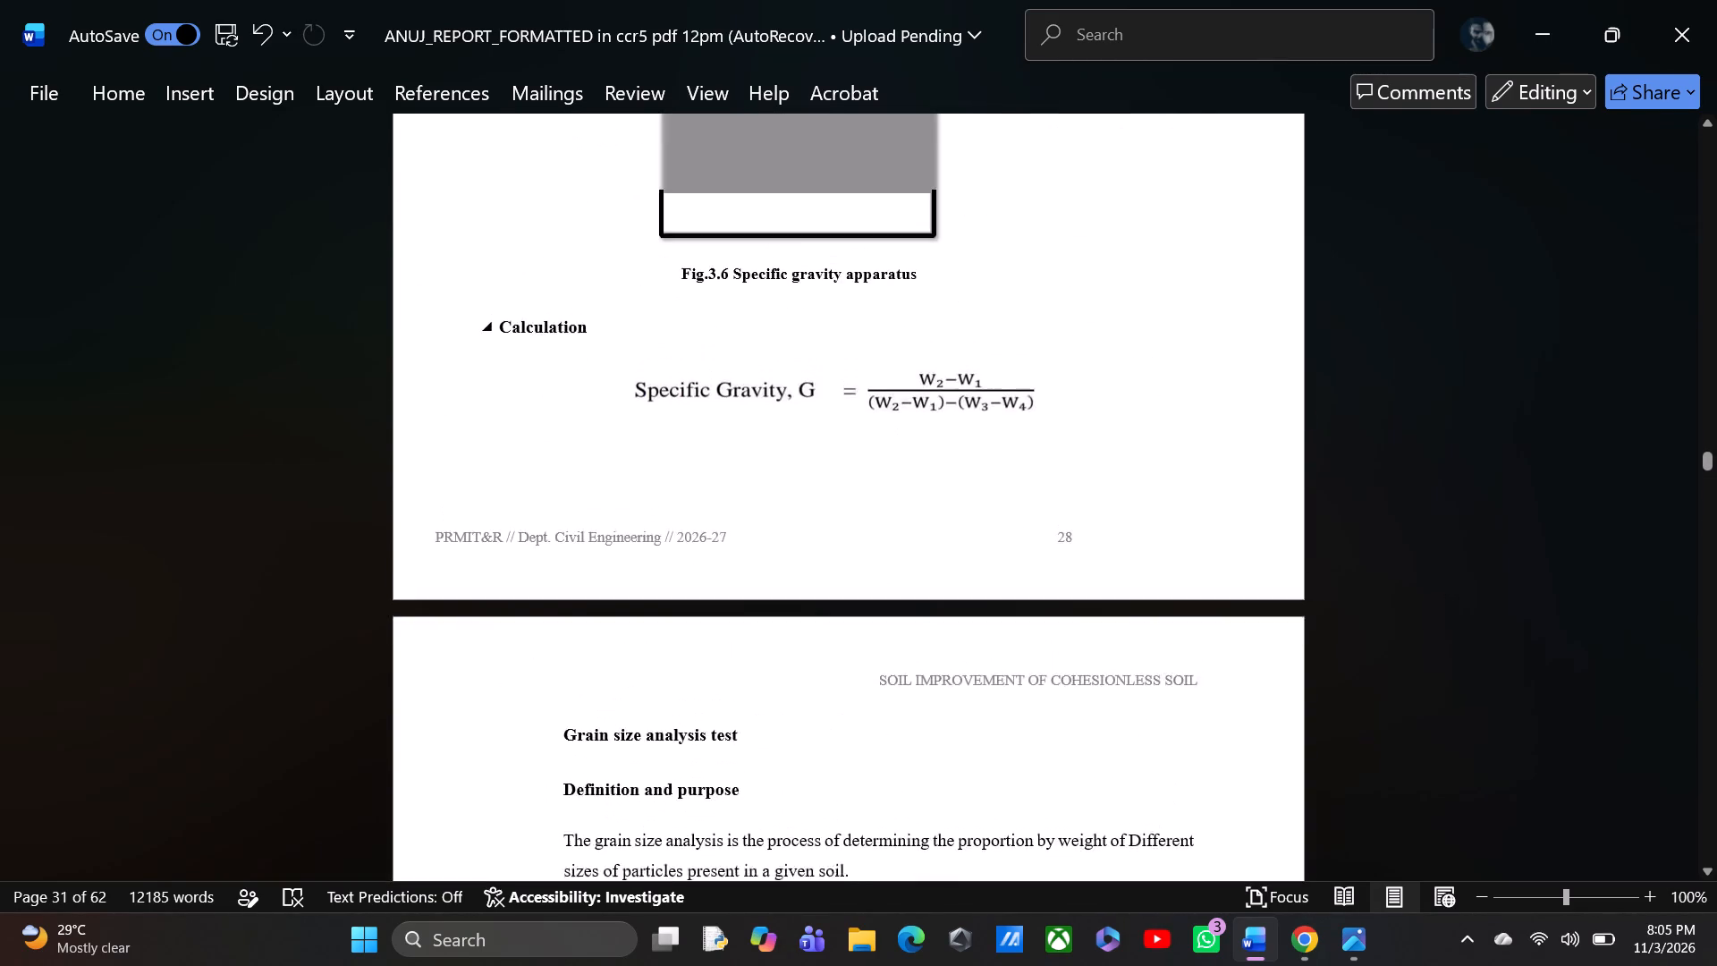
pyautogui.scroll(-3, 569, 333)
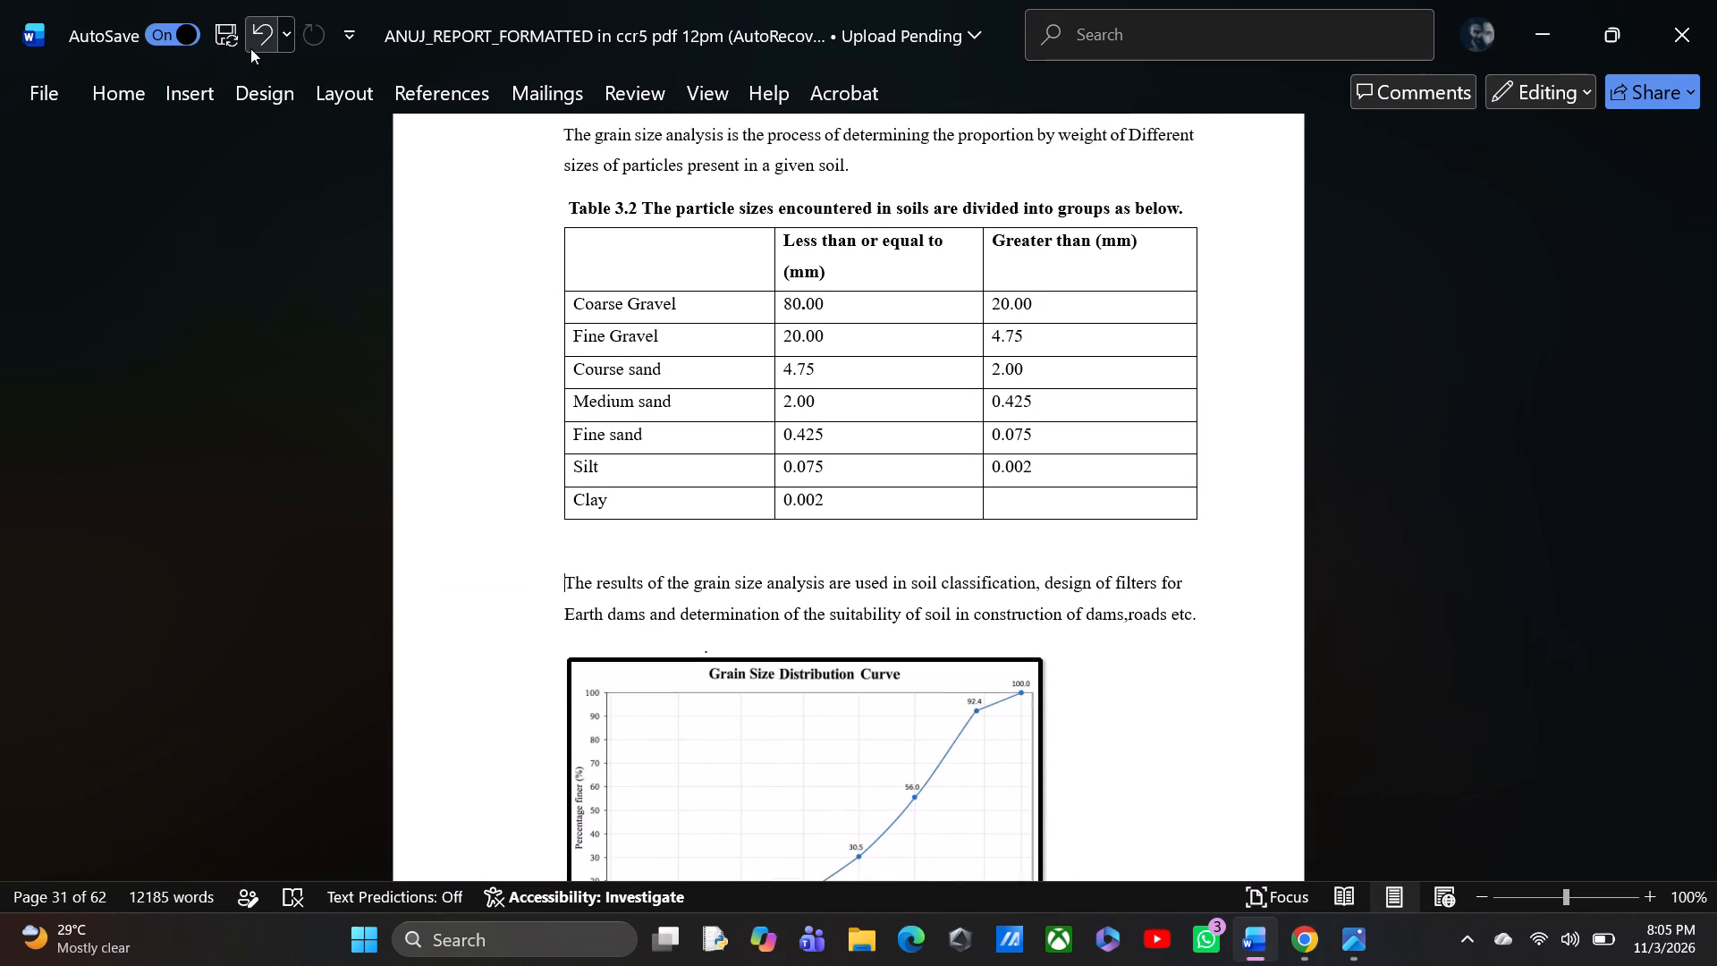
pyautogui.click(250, 48)
pyautogui.click(250, 48)
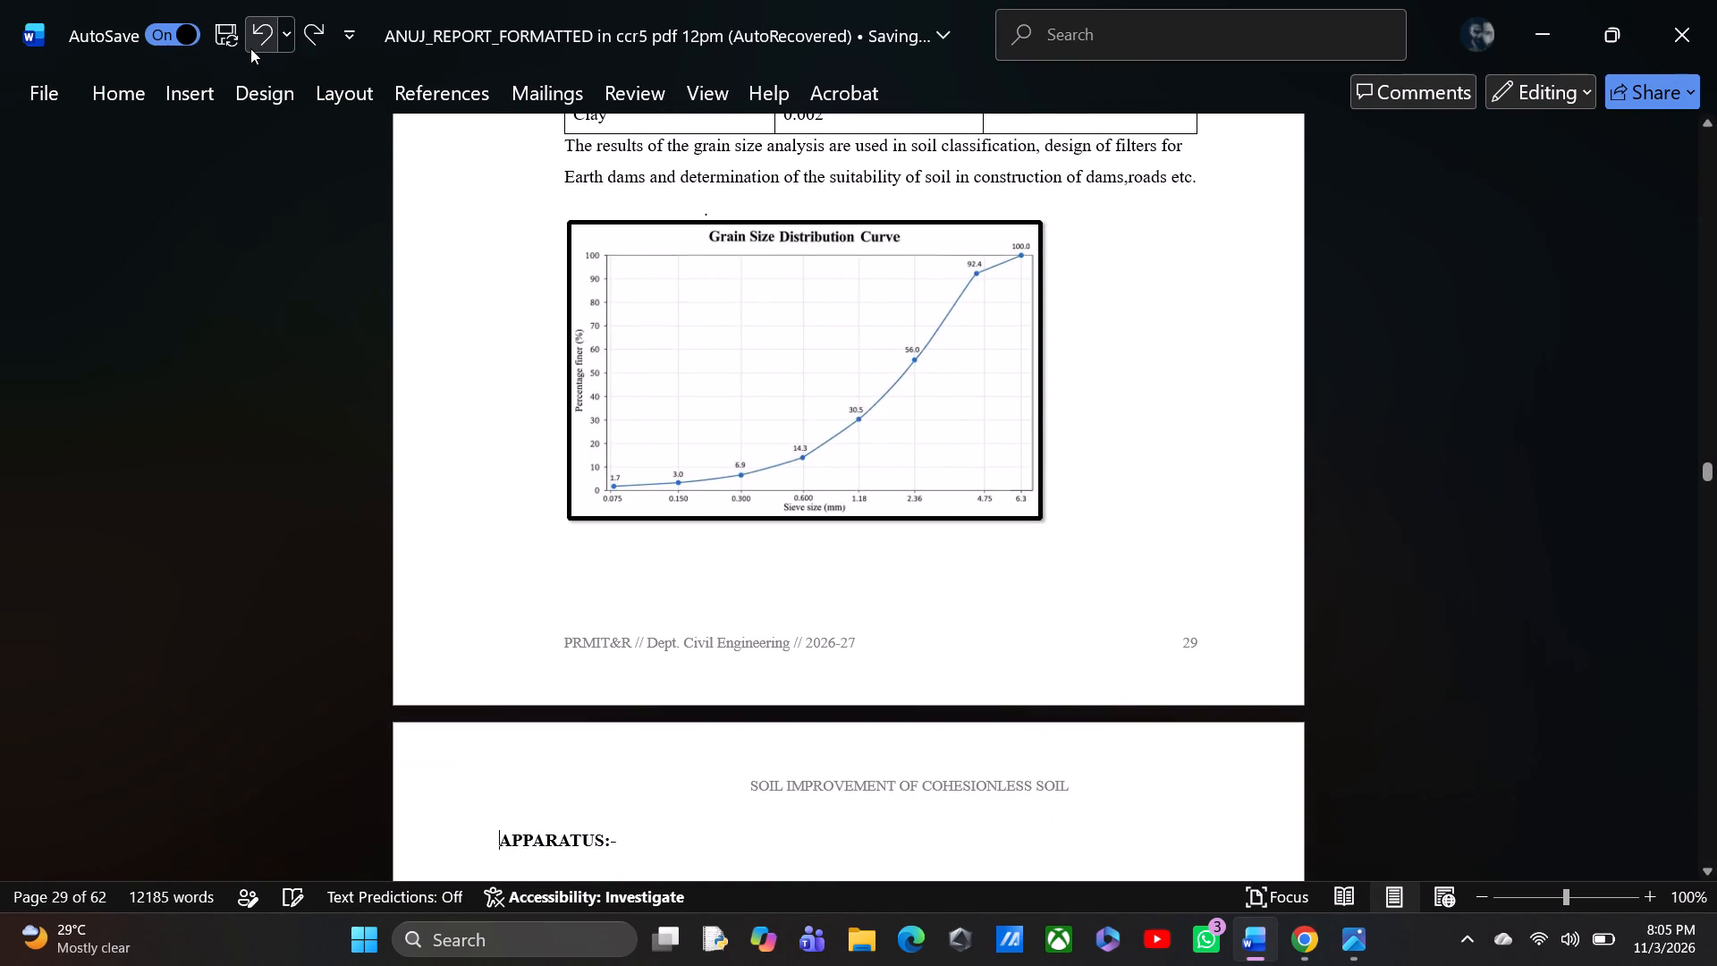
pyautogui.click(250, 48)
pyautogui.click(250, 48)
pyautogui.click(250, 48)
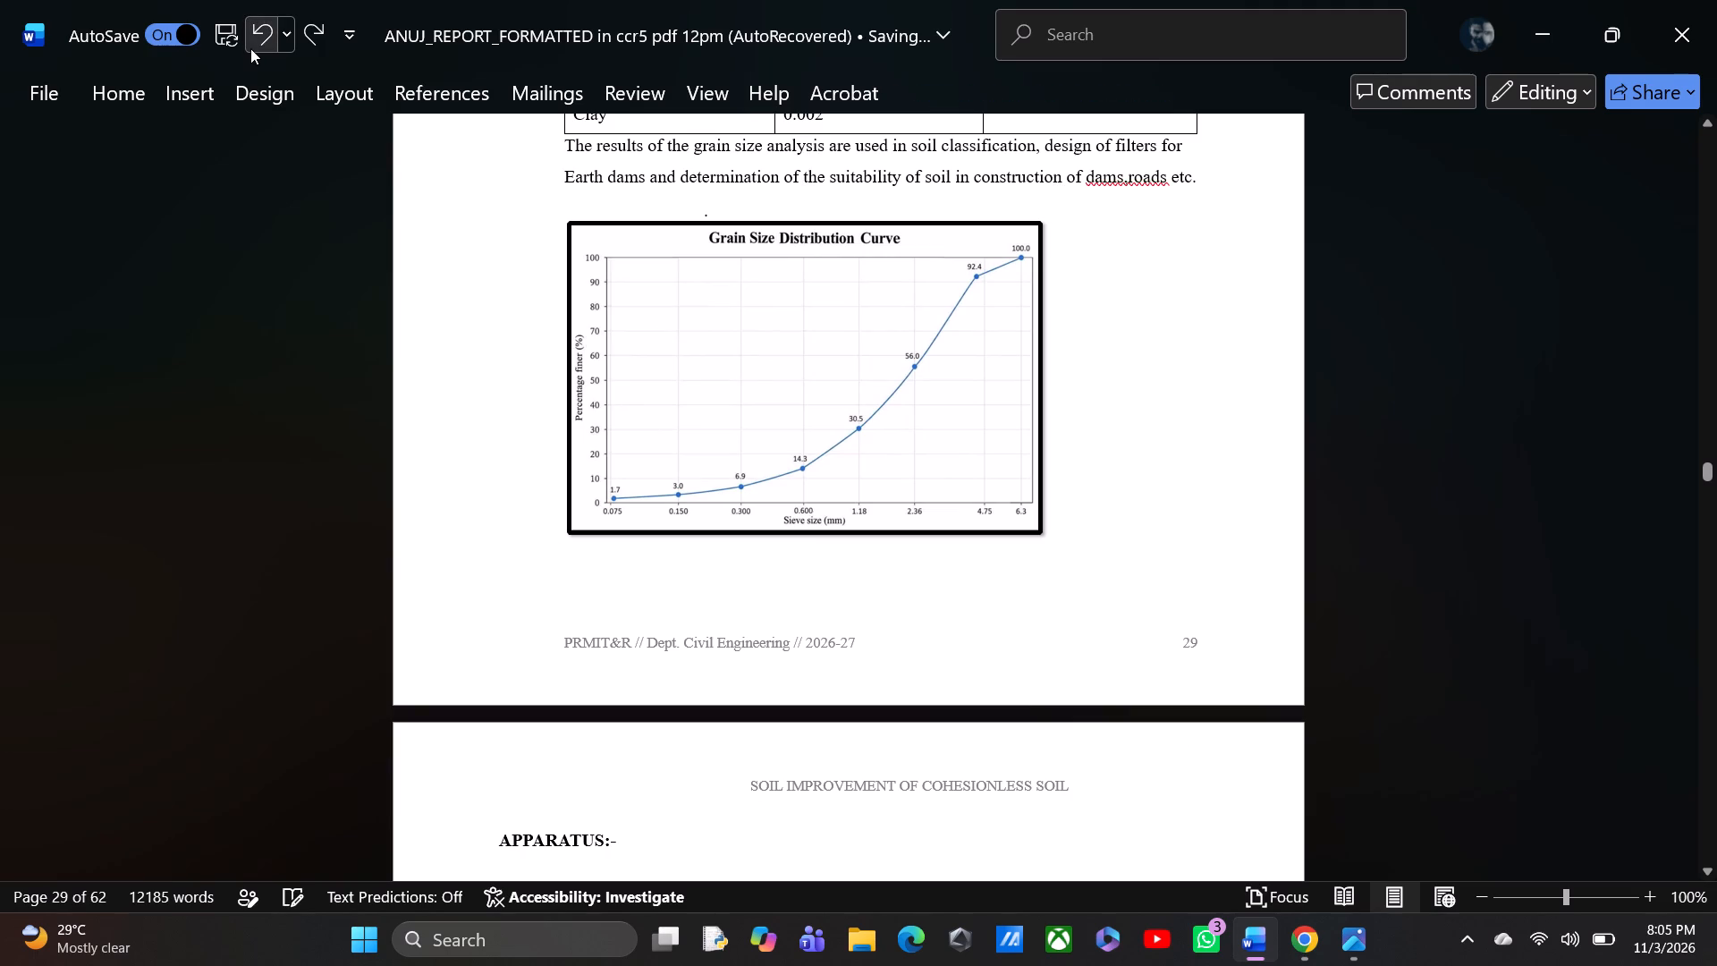
pyautogui.click(250, 48)
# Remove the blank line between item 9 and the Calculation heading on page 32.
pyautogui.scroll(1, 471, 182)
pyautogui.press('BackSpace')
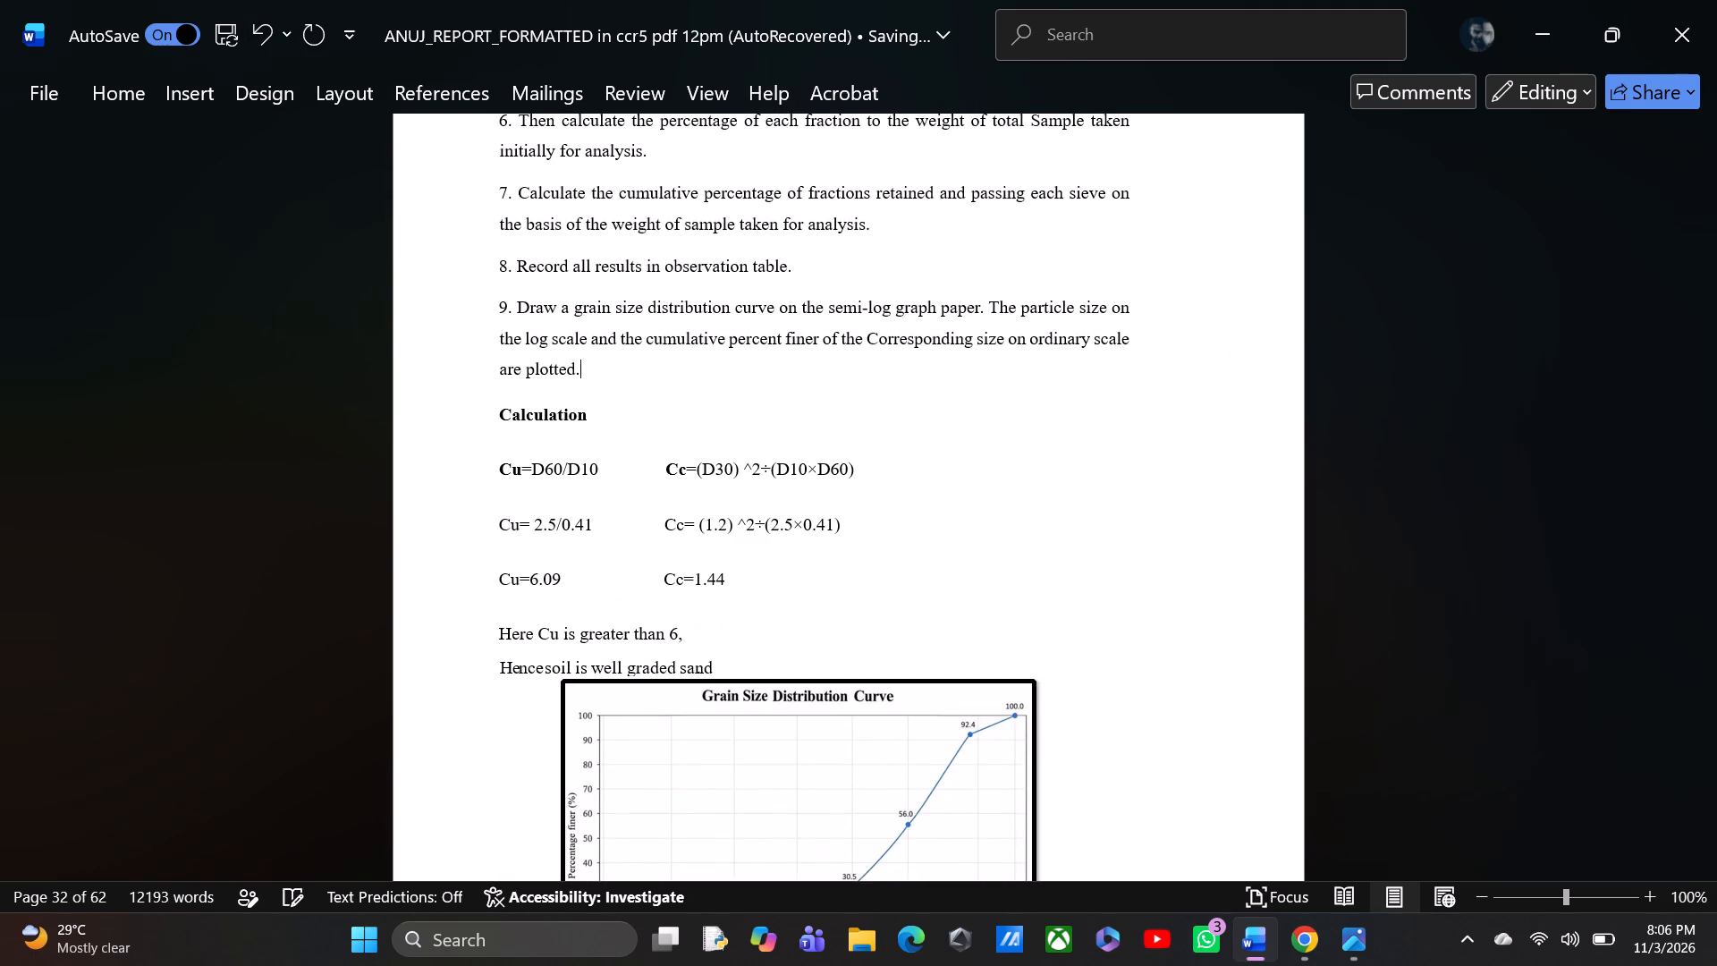
# Check the page layout from page 32 back to the grain size distribution curve on page 29.
pyautogui.scroll(4, 471, 182)
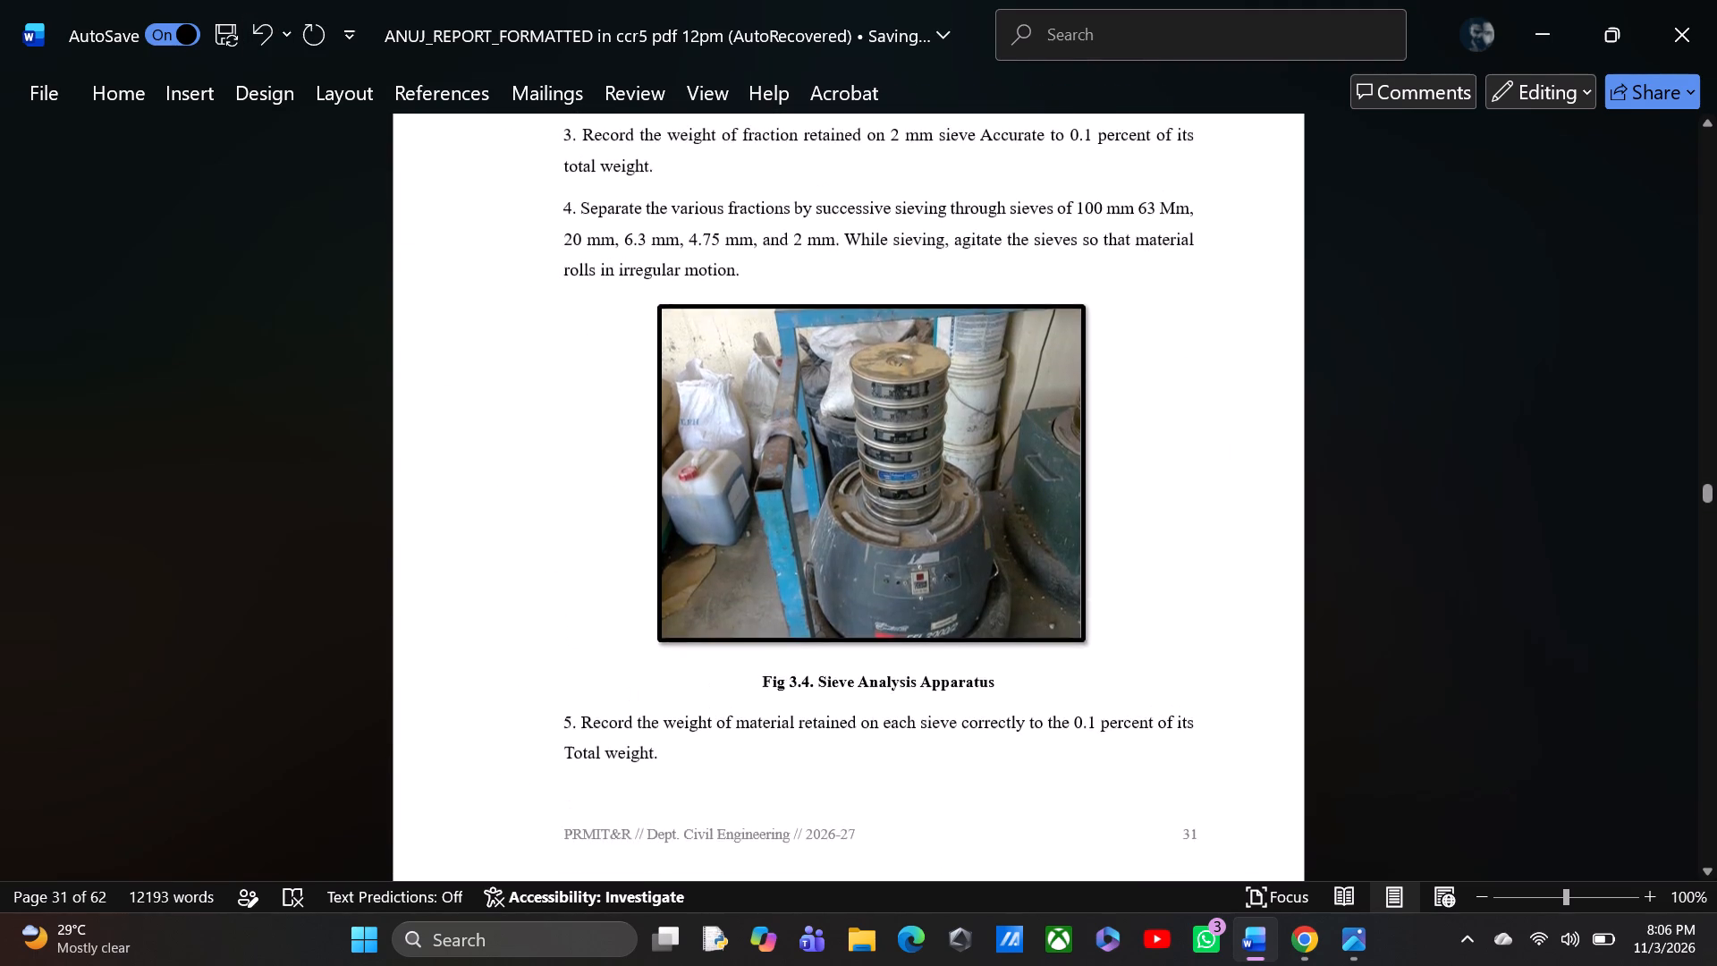
pyautogui.scroll(3, 471, 182)
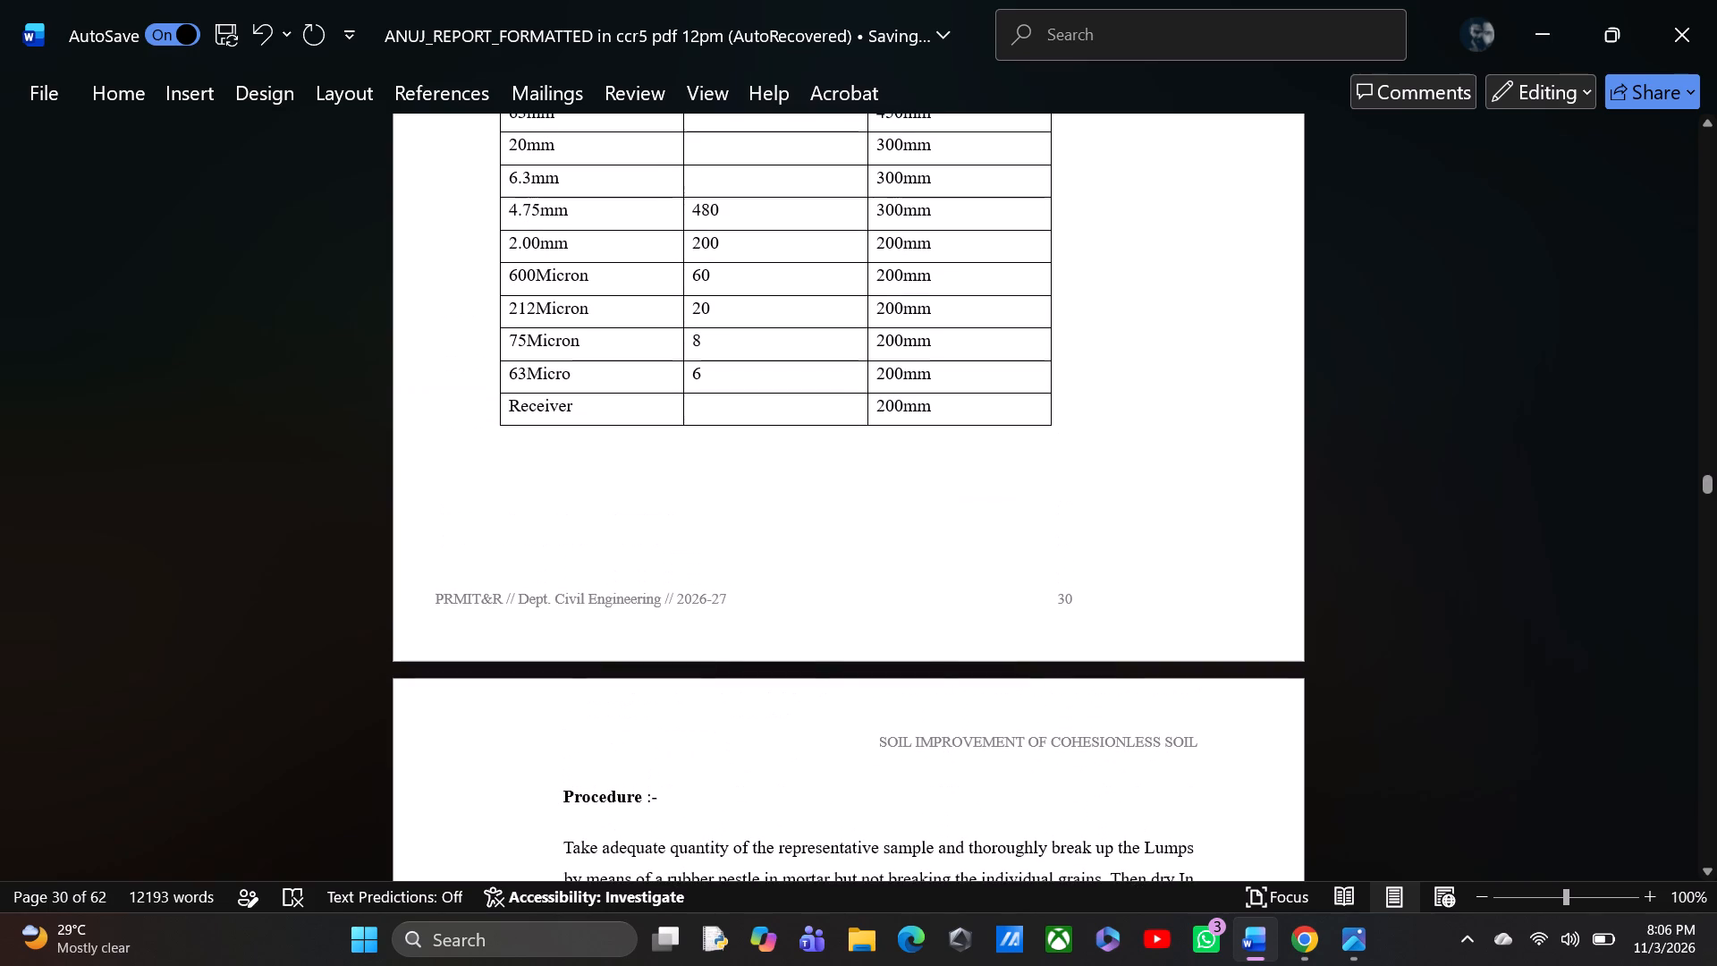
pyautogui.scroll(2, 471, 182)
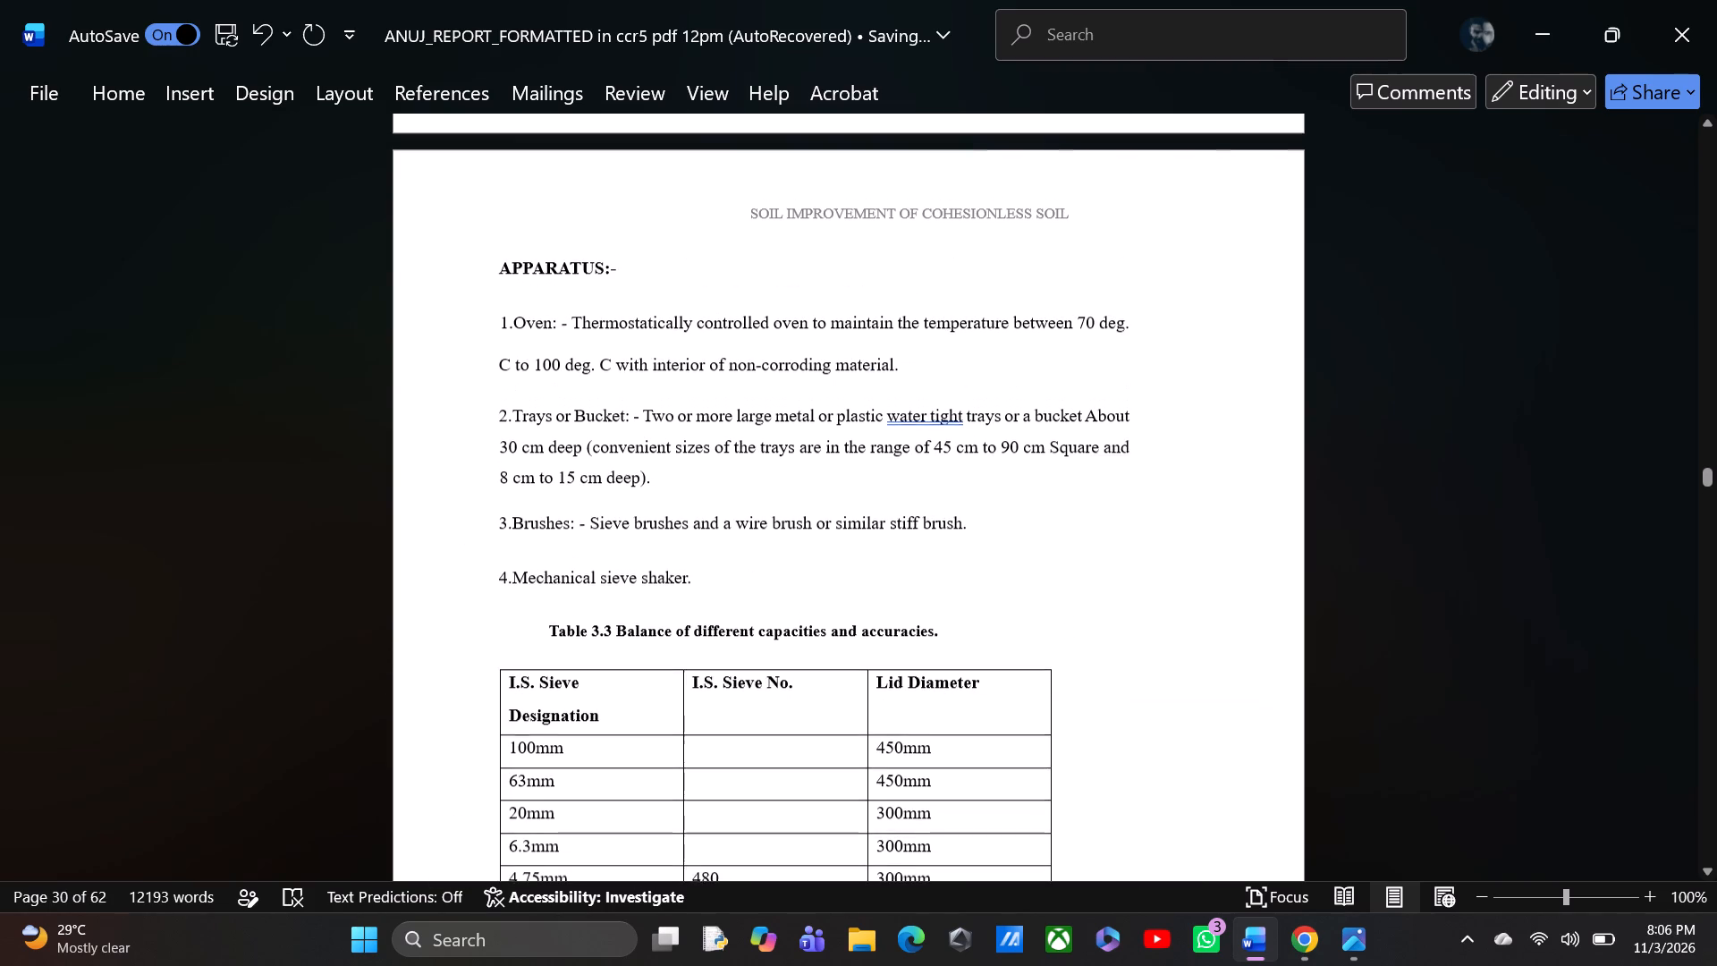
pyautogui.scroll(1, 471, 182)
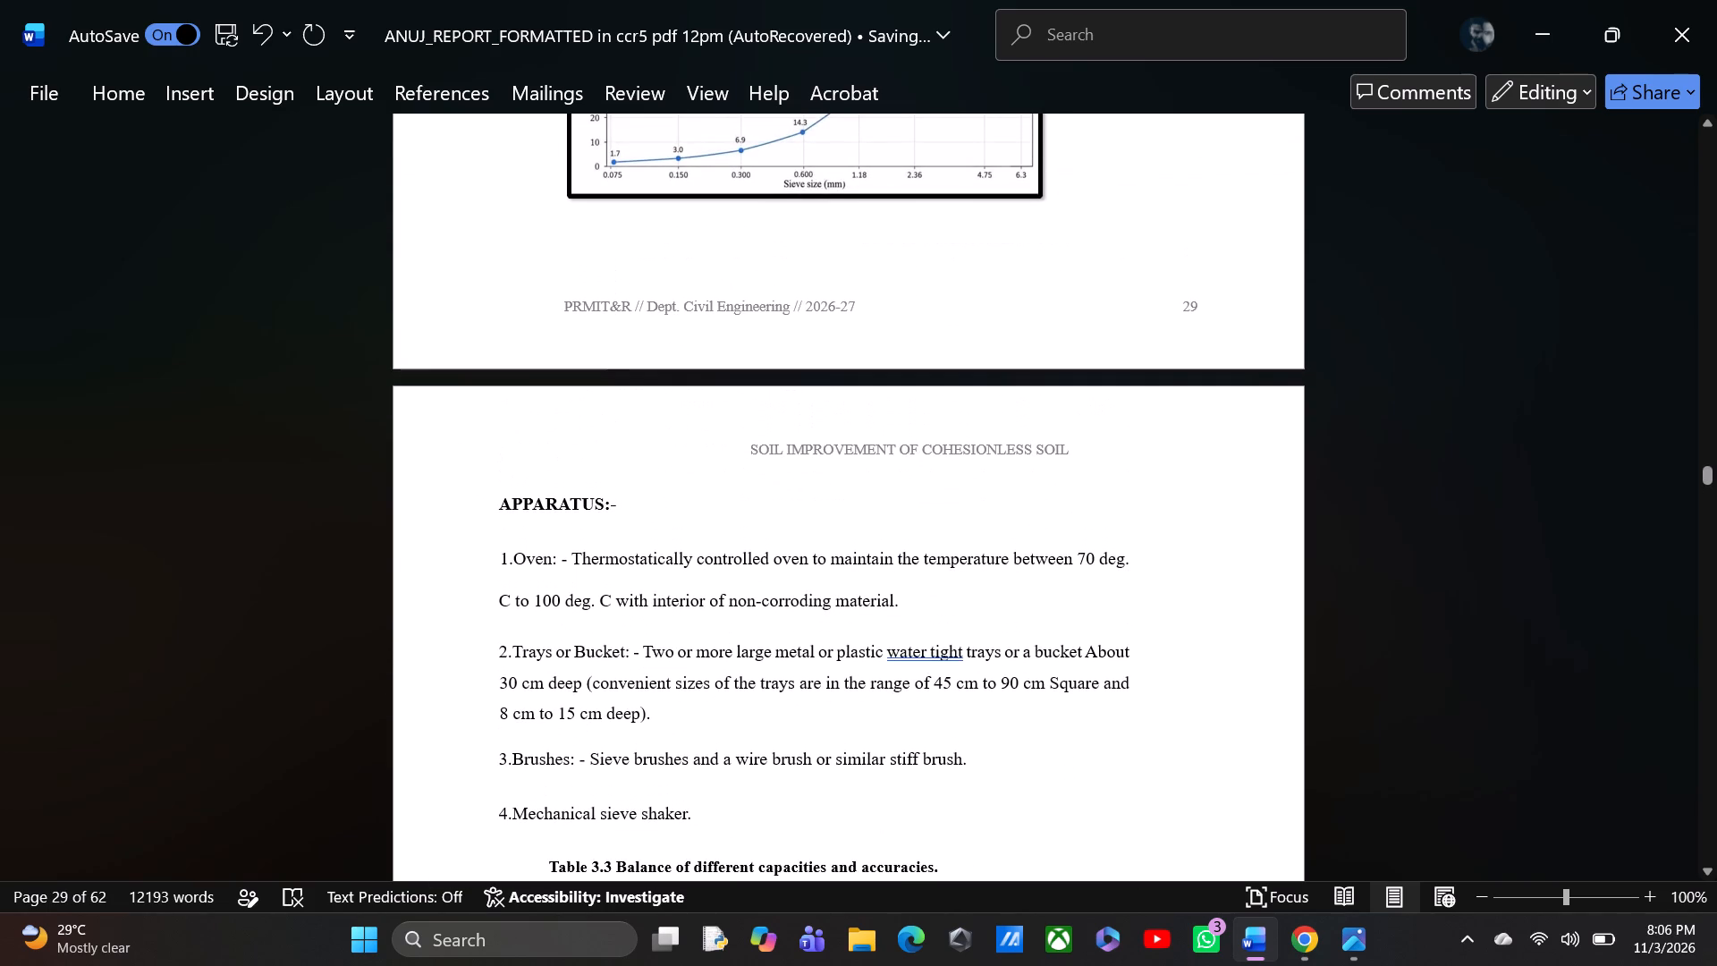
pyautogui.scroll(1, 471, 182)
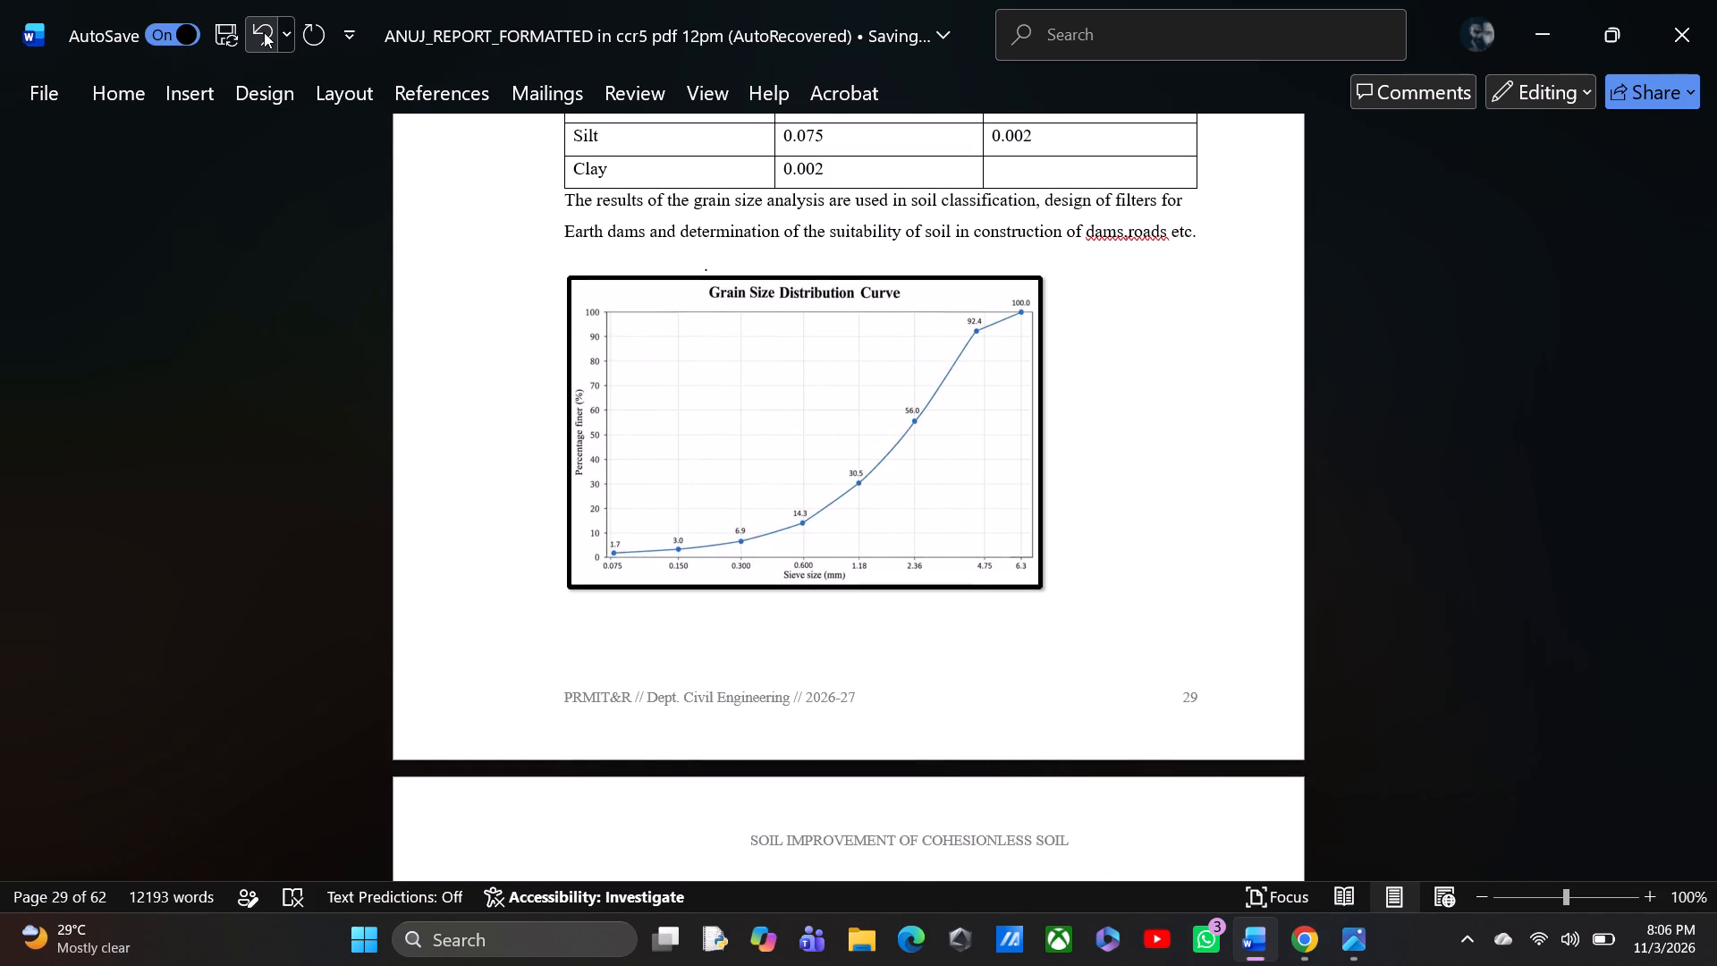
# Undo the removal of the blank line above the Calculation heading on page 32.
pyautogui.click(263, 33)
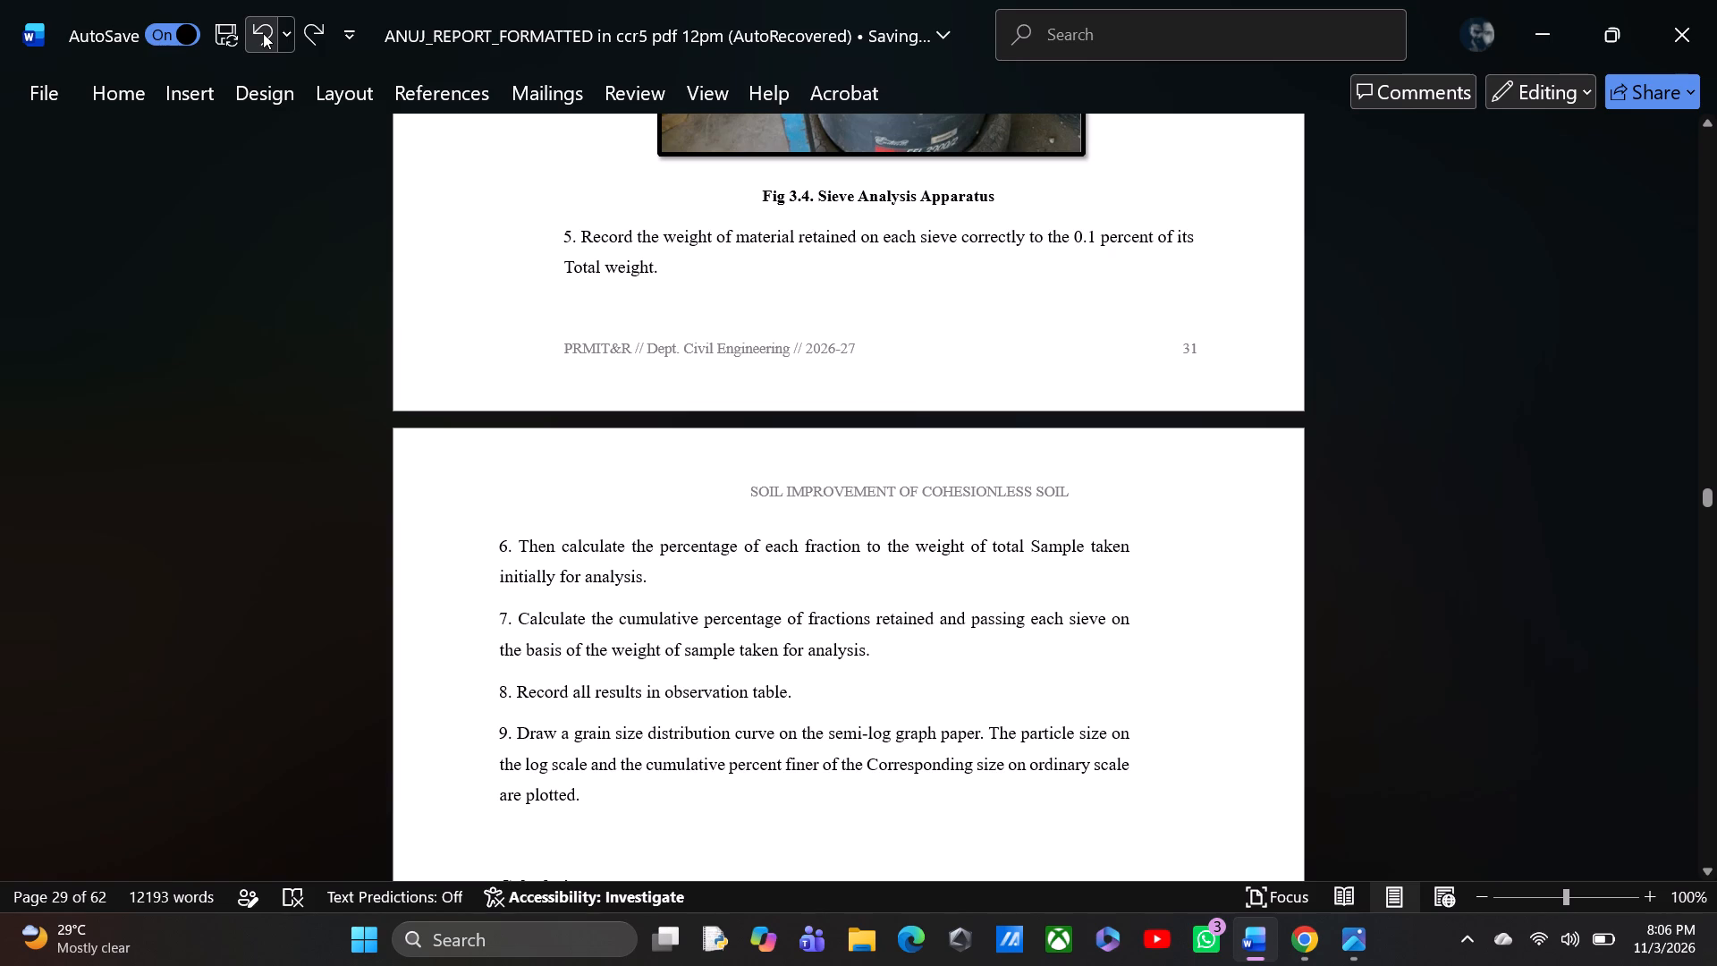
# Undo the placement of the curve graphic on page 29 and the deletion of the "Hence soil is well graded sand" text inside it.
pyautogui.click(263, 33)
pyautogui.click(263, 33)
pyautogui.click(263, 33)
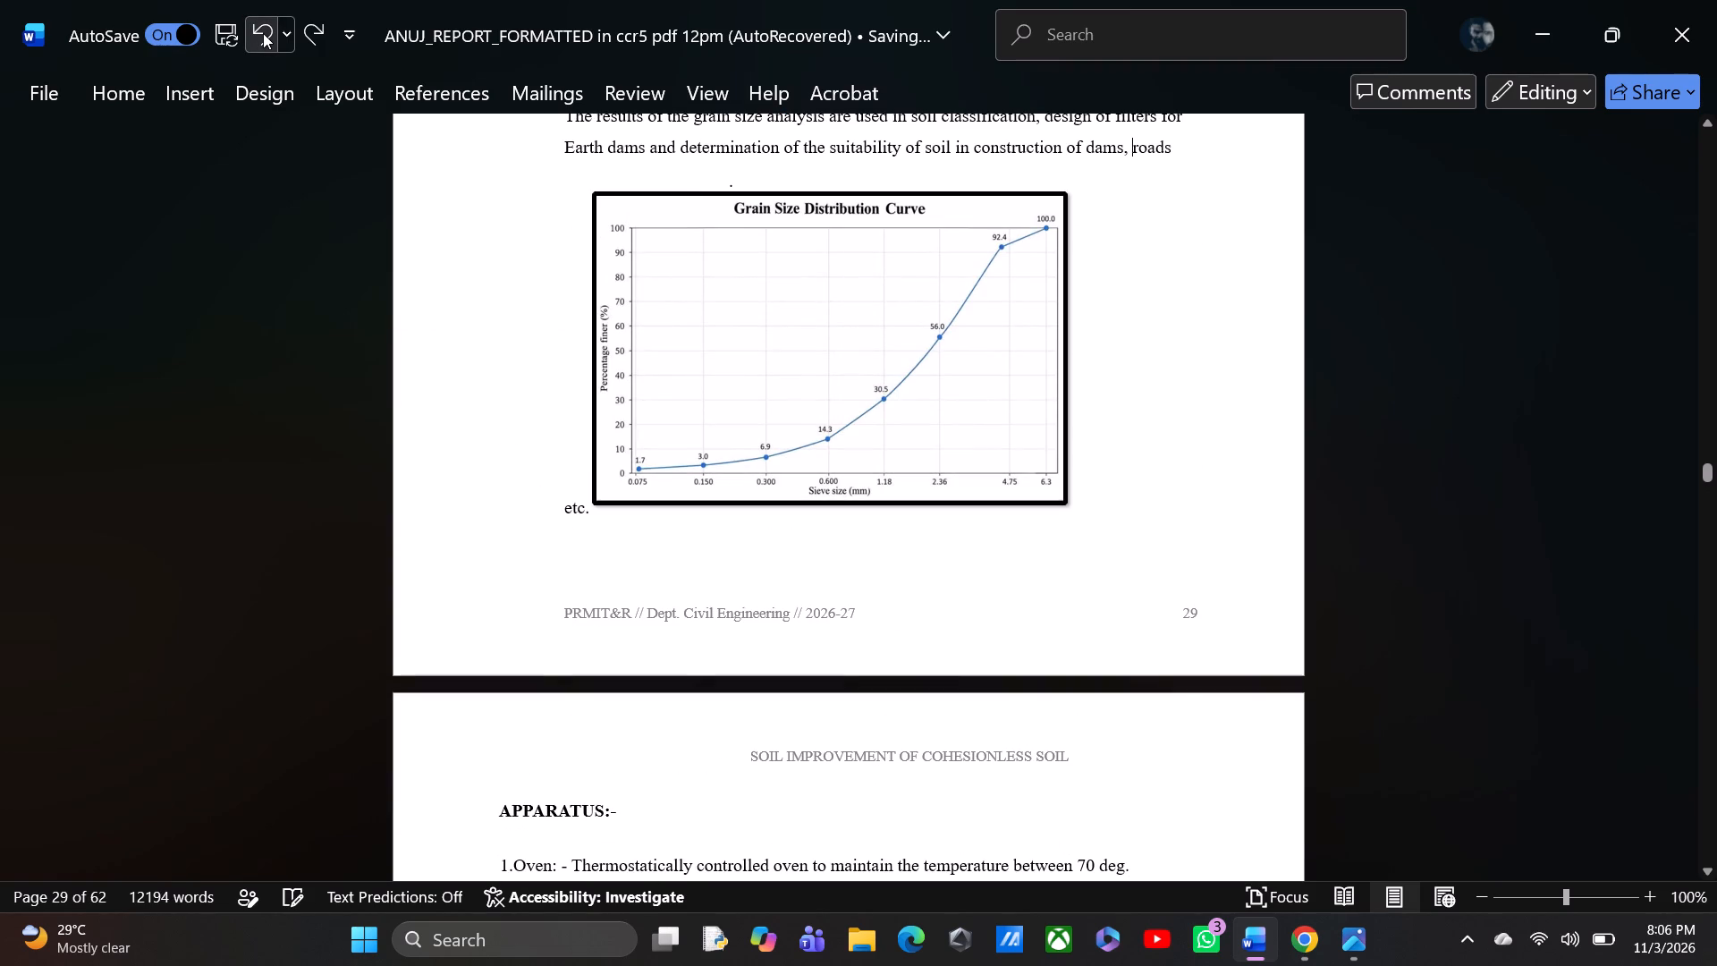
pyautogui.click(263, 33)
pyautogui.click(263, 33)
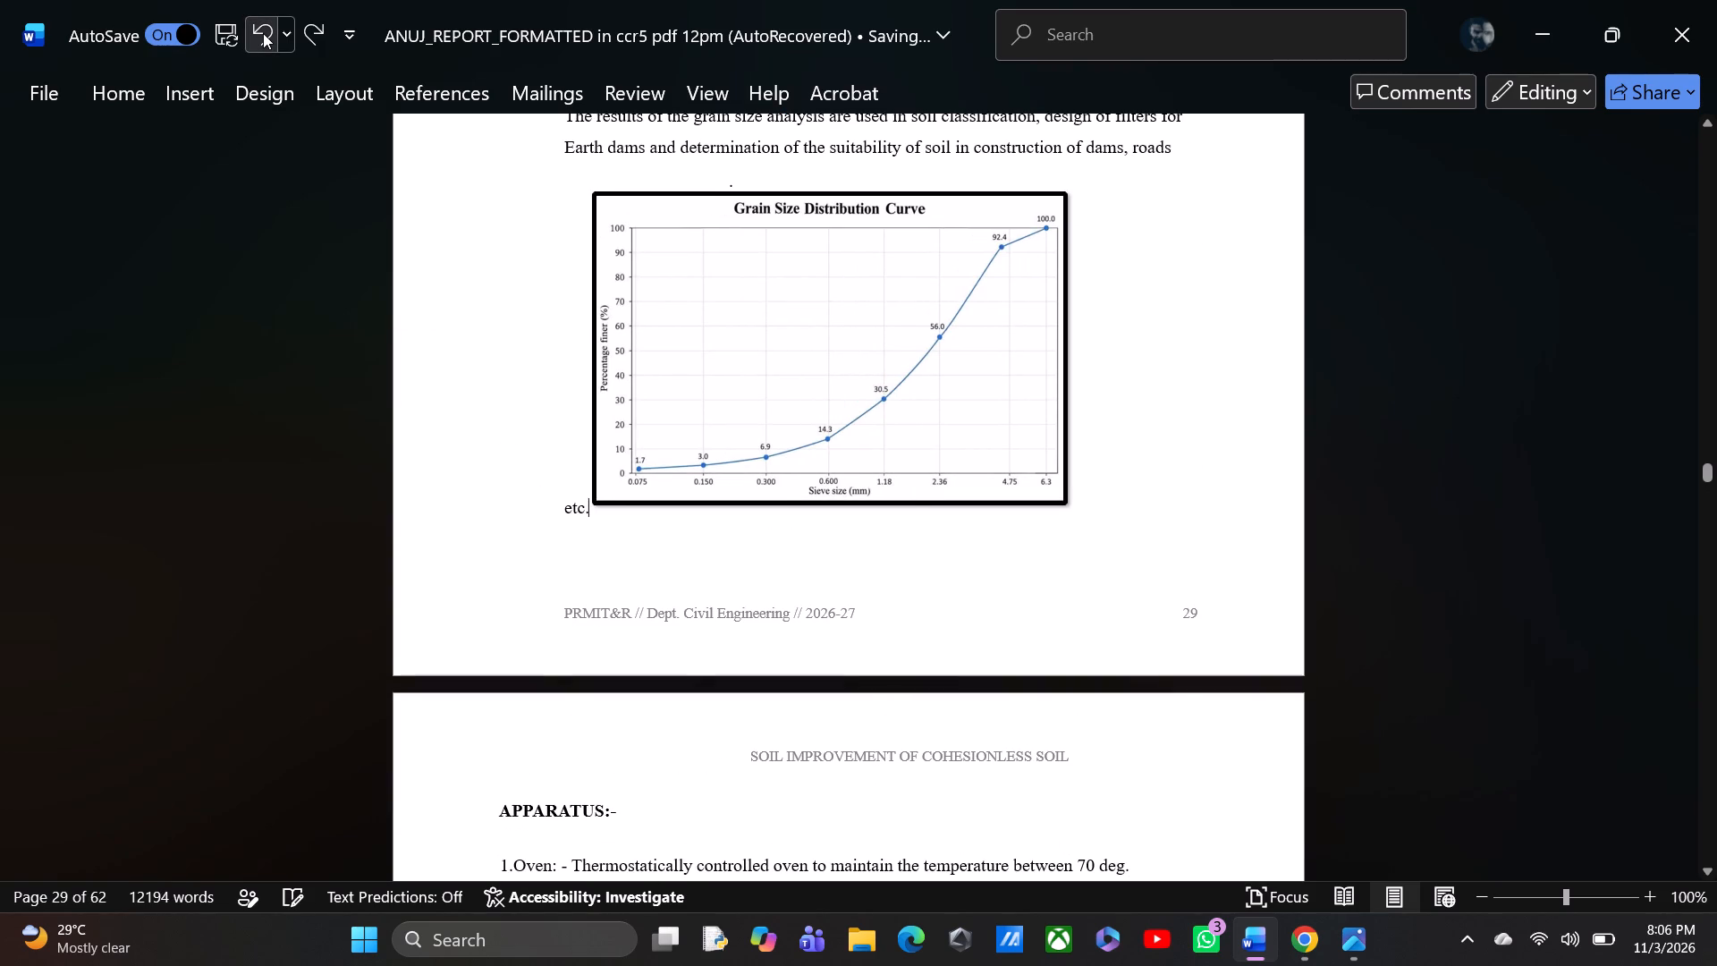
pyautogui.click(263, 33)
pyautogui.click(263, 33)
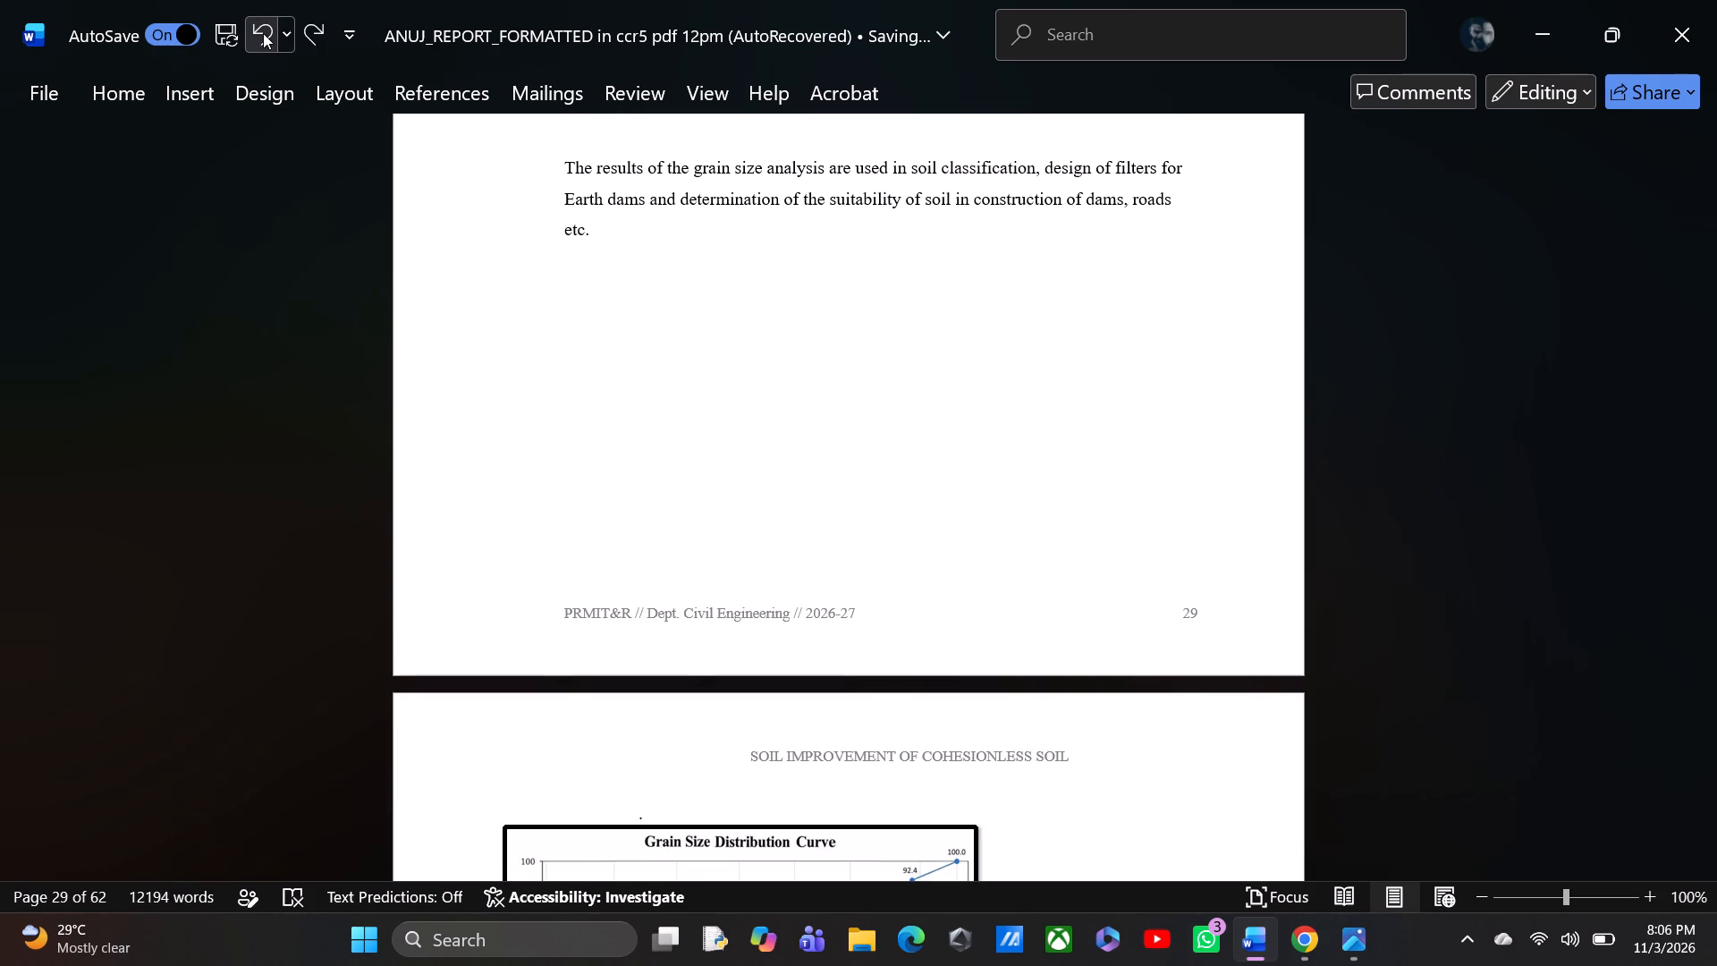
pyautogui.click(263, 33)
pyautogui.click(263, 33)
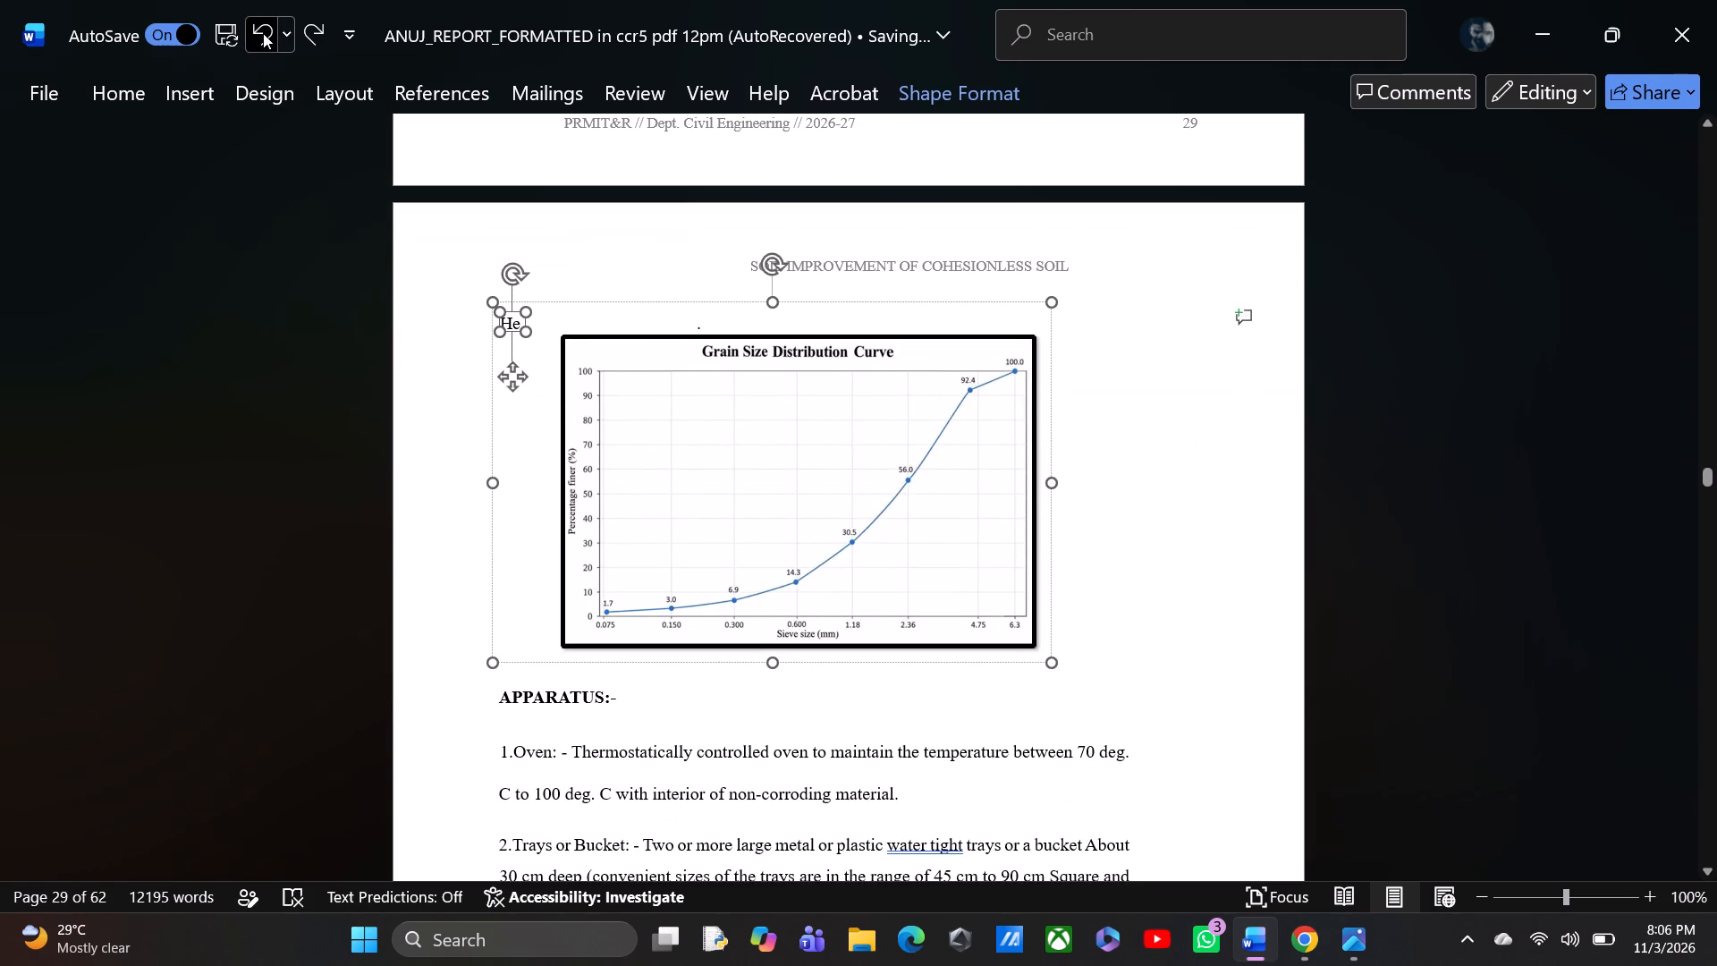
pyautogui.click(263, 33)
pyautogui.click(263, 33)
pyautogui.click(263, 33)
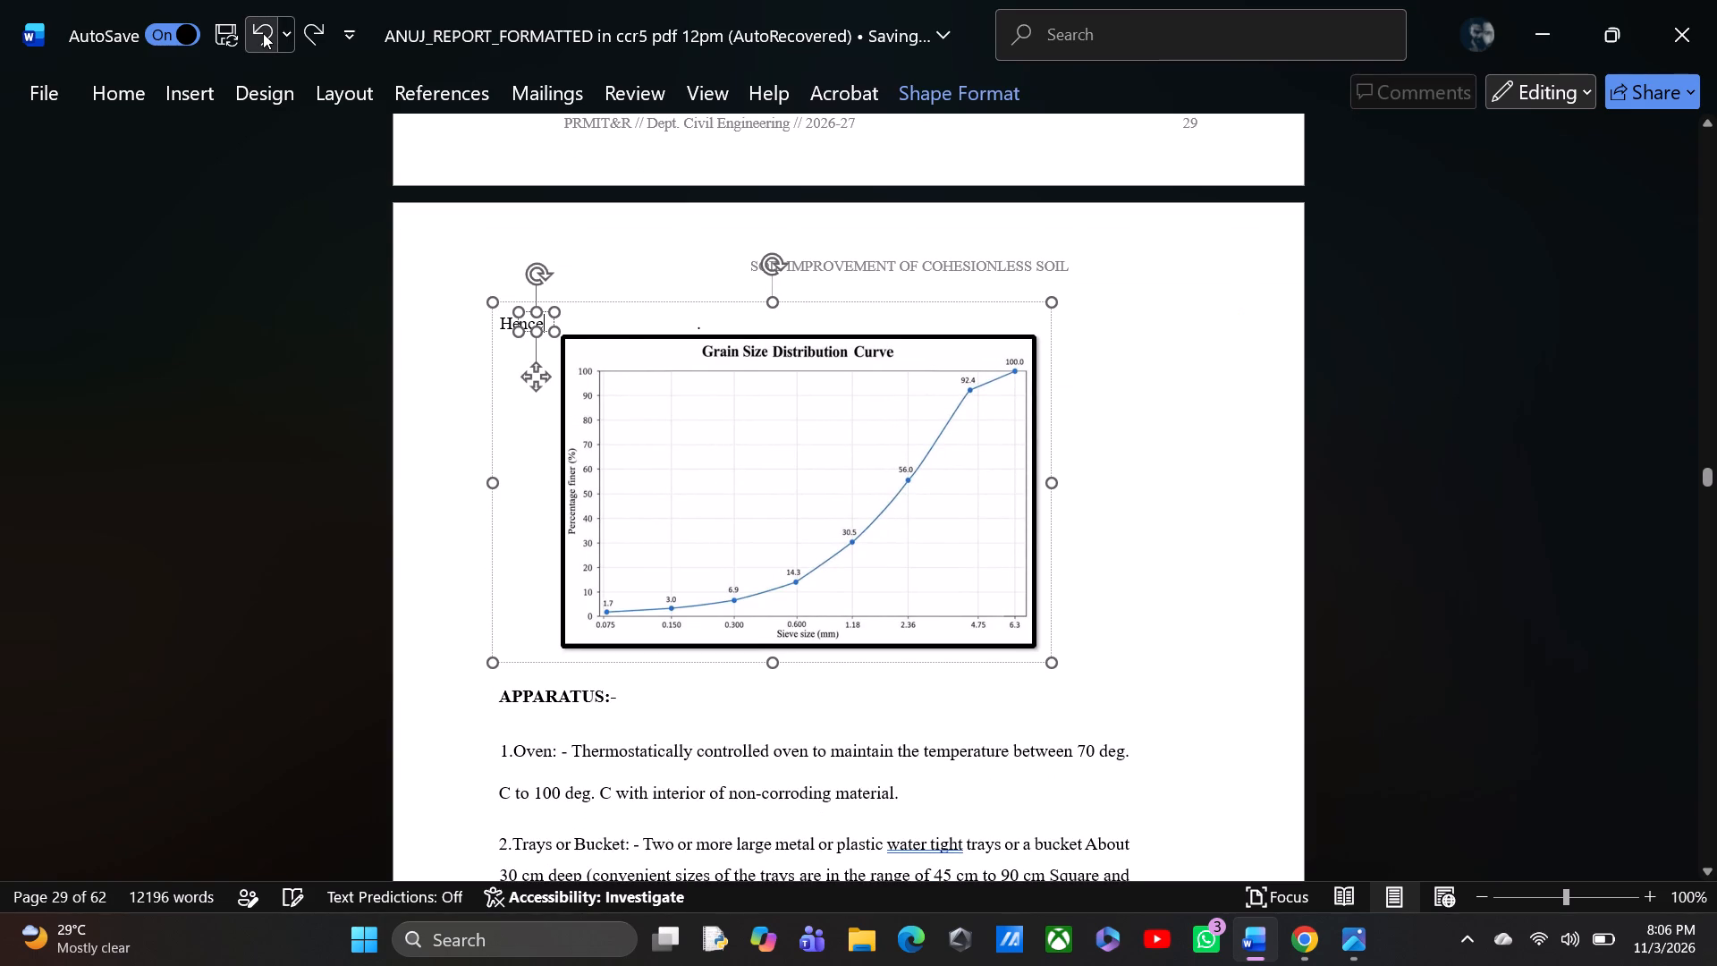
pyautogui.click(263, 33)
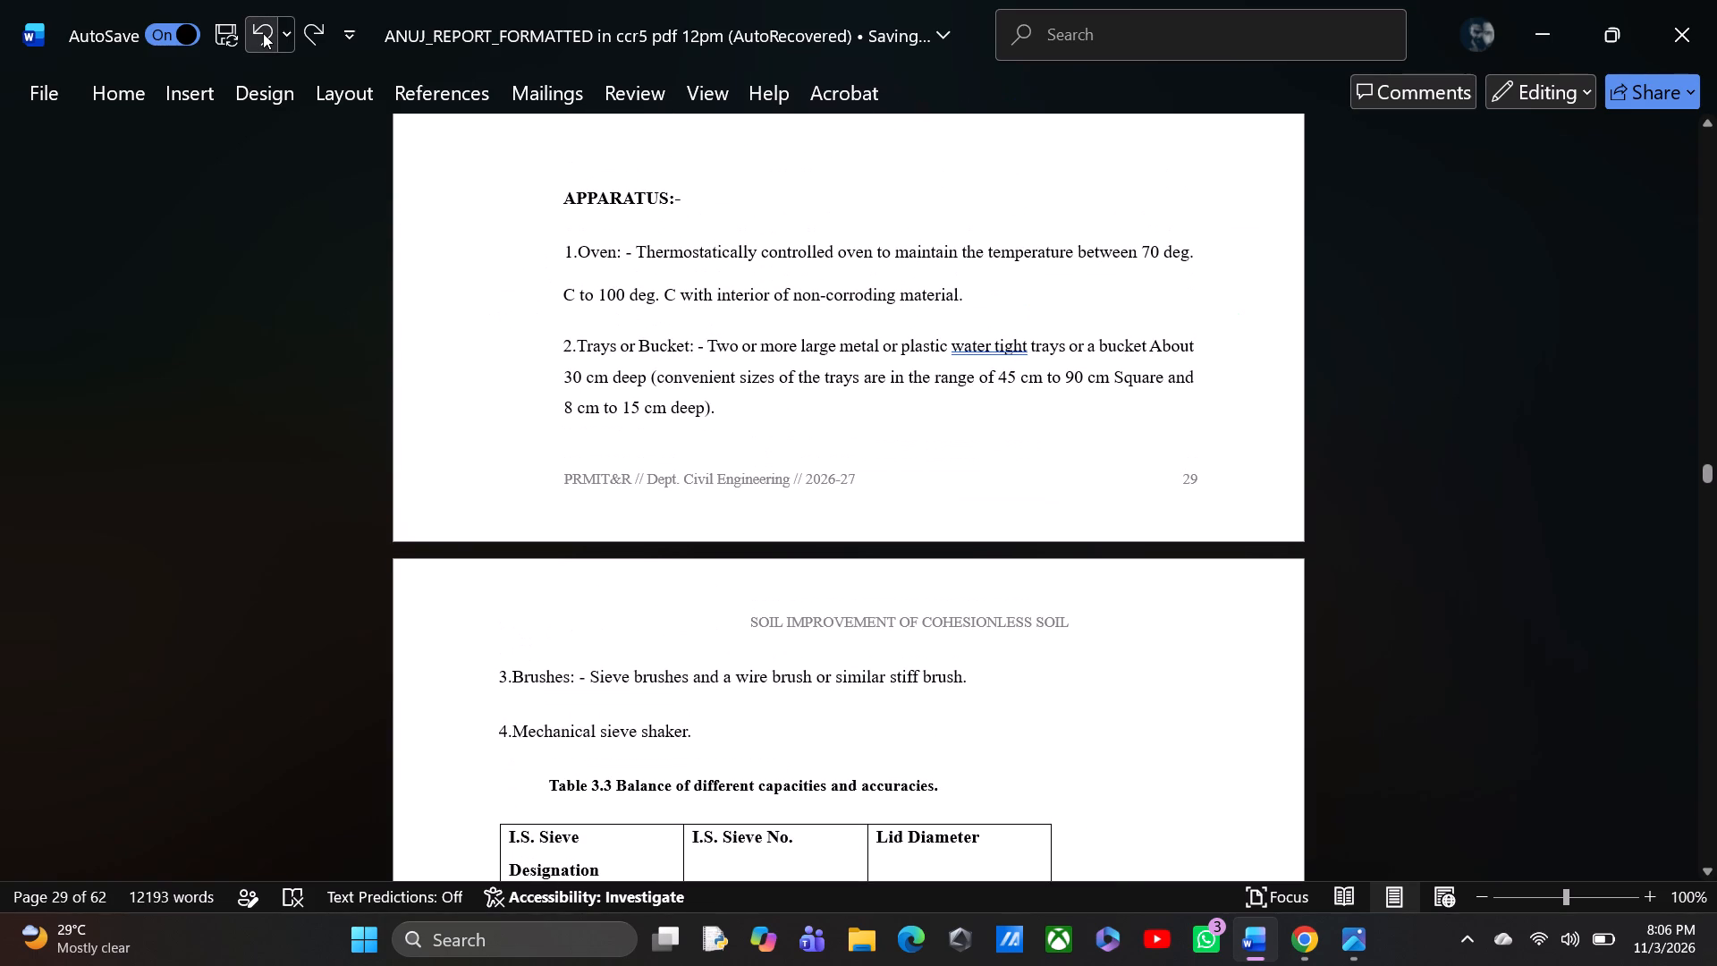
pyautogui.click(263, 33)
# Check the layout from Table 3.2 on page 29 through to the grain size distribution curve and Fig.3.9 caption on page 32.
pyautogui.scroll(1, 263, 33)
pyautogui.scroll(1, 515, 318)
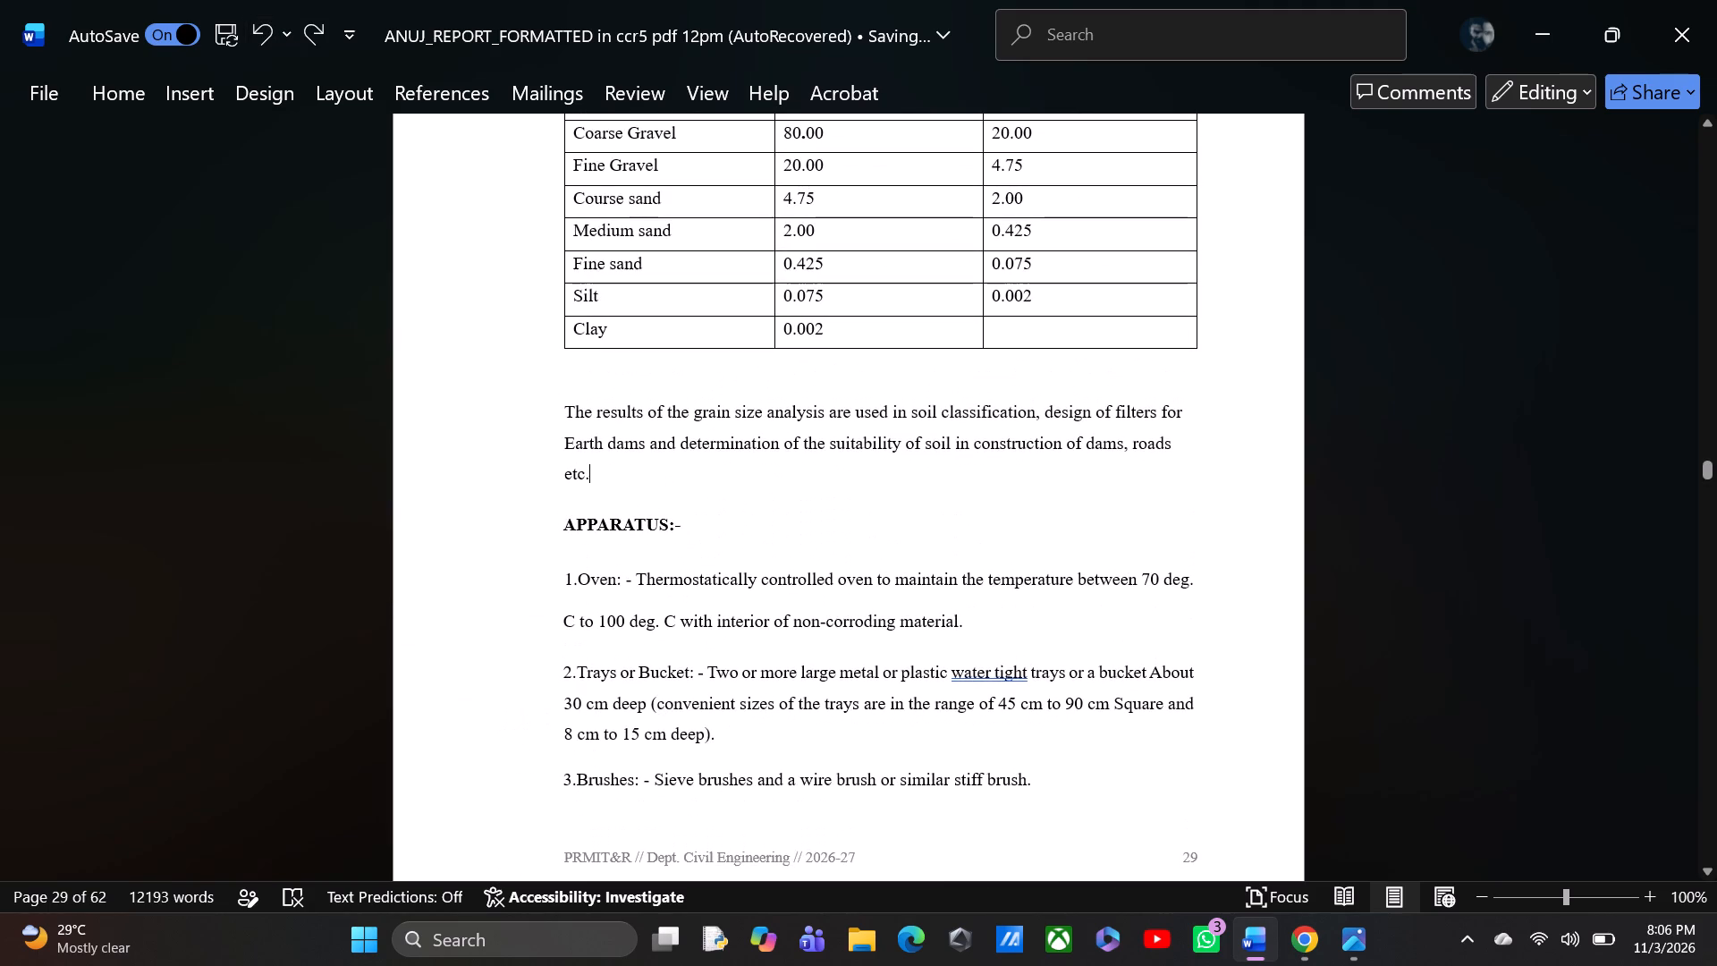
pyautogui.scroll(-6, 515, 318)
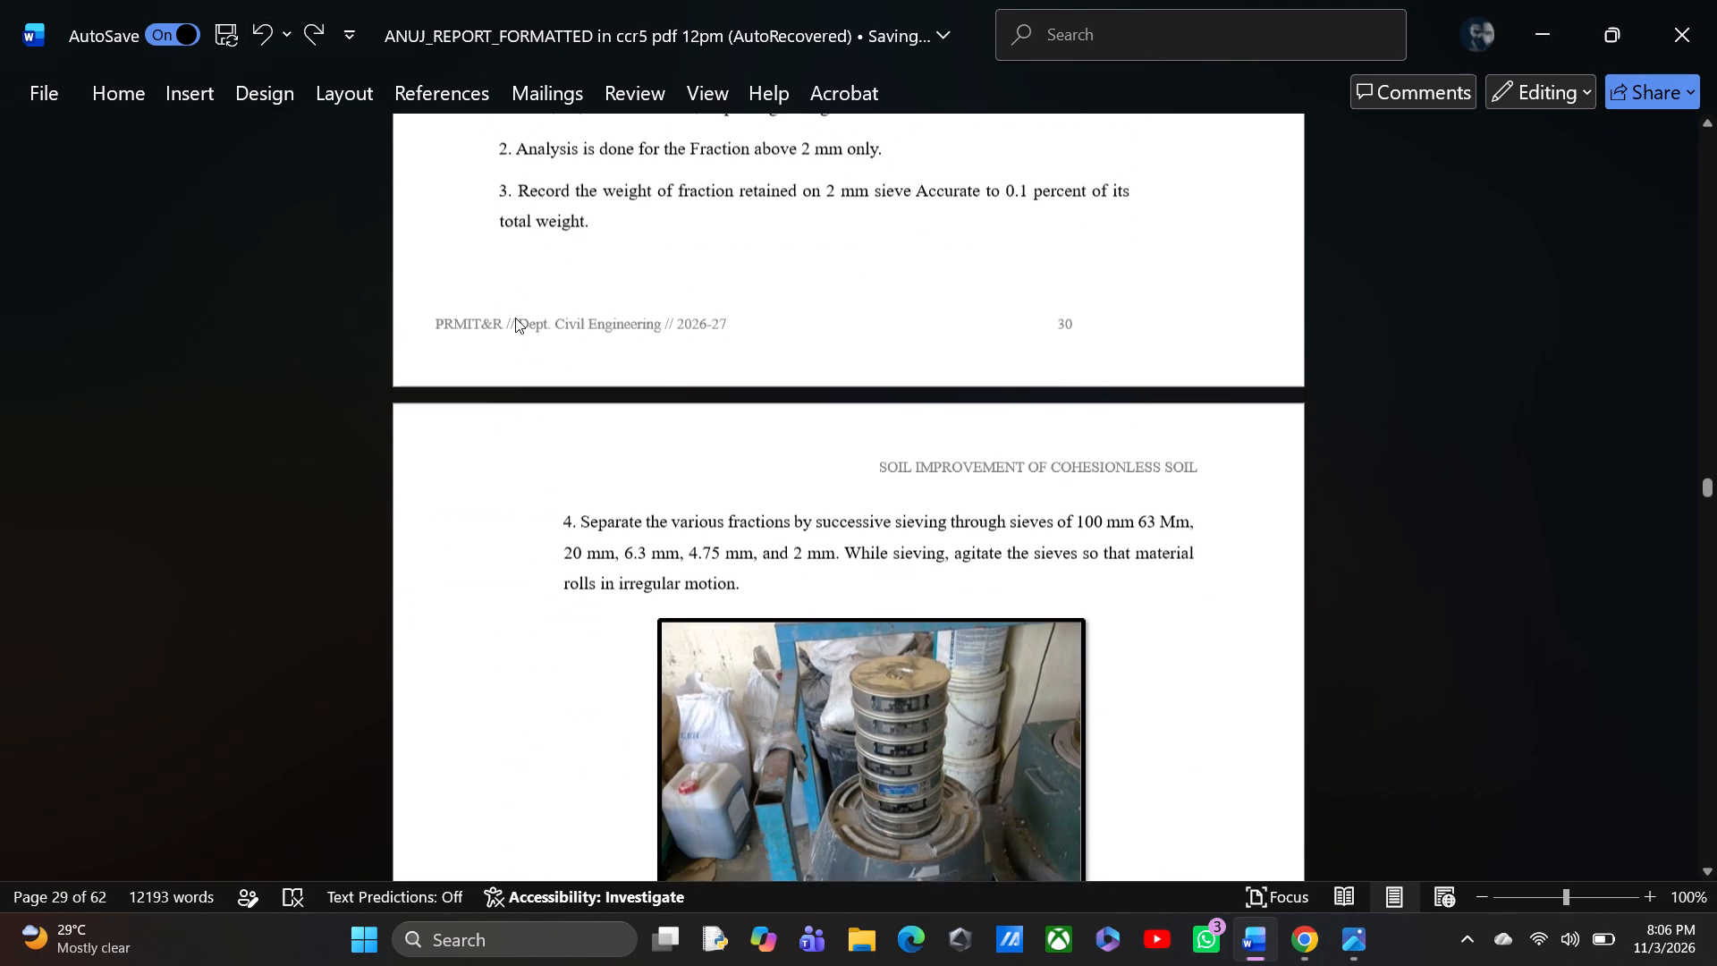
pyautogui.scroll(-6, 515, 318)
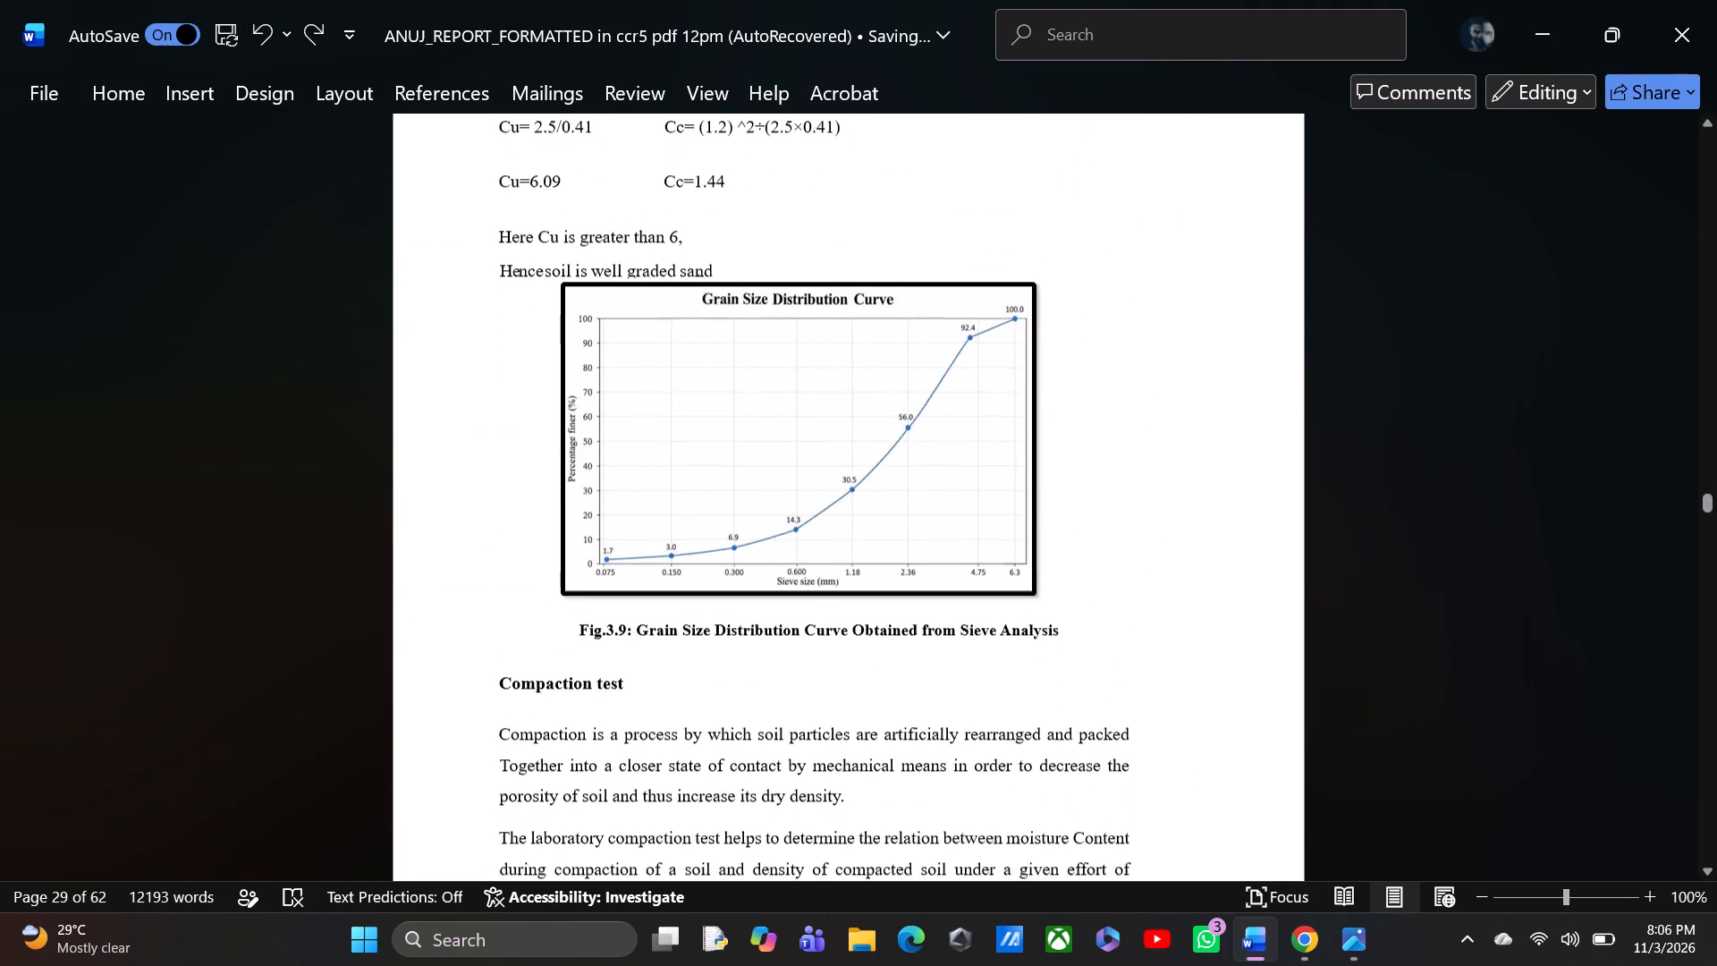
pyautogui.scroll(1, 515, 318)
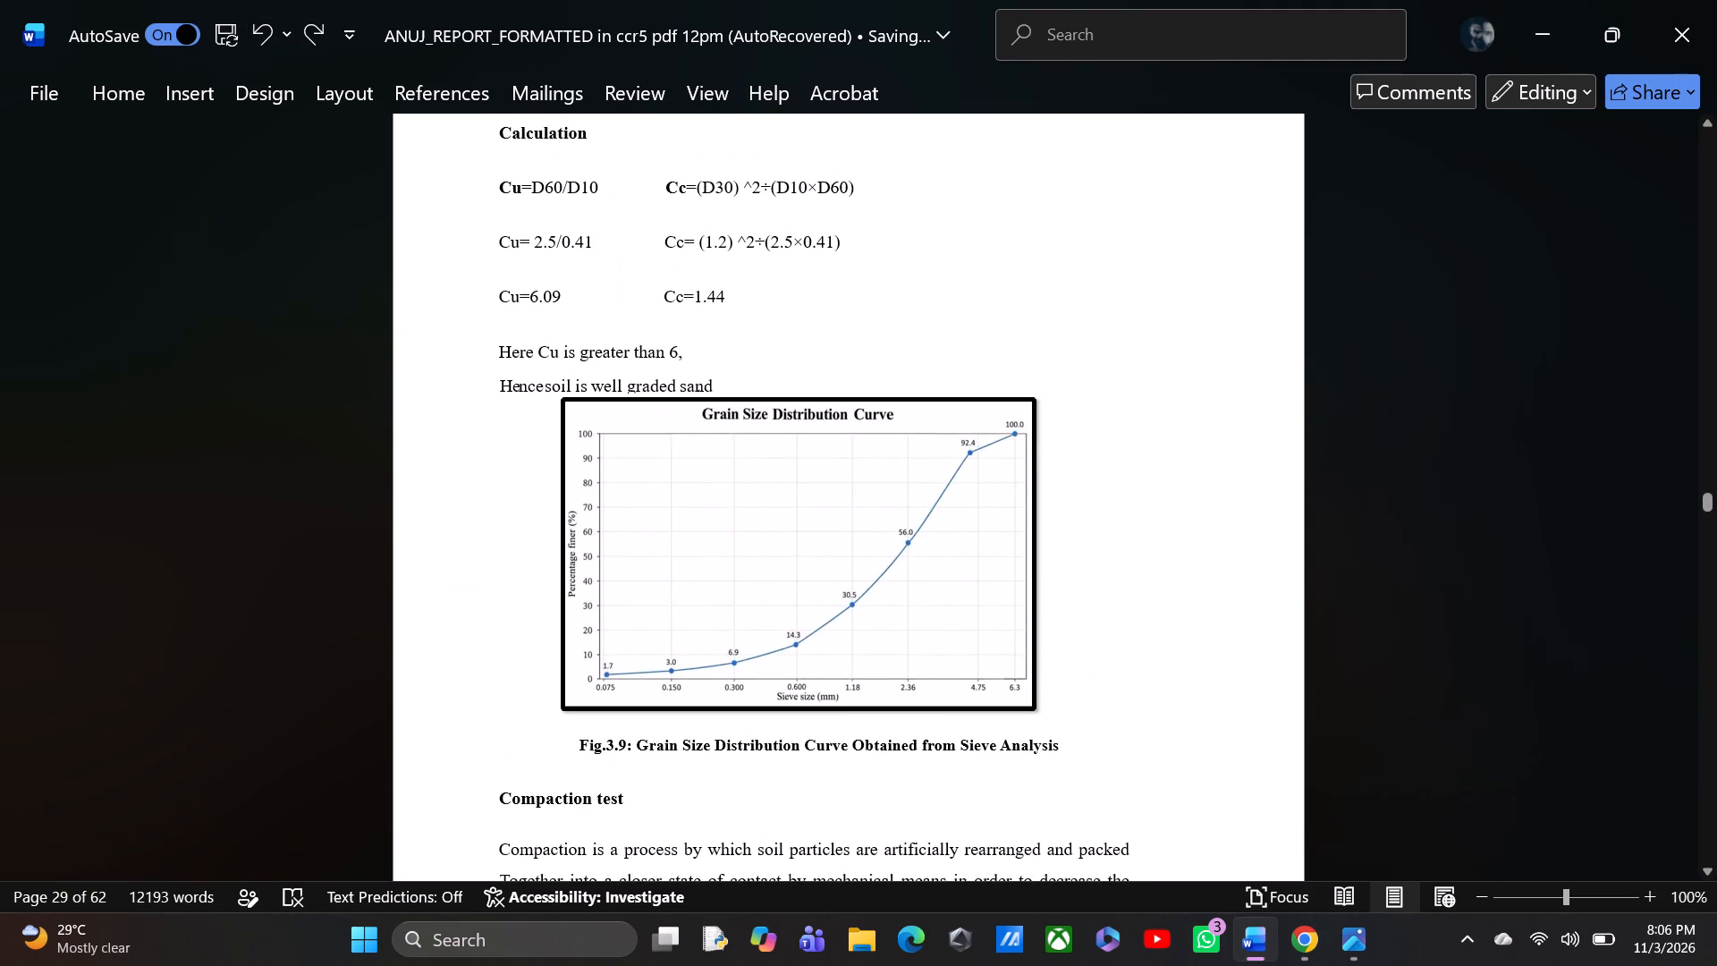
pyautogui.scroll(1, 515, 318)
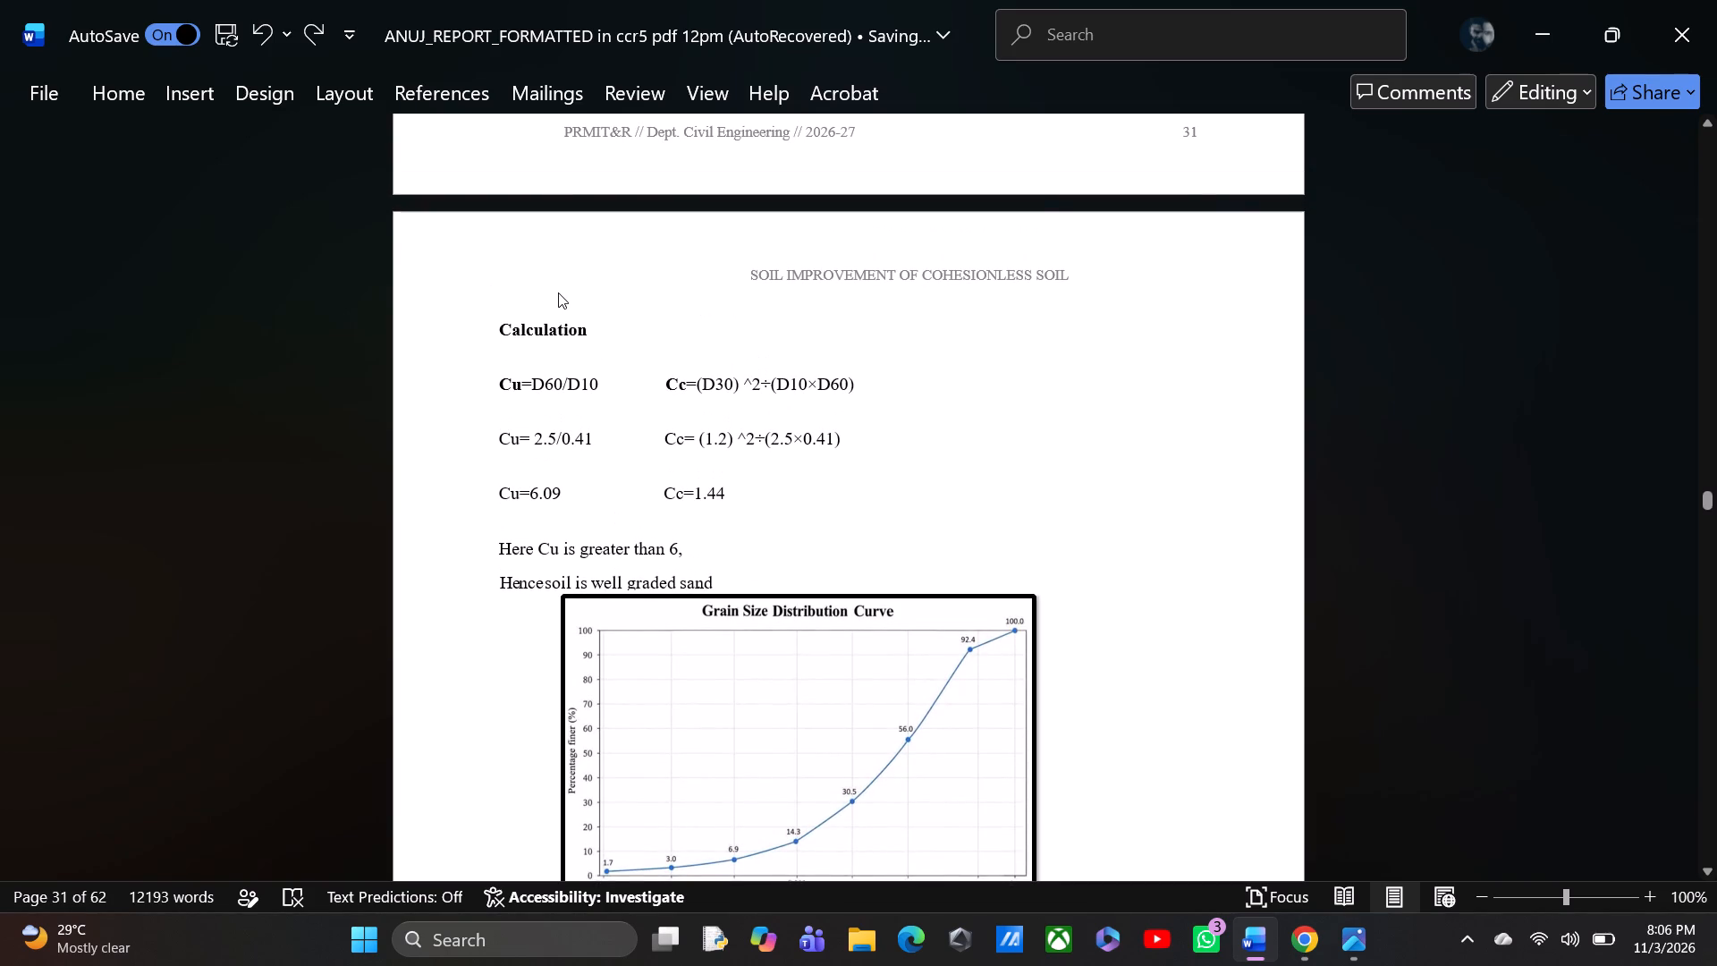
pyautogui.scroll(-2, 558, 292)
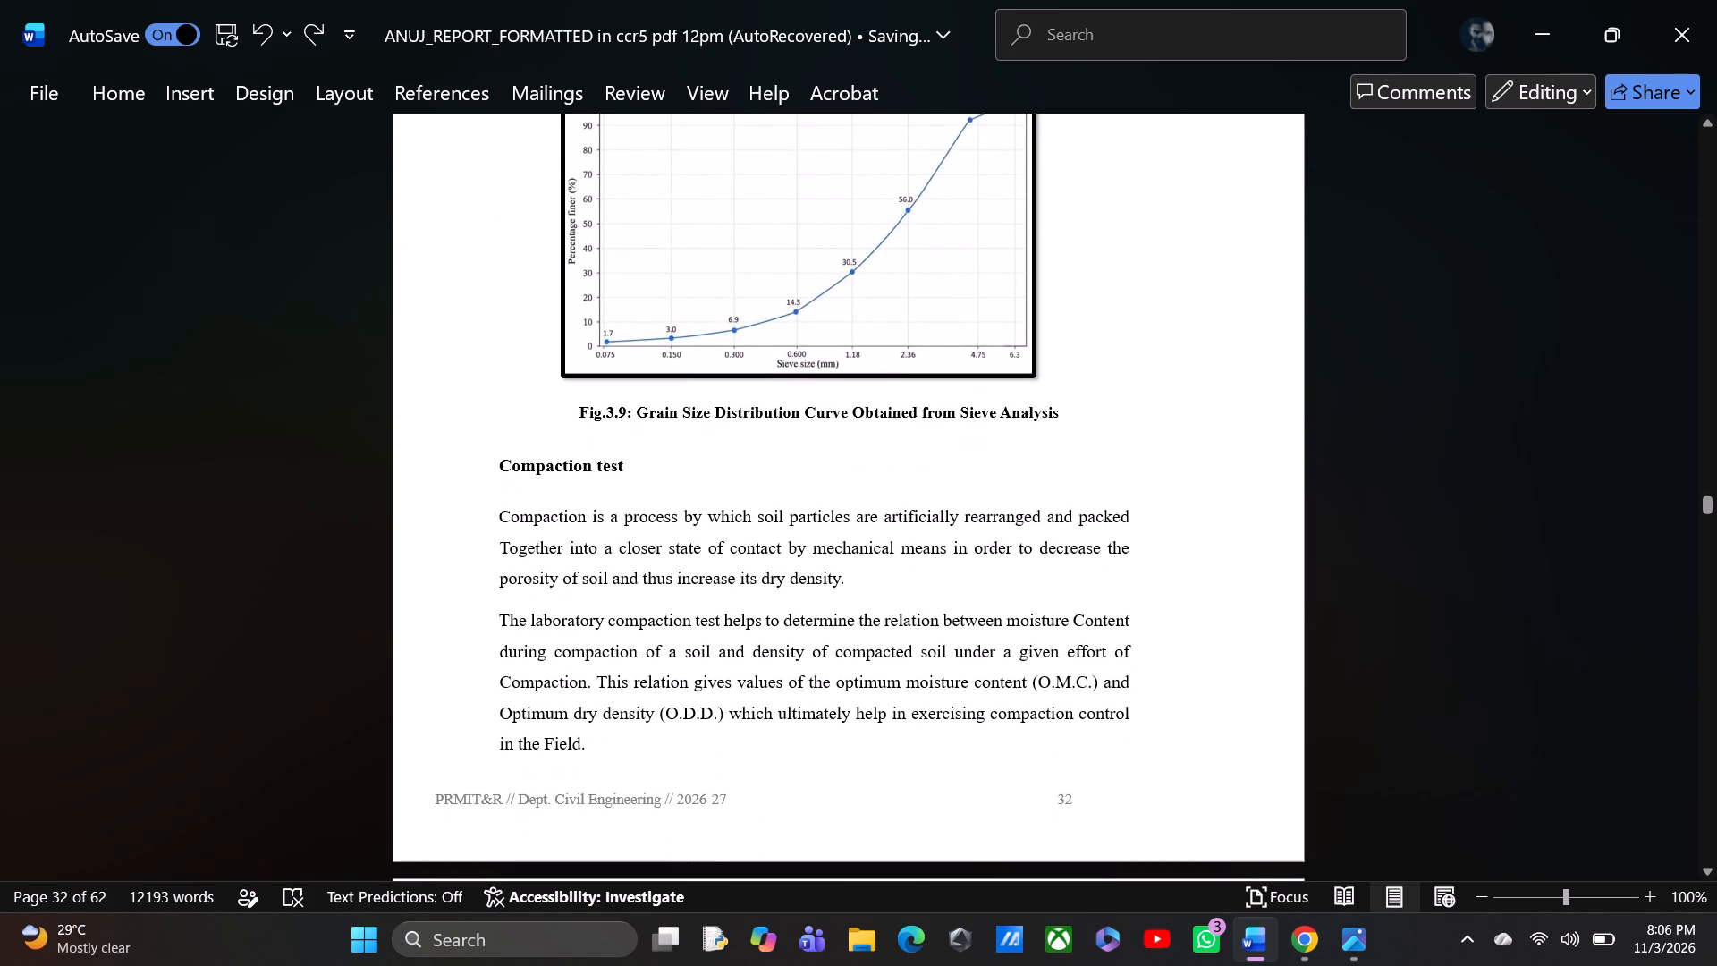
pyautogui.scroll(1, 558, 292)
pyautogui.scroll(-2, 558, 292)
pyautogui.scroll(1, 558, 292)
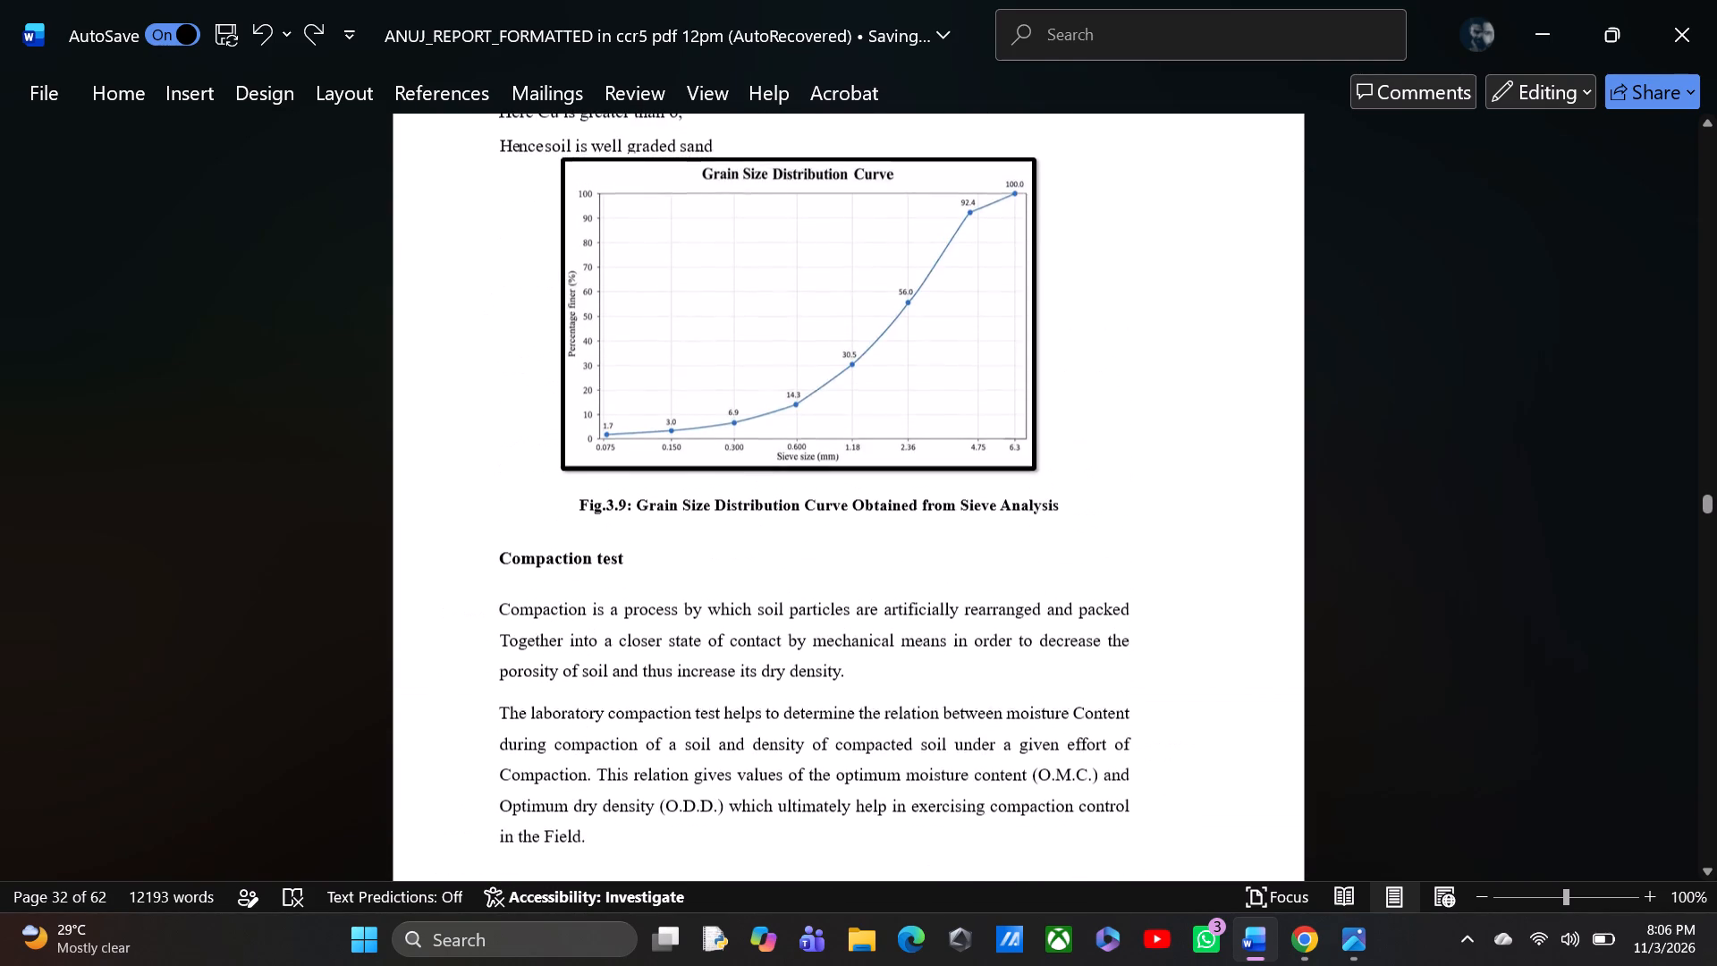
pyautogui.scroll(1, 558, 292)
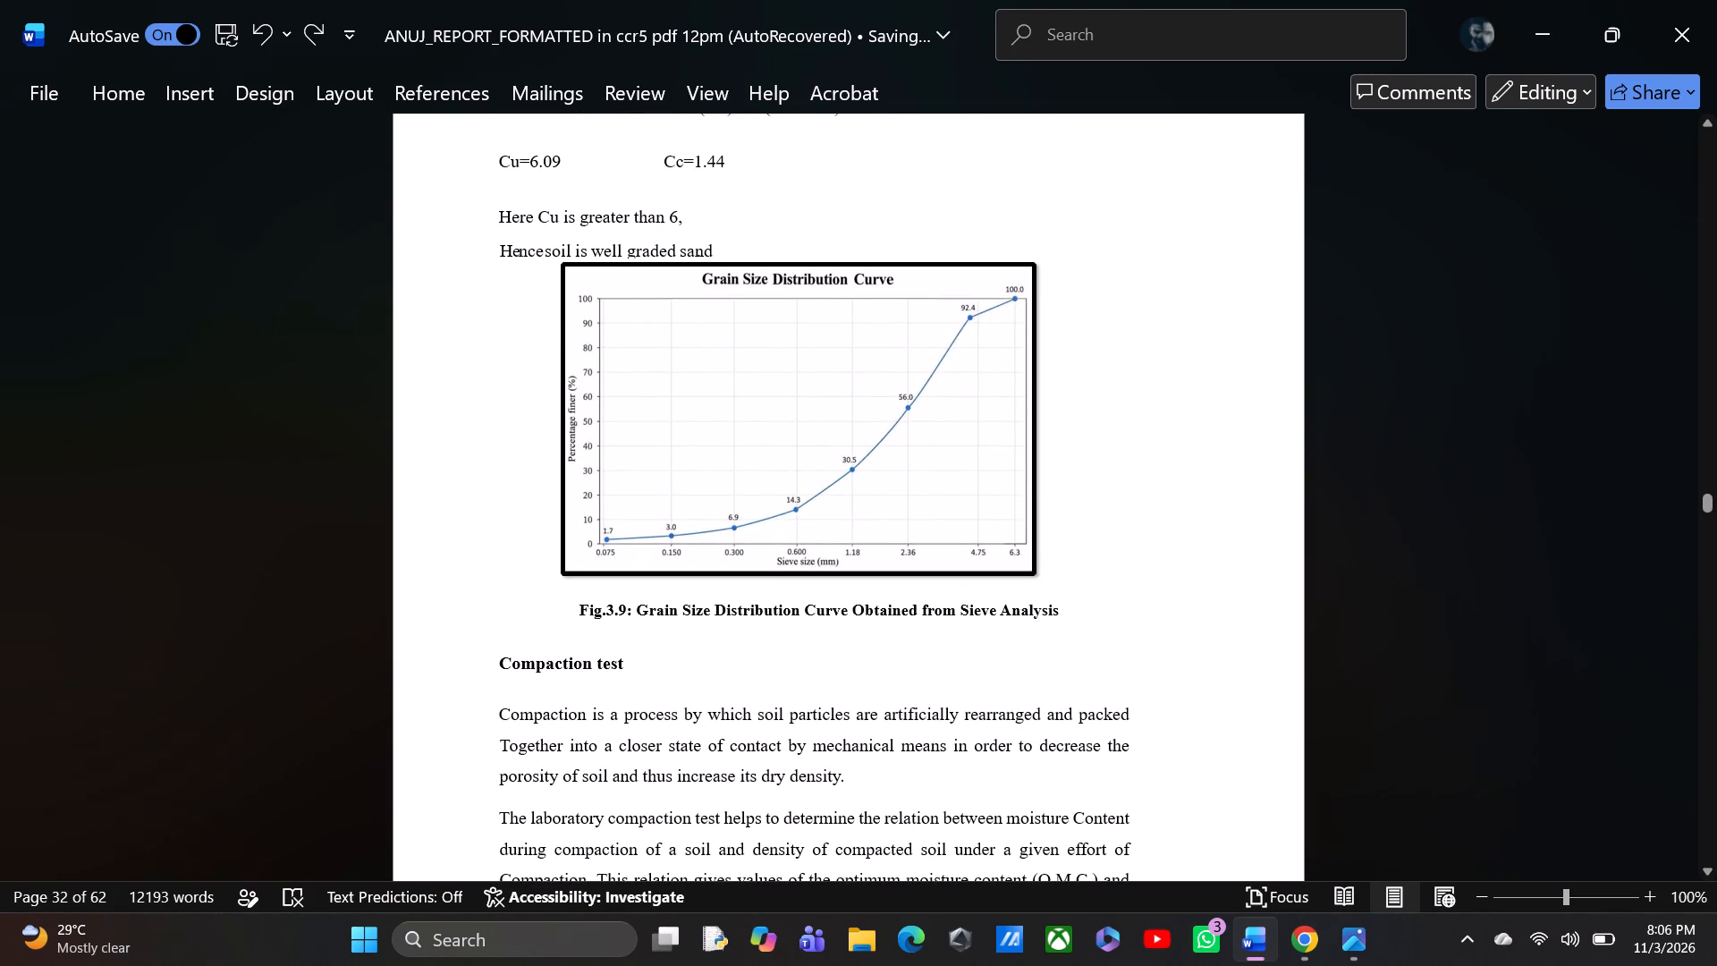
# Try to insert two line breaks after "soil is well graded sand" above the curve on page 32.
pyautogui.click(714, 248)
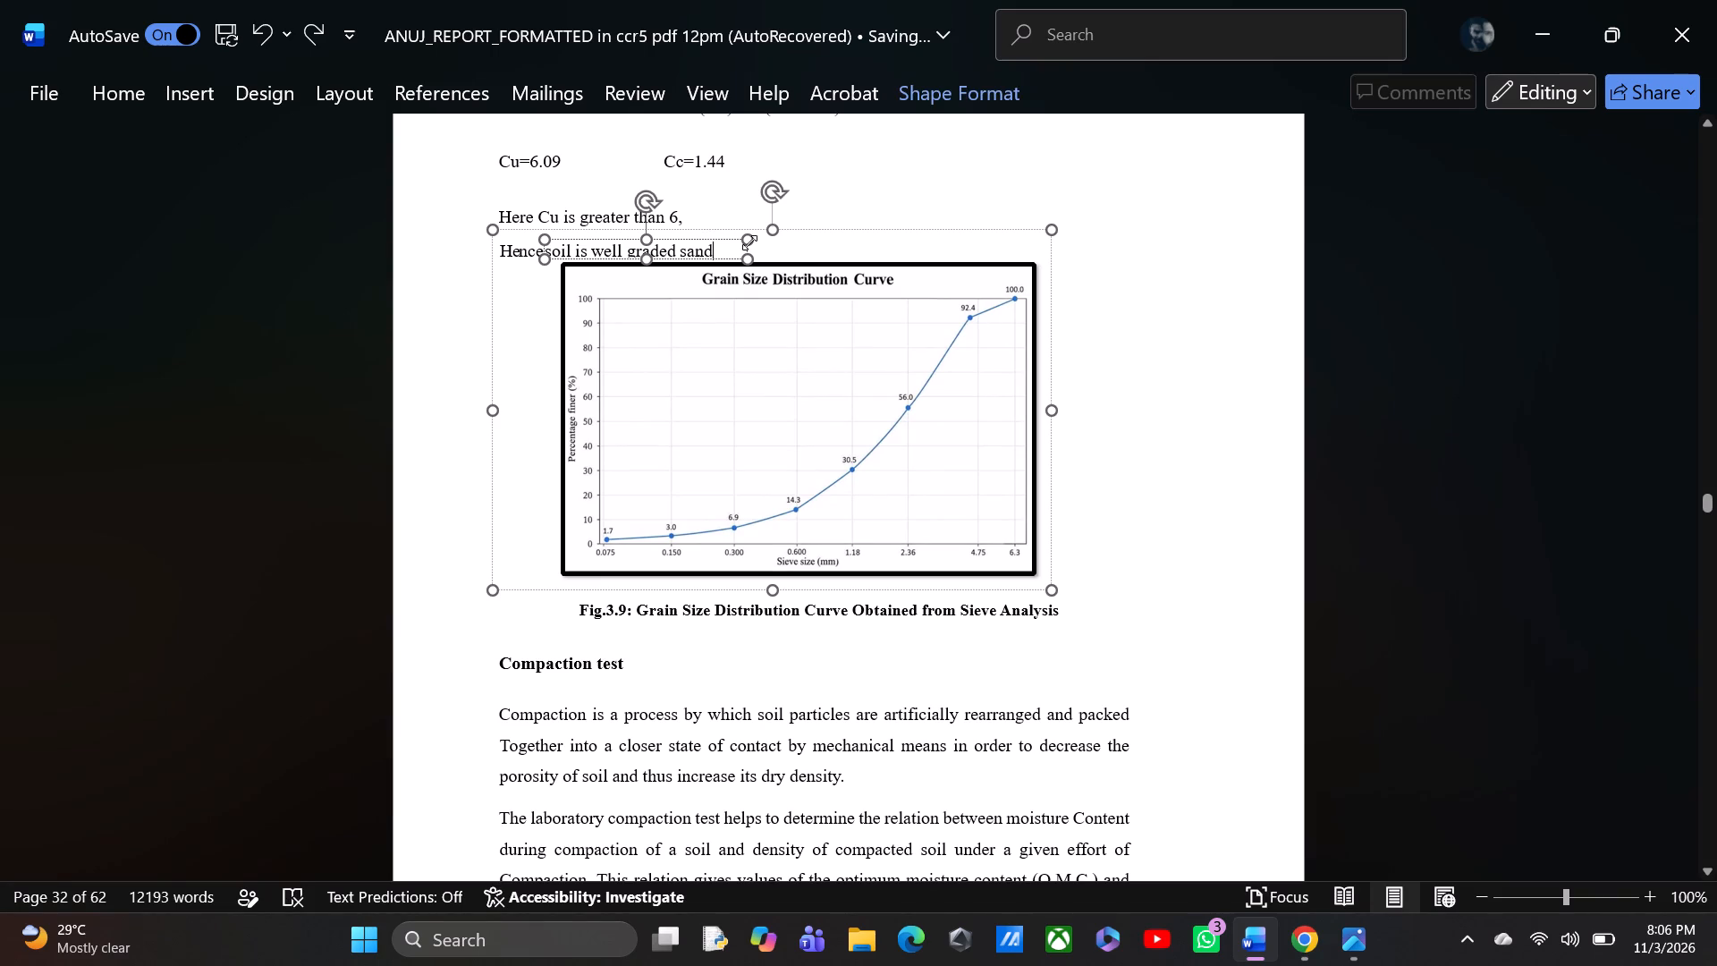
pyautogui.click(772, 253)
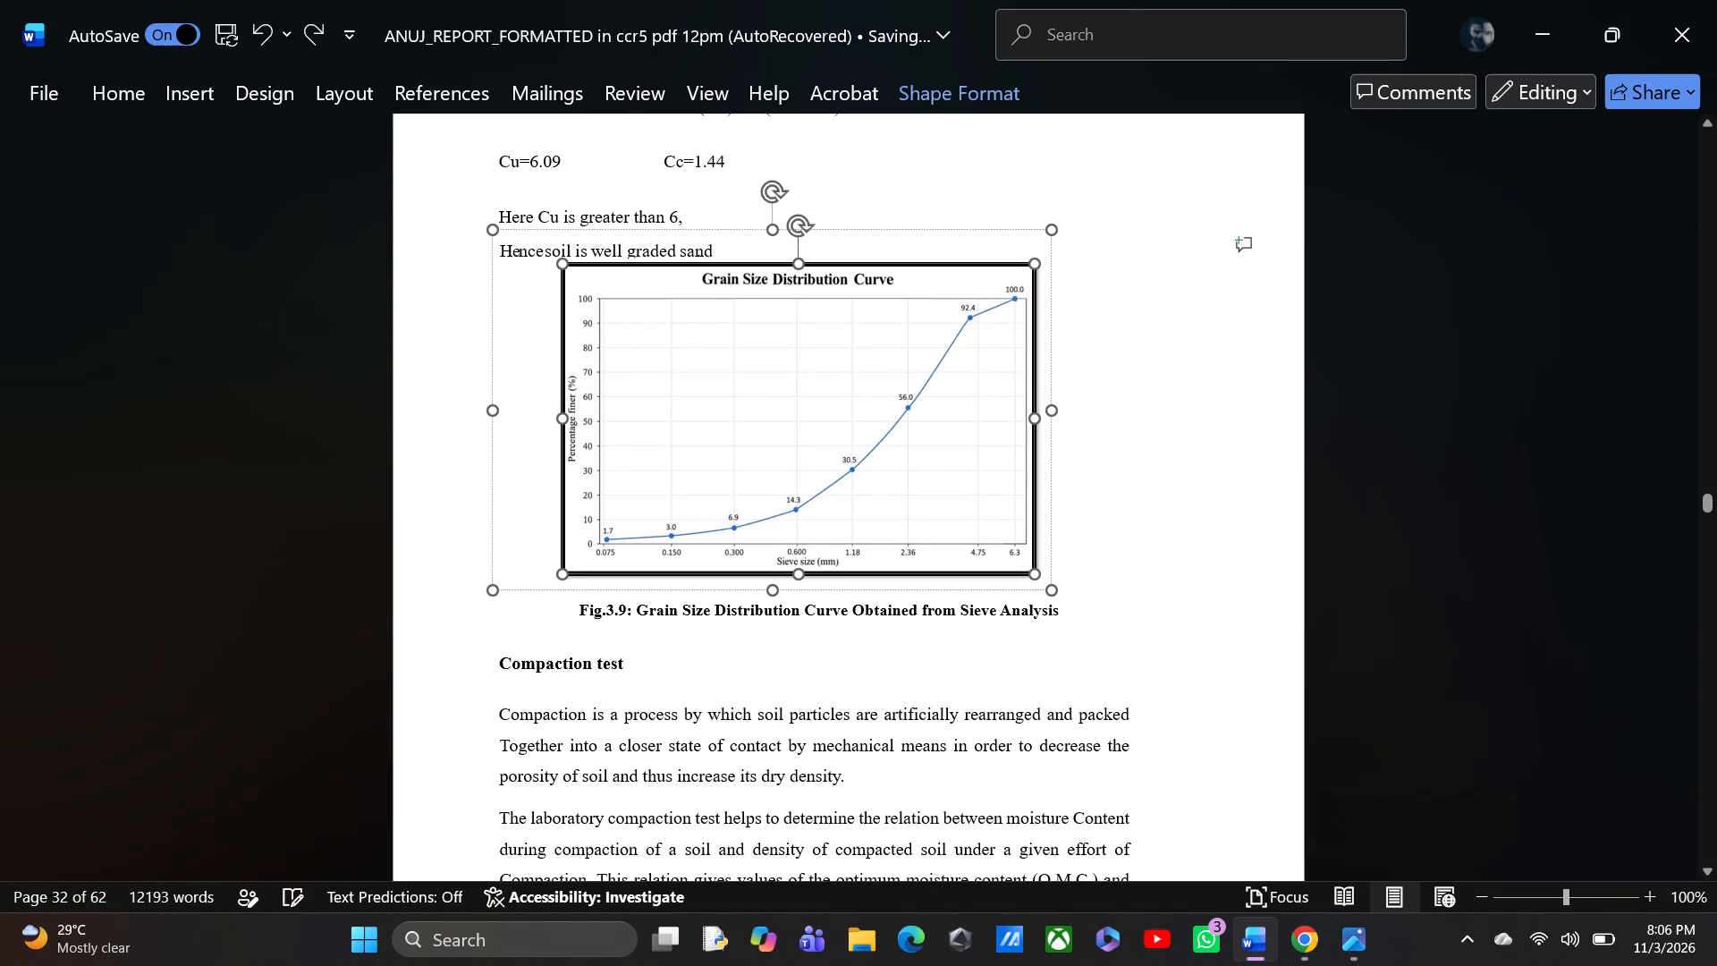
pyautogui.click(725, 247)
pyautogui.press('Return')
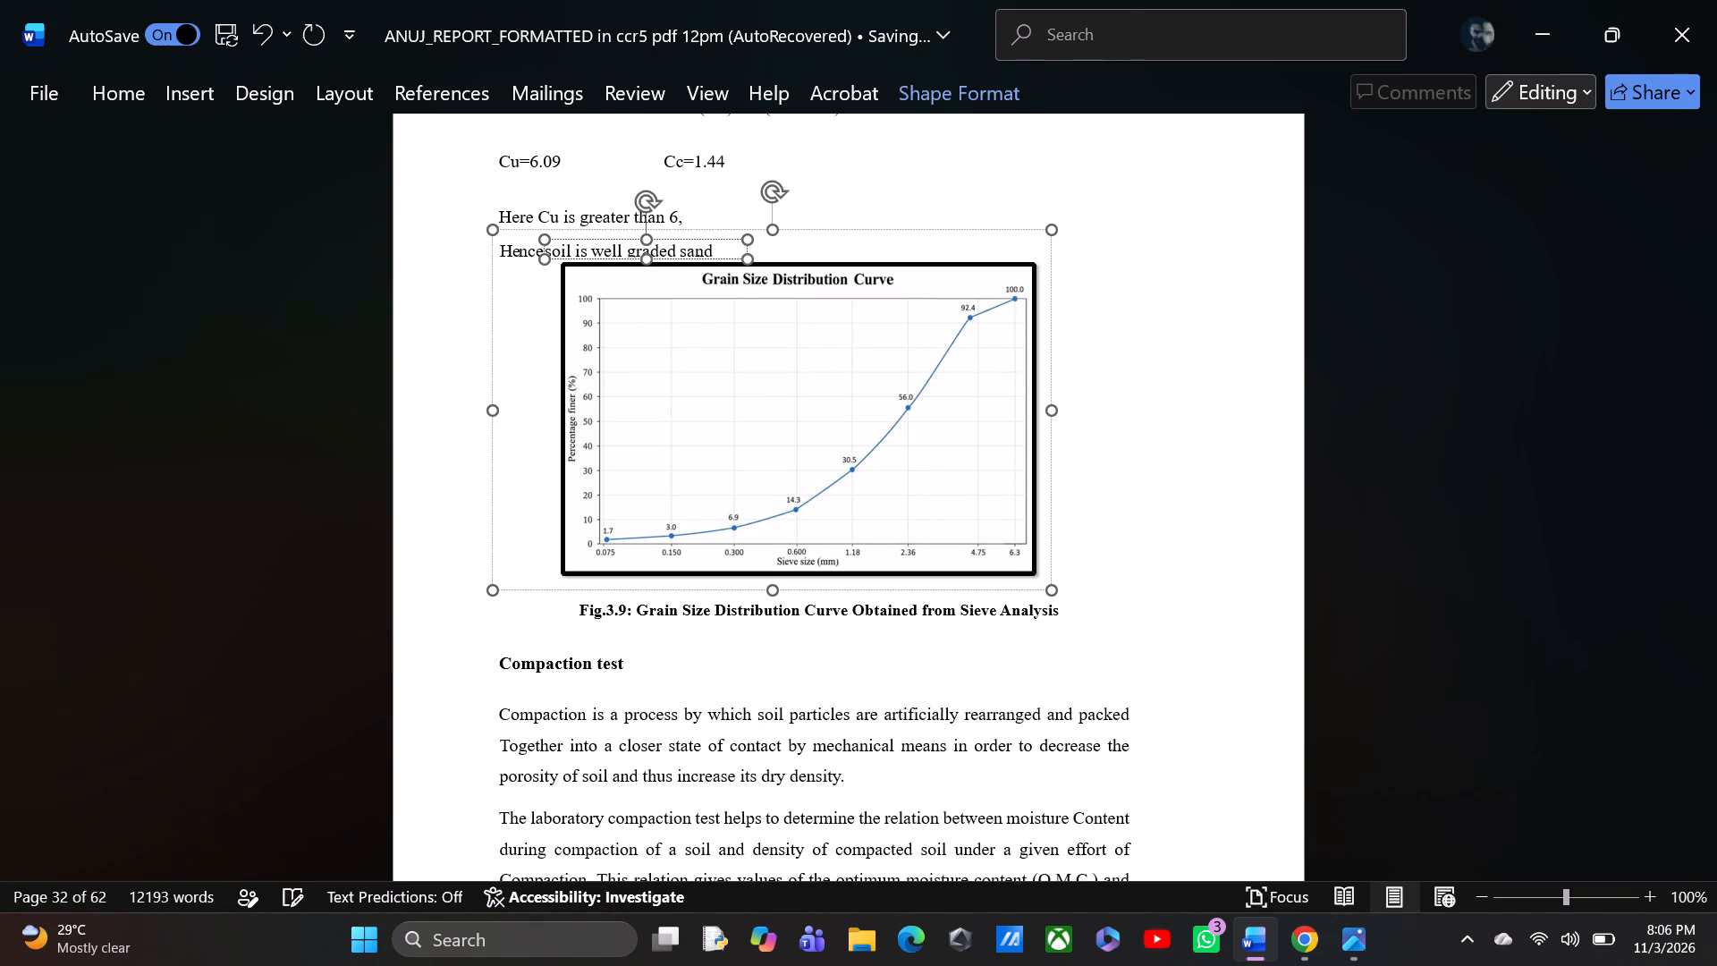
pyautogui.press('Return')
pyautogui.click(432, 356)
pyautogui.click(1206, 484)
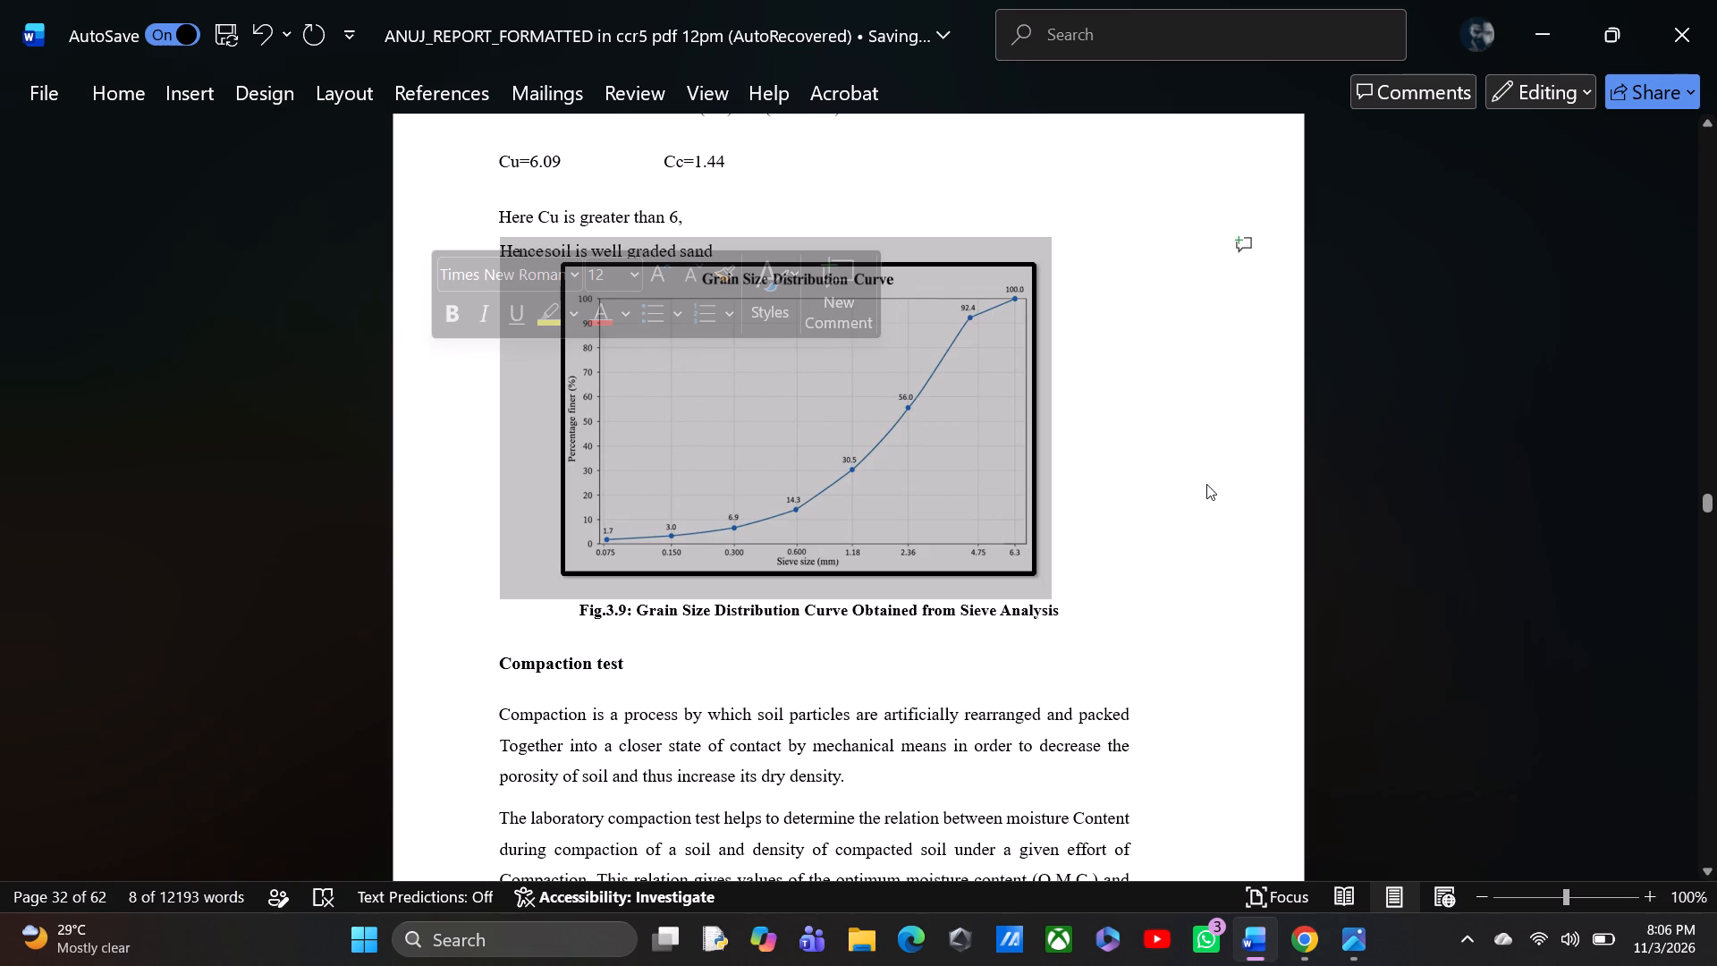
# Remove the blank line between Table 3.2 and the paragraph on the grain size analysis results on page 29.
pyautogui.scroll(3, 1206, 484)
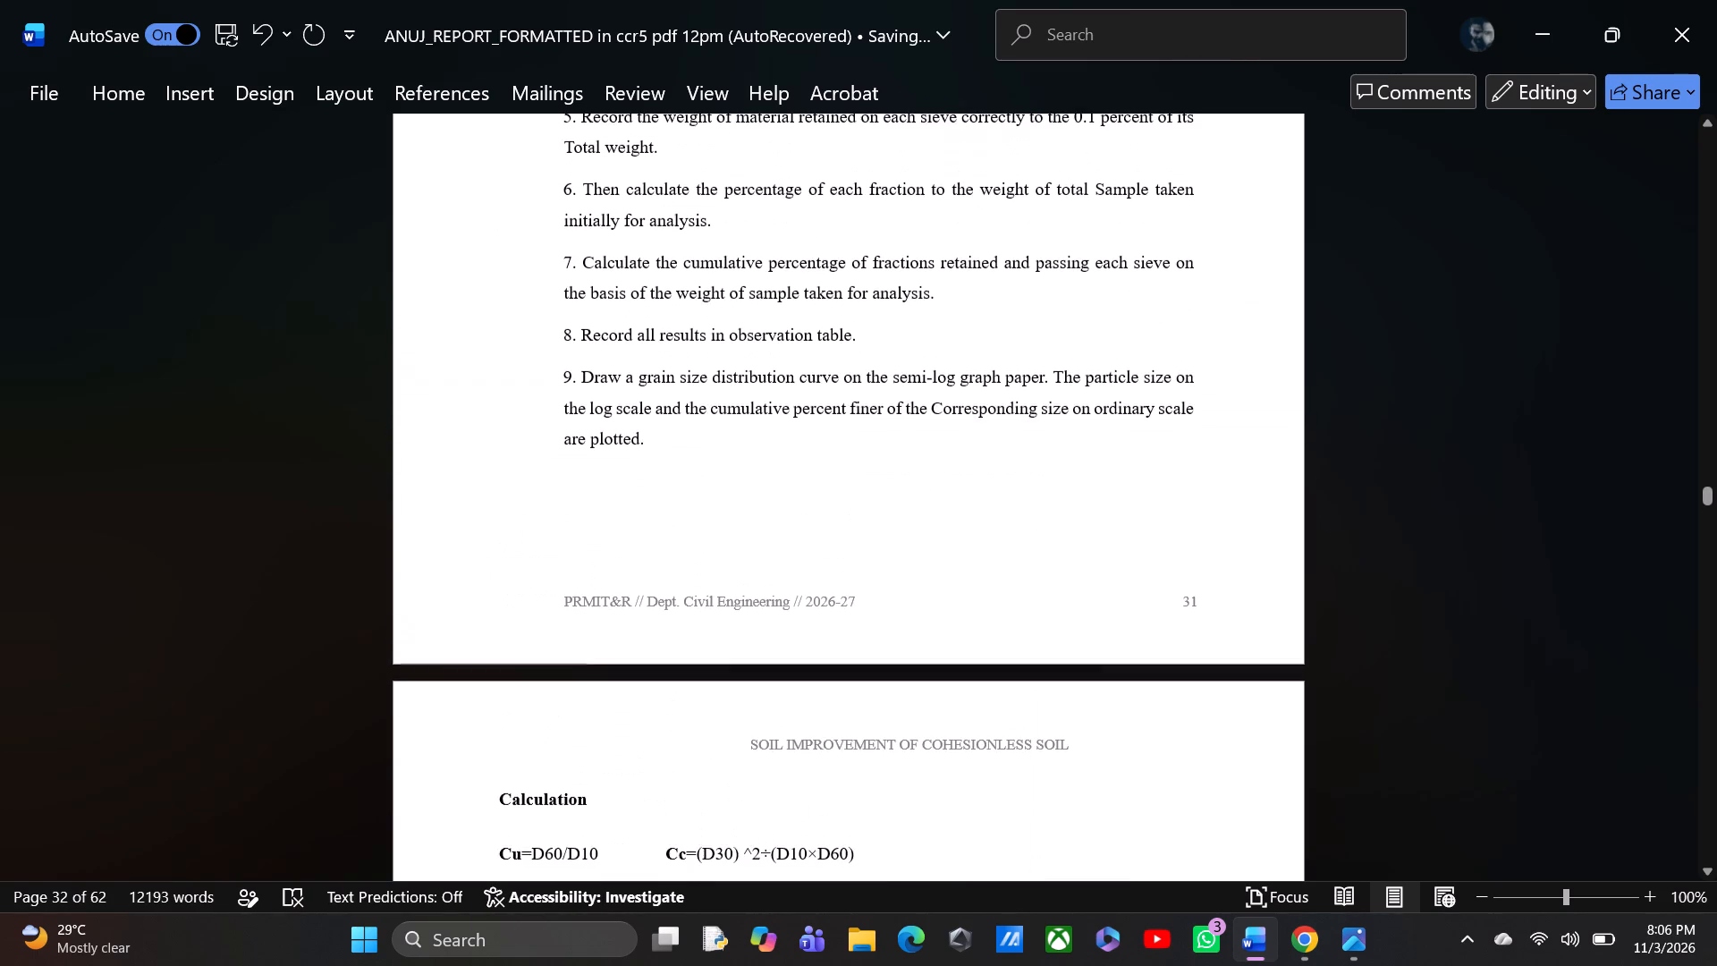
pyautogui.scroll(-1, 1206, 484)
pyautogui.scroll(2, 1206, 484)
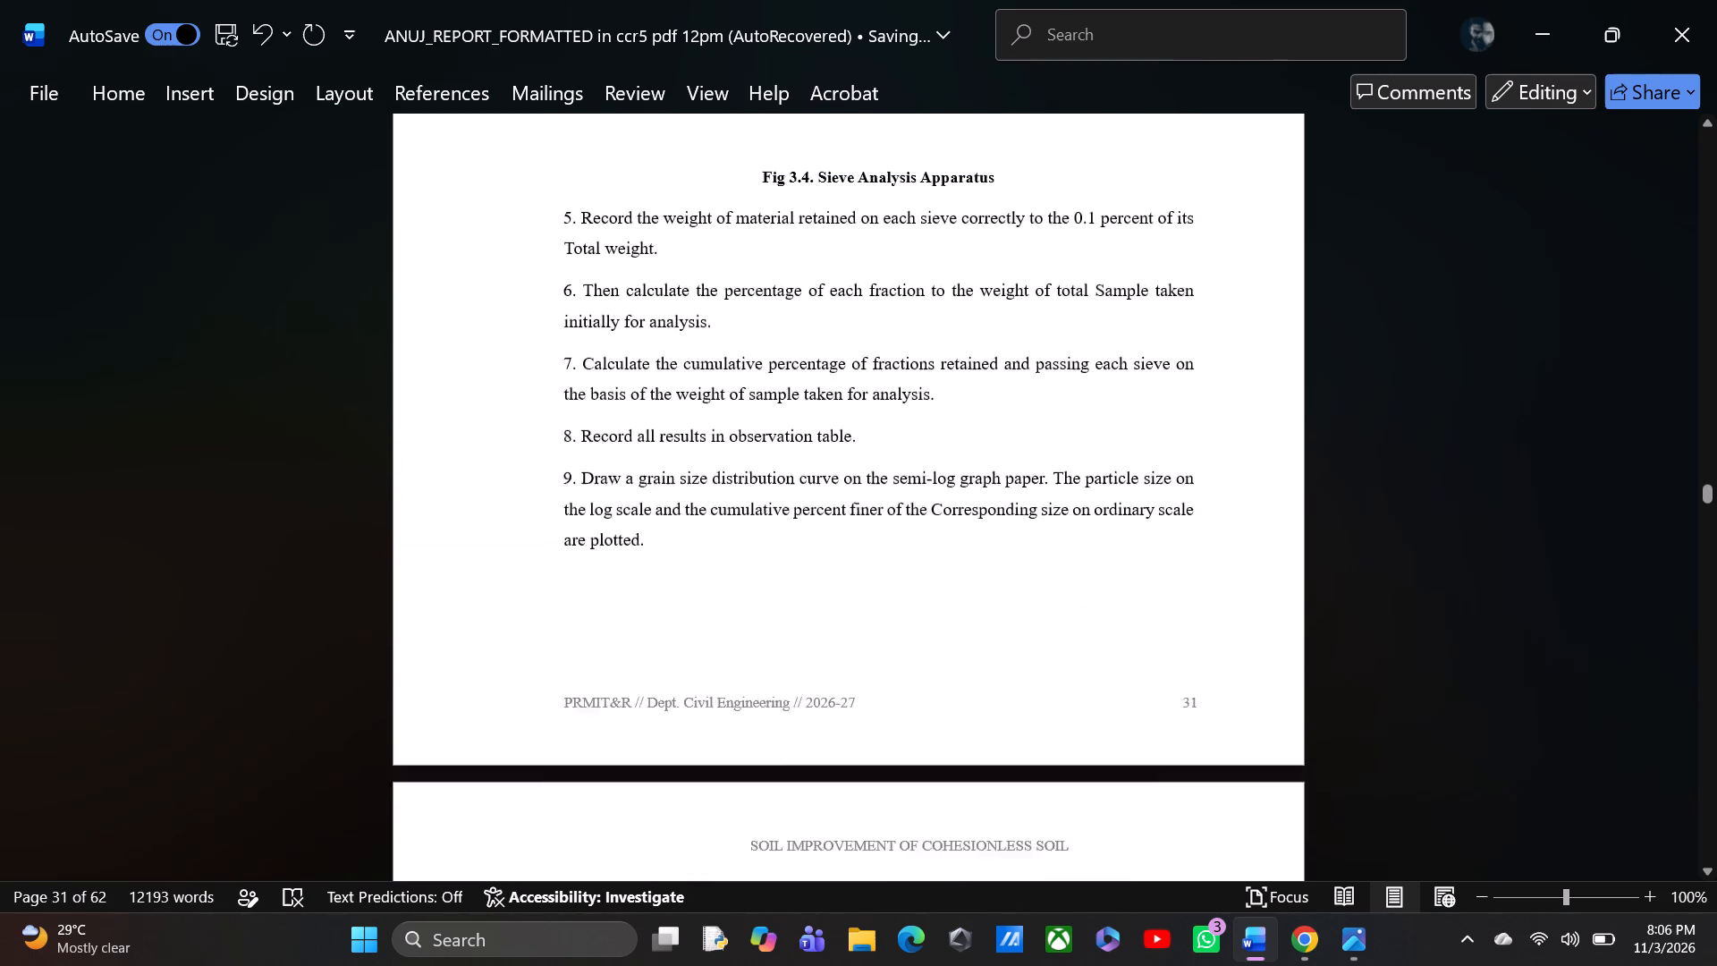
pyautogui.scroll(4, 1206, 484)
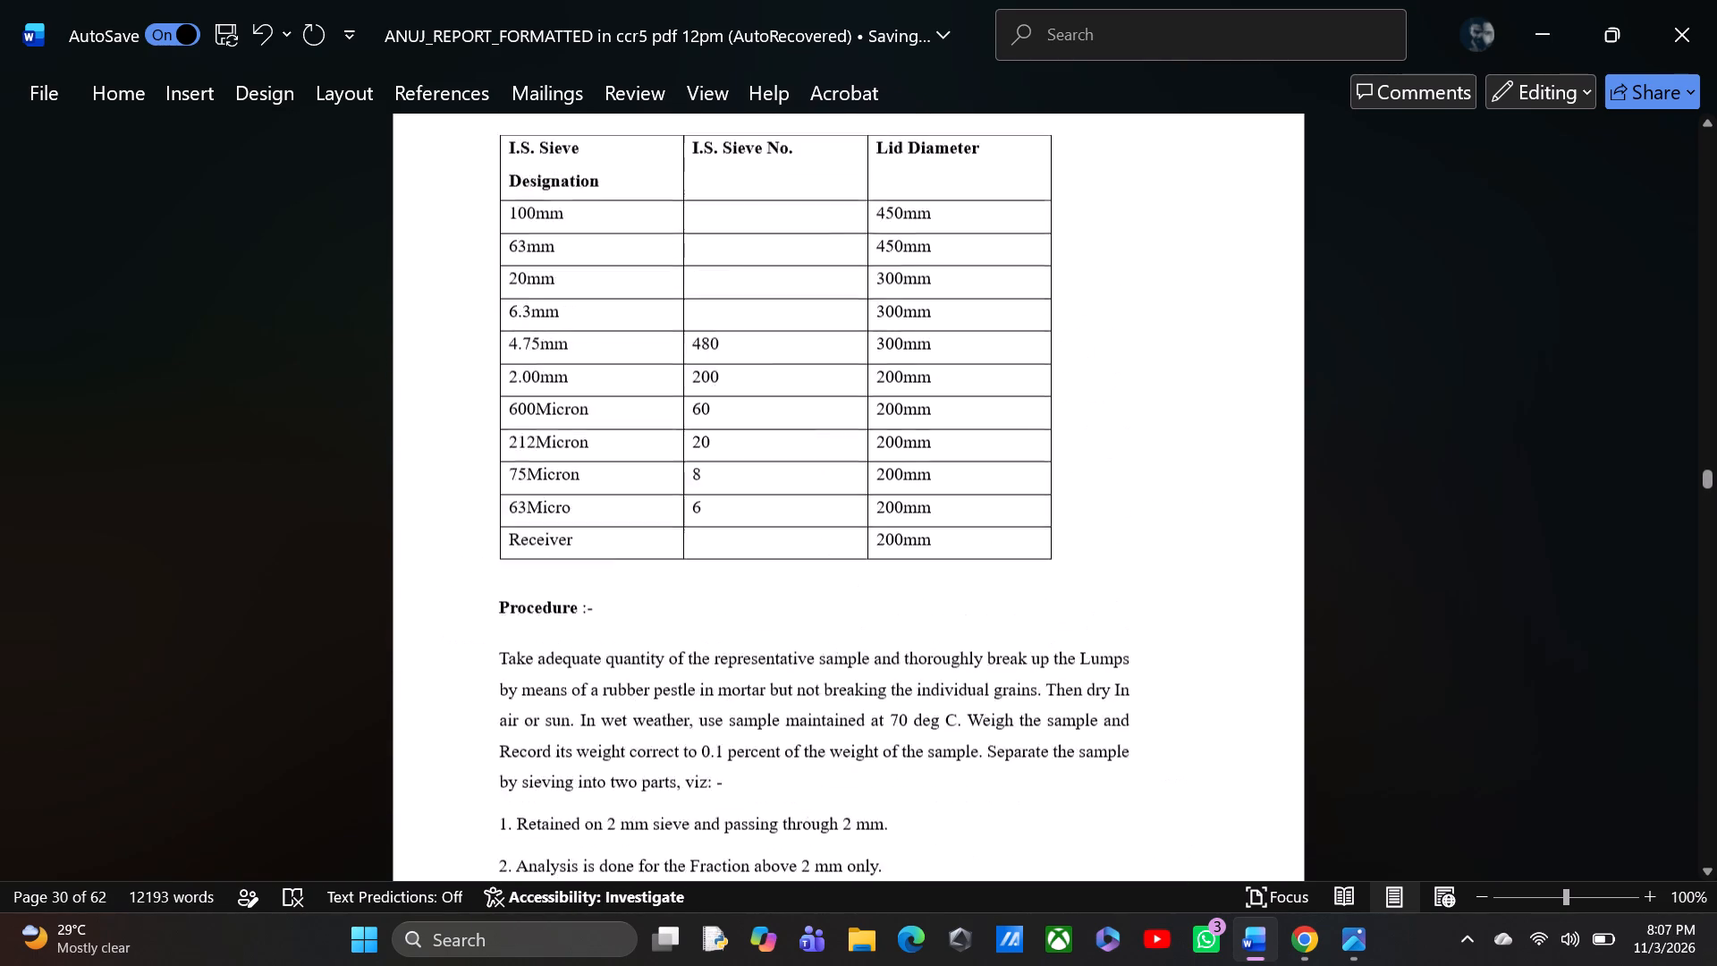
pyautogui.scroll(2, 1206, 484)
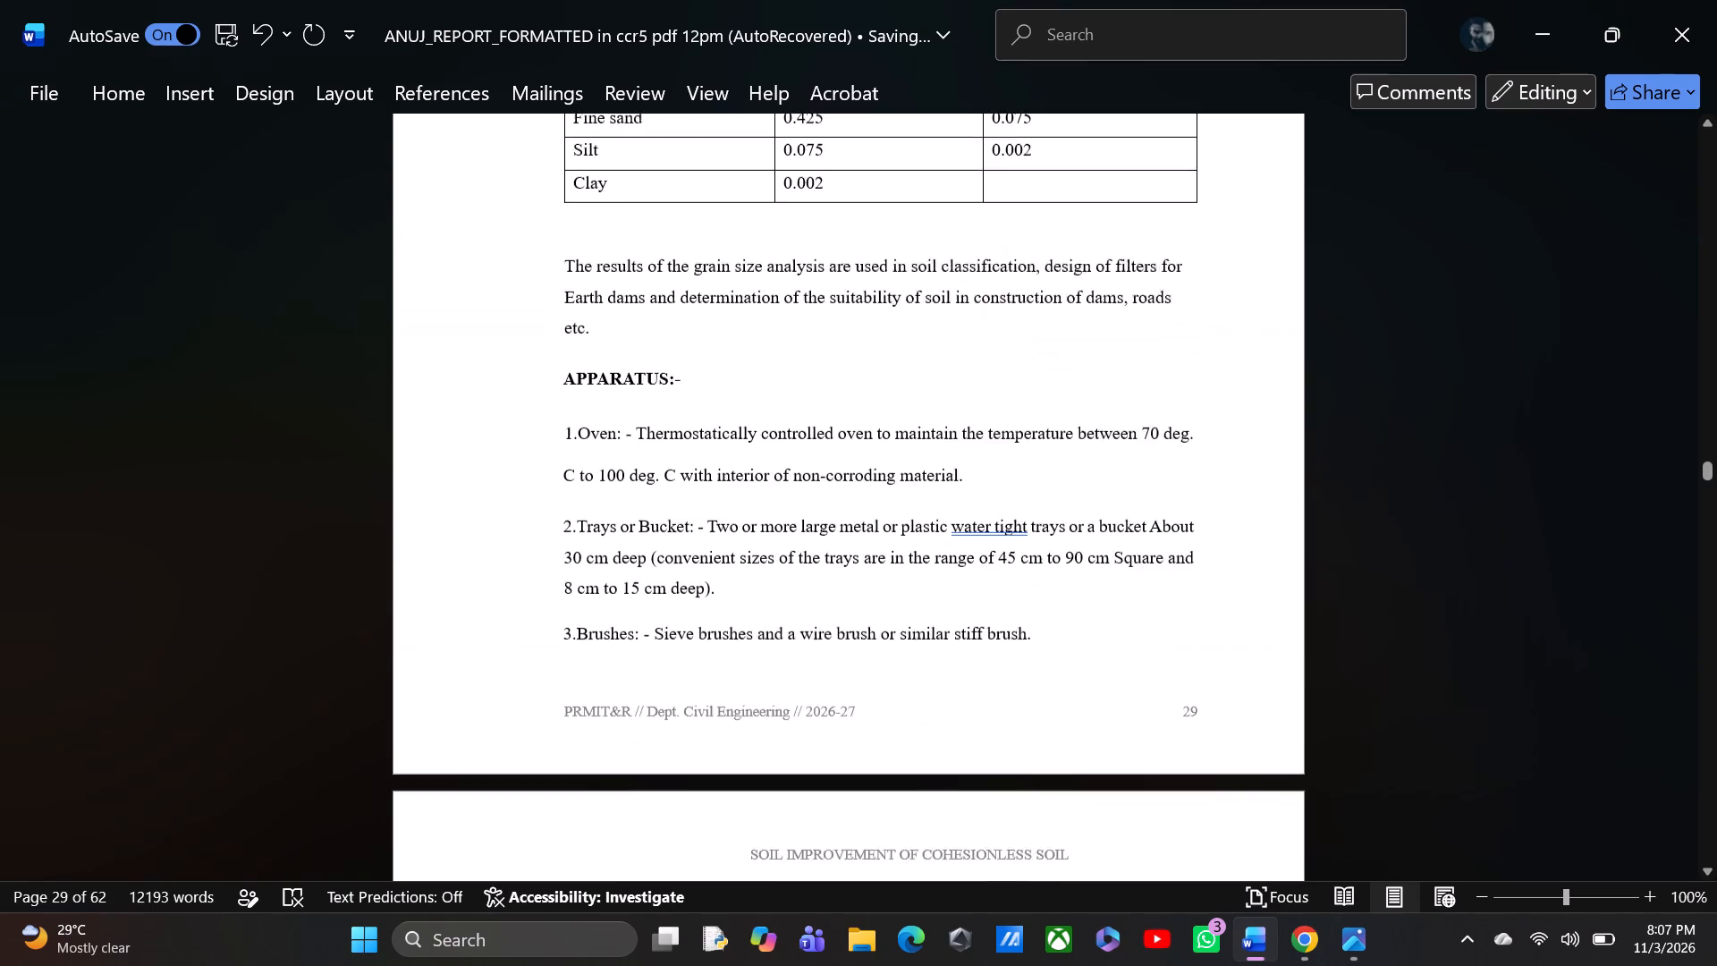
pyautogui.scroll(1, 1206, 484)
pyautogui.scroll(-1, 1206, 484)
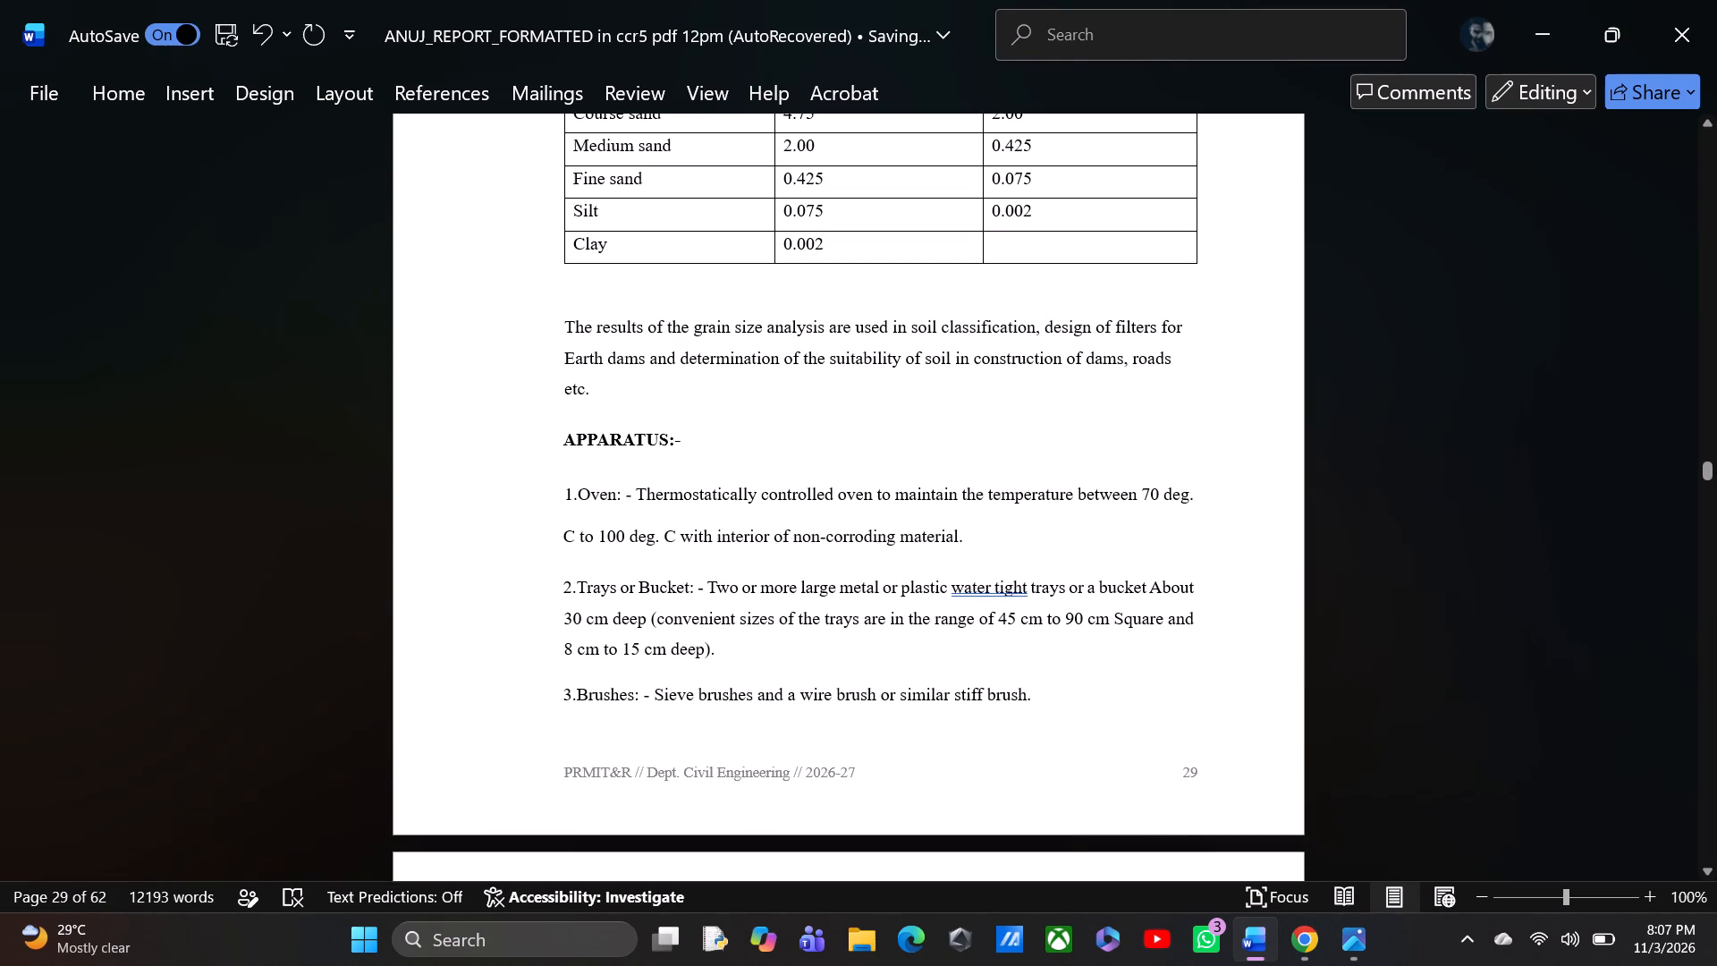
pyautogui.click(600, 291)
pyautogui.press('Down')
pyautogui.press('BackSpace')
# Check how the text, Table 3.3 and the sieve analysis apparatus photo flow across pages 29 to 31.
pyautogui.scroll(-2, 600, 291)
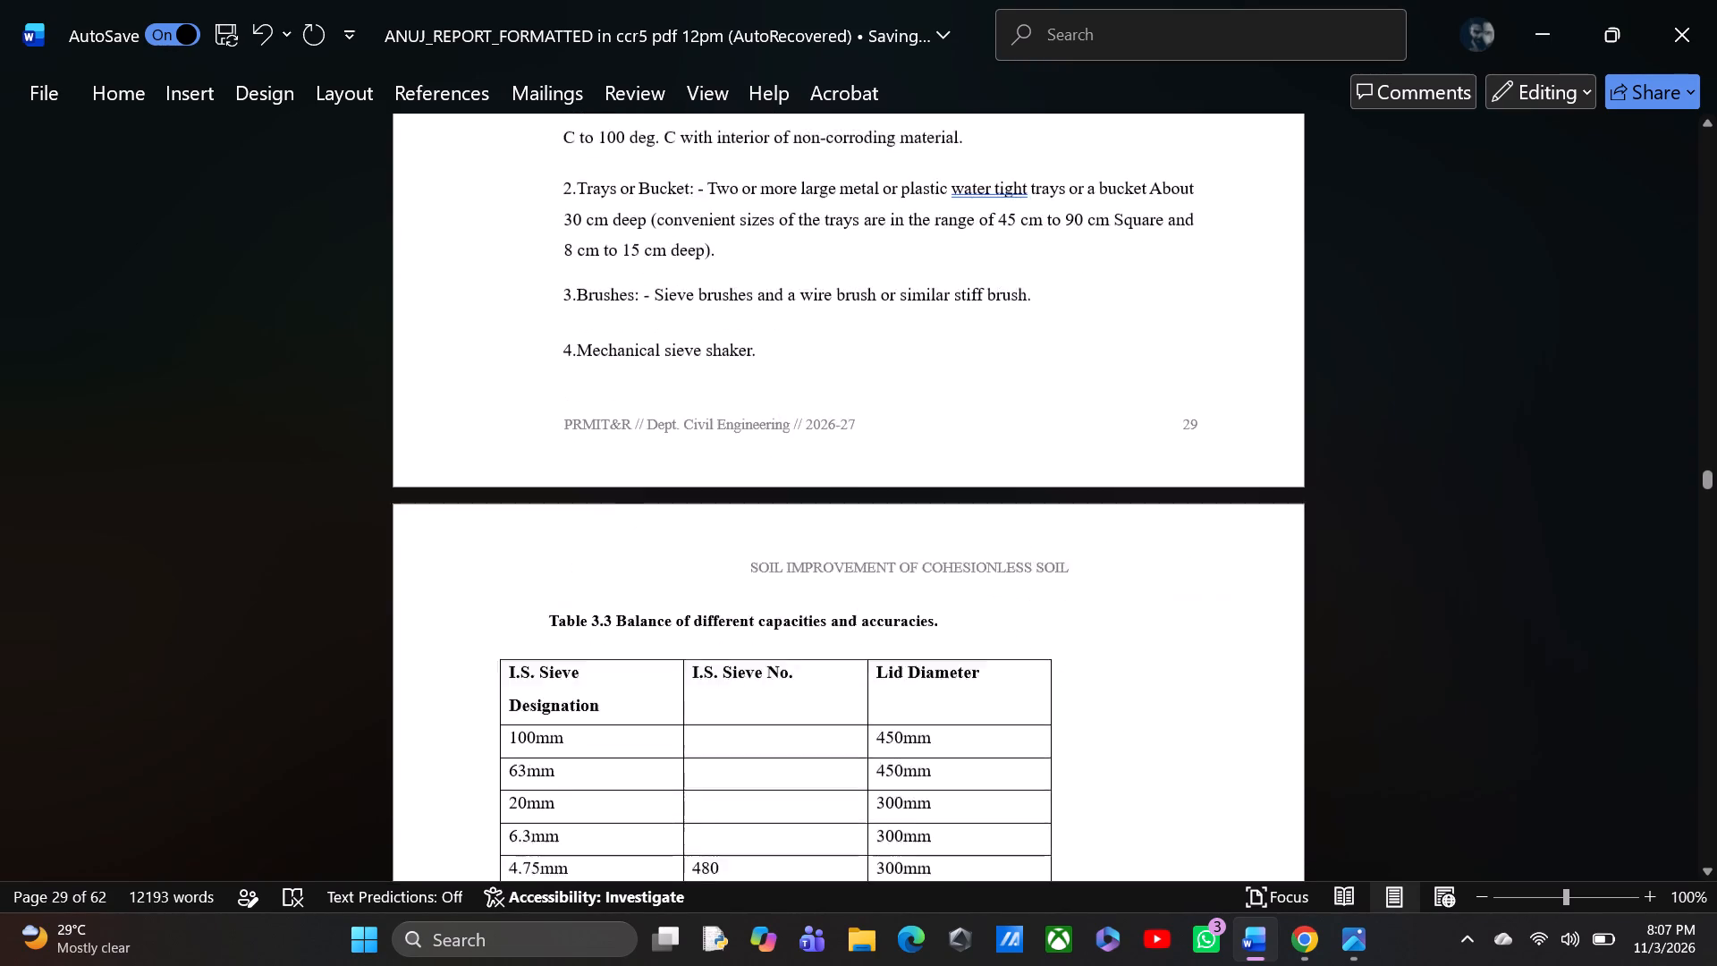
pyautogui.scroll(-4, 600, 291)
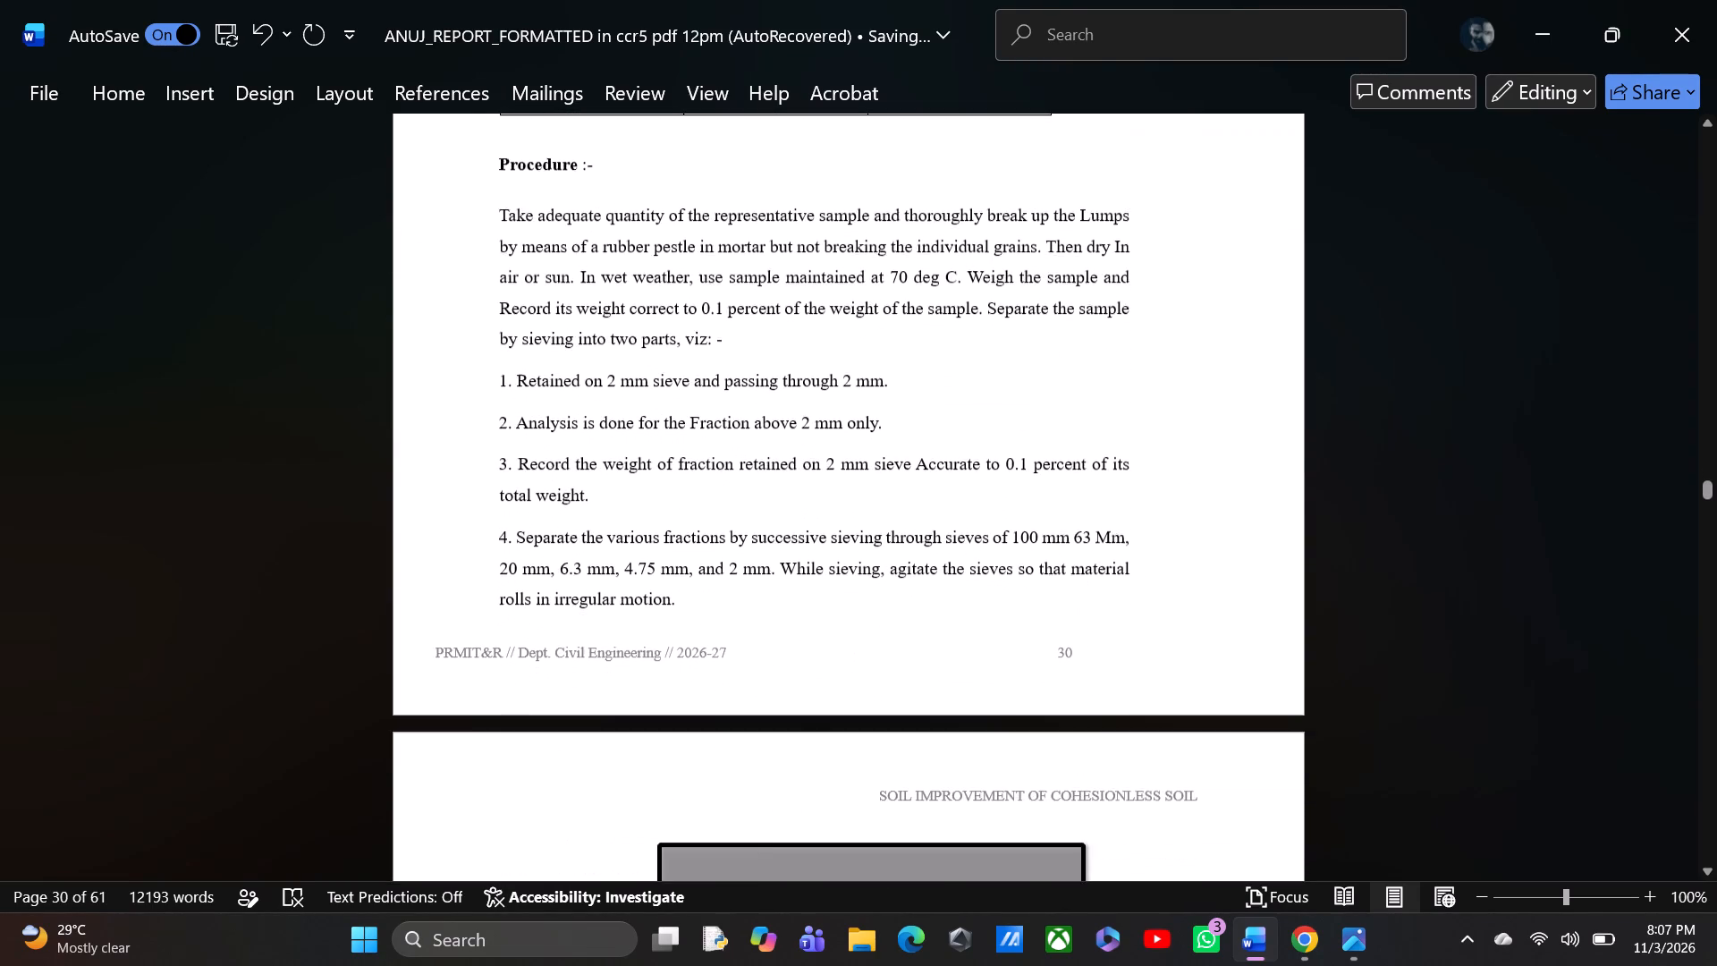
pyautogui.scroll(-2, 600, 291)
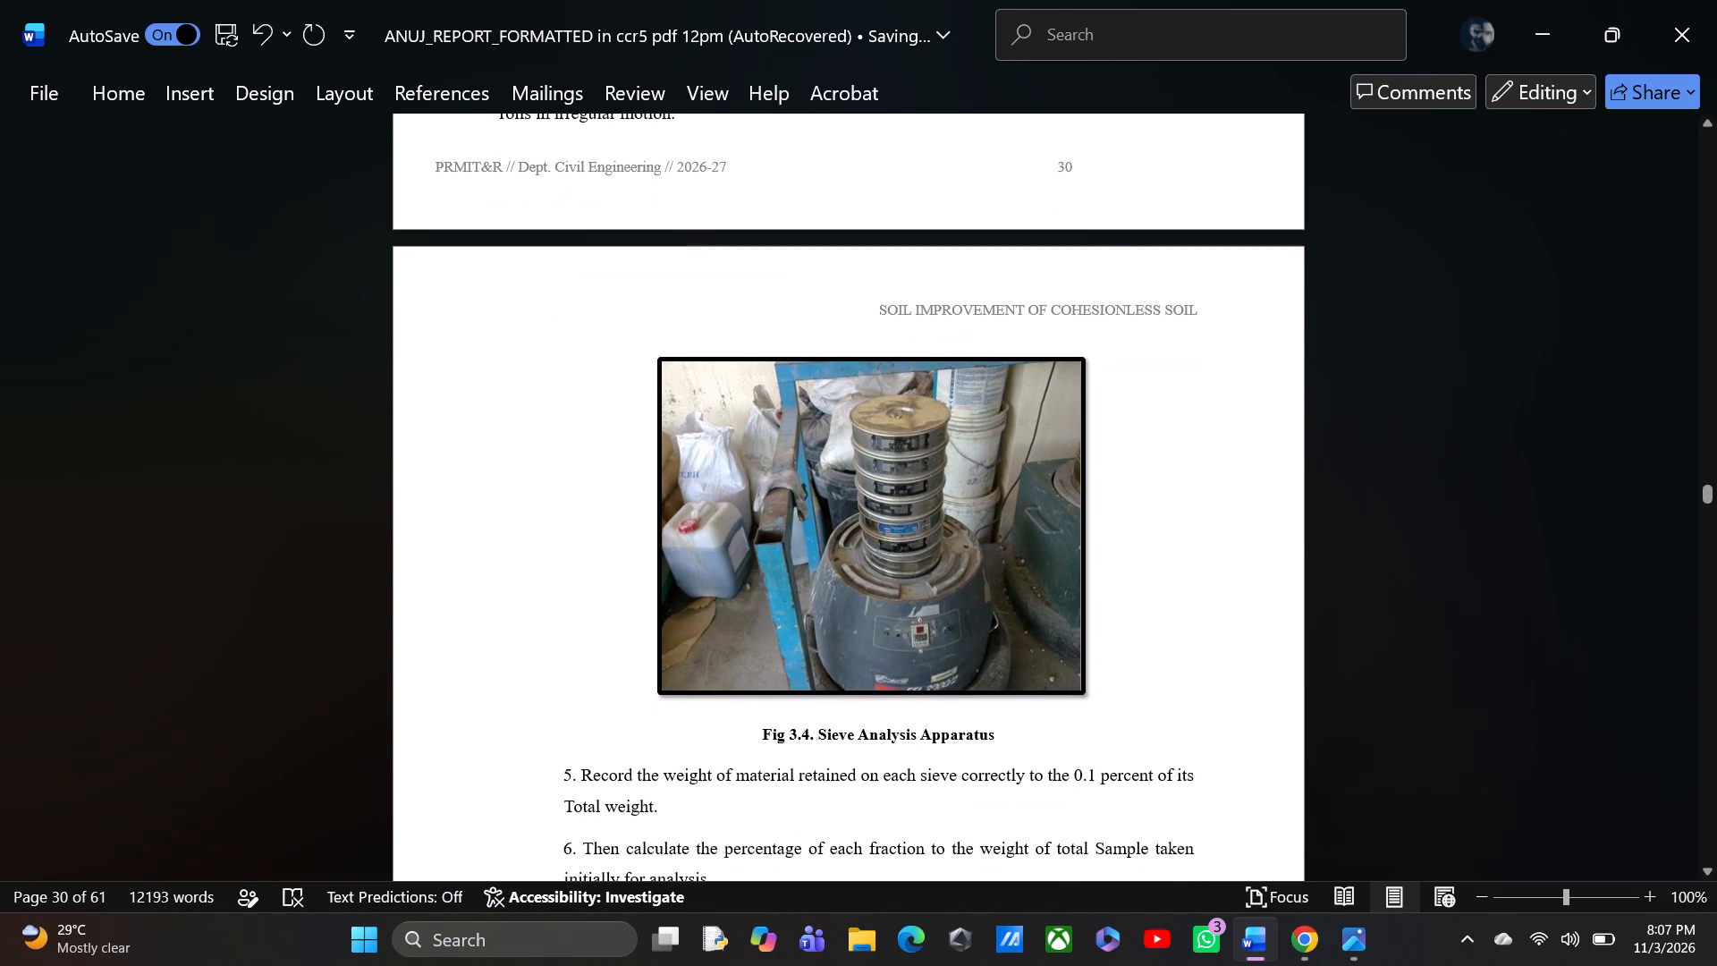
# Review the page layout backwards from page 31 to the Fig.3.4 Lime and Fig.3.5 Quarry dust pages.
pyautogui.scroll(5, 600, 291)
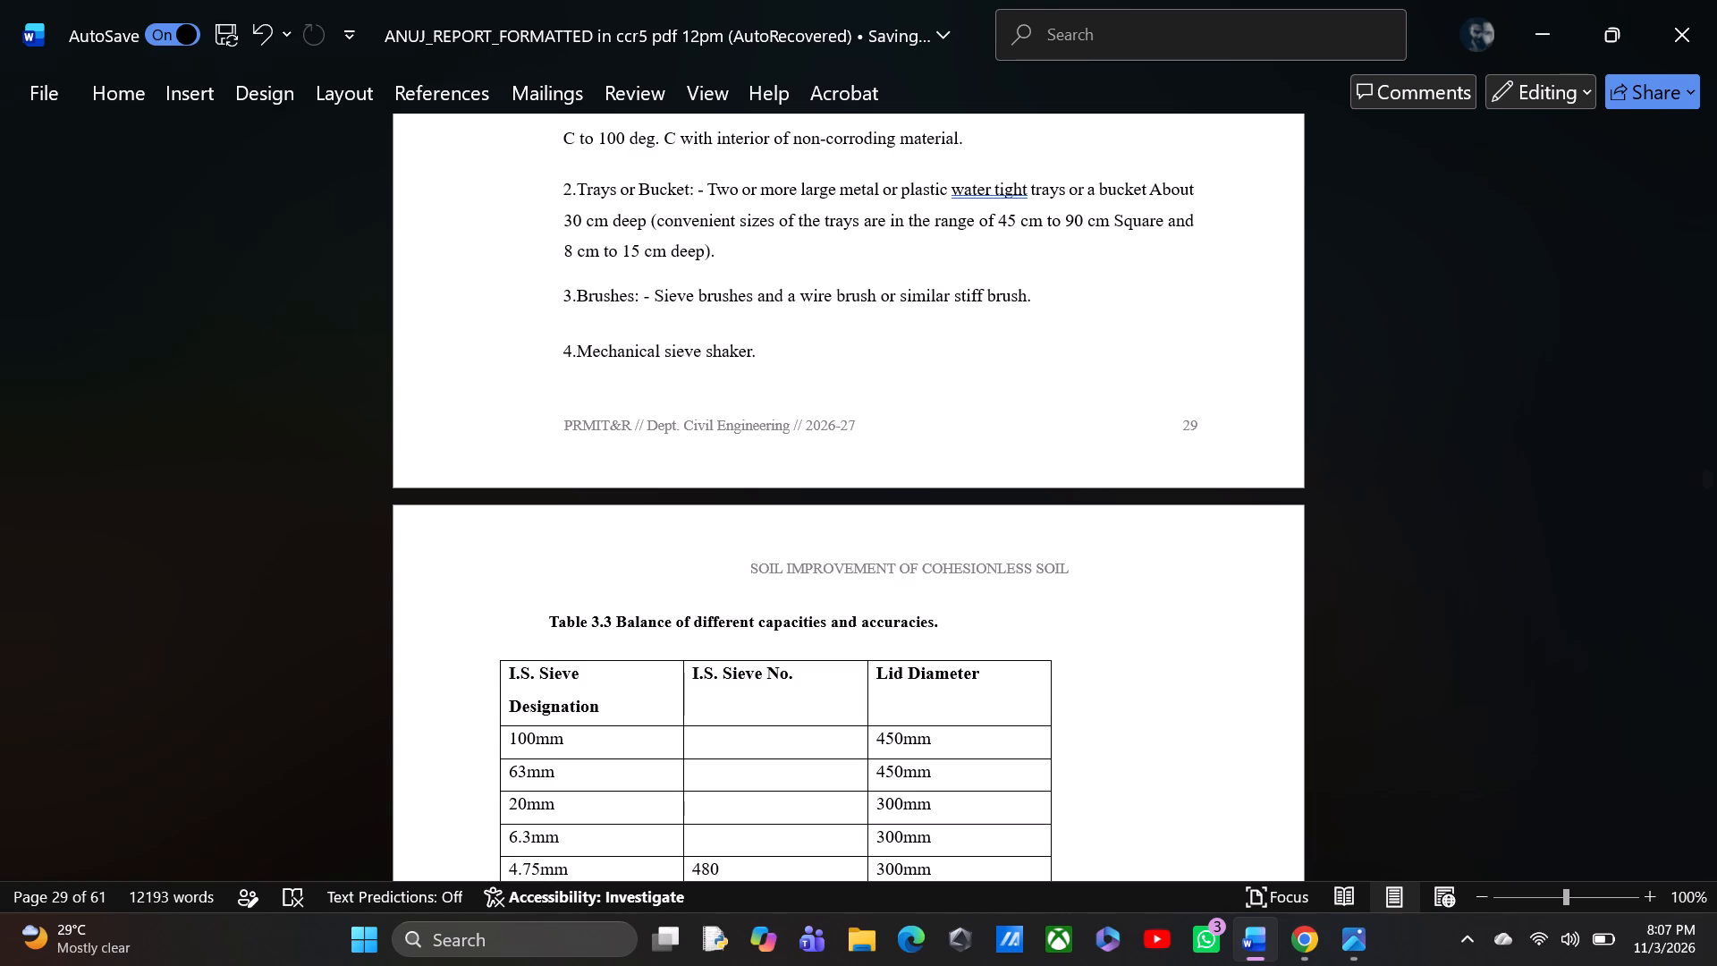
pyautogui.scroll(1, 600, 291)
pyautogui.scroll(1, 528, 239)
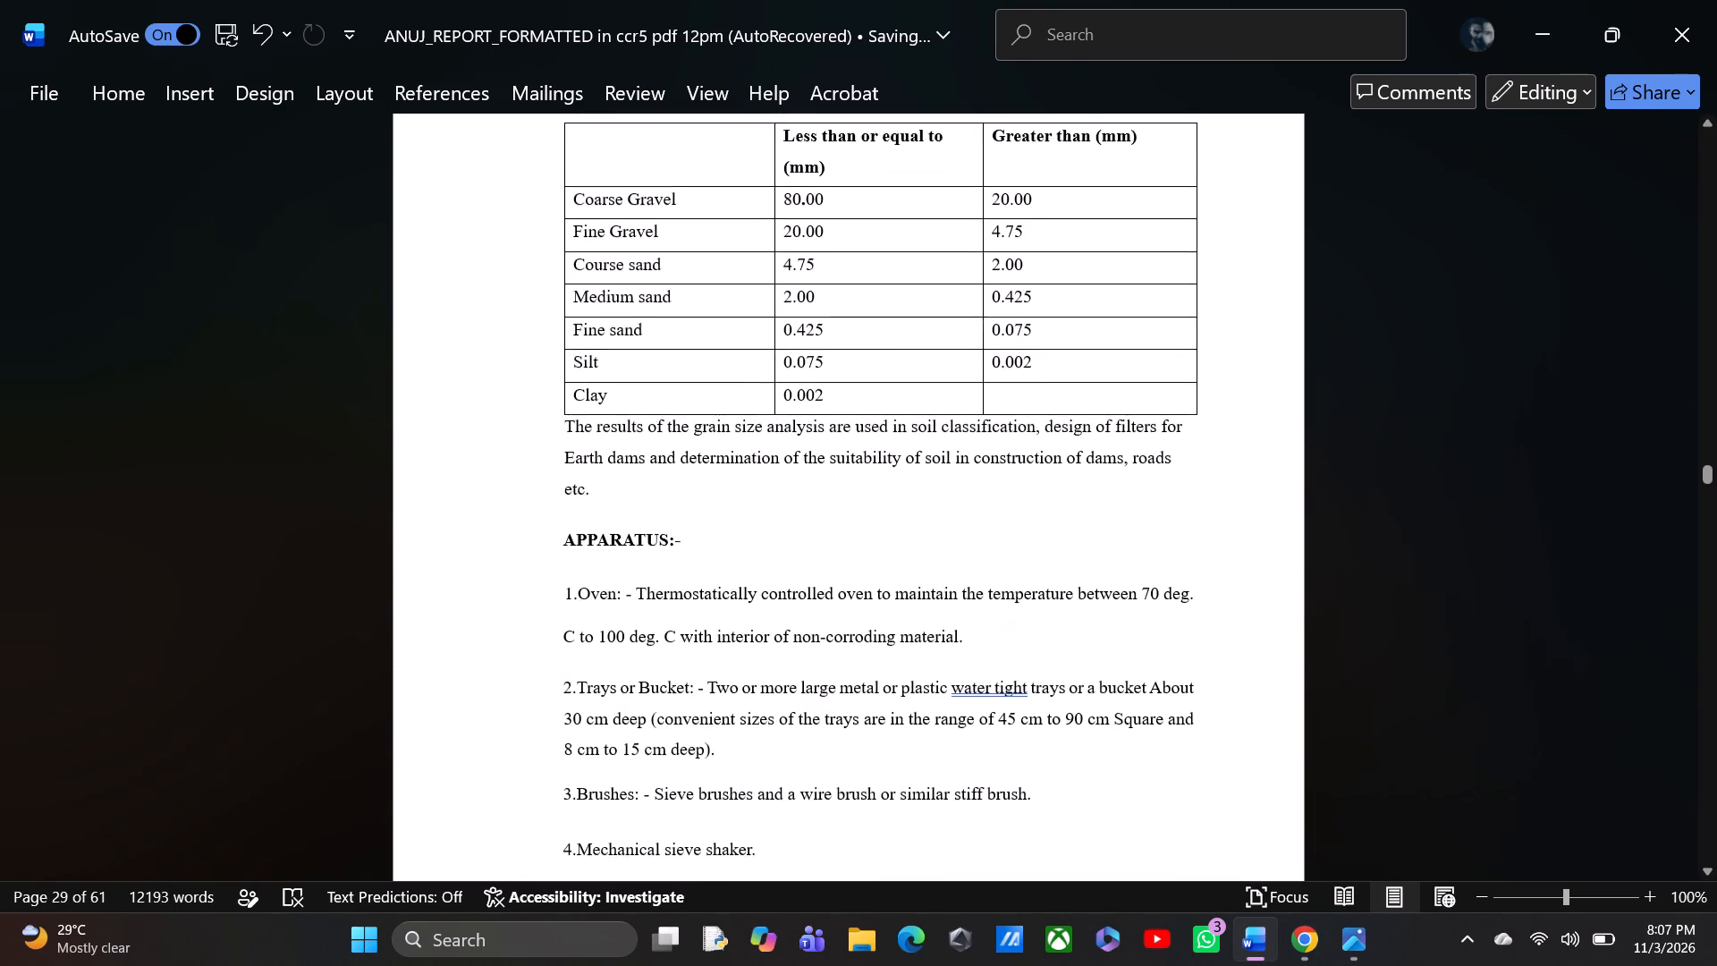
pyautogui.scroll(3, 528, 239)
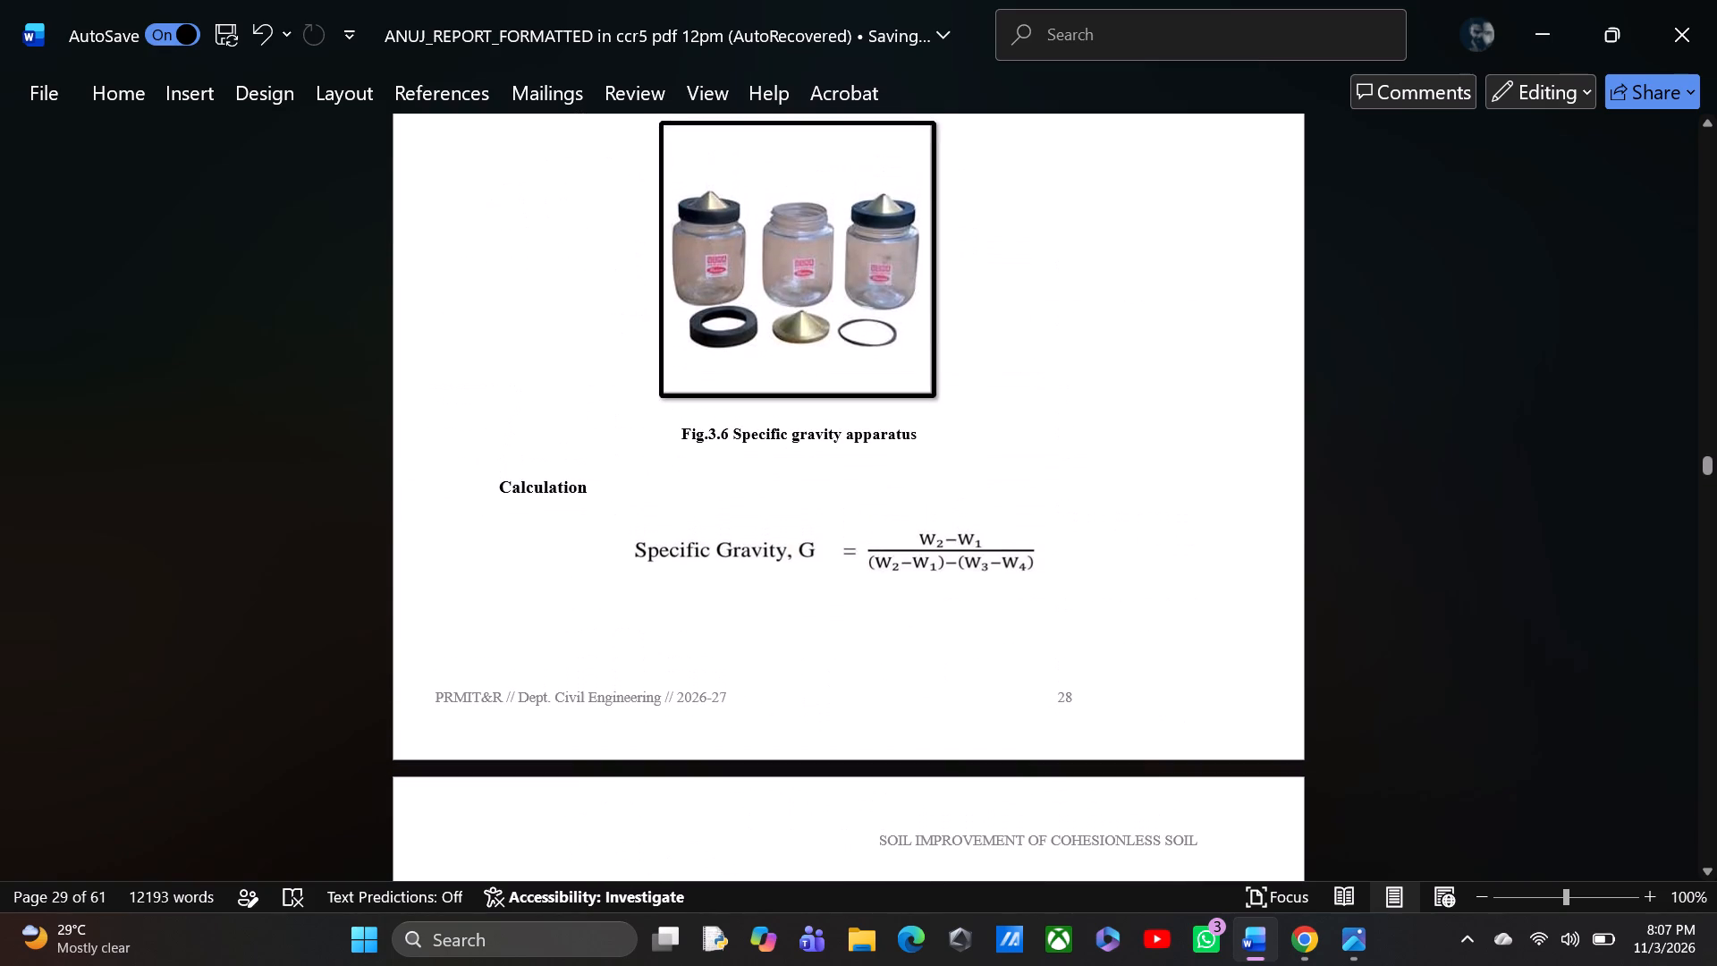
pyautogui.scroll(3, 528, 239)
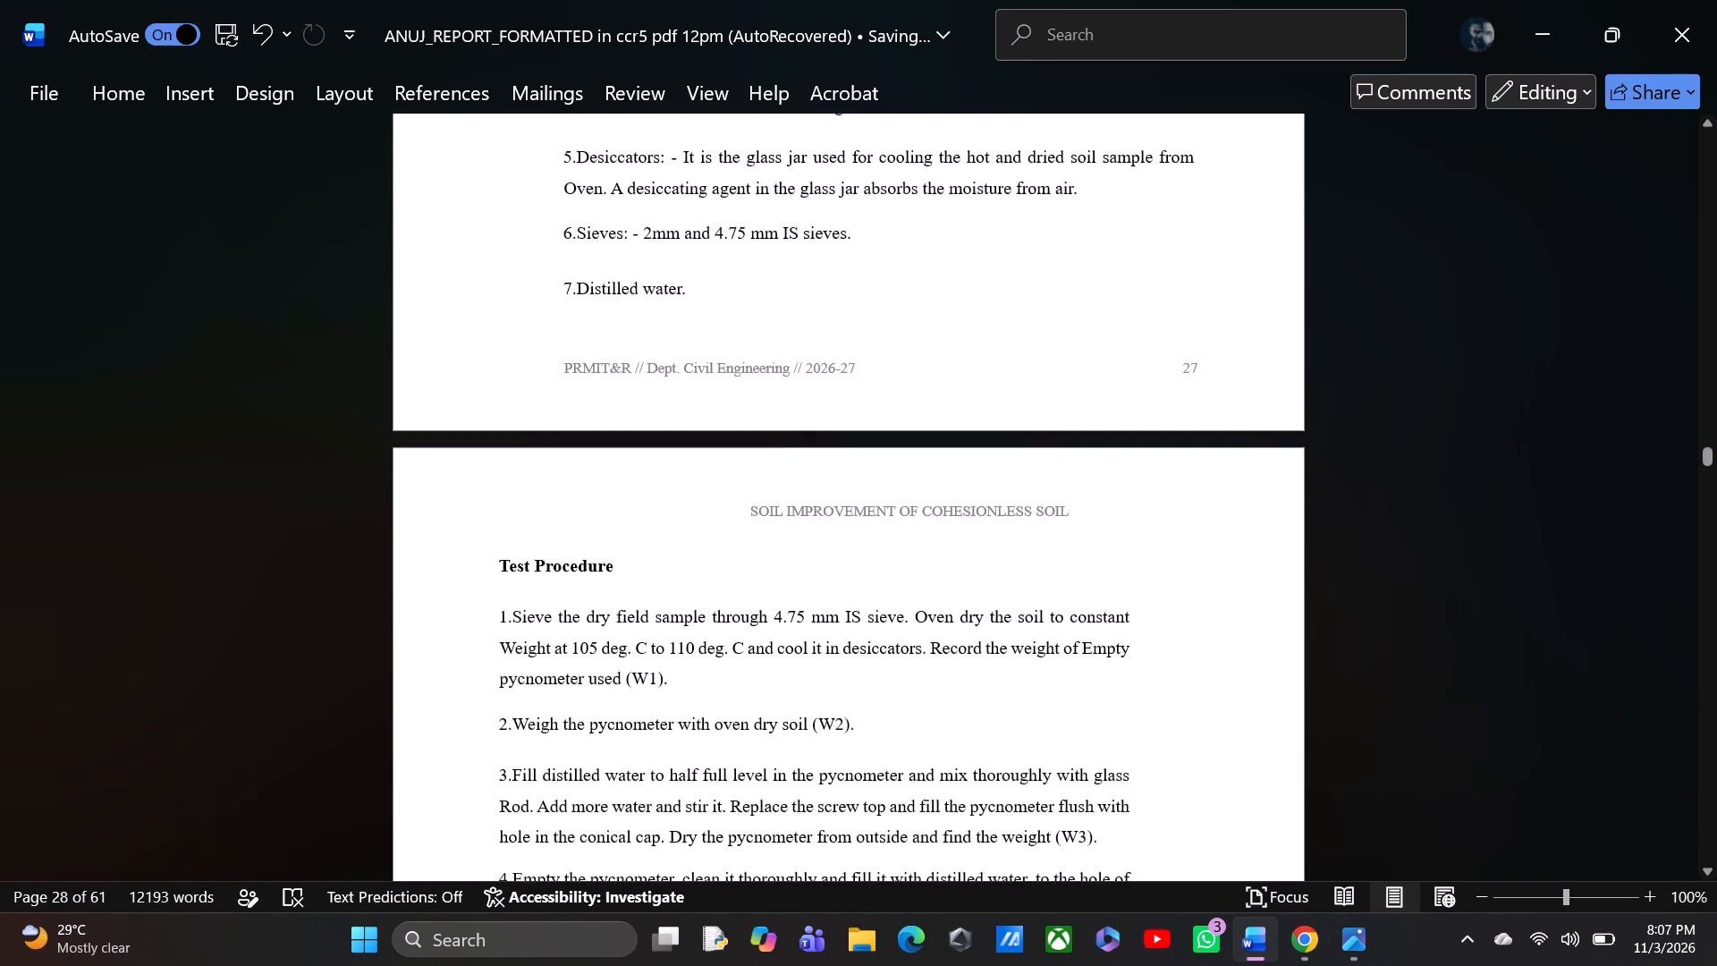
pyautogui.scroll(4, 528, 239)
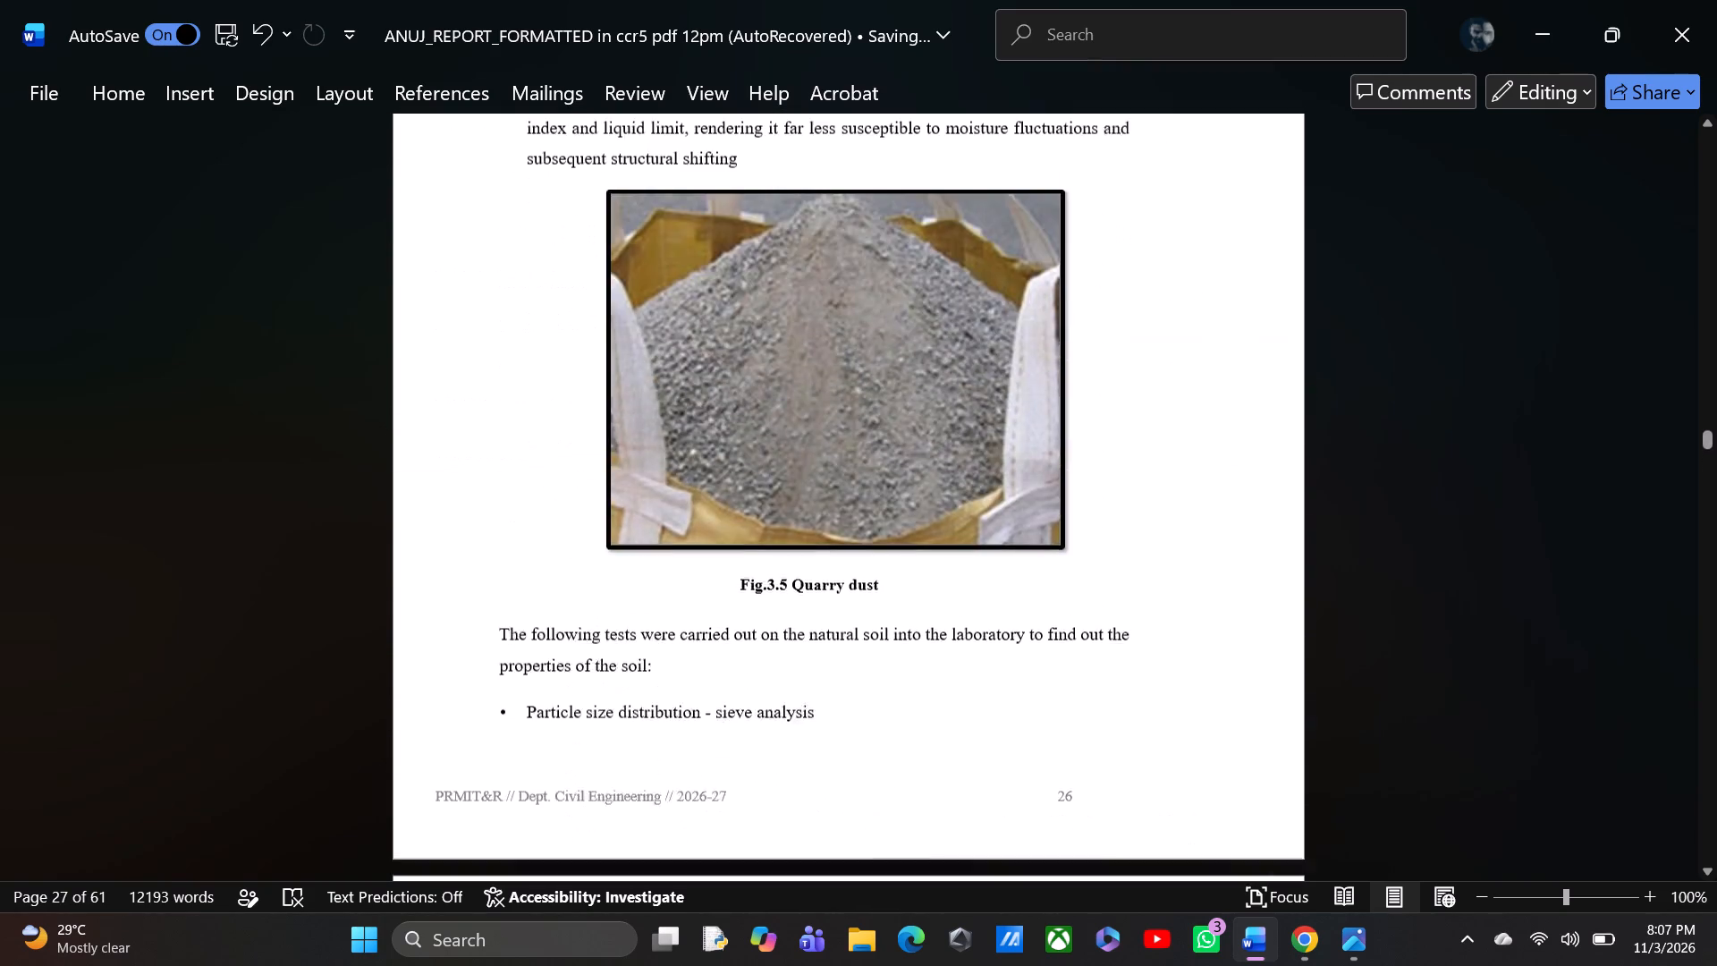
pyautogui.scroll(5, 528, 239)
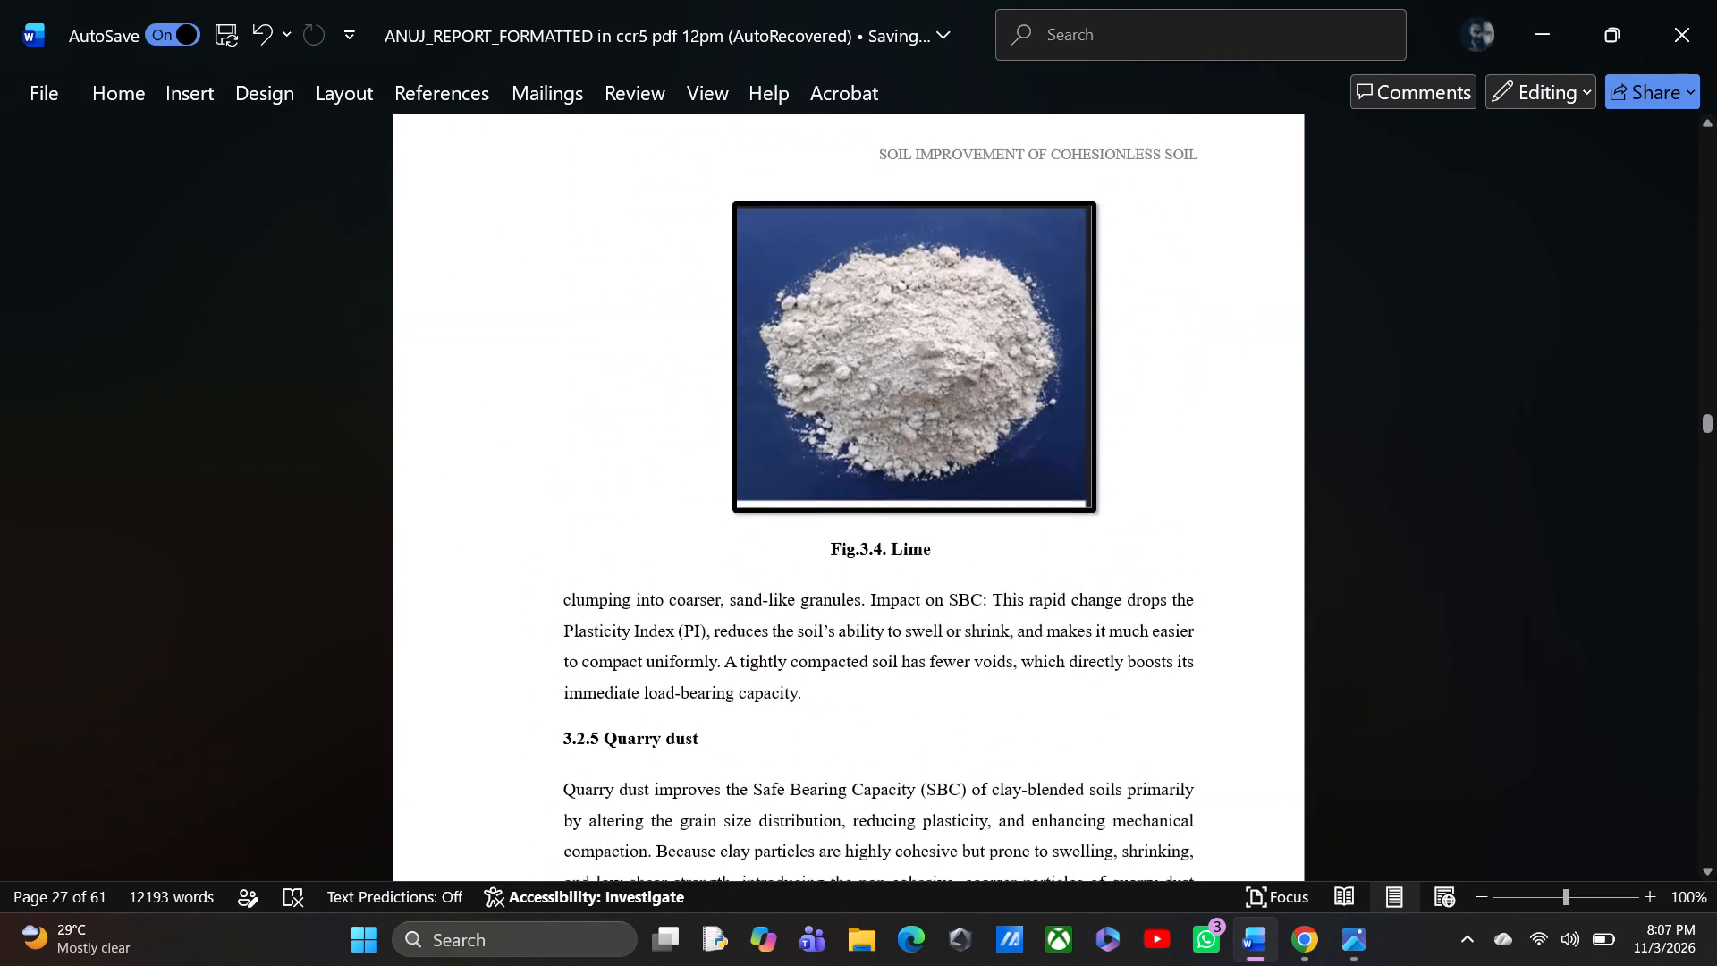
pyautogui.scroll(1, 528, 239)
pyautogui.scroll(-6, 528, 239)
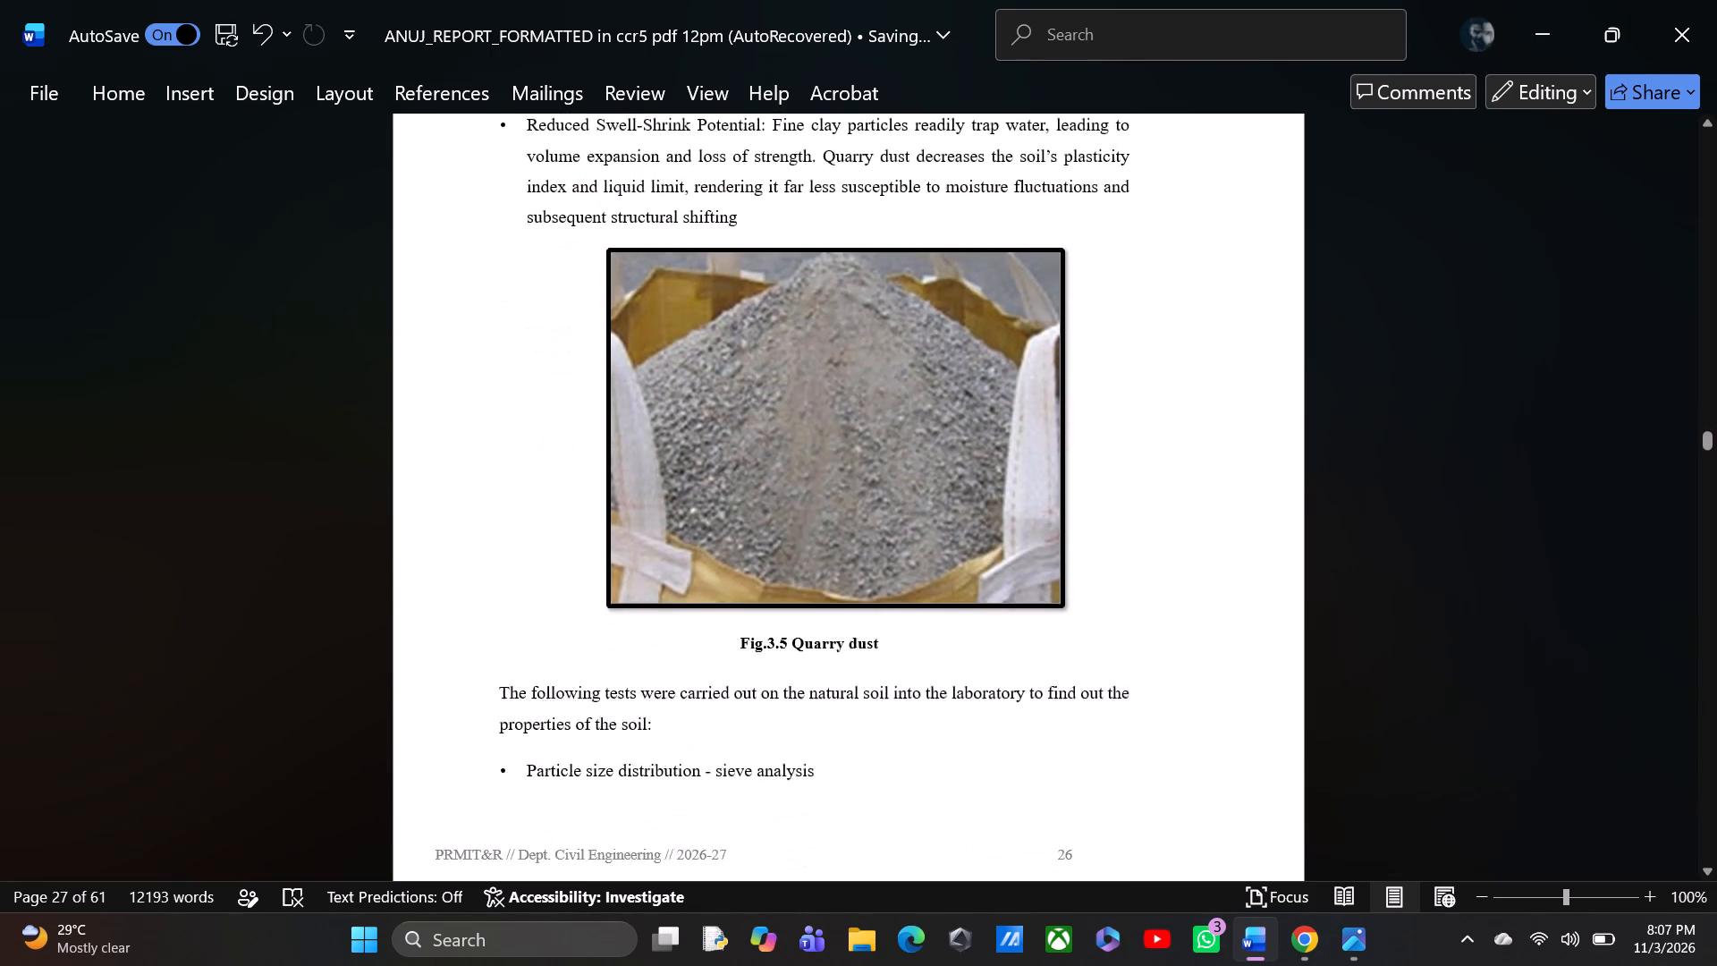
# Review the layout from the Fig.3.5 Quarry dust page to Table 3.2 and the paragraph below it on page 29.
pyautogui.scroll(-8, 528, 239)
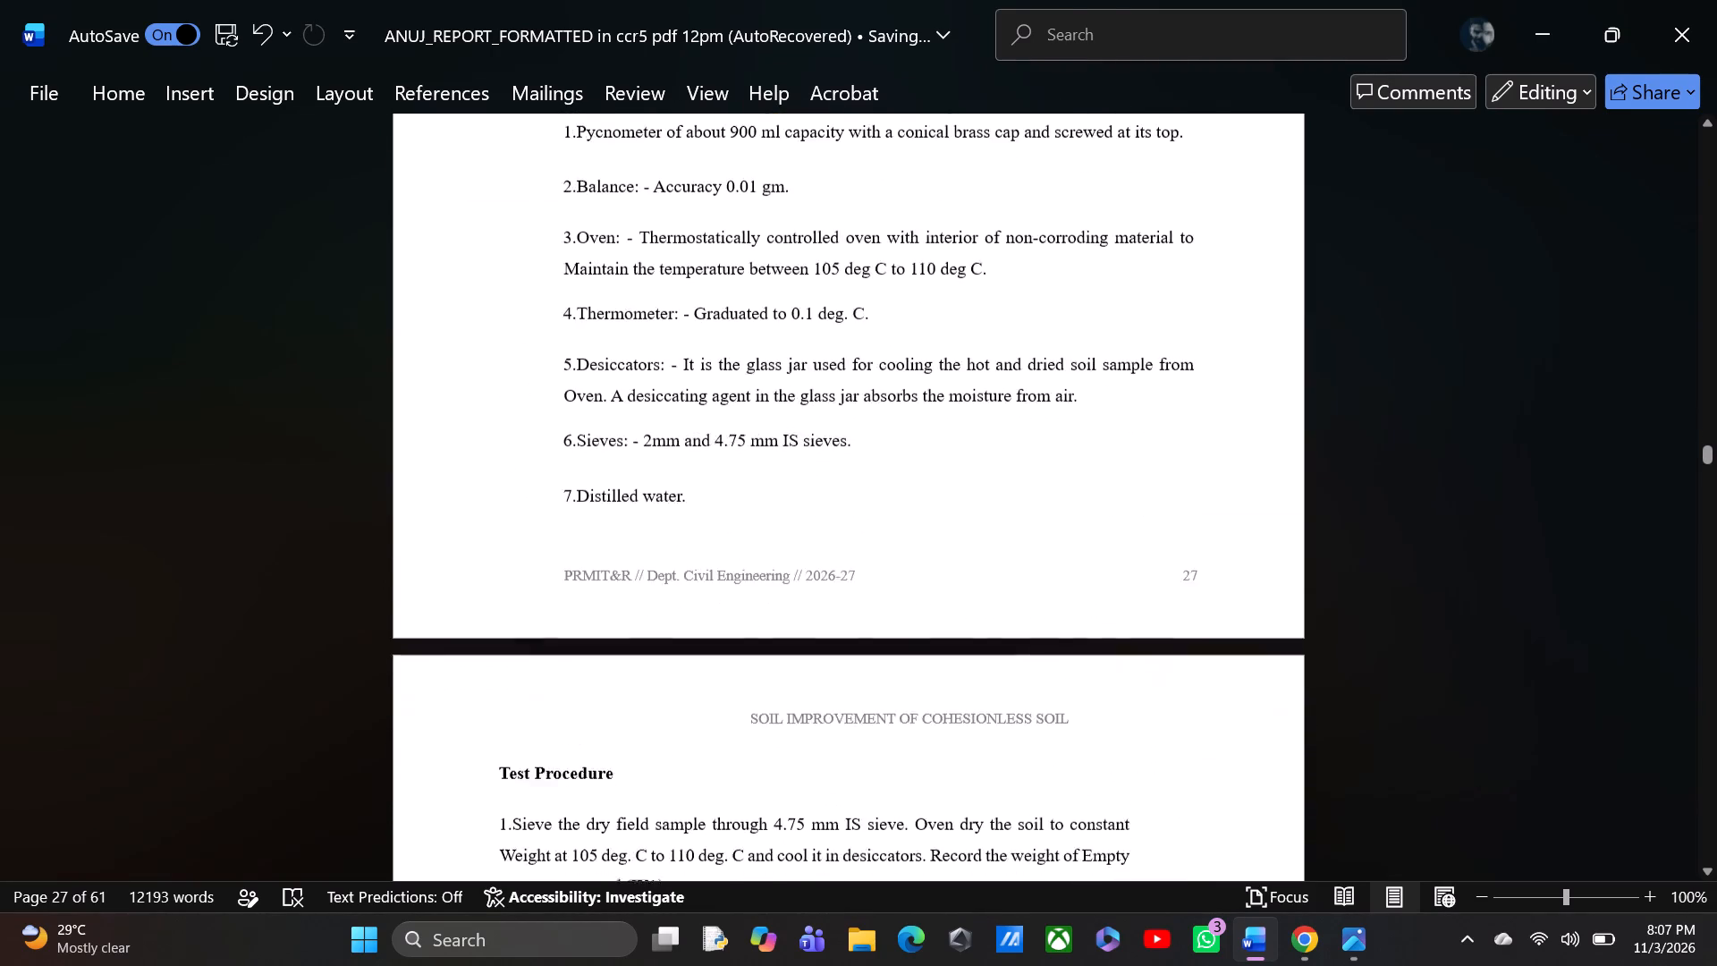
pyautogui.scroll(-5, 528, 239)
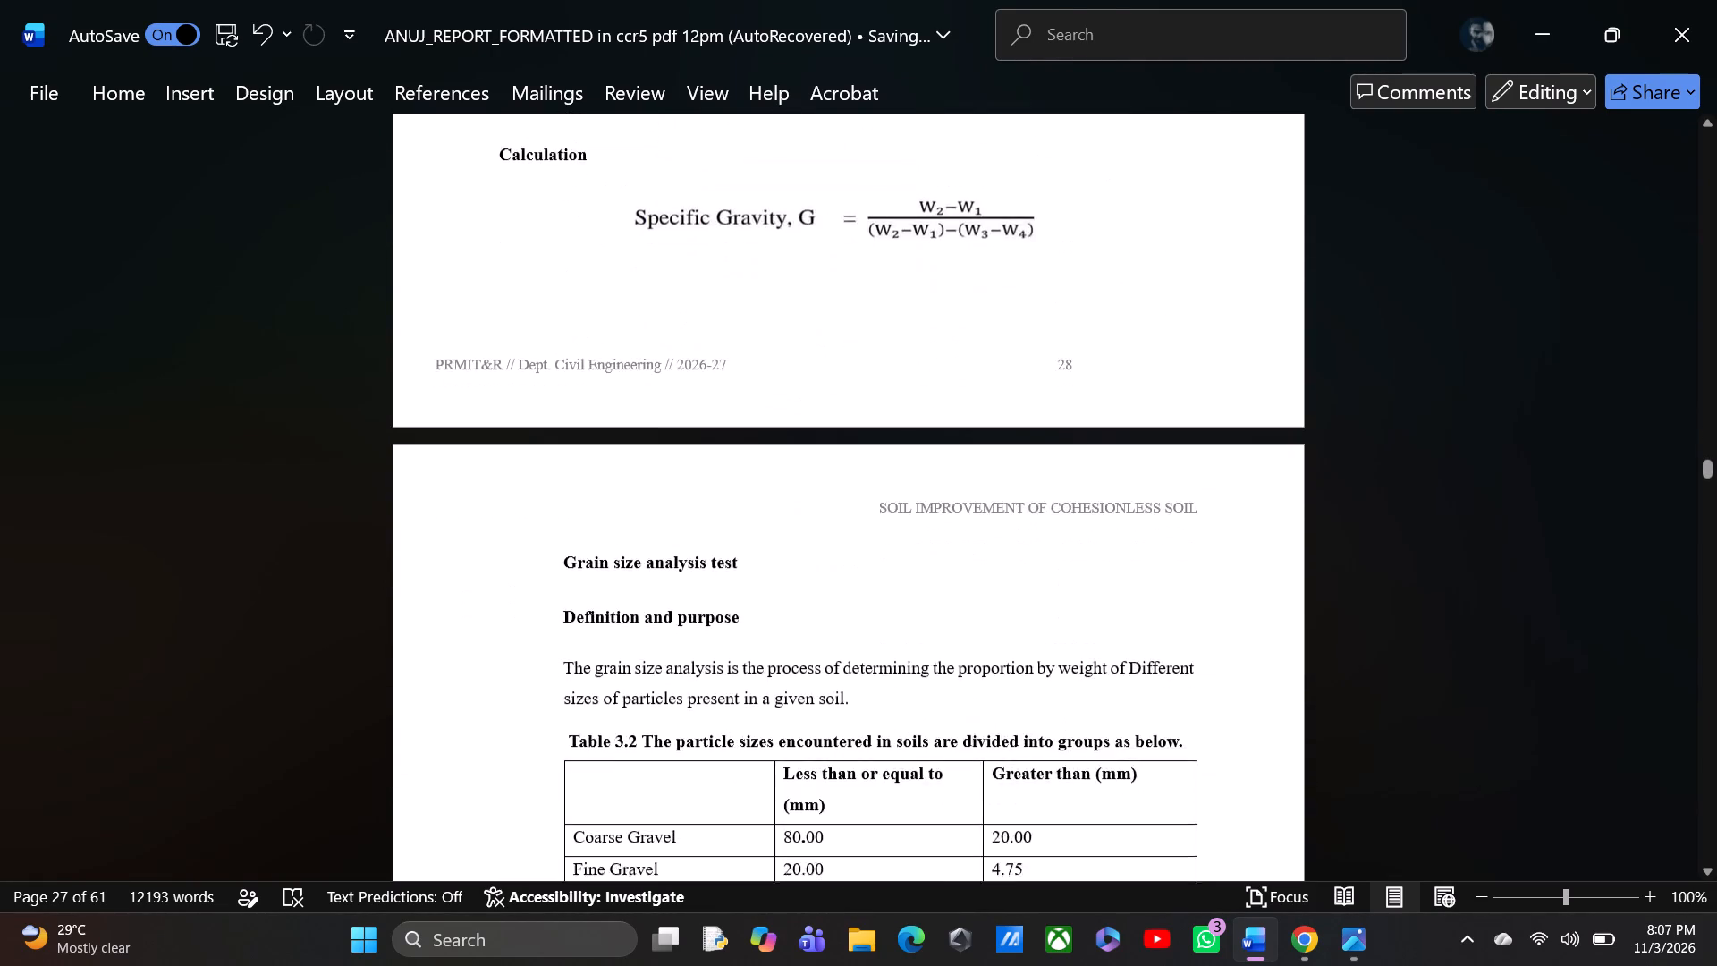
pyautogui.scroll(-2, 528, 239)
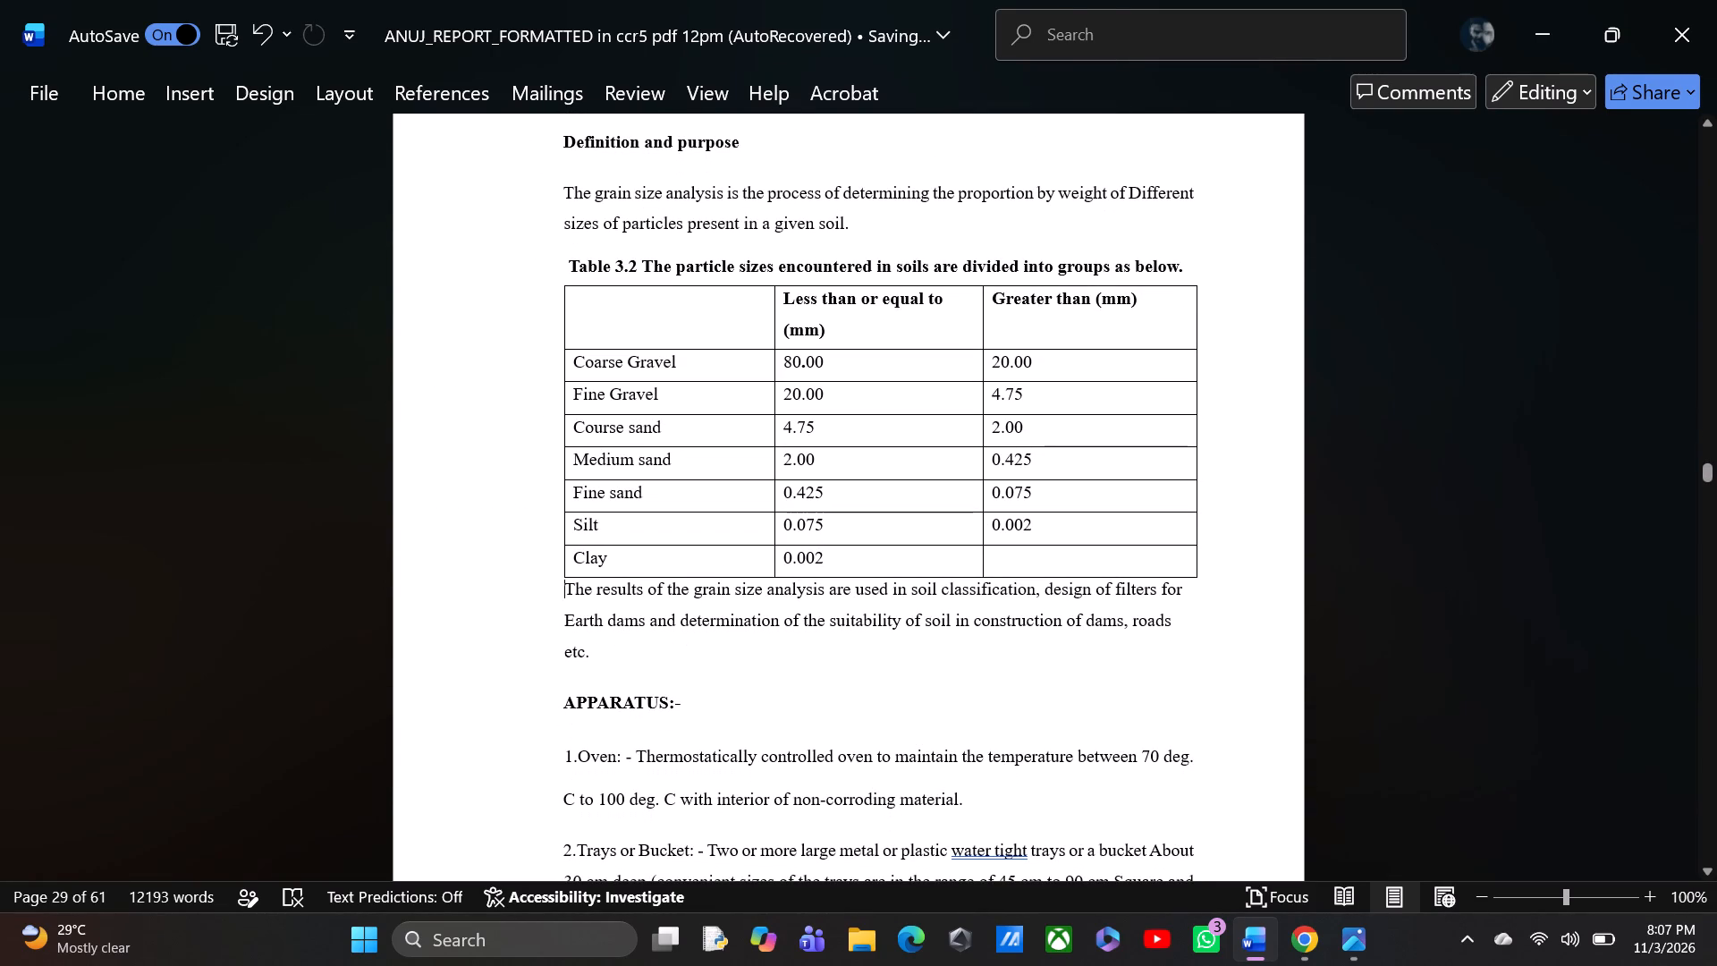
pyautogui.click(789, 389)
pyautogui.click(557, 278)
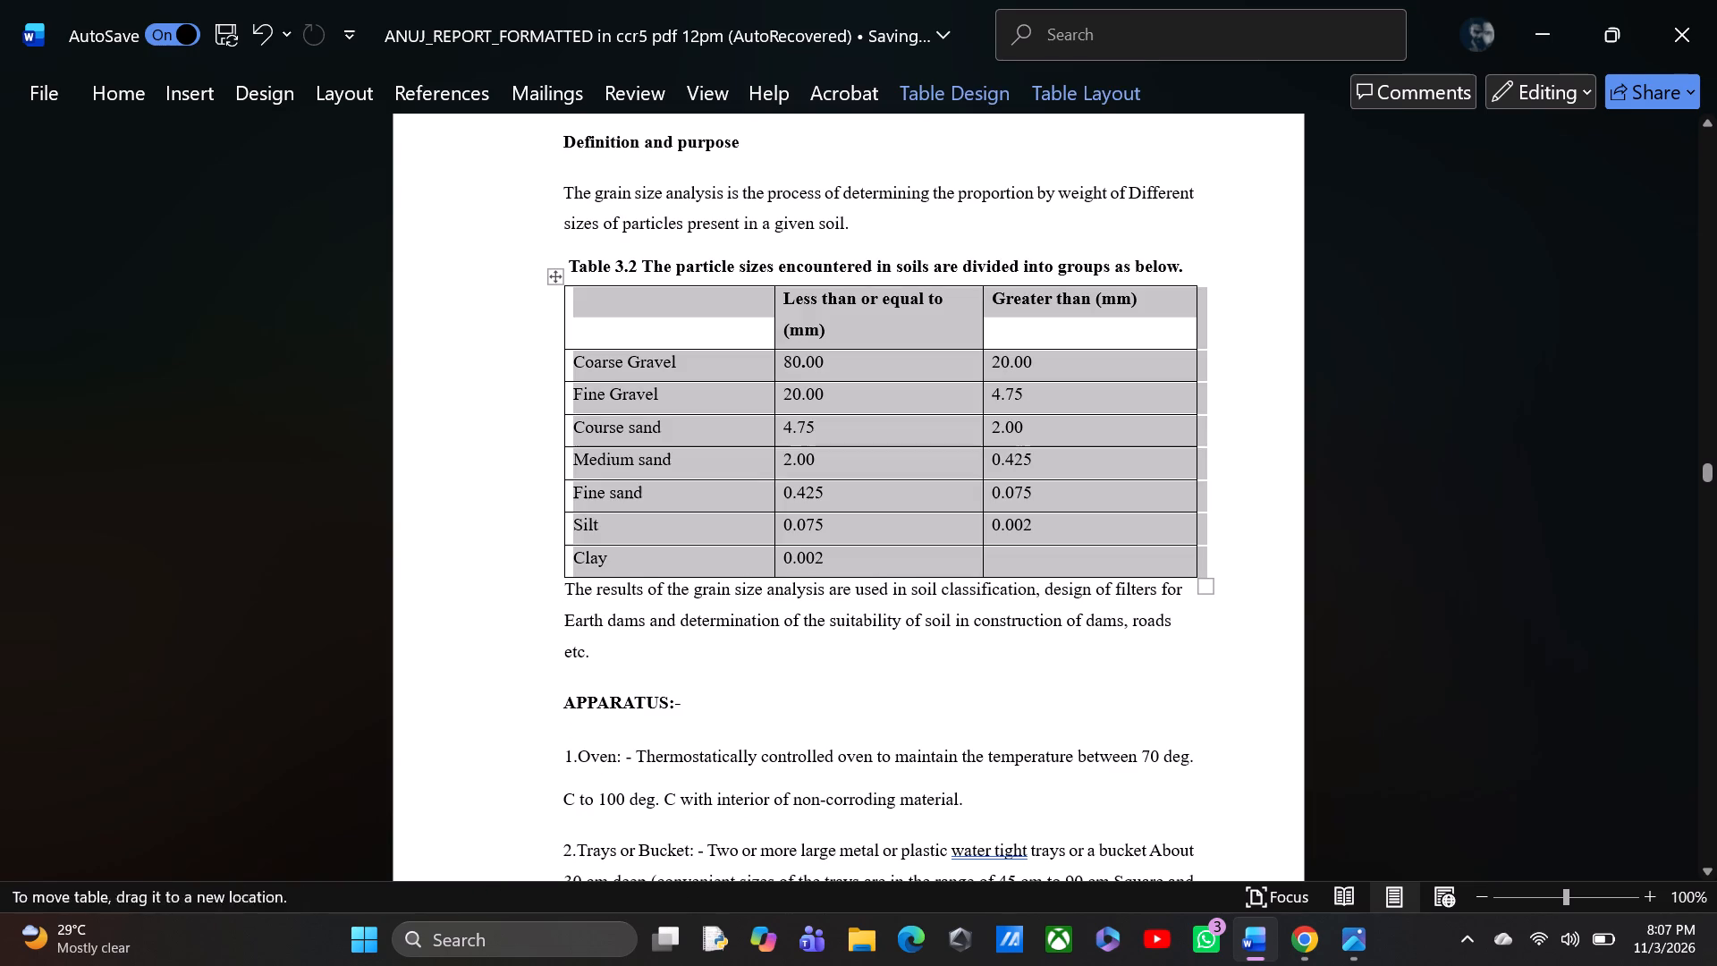
pyautogui.click(1255, 617)
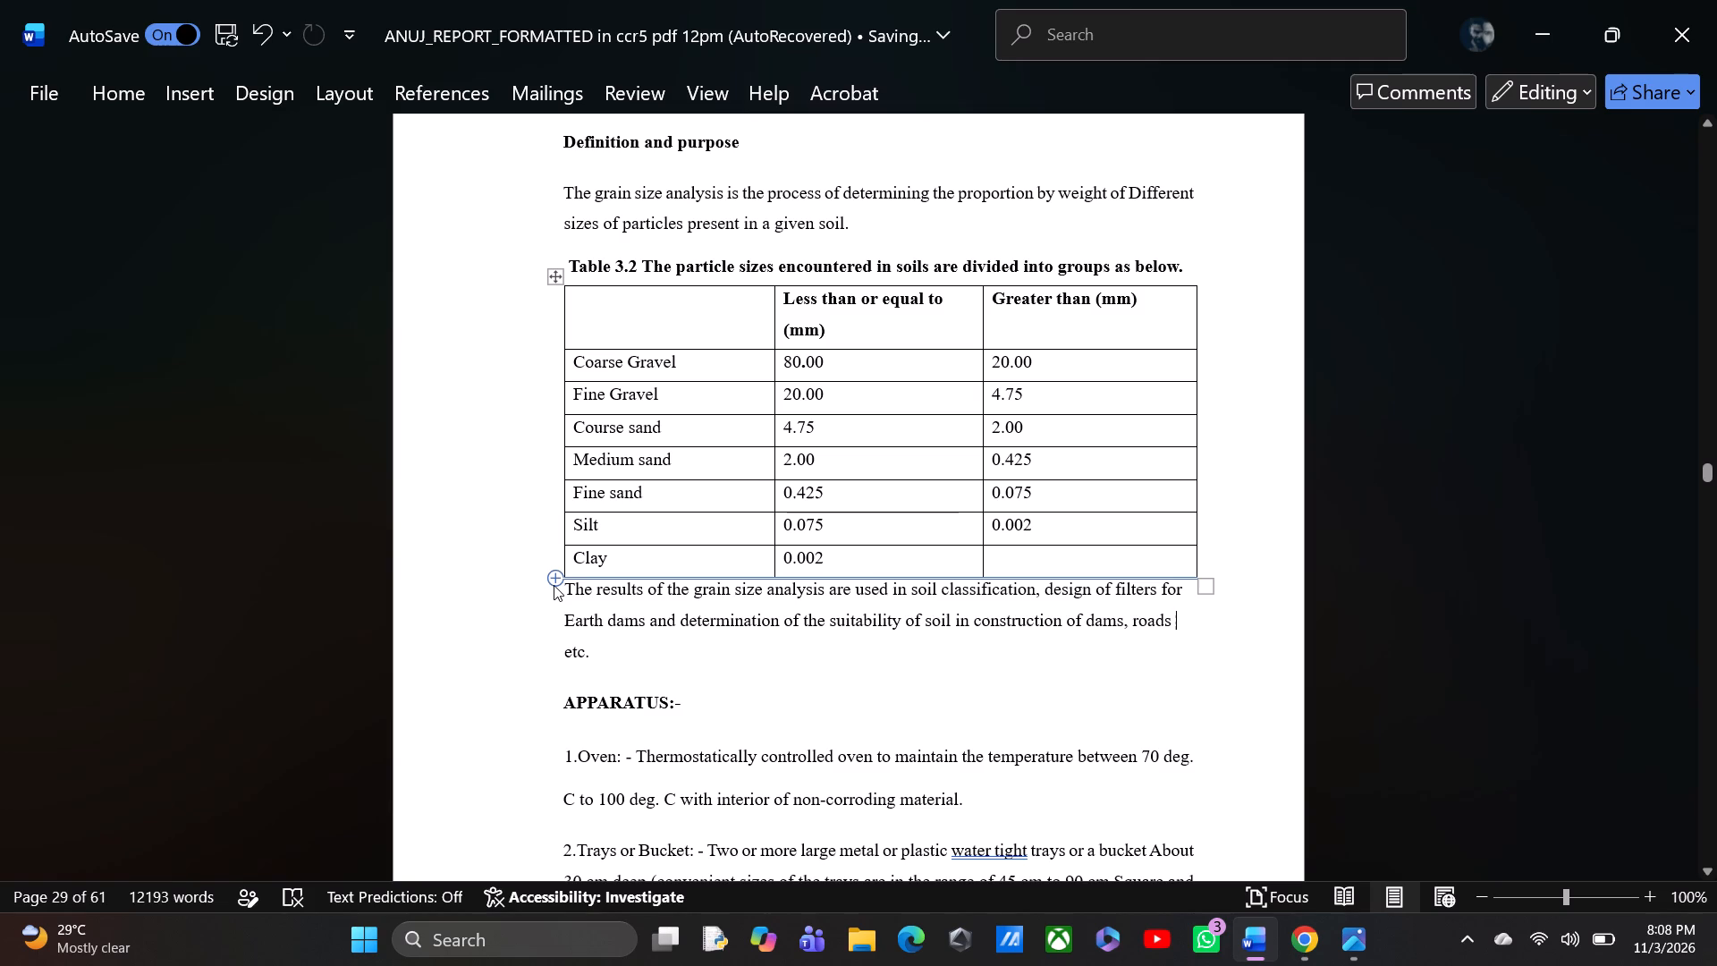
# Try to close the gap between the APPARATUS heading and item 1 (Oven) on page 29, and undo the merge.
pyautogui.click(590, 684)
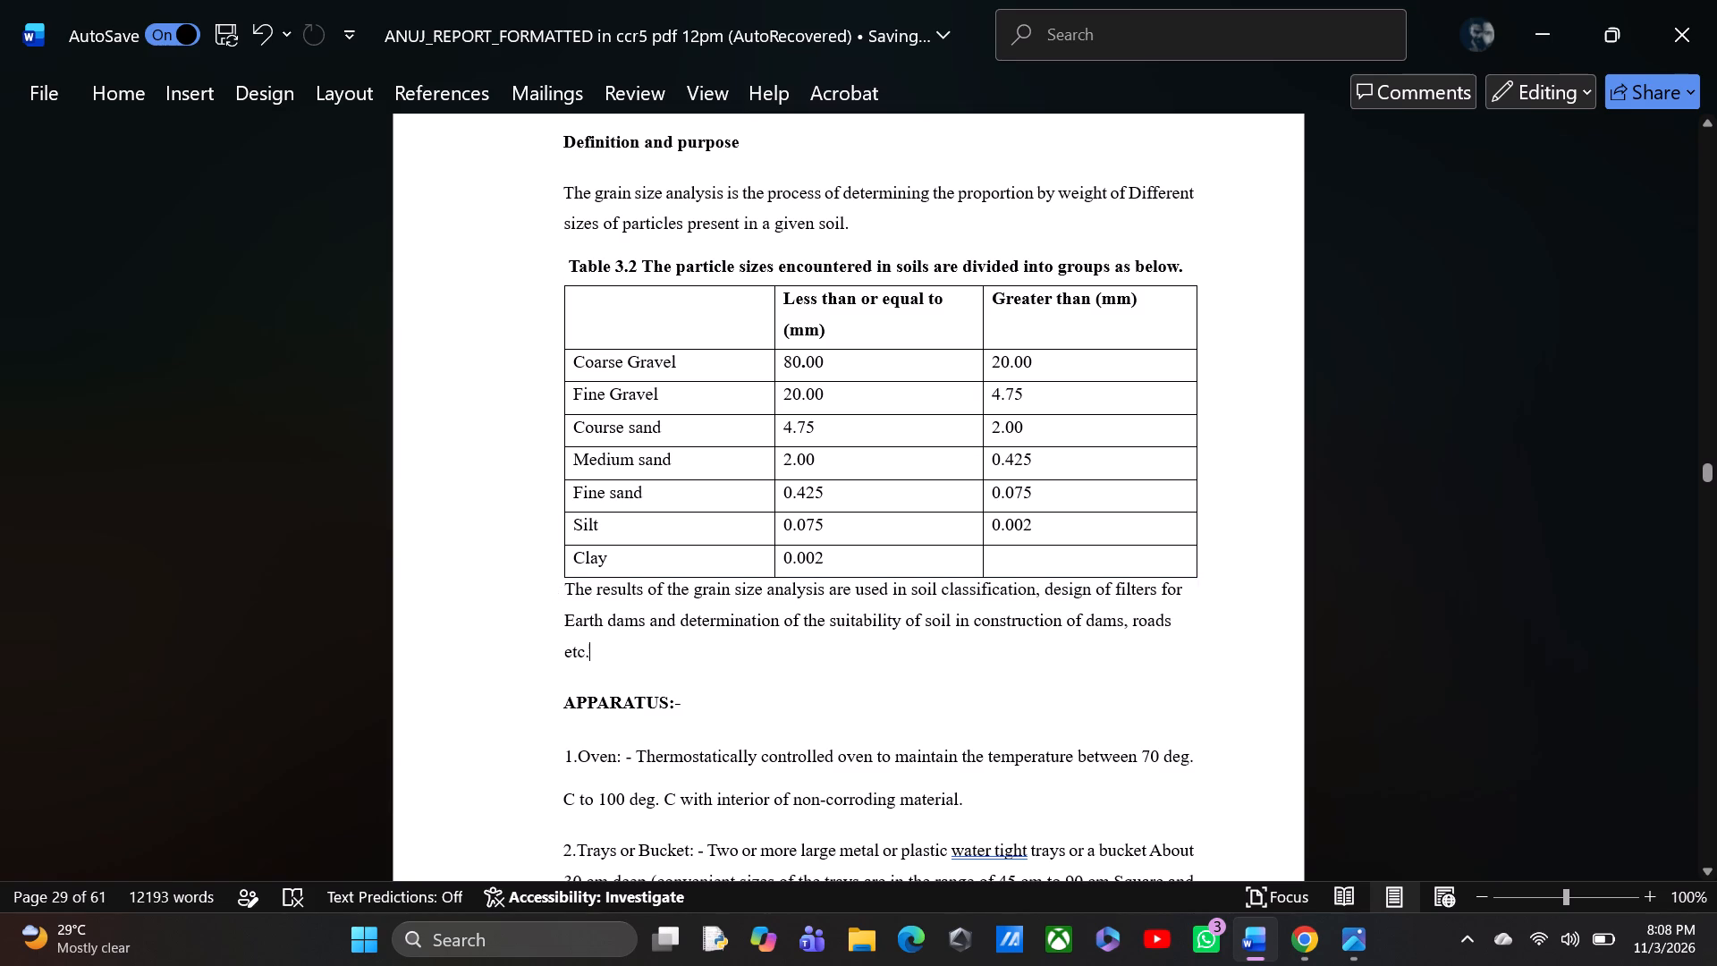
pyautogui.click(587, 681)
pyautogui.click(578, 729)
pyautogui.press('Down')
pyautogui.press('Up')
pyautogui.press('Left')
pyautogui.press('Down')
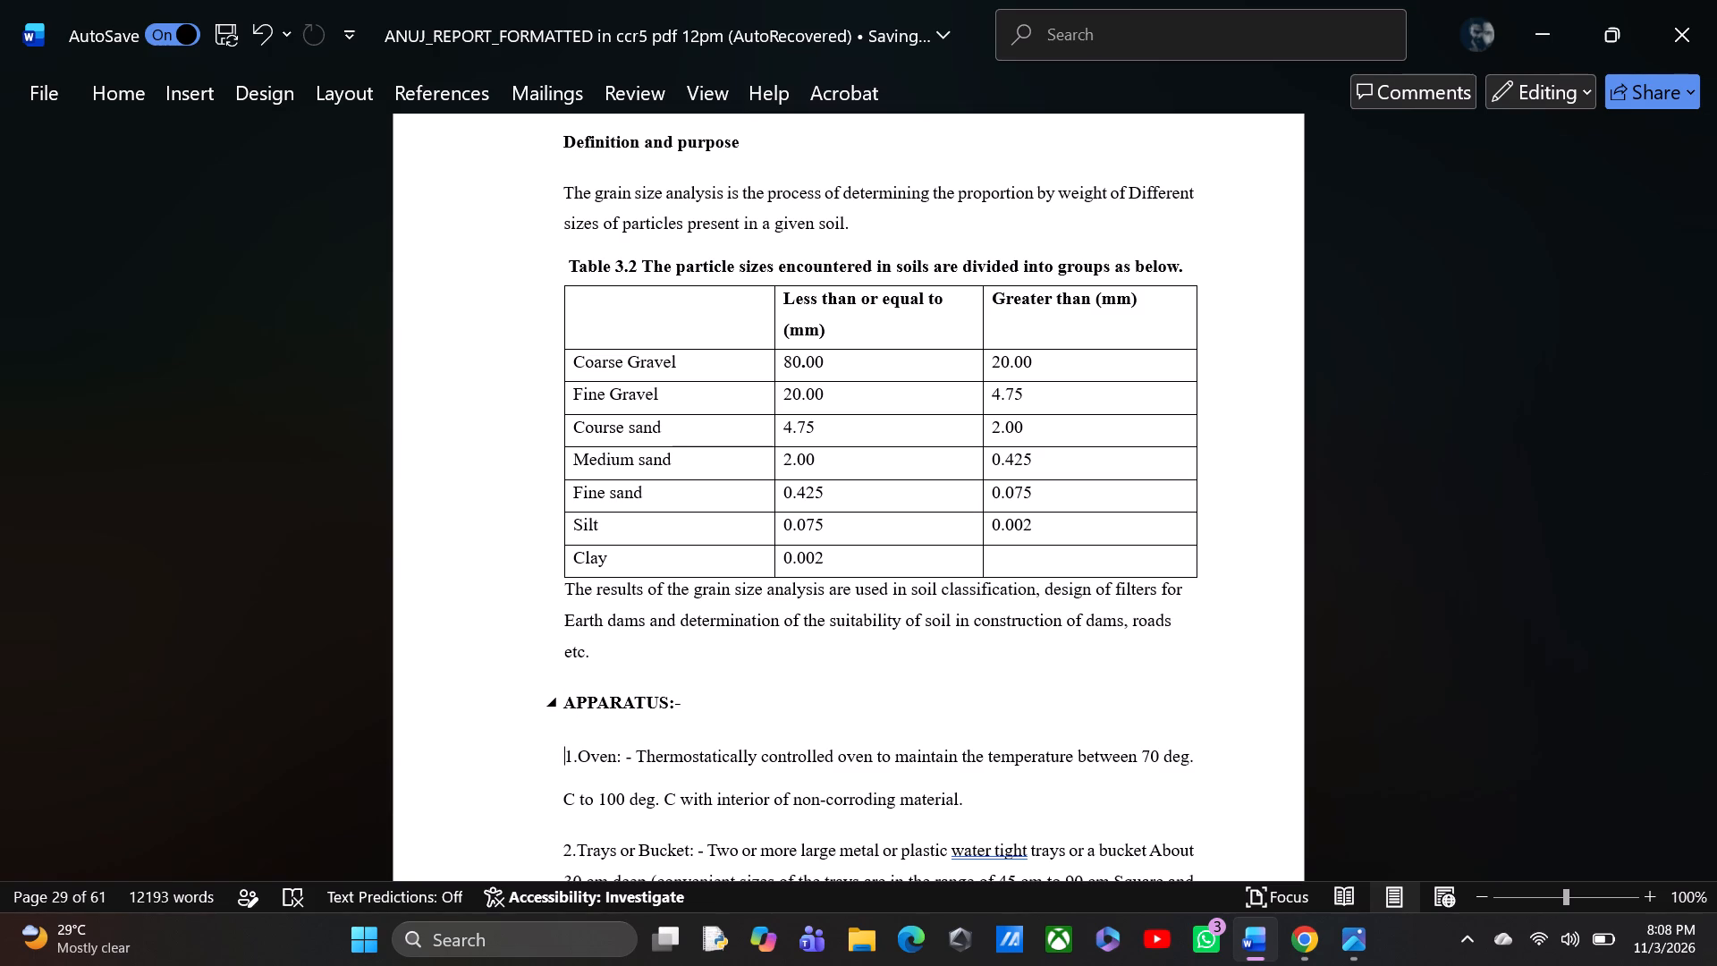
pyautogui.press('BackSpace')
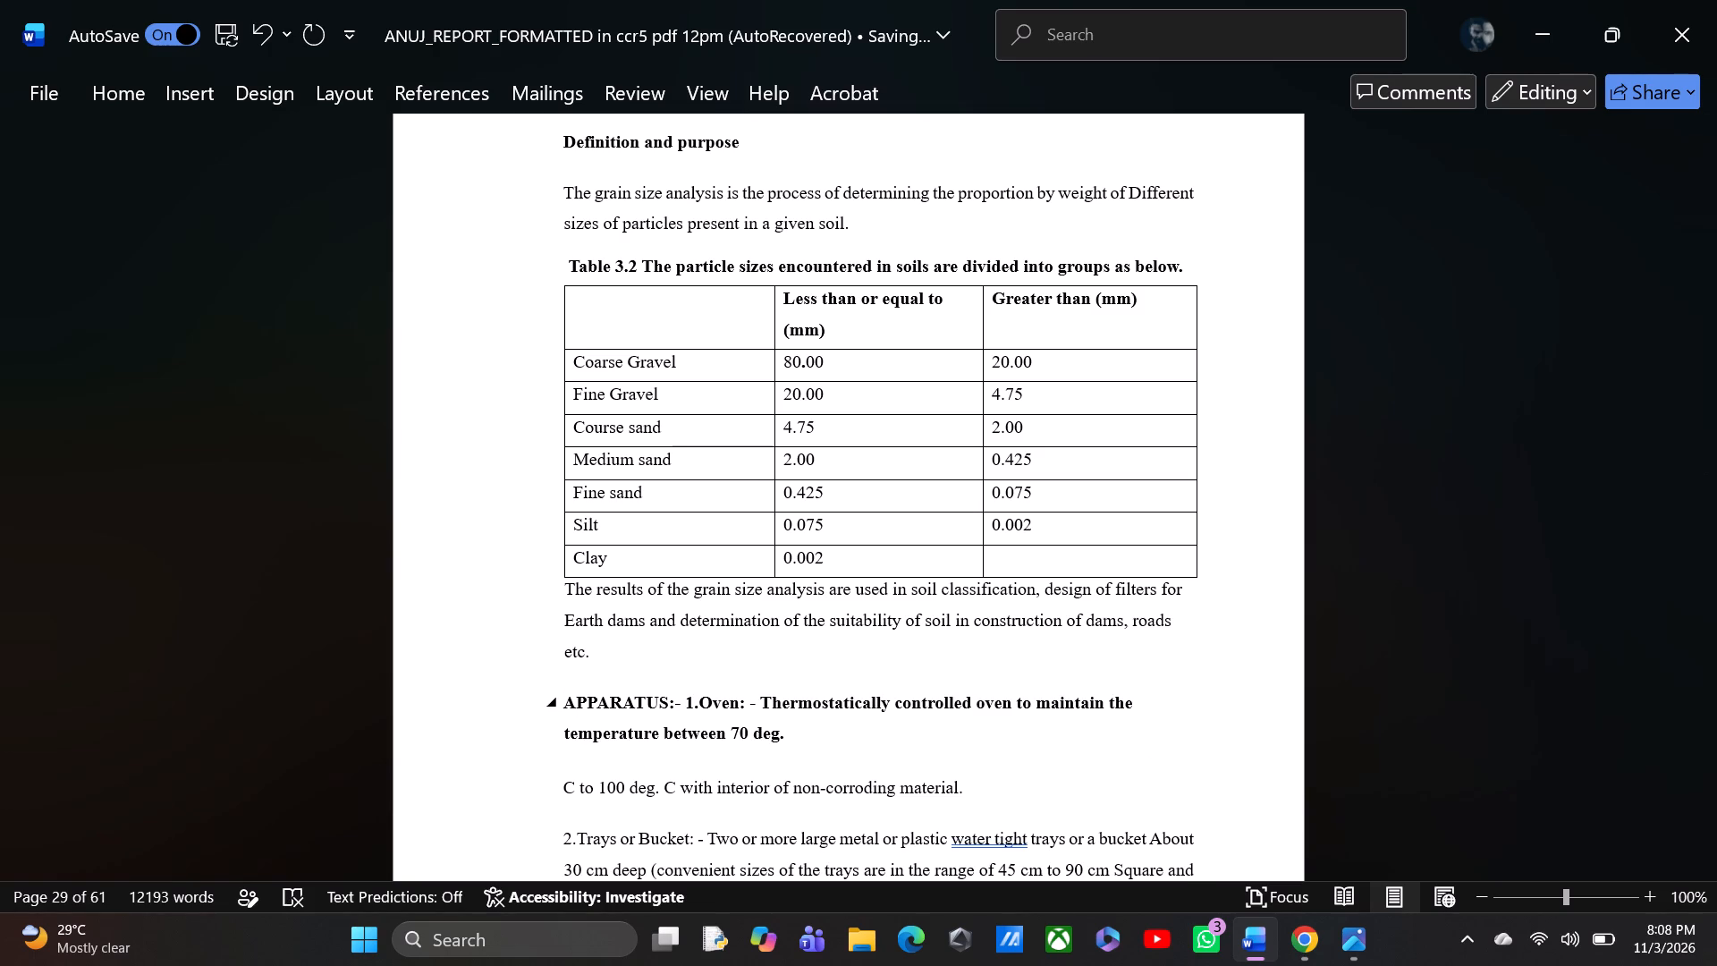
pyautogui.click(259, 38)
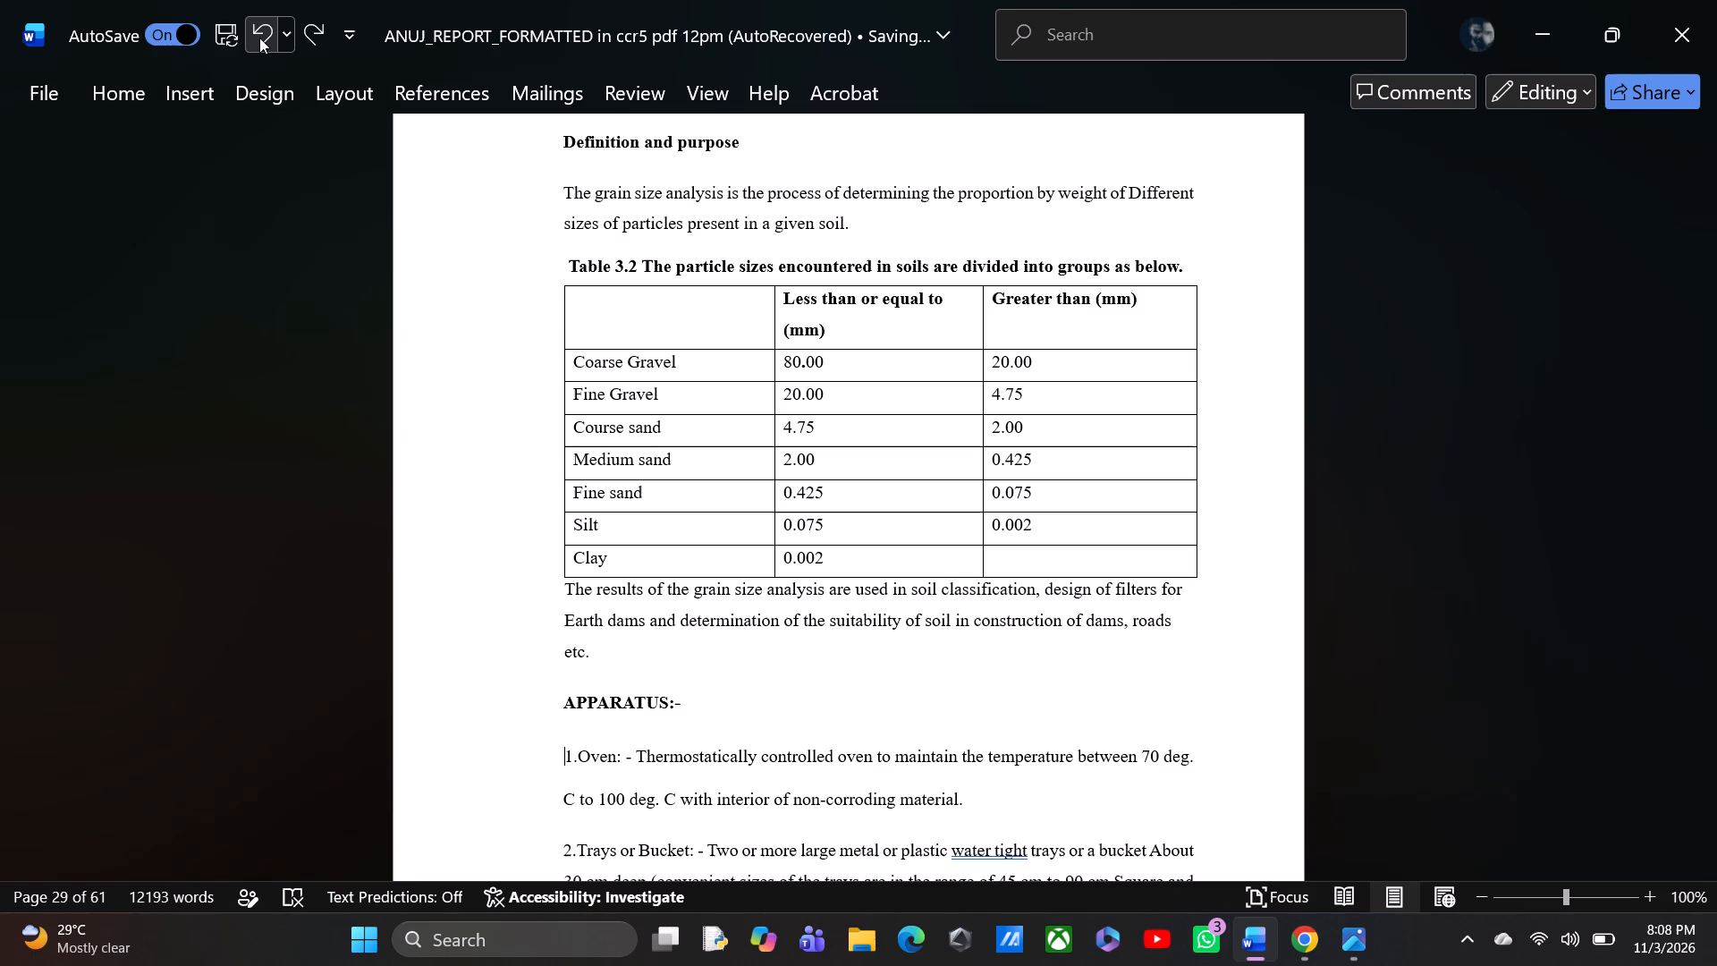
# Correct "water tight" to "watertight" in apparatus item 2 (Trays or Bucket) using the suggested correction.
pyautogui.scroll(-1, 259, 38)
pyautogui.scroll(-1, 679, 331)
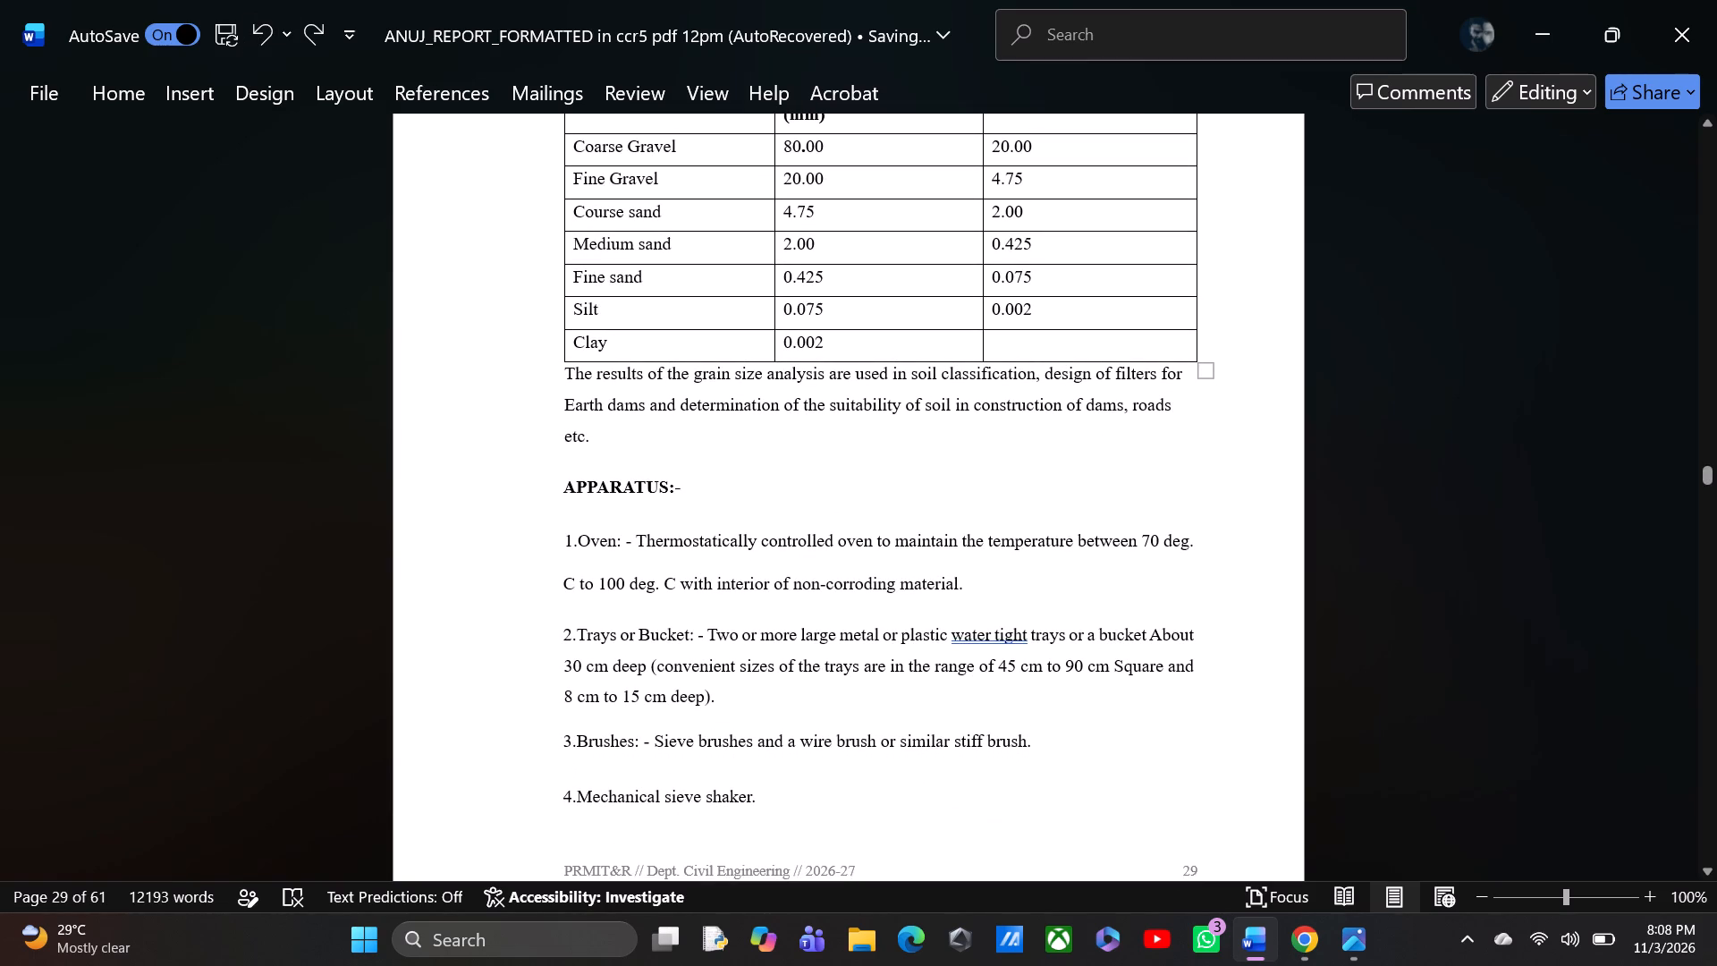
pyautogui.scroll(-1, 679, 331)
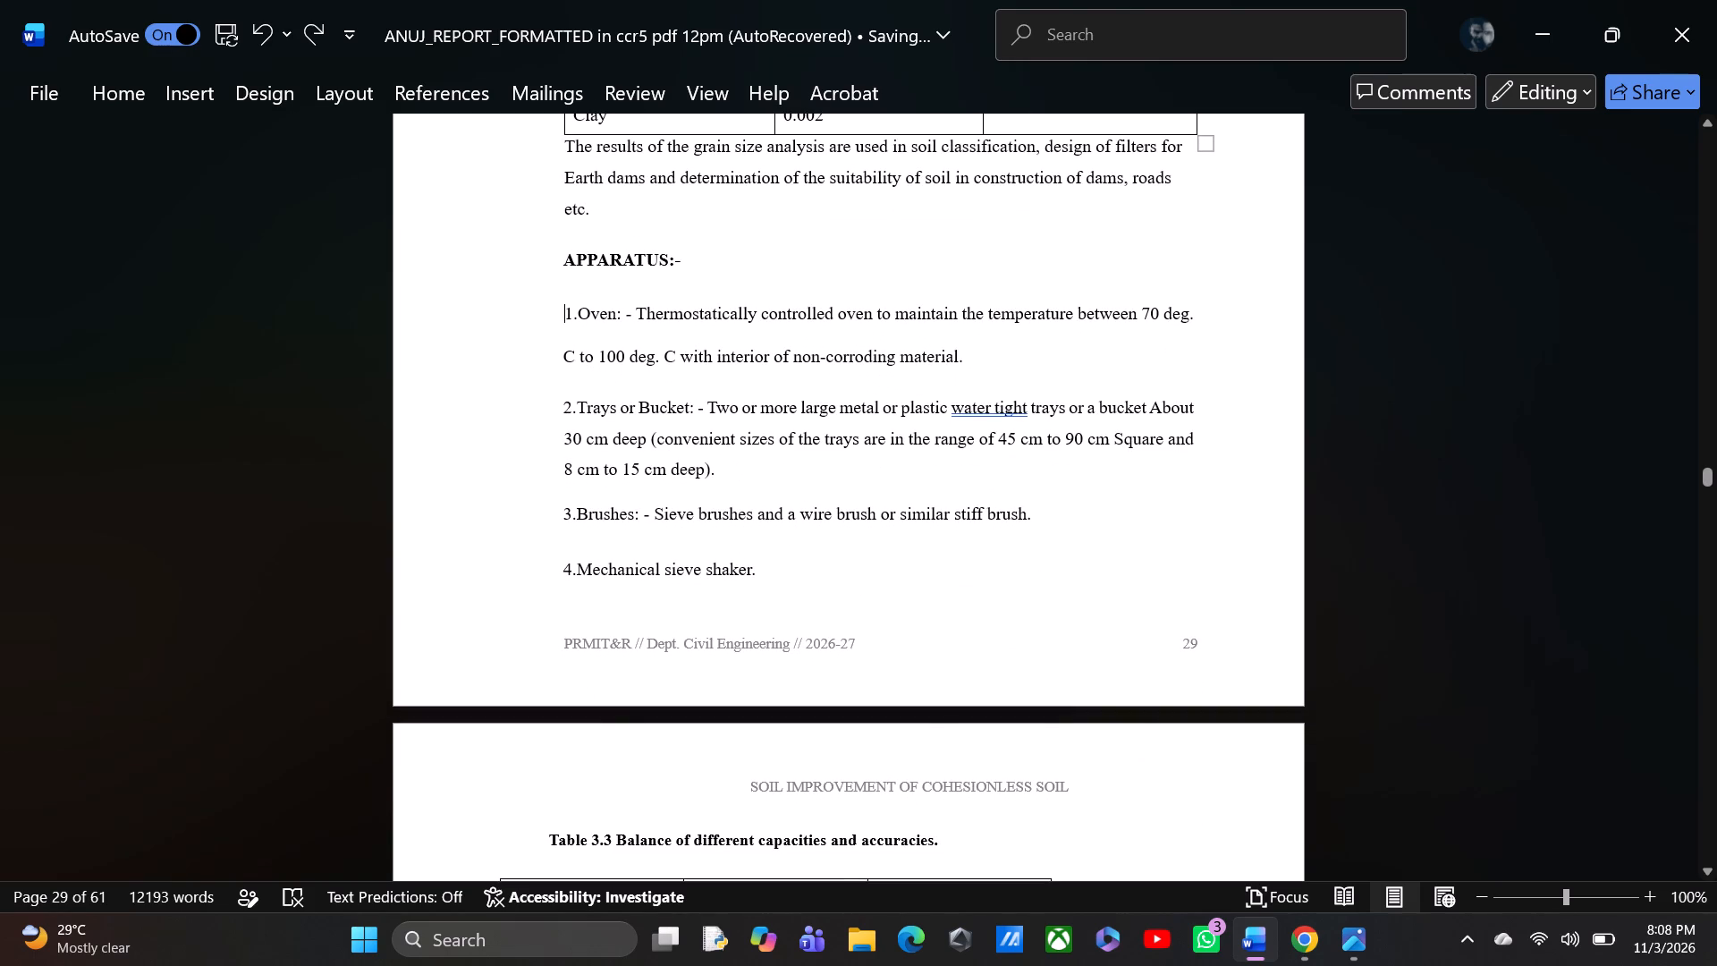
pyautogui.click(977, 394)
pyautogui.click(984, 417)
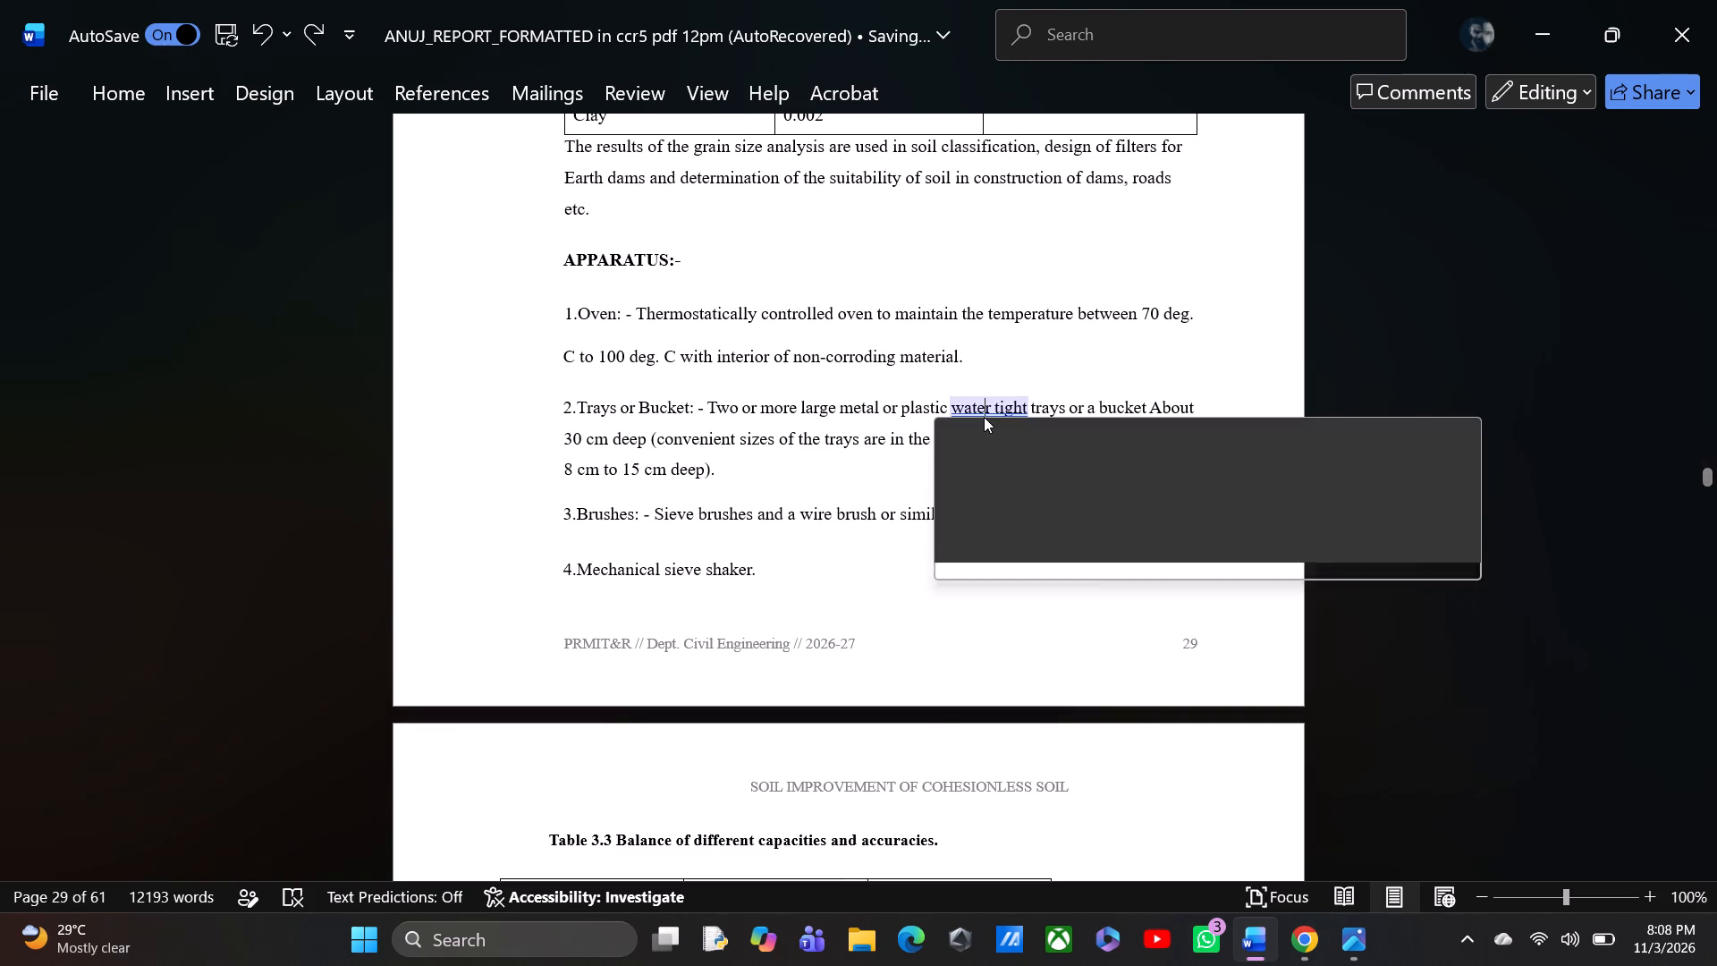
pyautogui.click(979, 514)
# Insert a blank line between Table 3.2 and the paragraph on the grain size analysis results on page 29.
pyautogui.scroll(1, 979, 514)
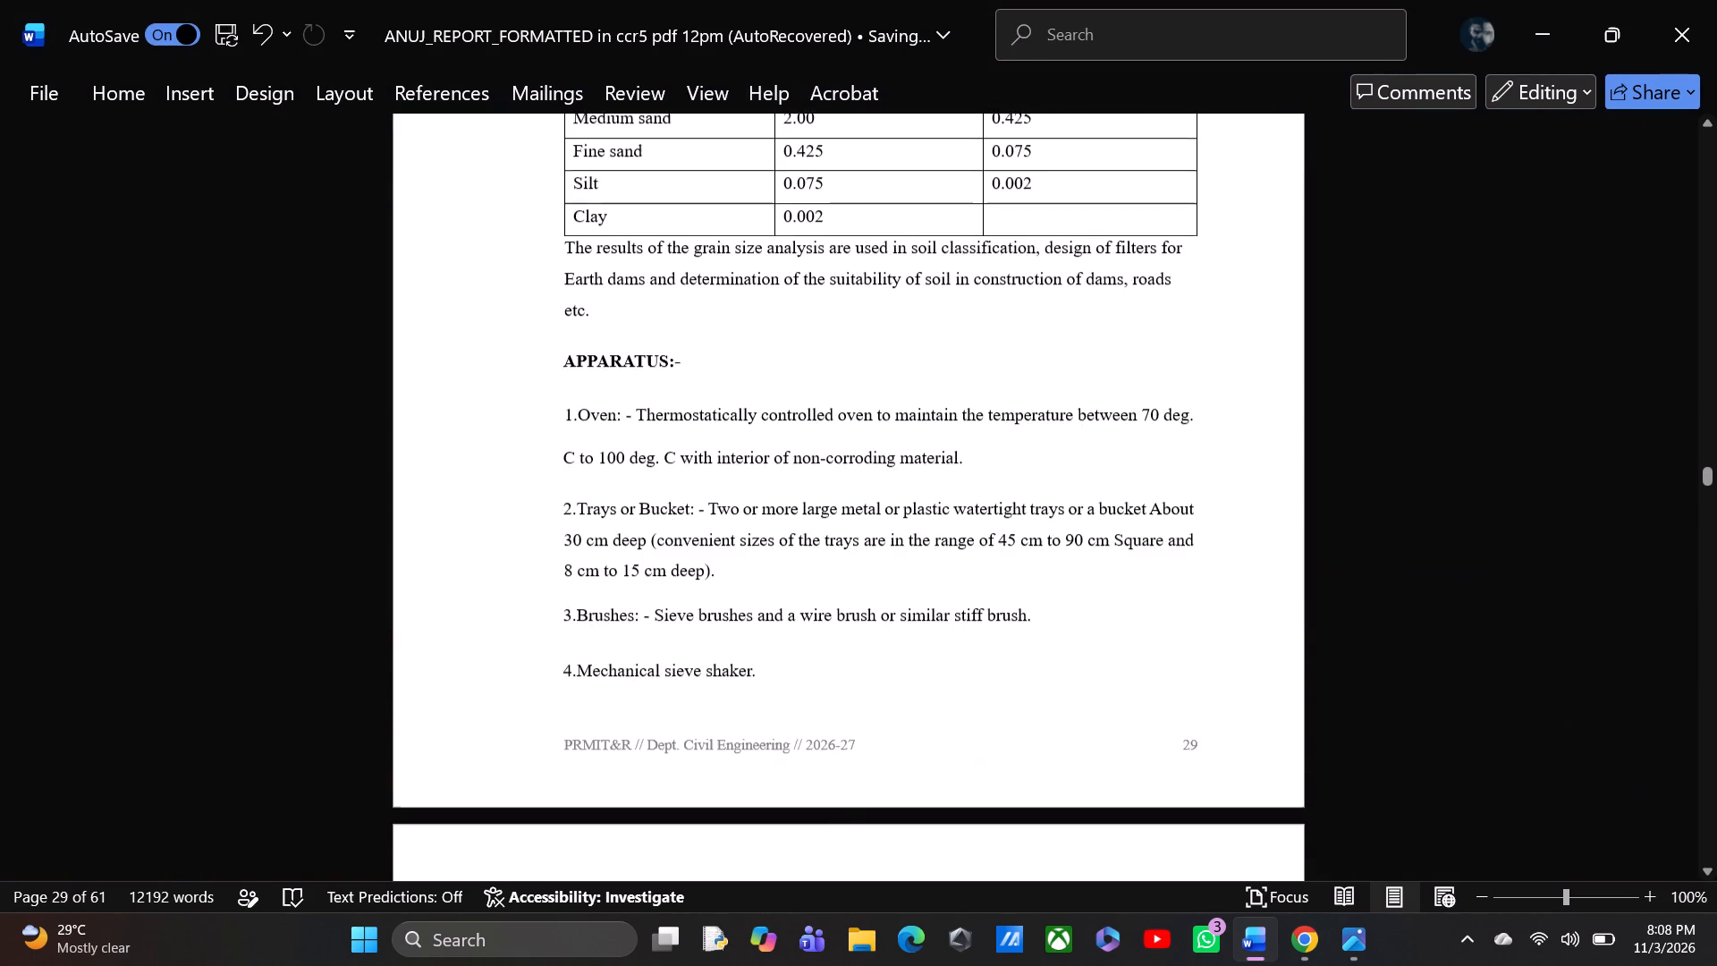
pyautogui.scroll(2, 979, 514)
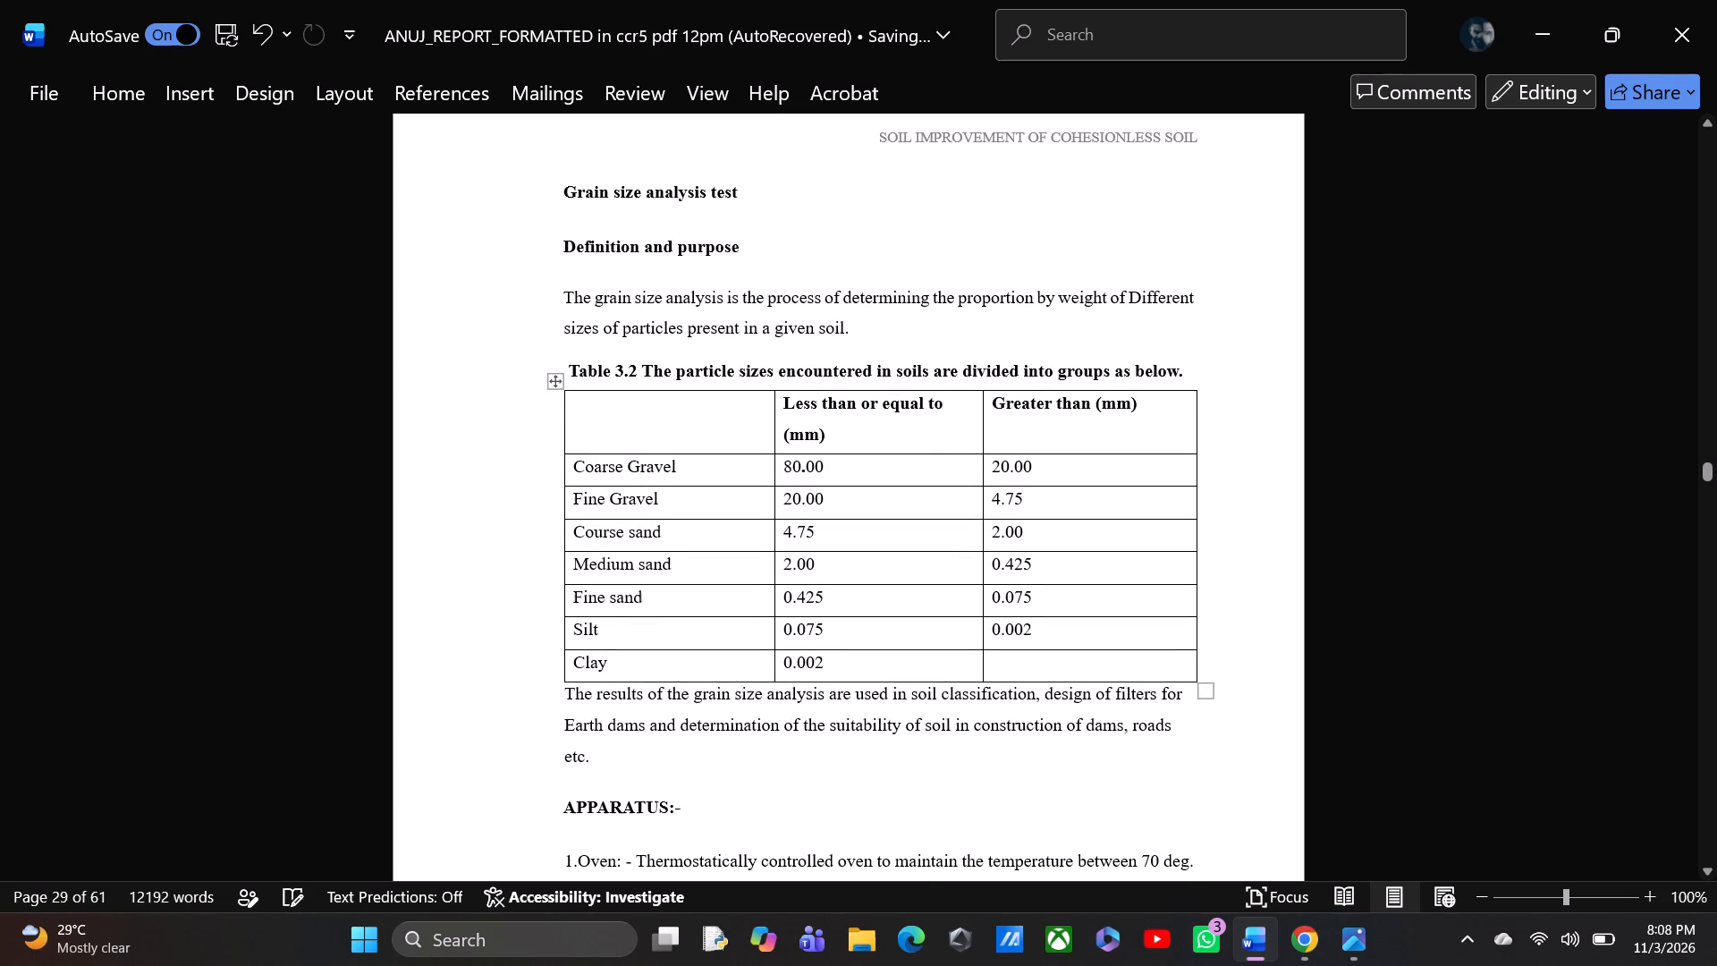
pyautogui.click(548, 696)
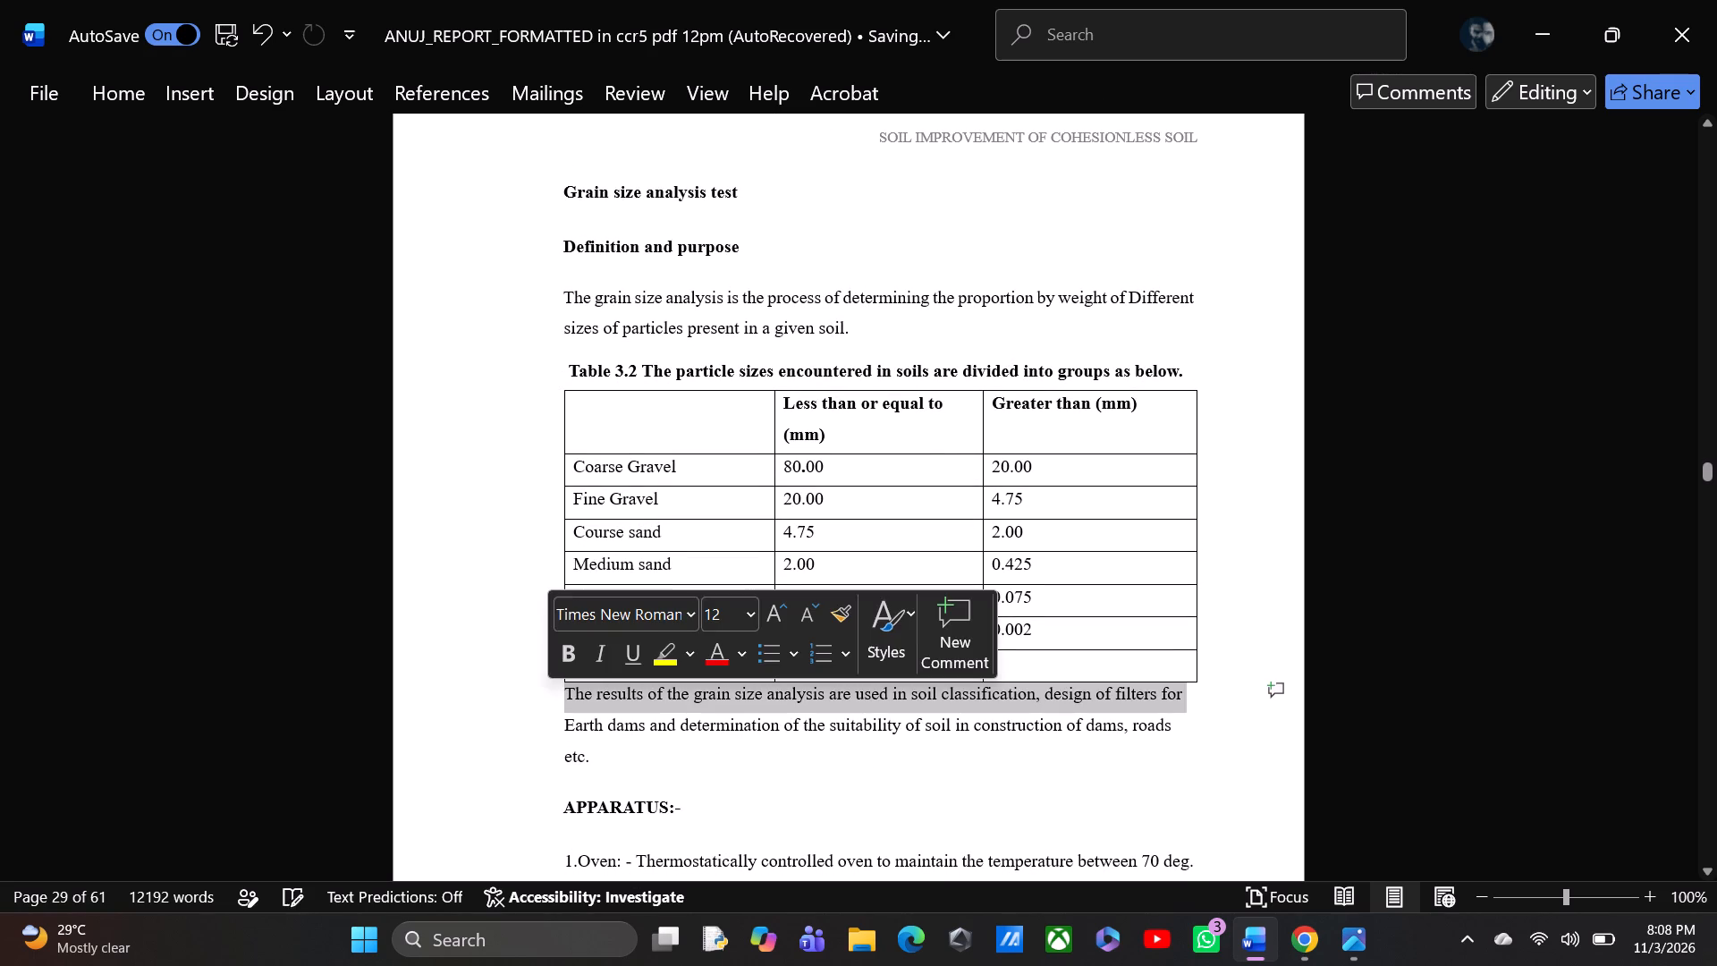
pyautogui.click(548, 696)
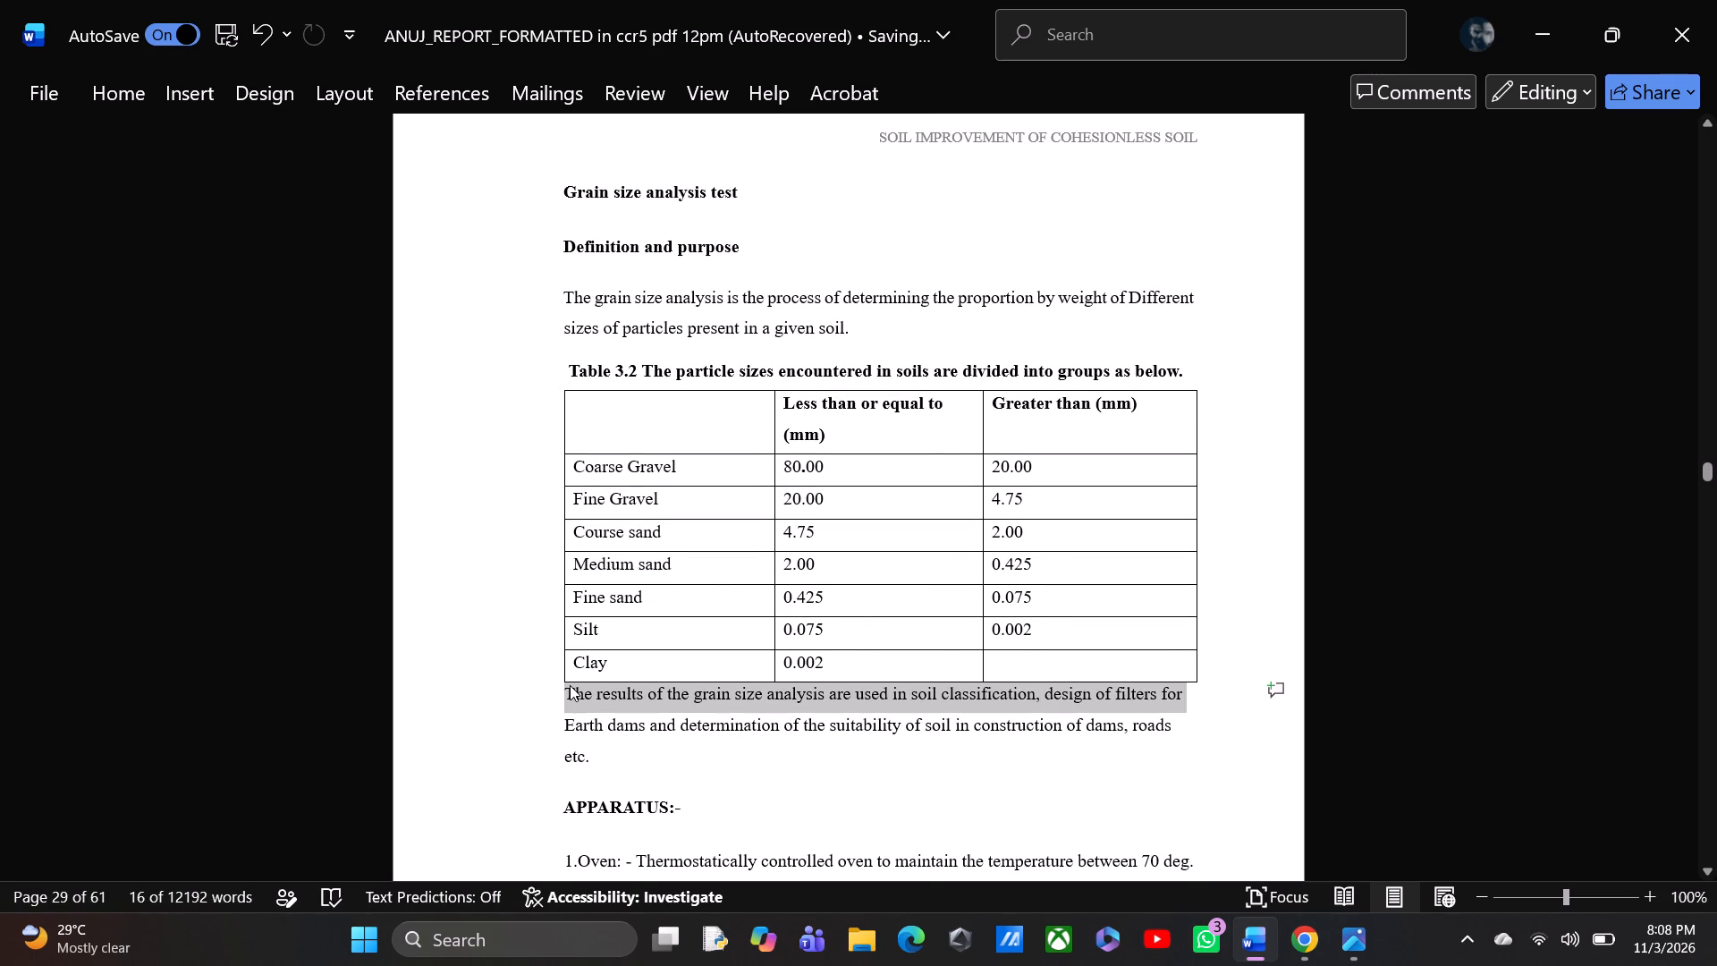
pyautogui.click(570, 685)
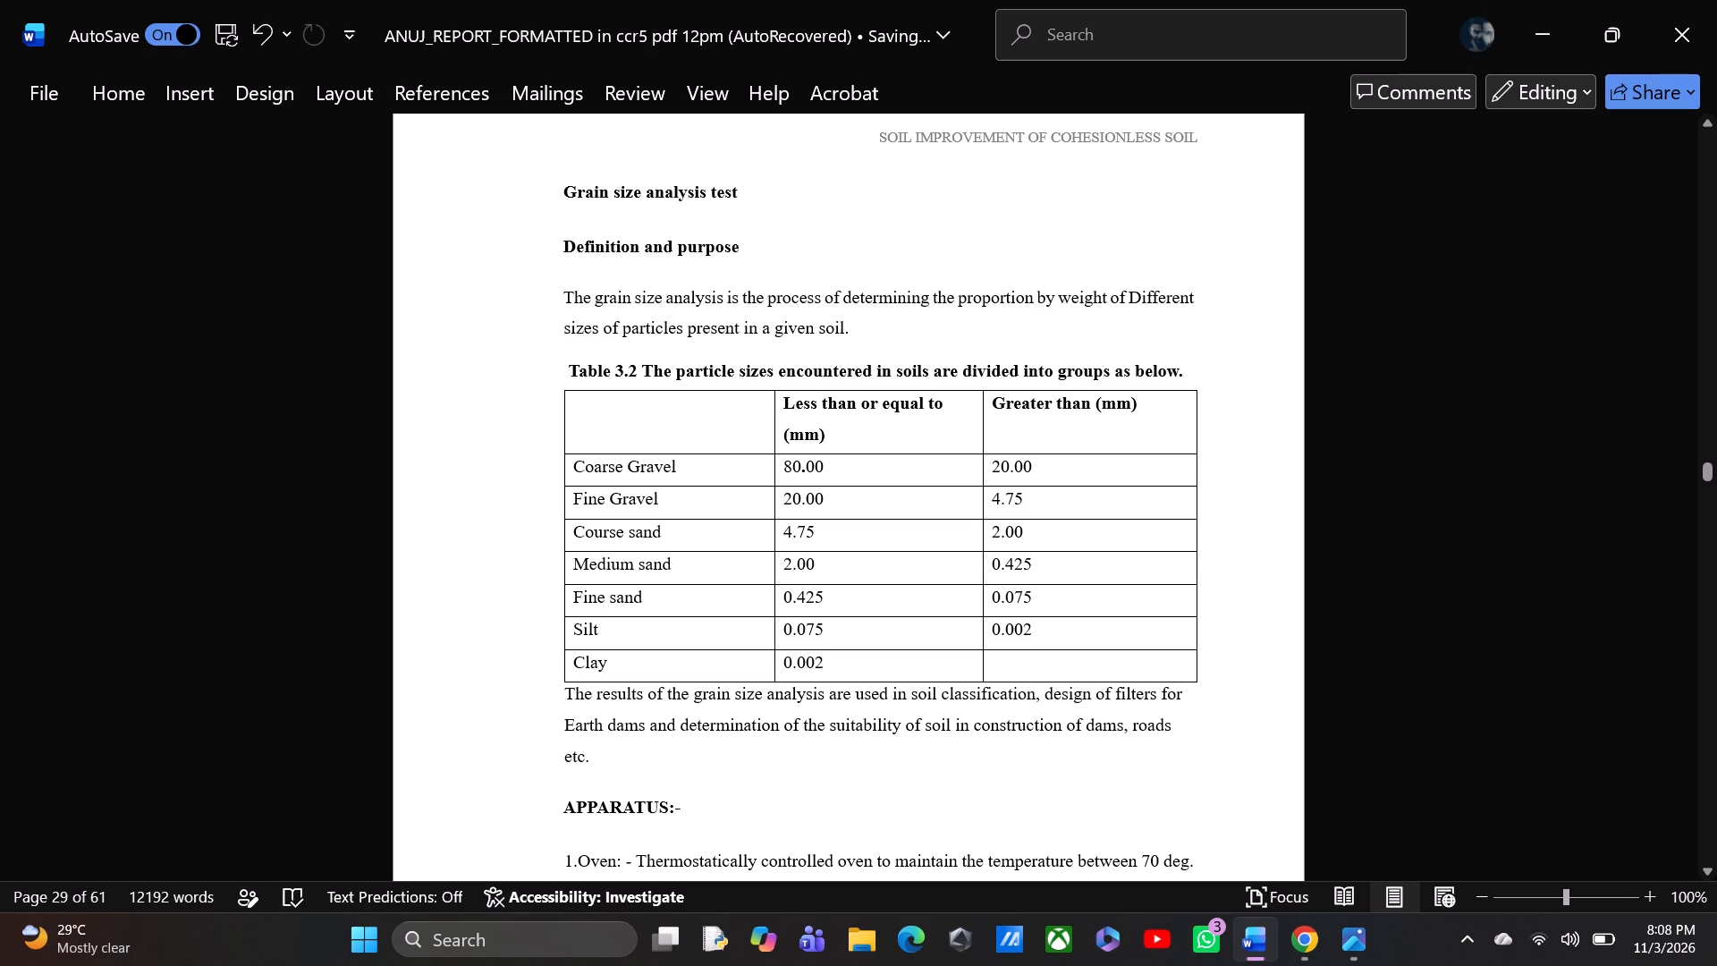
pyautogui.press('Left')
pyautogui.press('Return')
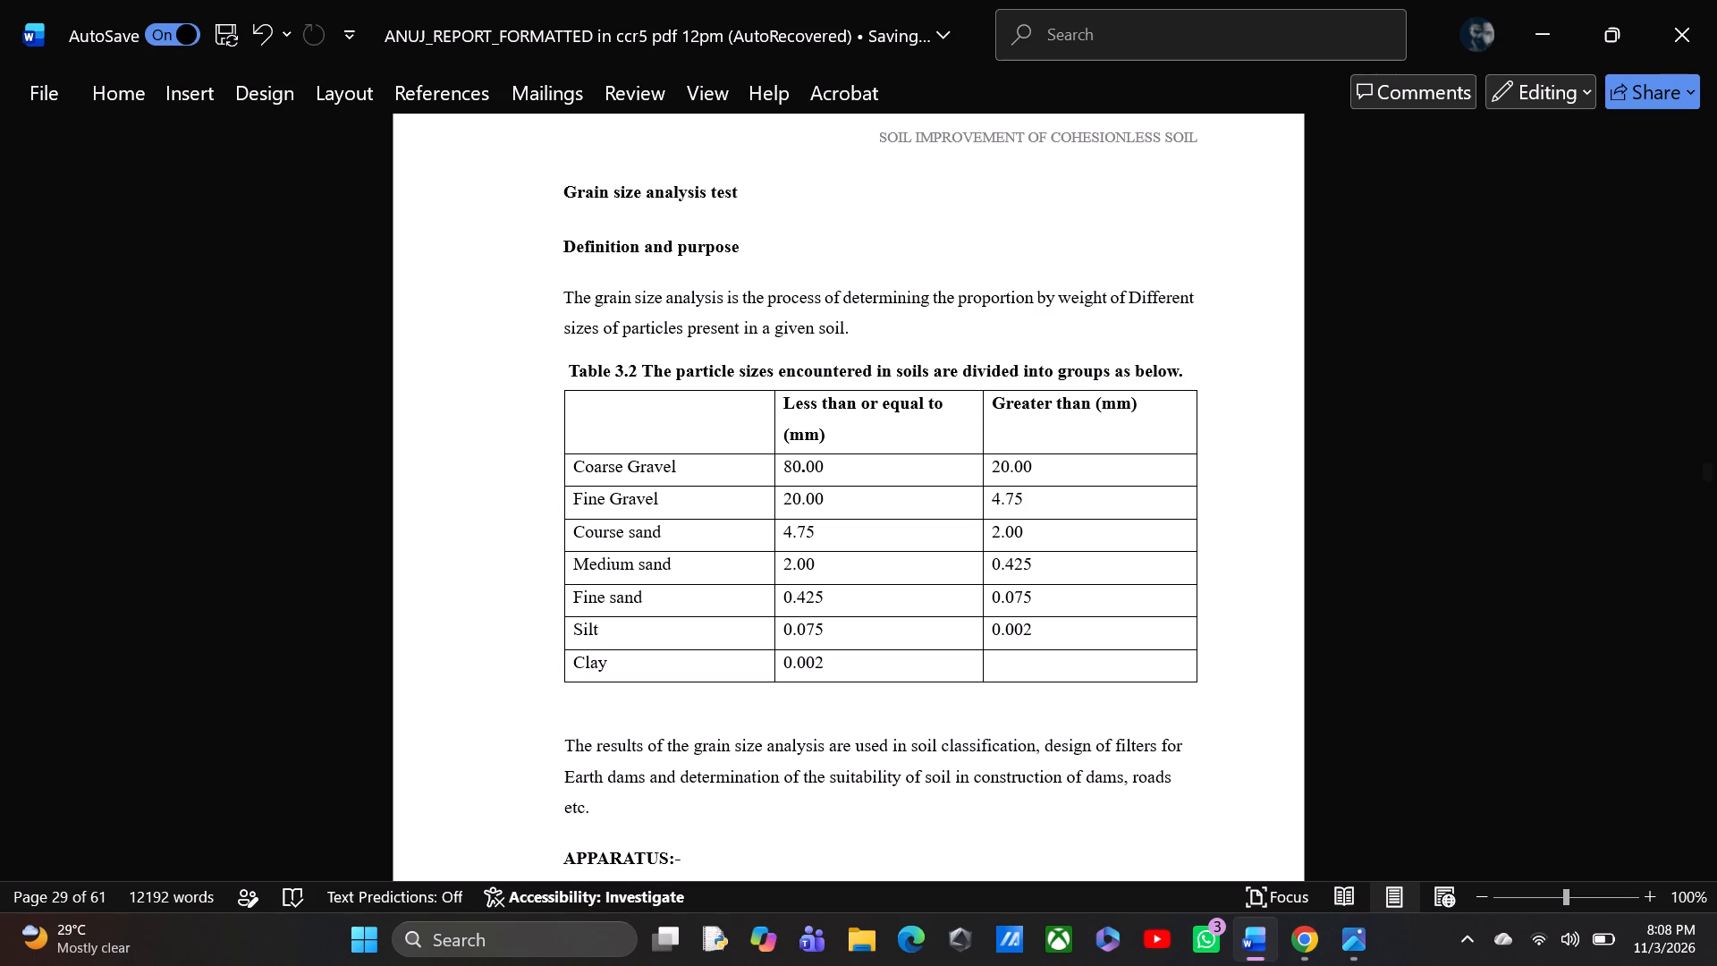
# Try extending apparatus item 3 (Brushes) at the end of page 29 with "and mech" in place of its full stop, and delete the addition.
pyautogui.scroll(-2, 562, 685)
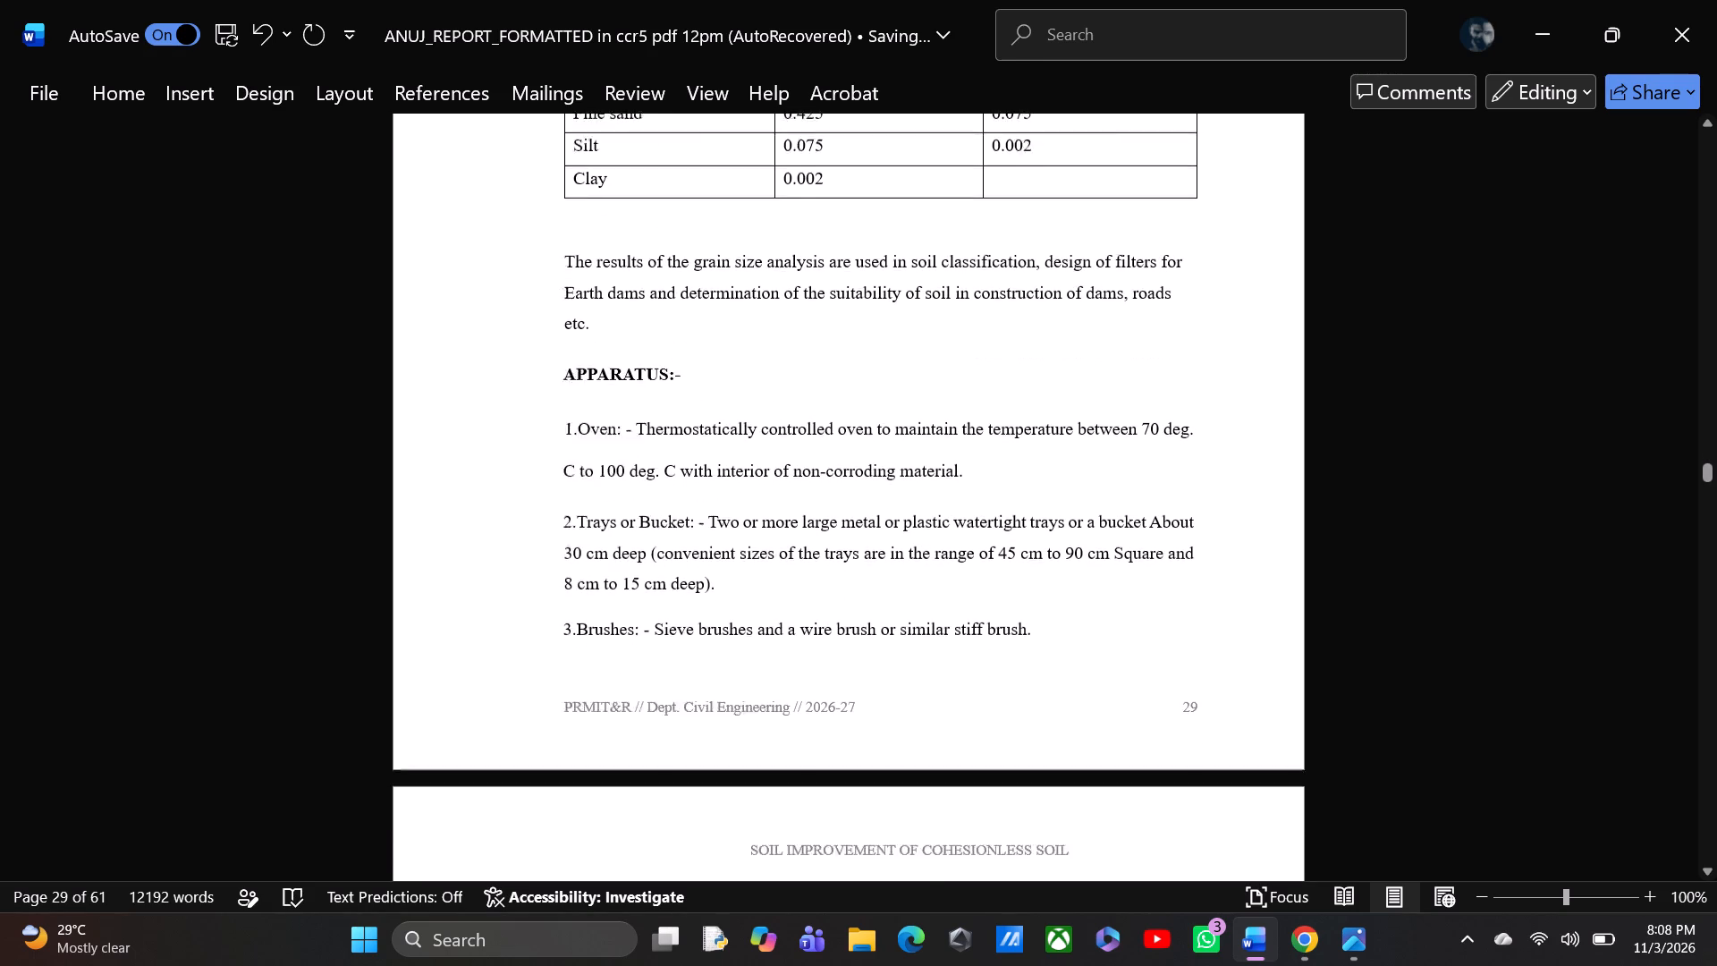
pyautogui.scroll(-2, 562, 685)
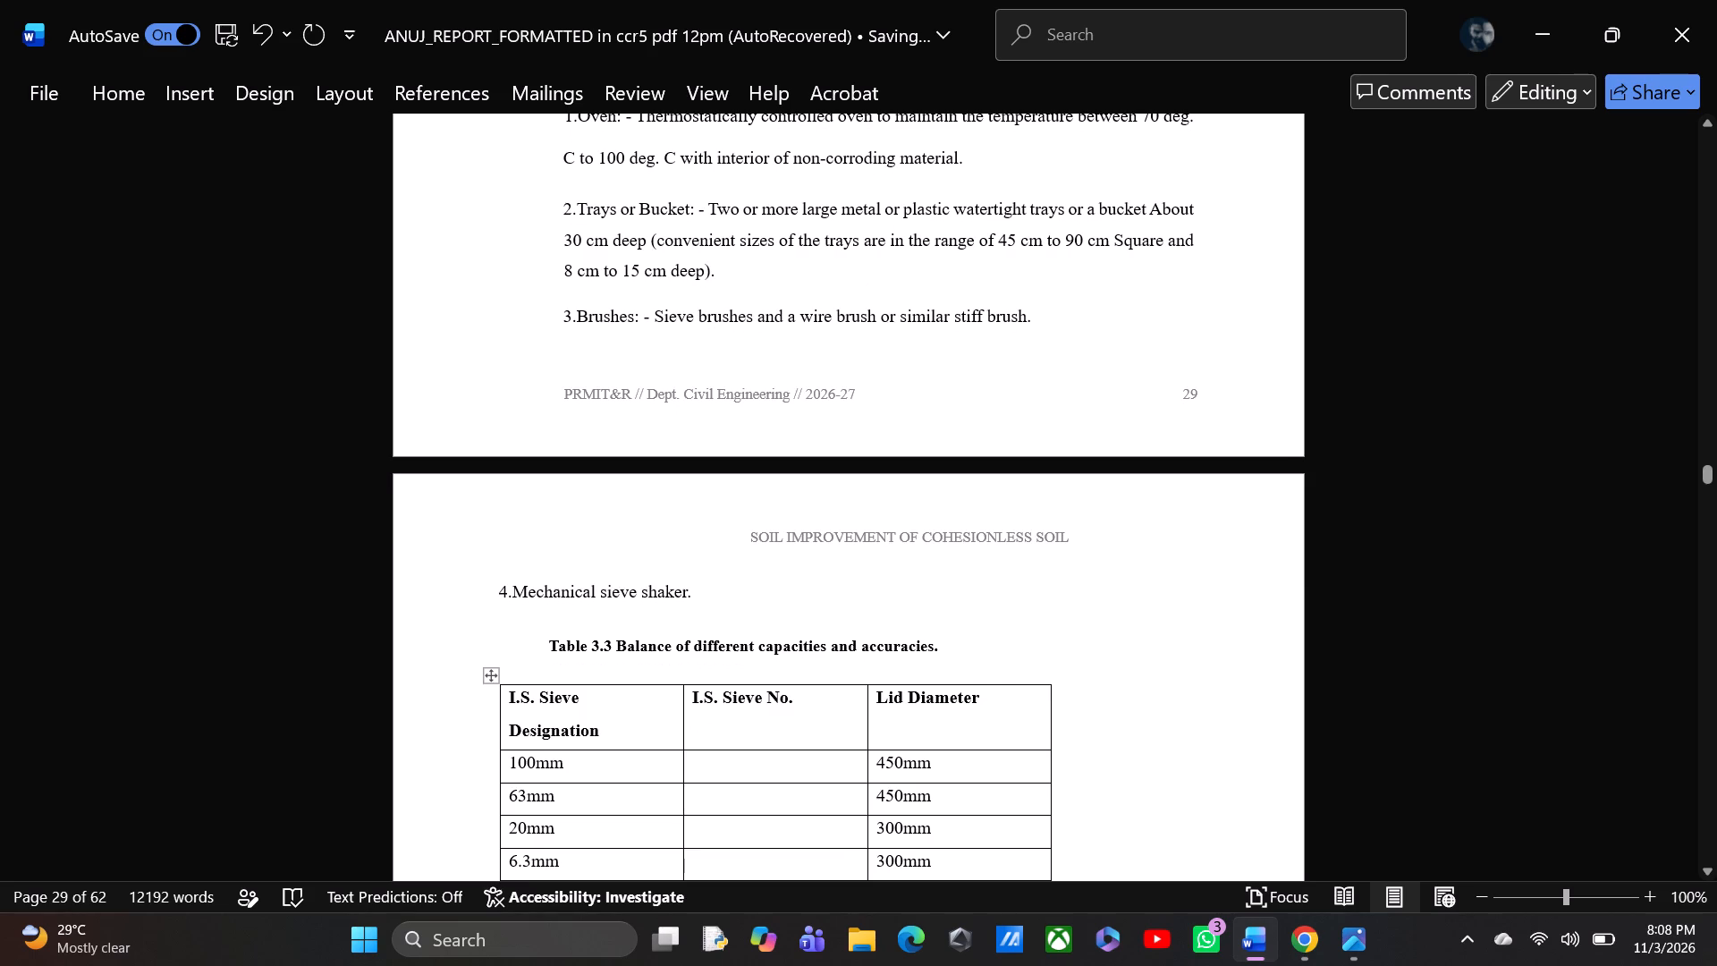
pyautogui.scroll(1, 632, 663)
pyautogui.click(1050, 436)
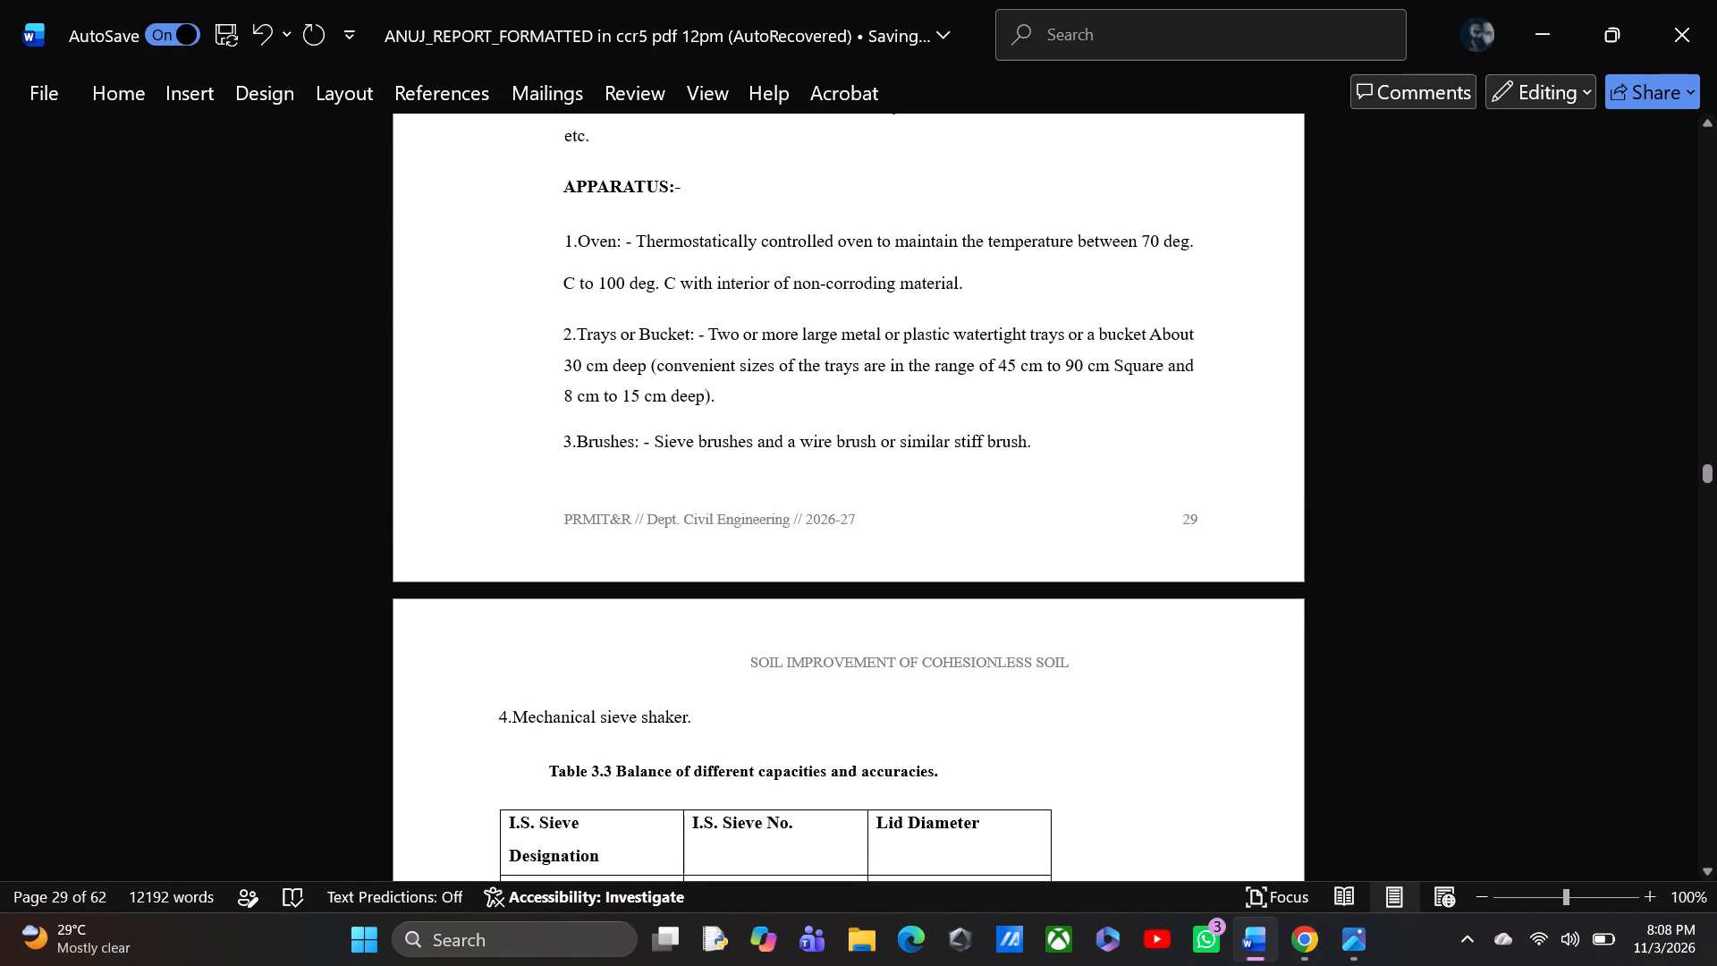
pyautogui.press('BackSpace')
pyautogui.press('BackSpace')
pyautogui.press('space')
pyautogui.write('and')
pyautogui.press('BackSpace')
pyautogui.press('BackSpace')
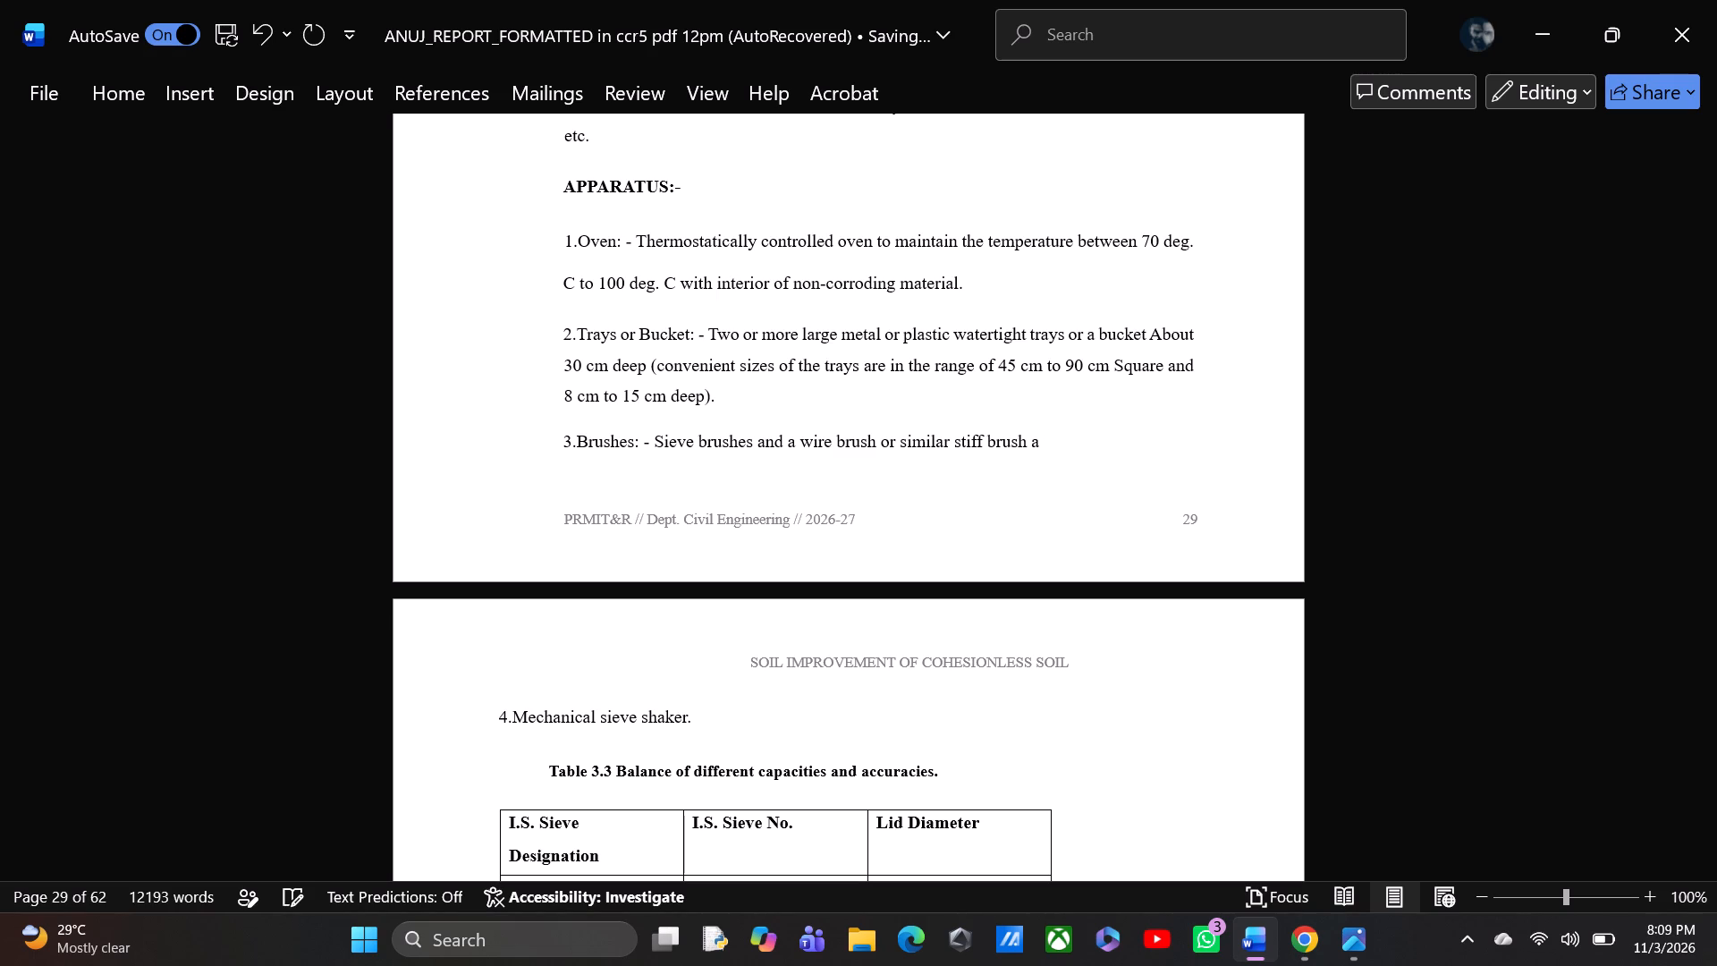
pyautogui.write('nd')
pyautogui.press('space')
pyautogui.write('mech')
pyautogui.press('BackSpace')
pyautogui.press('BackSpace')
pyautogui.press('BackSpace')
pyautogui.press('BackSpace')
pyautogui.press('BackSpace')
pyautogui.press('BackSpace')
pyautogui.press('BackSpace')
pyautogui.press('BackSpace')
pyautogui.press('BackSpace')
# Replace "or similar stiff brush" and the text after it in apparatus item 3 (Brushes) with ", and Mechanical sieve shaker.".
pyautogui.press('BackSpace')
pyautogui.press('BackSpace')
pyautogui.press('BackSpace')
pyautogui.press('BackSpace')
pyautogui.press('BackSpace')
pyautogui.press('BackSpace')
pyautogui.press('BackSpace')
pyautogui.press('BackSpace')
pyautogui.press('BackSpace')
pyautogui.press('BackSpace')
pyautogui.press('BackSpace')
pyautogui.press('BackSpace')
pyautogui.press('BackSpace')
pyautogui.press('BackSpace')
pyautogui.press('BackSpace')
pyautogui.press('BackSpace')
pyautogui.press('BackSpace')
pyautogui.press('BackSpace')
pyautogui.press('BackSpace')
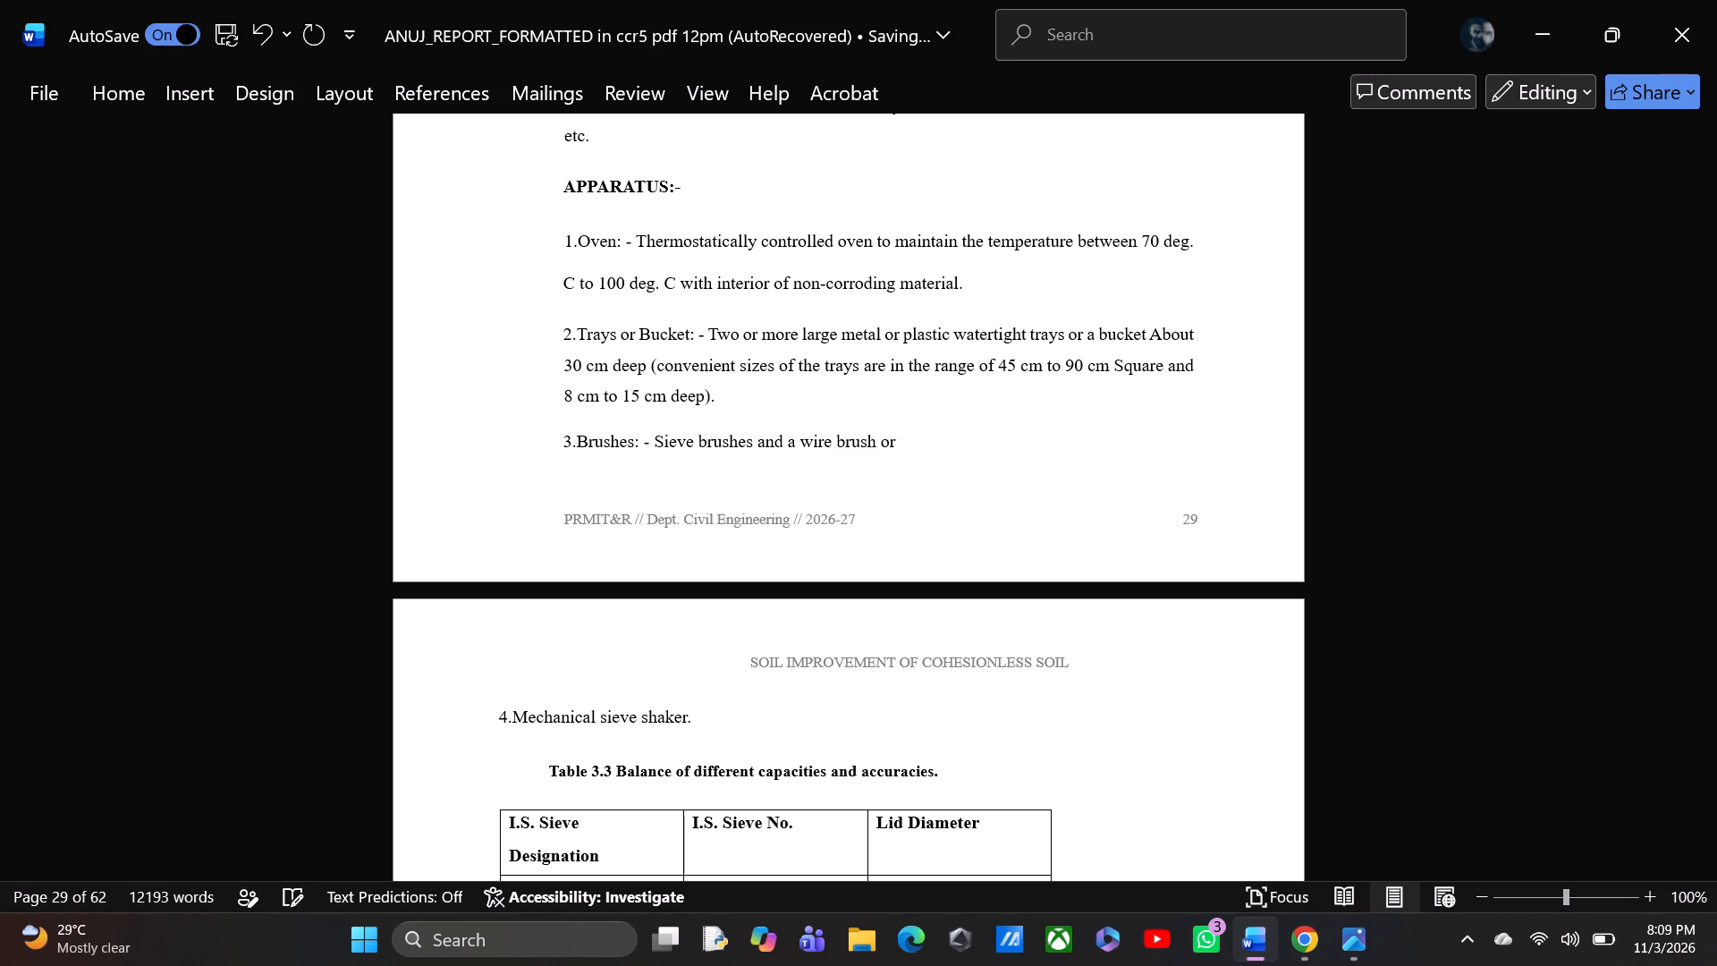
pyautogui.press('BackSpace')
pyautogui.press('BackSpace')
pyautogui.press('BackSpace')
pyautogui.press('BackSpace')
pyautogui.write(', and')
pyautogui.press('space')
pyautogui.press('m')
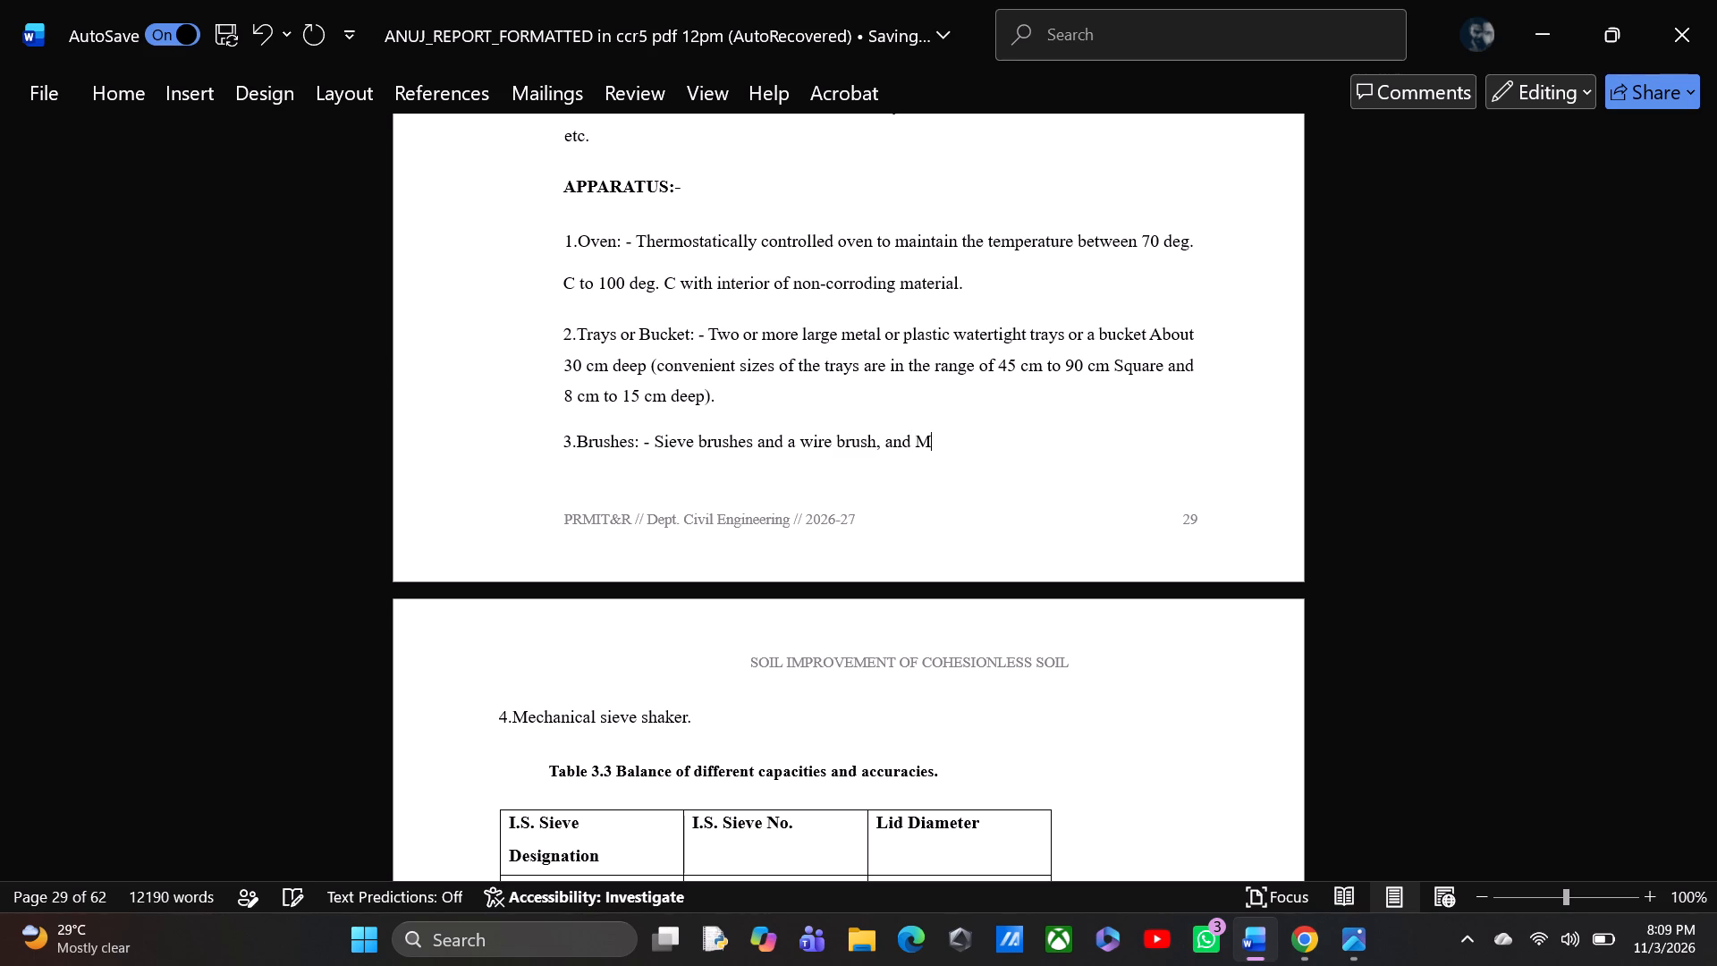
pyautogui.write('echanical')
pyautogui.press('space')
pyautogui.write('sieve')
pyautogui.press('space')
pyautogui.write('shaker')
pyautogui.press('.')
# Delete apparatus item 4 (Mechanical sieve shaker) above Table 3.3 on page 30, together with its emptied line.
pyautogui.click(695, 716)
pyautogui.press('BackSpace')
pyautogui.press('BackSpace')
pyautogui.press('BackSpace')
pyautogui.press('BackSpace')
pyautogui.press('BackSpace')
pyautogui.press('BackSpace')
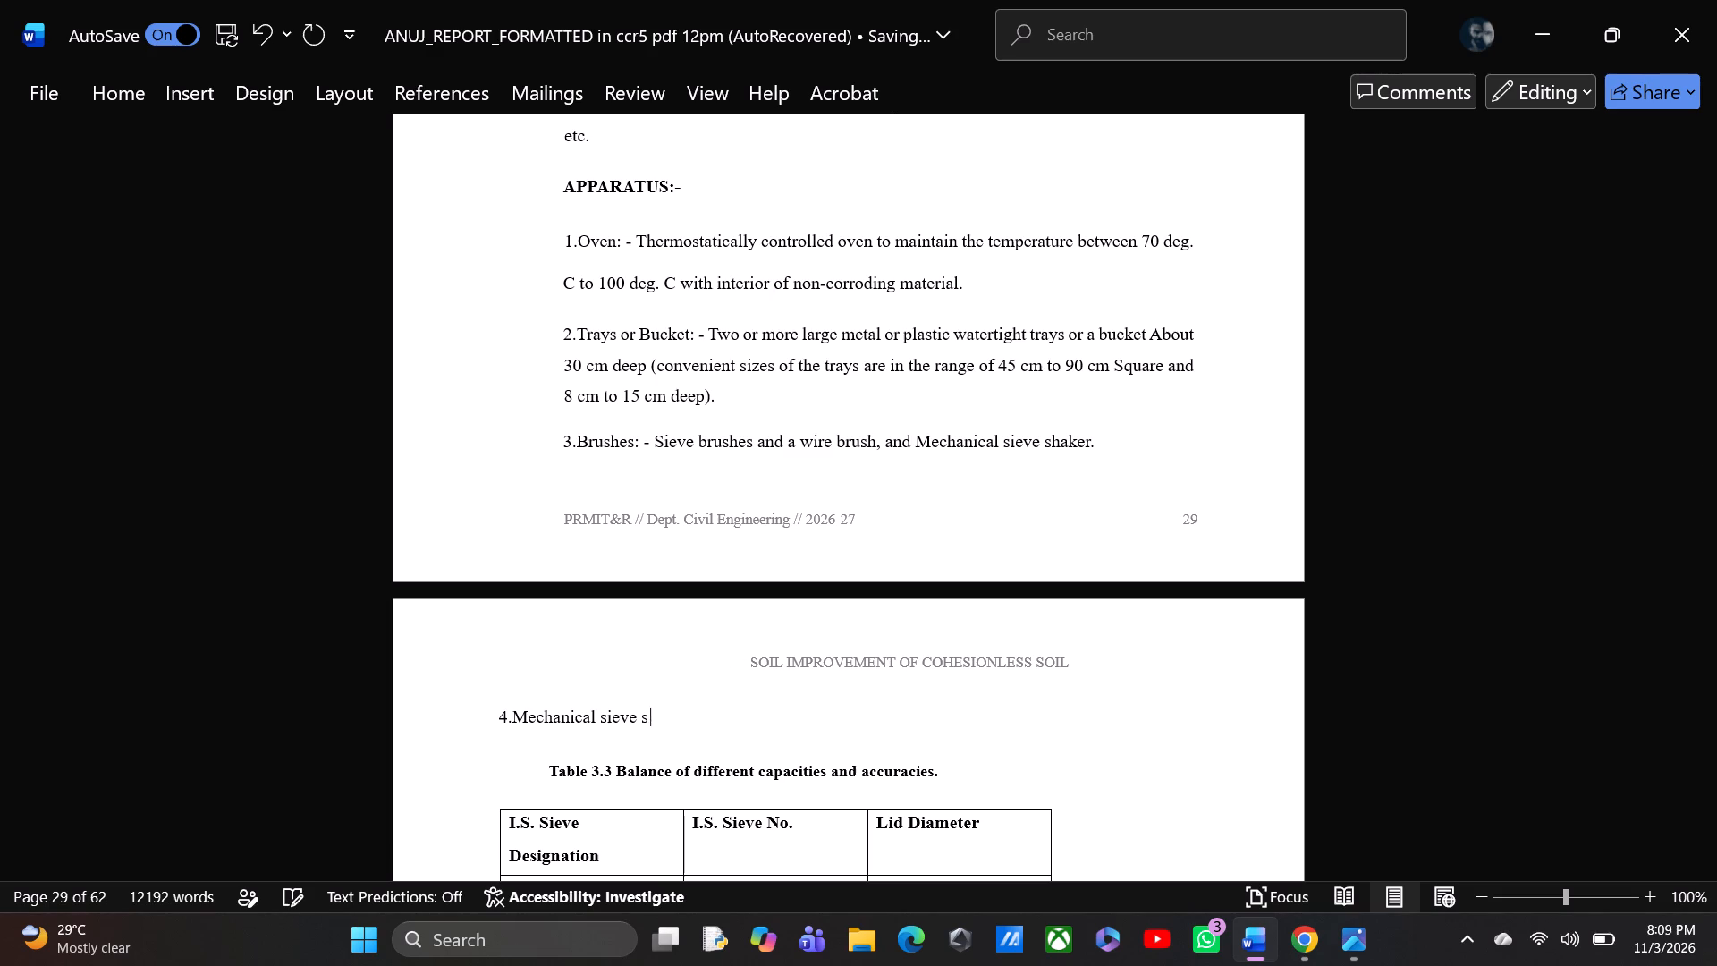
pyautogui.press('BackSpace')
pyautogui.press('BackSpace')
pyautogui.press('BackSpace')
pyautogui.press('BackSpace')
pyautogui.press('BackSpace')
pyautogui.press('BackSpace')
pyautogui.press('BackSpace')
pyautogui.press('BackSpace')
pyautogui.press('BackSpace')
pyautogui.press('BackSpace')
pyautogui.press('BackSpace')
pyautogui.press('BackSpace')
pyautogui.press('BackSpace')
pyautogui.press('BackSpace')
pyautogui.press('BackSpace')
pyautogui.press('BackSpace')
pyautogui.press('BackSpace')
pyautogui.press('BackSpace')
pyautogui.press('BackSpace')
pyautogui.press('BackSpace')
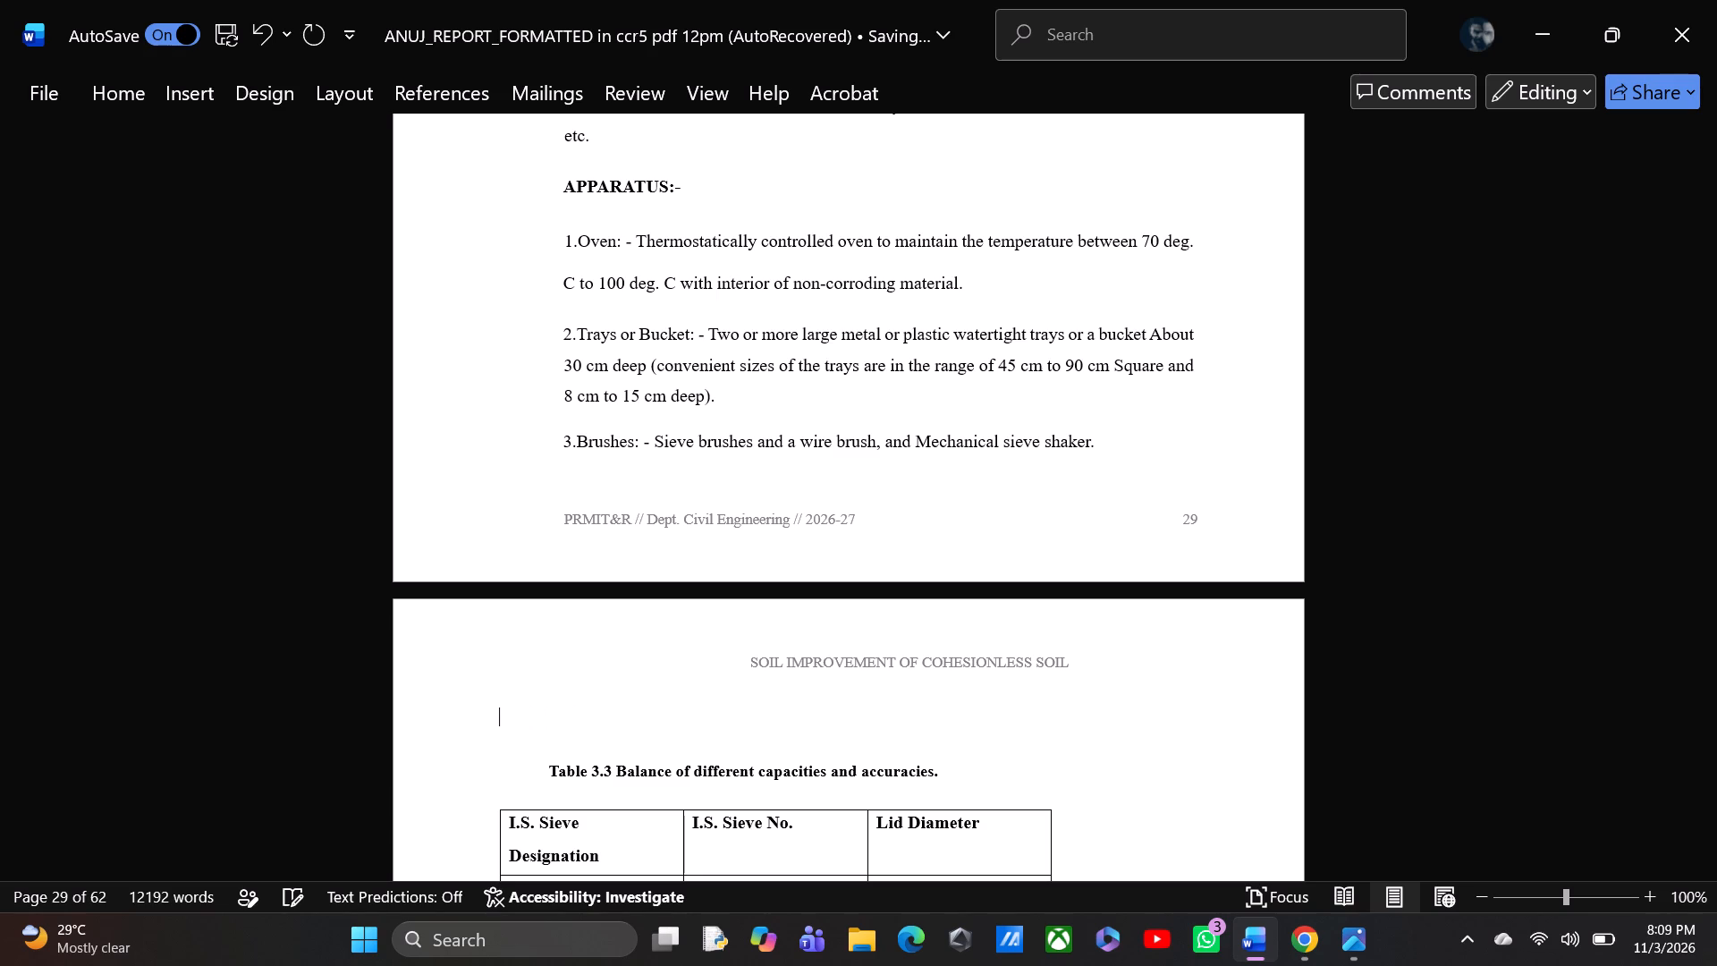
pyautogui.press('BackSpace')
pyautogui.press('BackSpace')
# Change "Mechanical" to lowercase "mechanical" in apparatus item 3 (Brushes) on page 29.
pyautogui.scroll(-1, 695, 716)
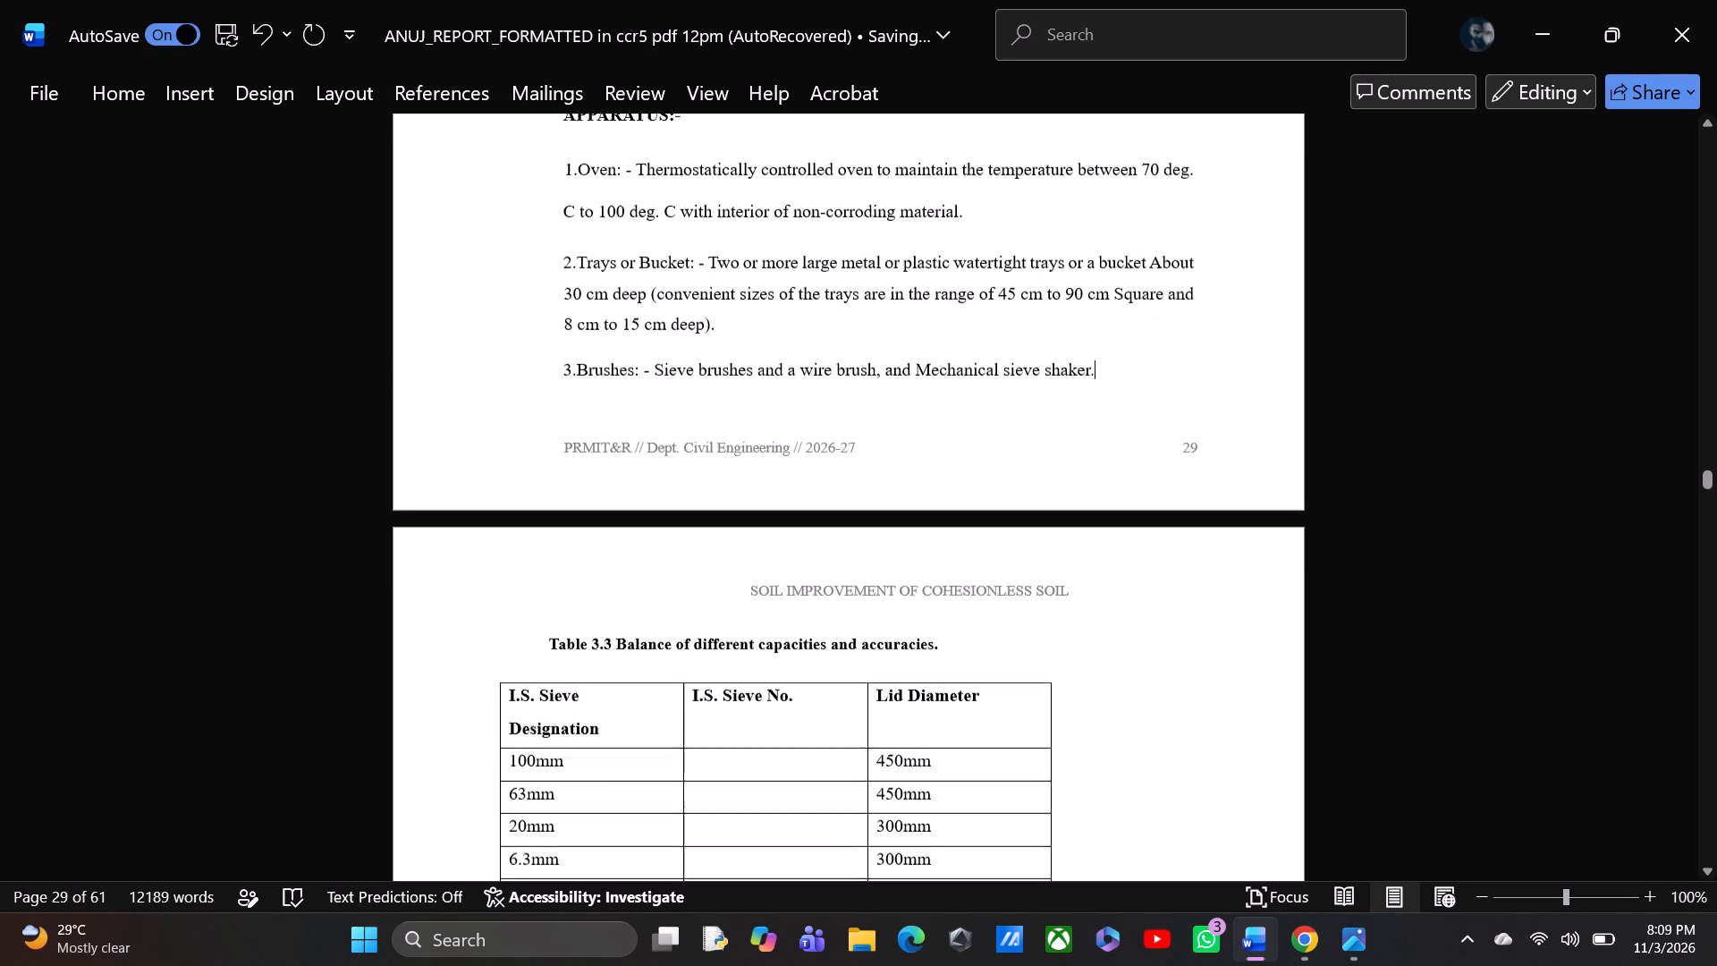
pyautogui.scroll(-2, 695, 716)
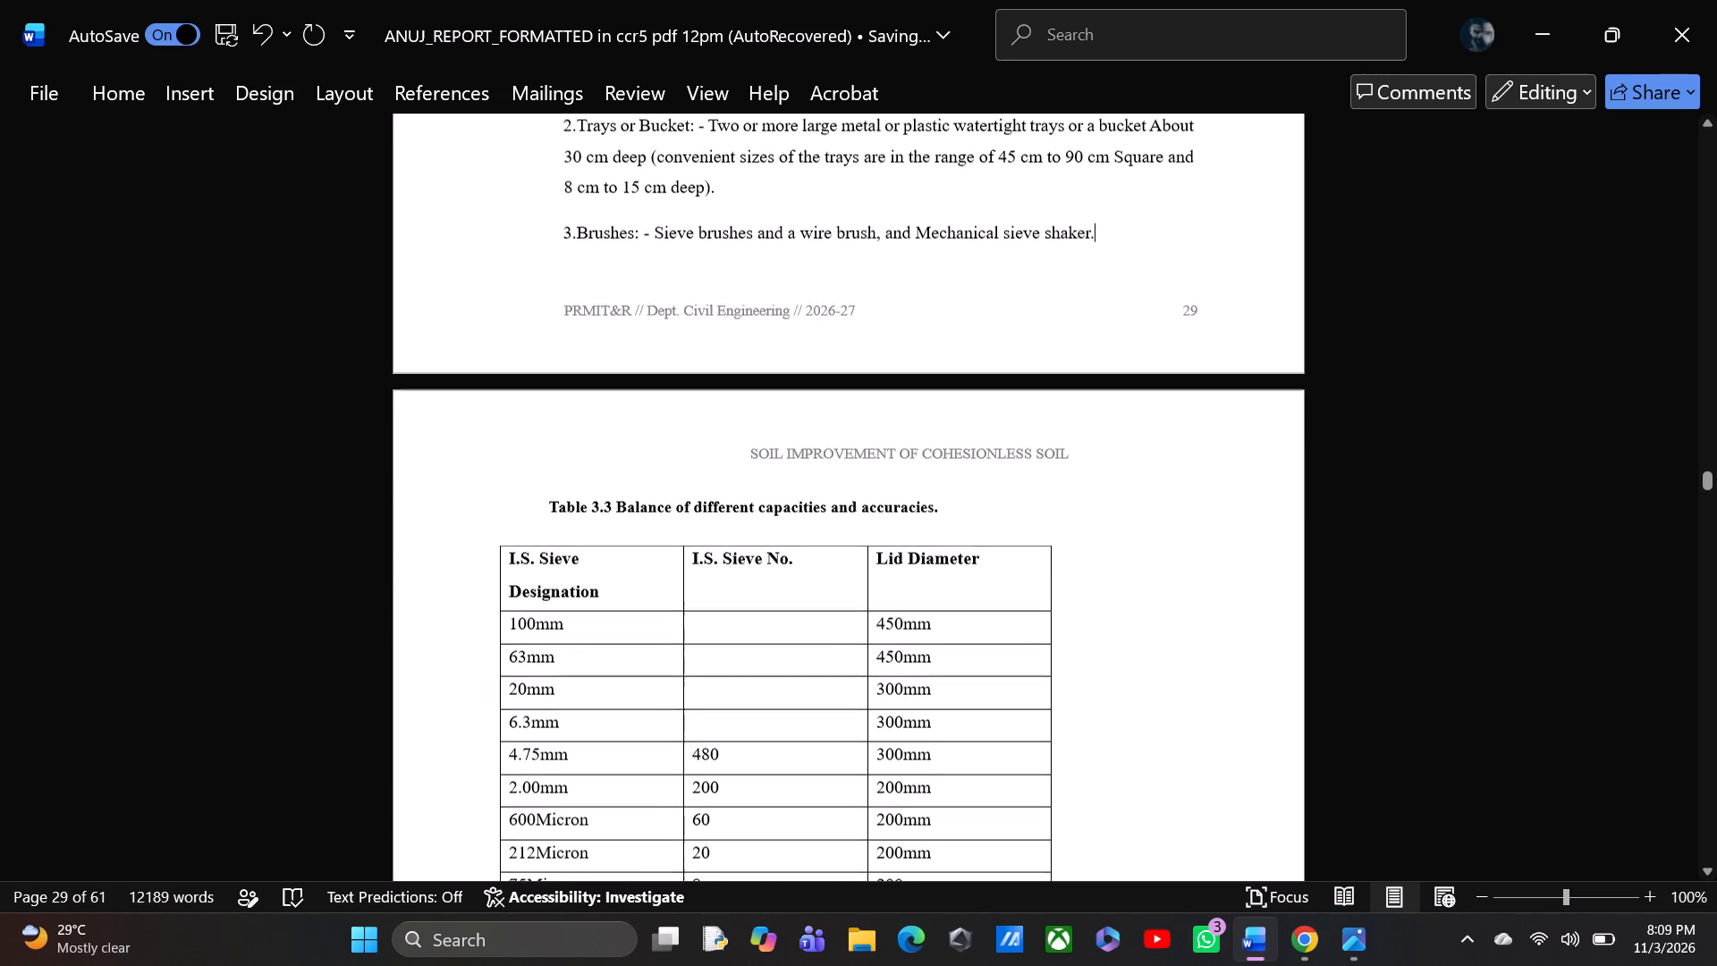
pyautogui.click(934, 231)
pyautogui.press('BackSpace')
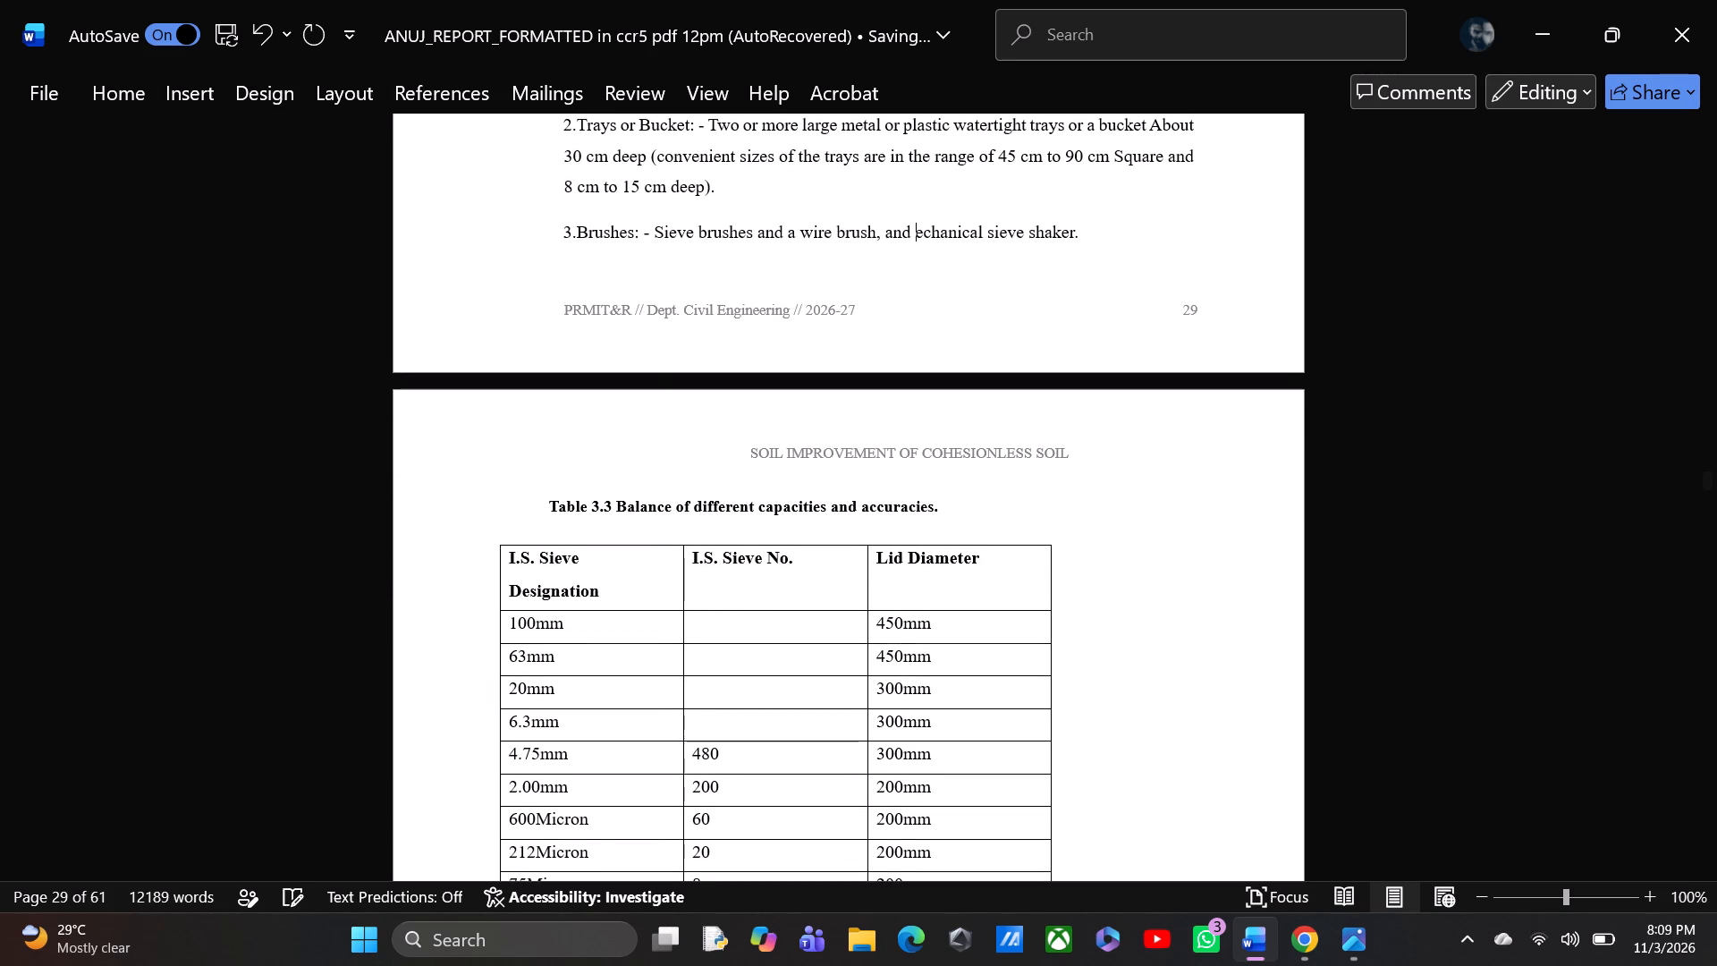
pyautogui.press('m')
# Remove the blank line between procedure item 9 and the Calculation heading on page 31.
pyautogui.scroll(-1, 934, 231)
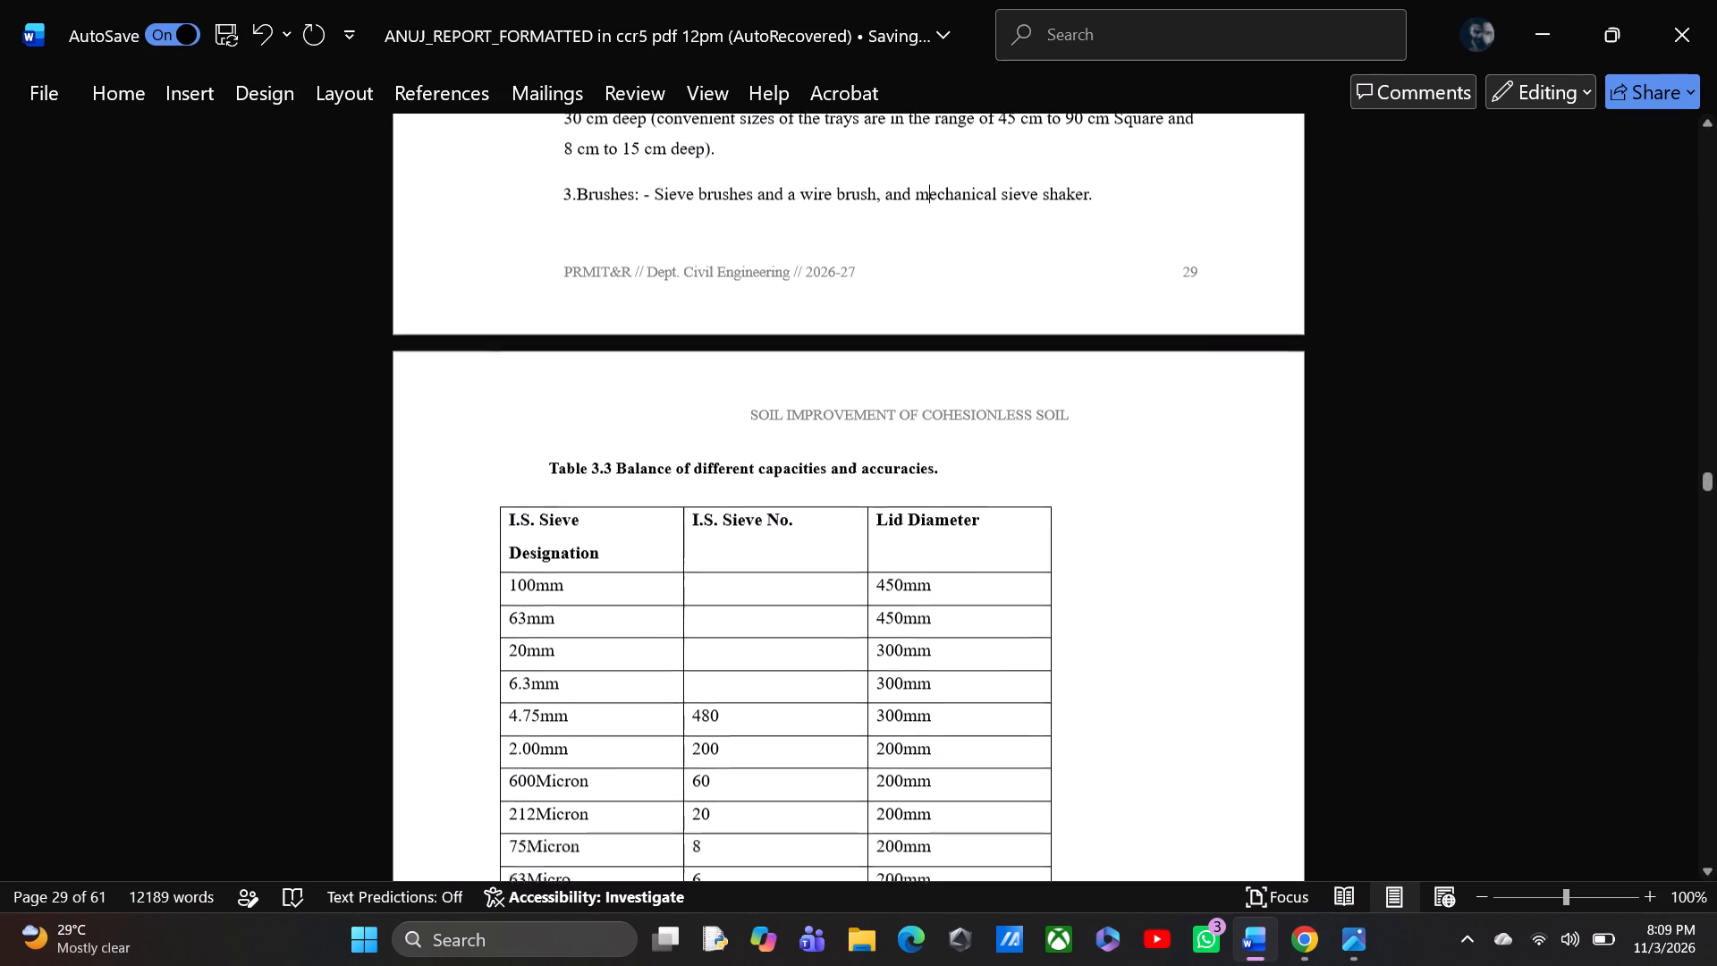
pyautogui.scroll(-3, 934, 231)
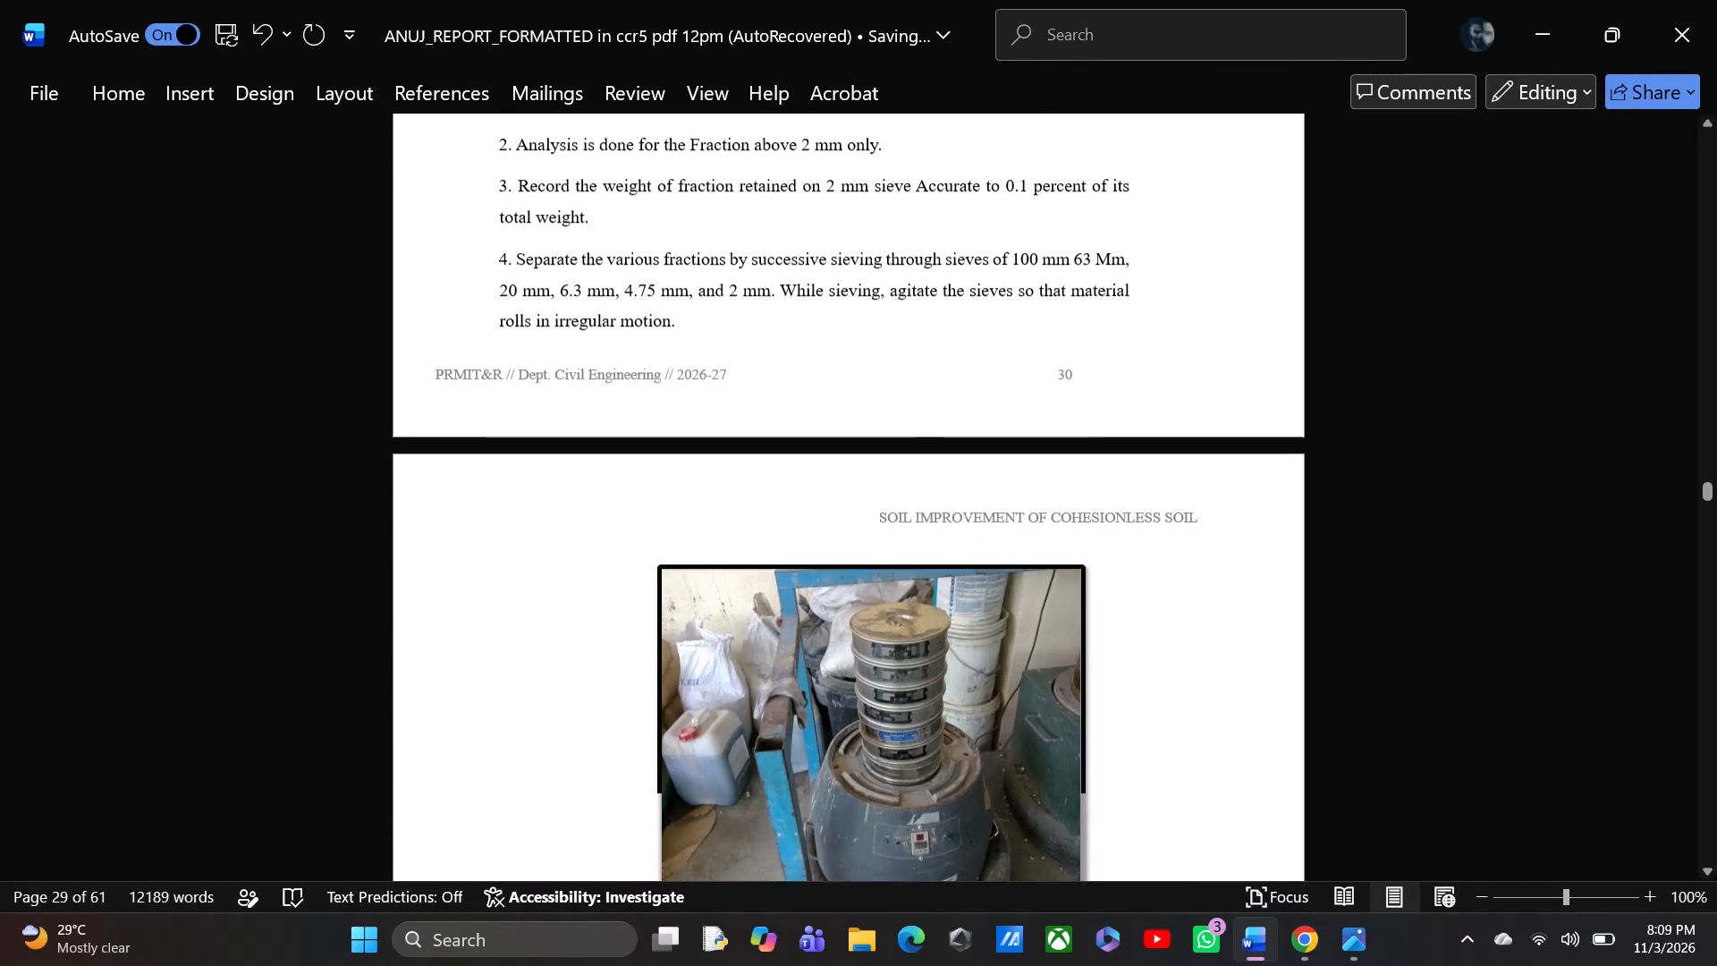
pyautogui.scroll(-3, 934, 231)
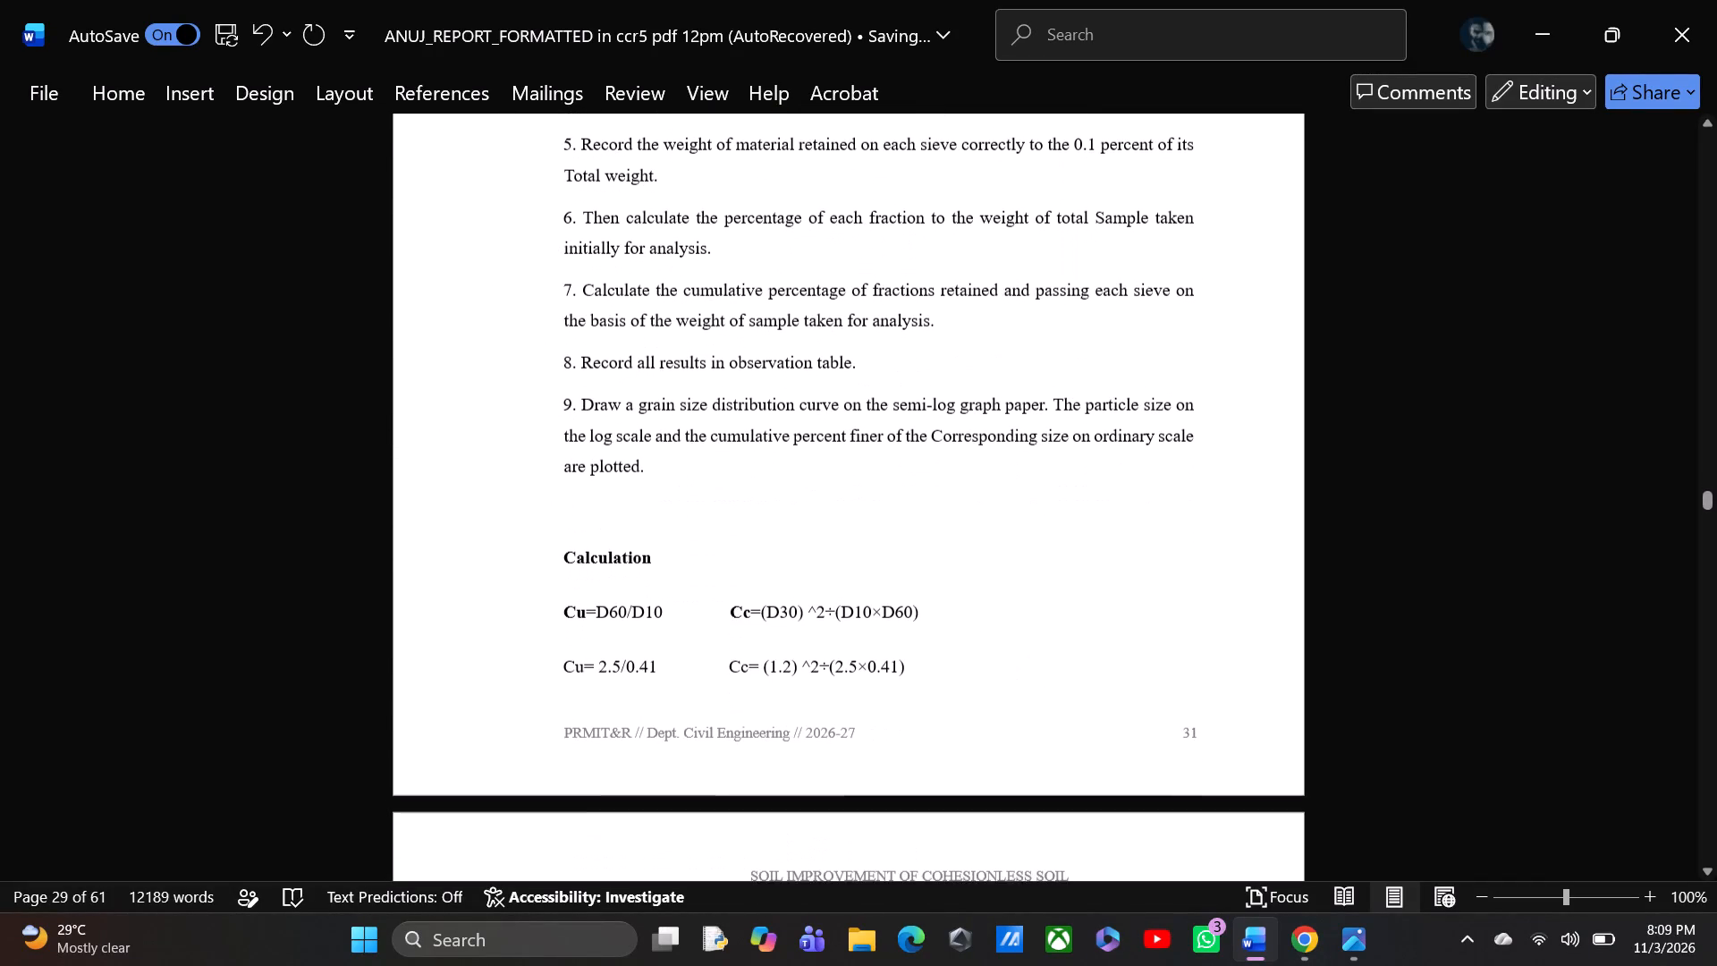
pyautogui.click(630, 526)
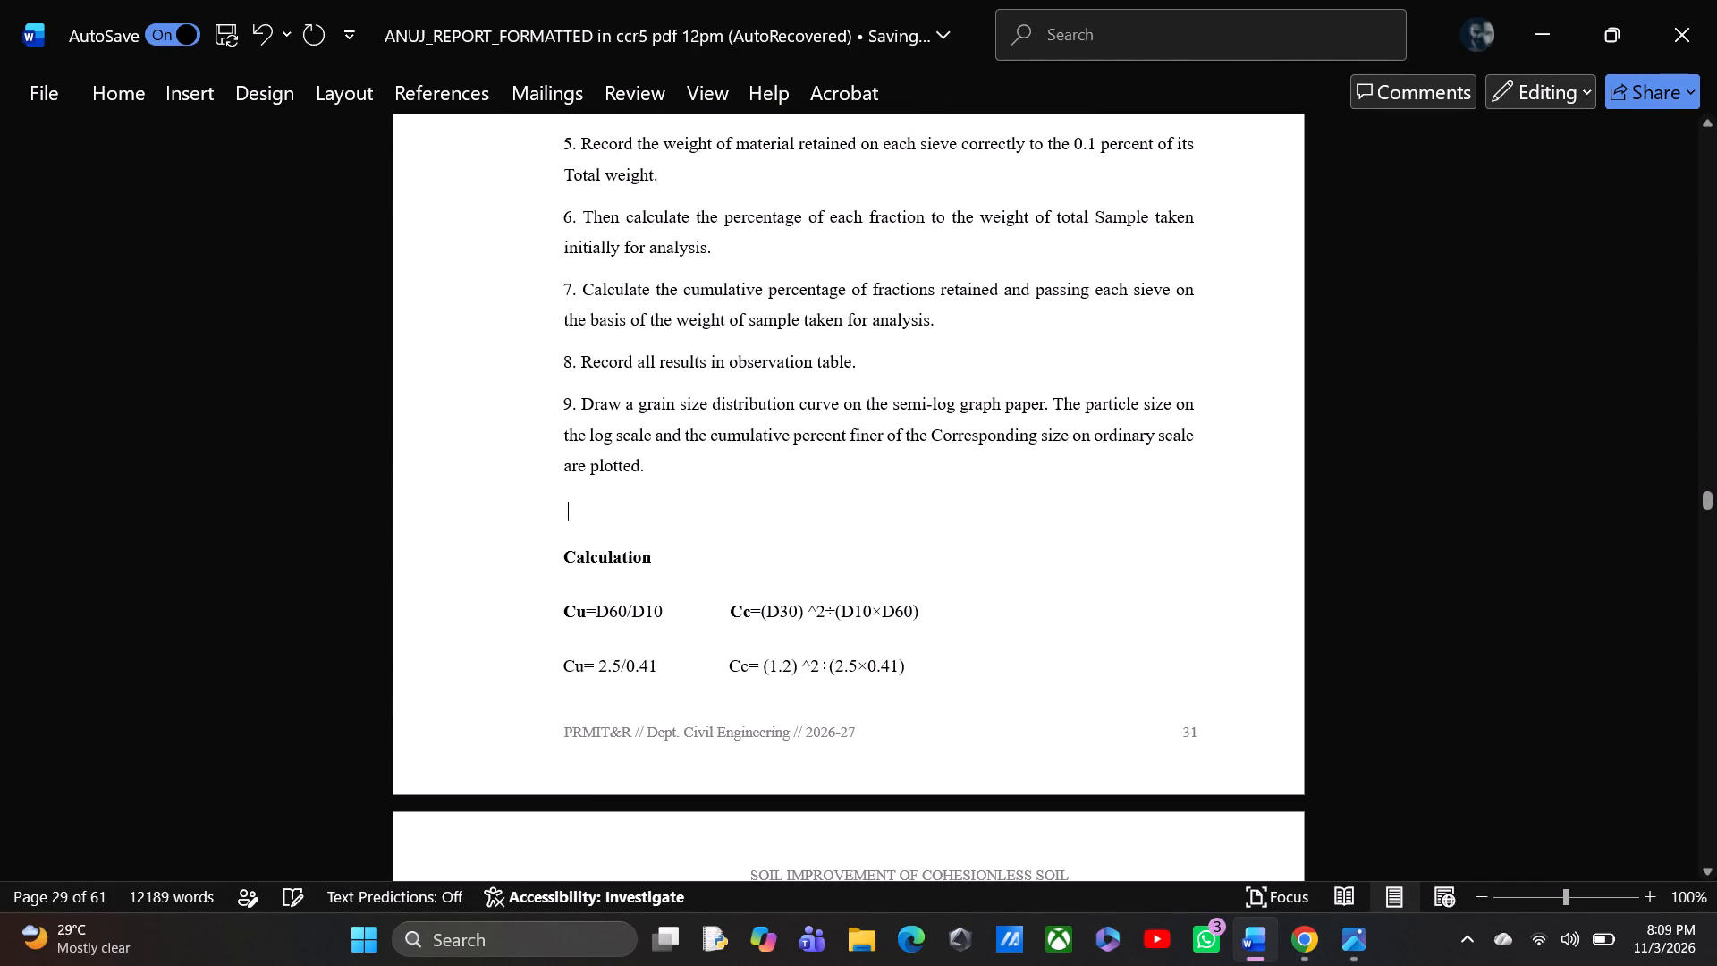
pyautogui.press('BackSpace')
pyautogui.press('BackSpace')
pyautogui.press('BackSpace')
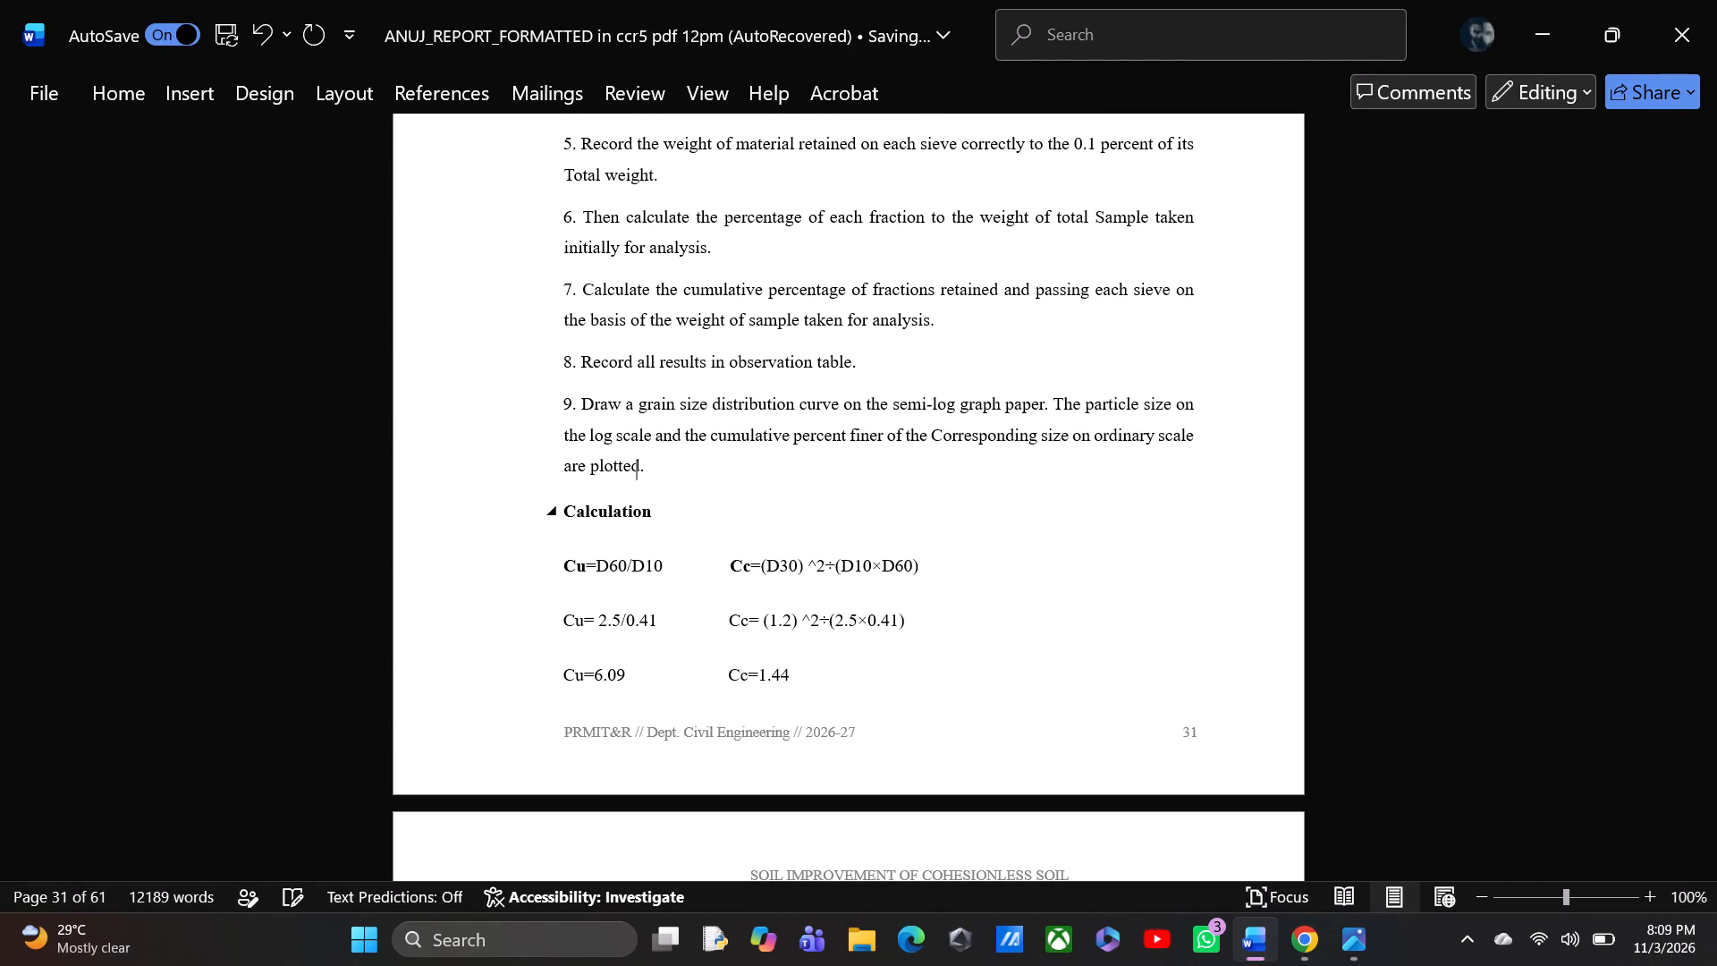
# Review the page layout from the Calculation section on page 31 through the compaction test pages to page 36.
pyautogui.scroll(-1, 630, 526)
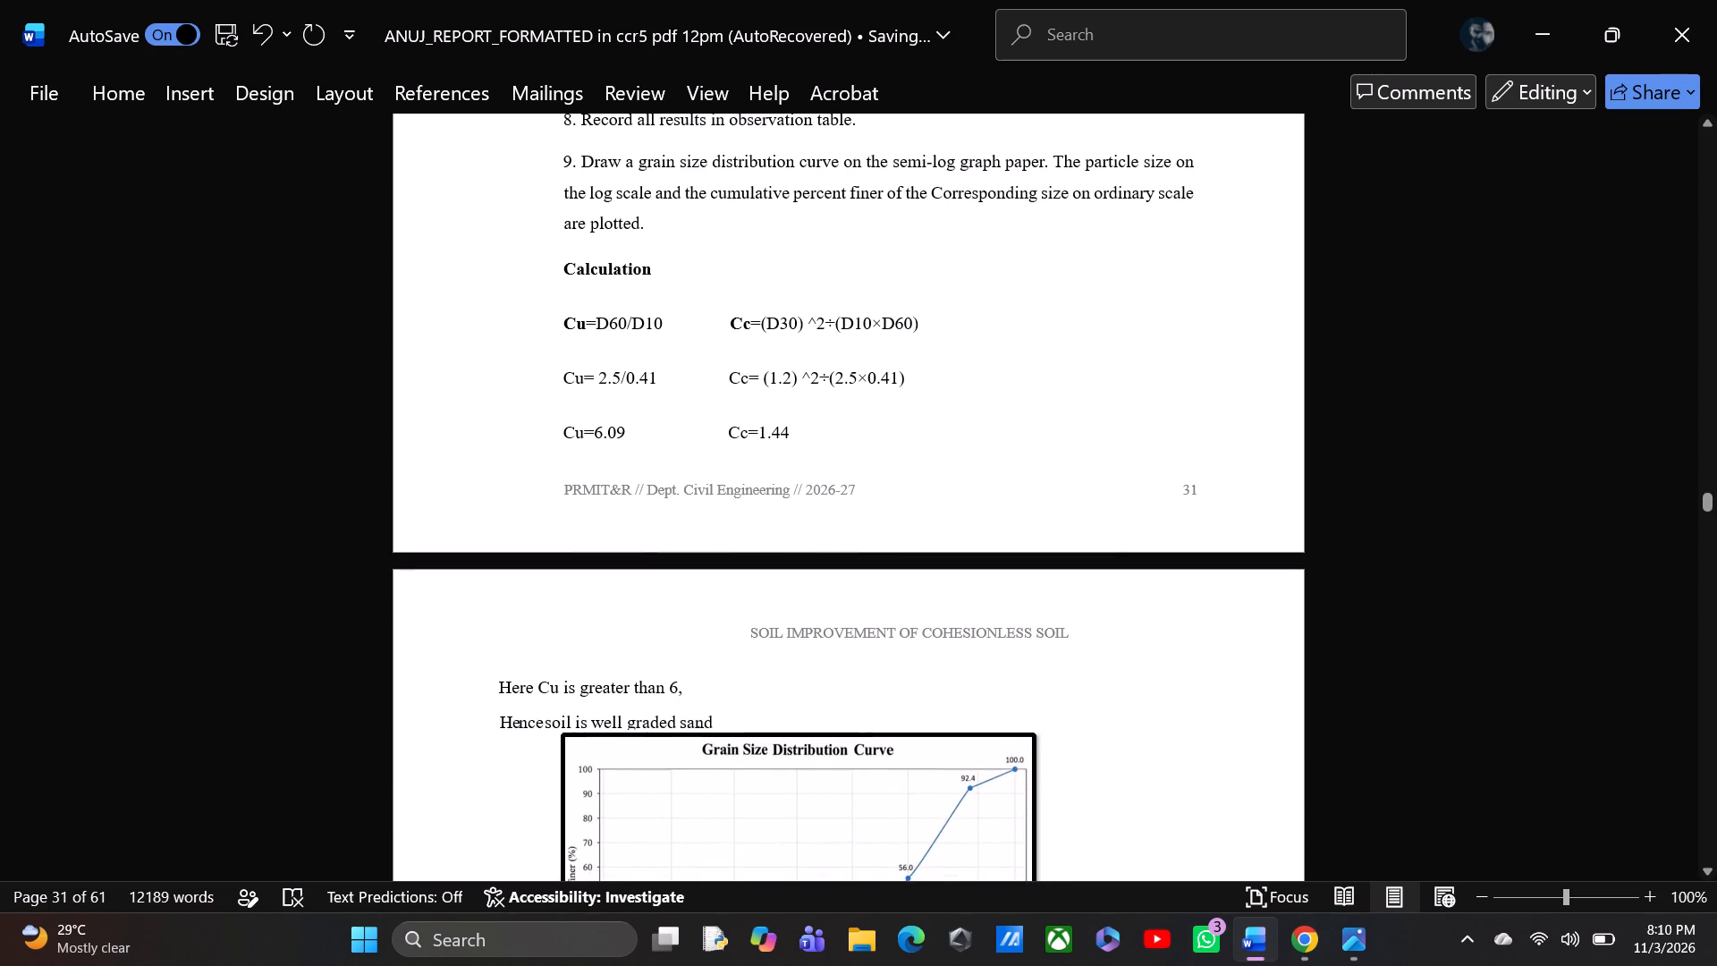
pyautogui.scroll(-3, 630, 526)
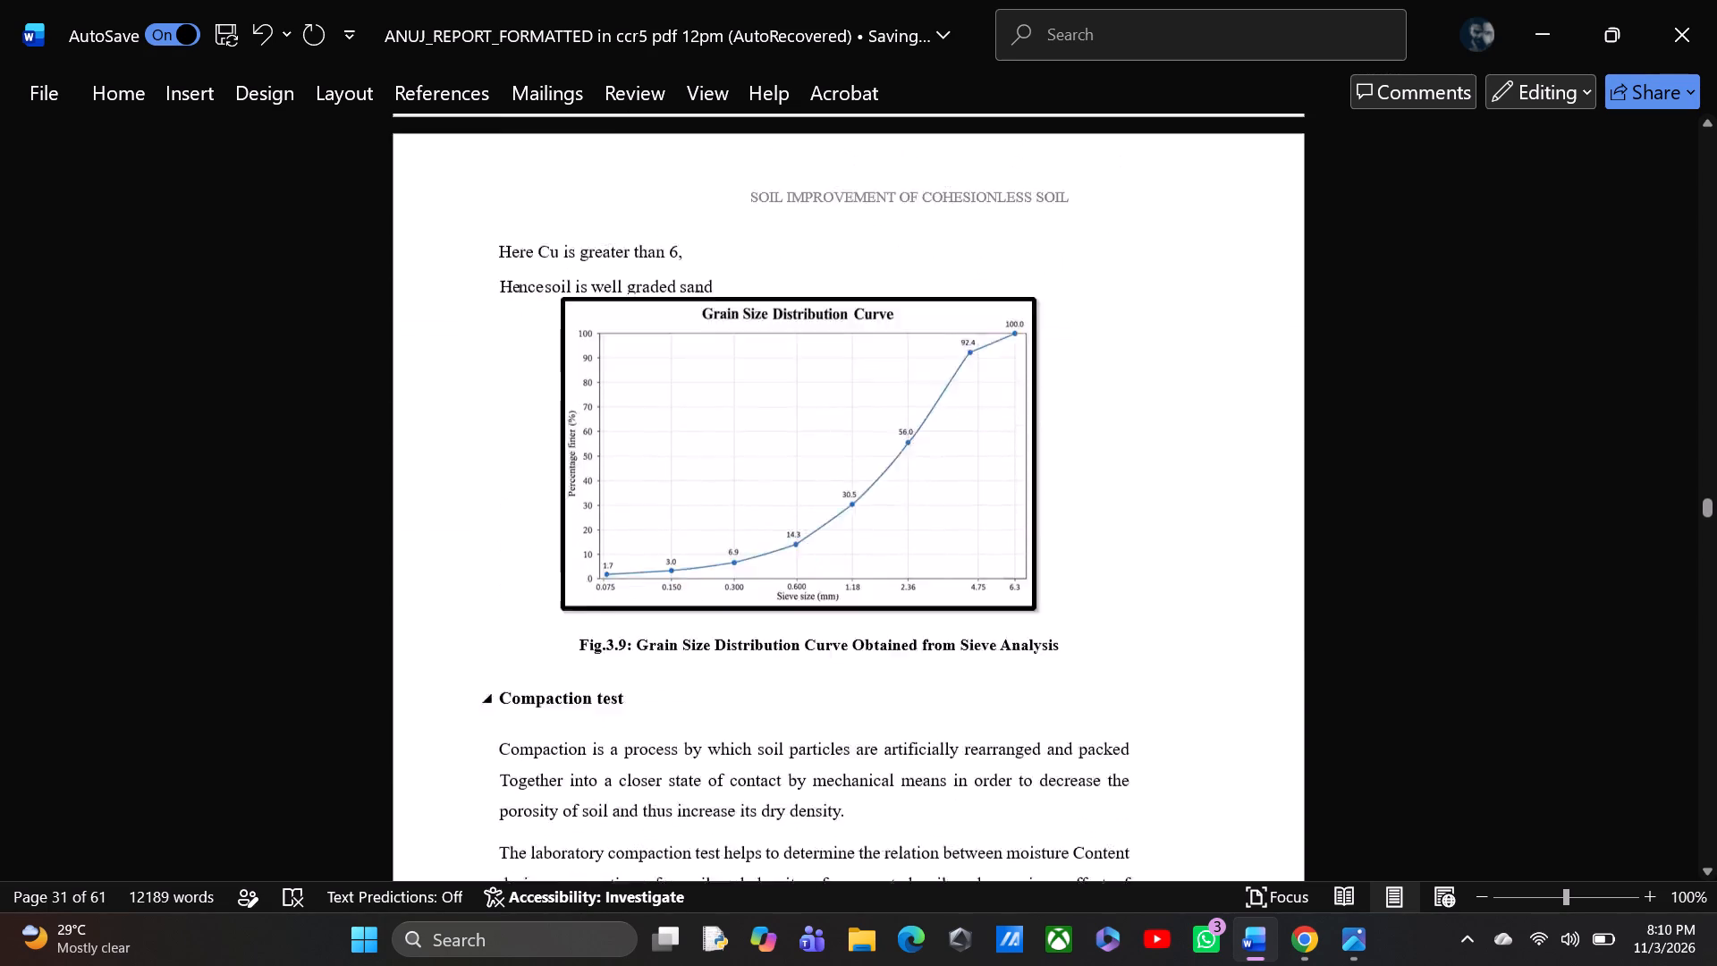
pyautogui.scroll(-3, 630, 526)
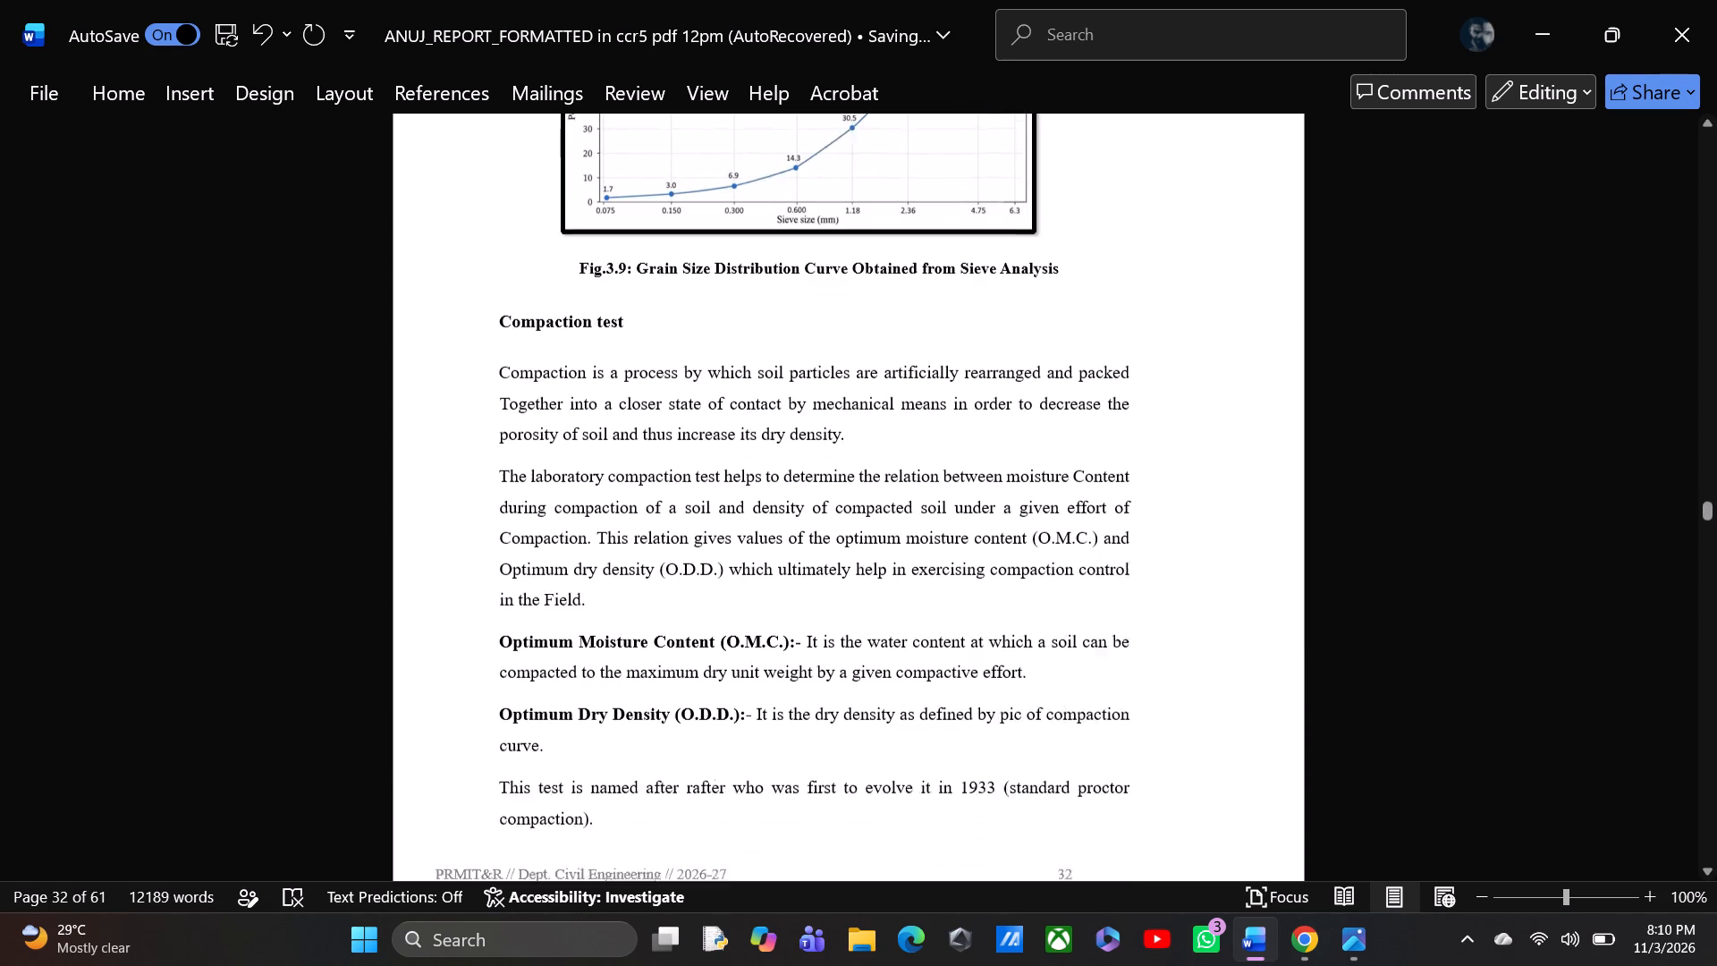
pyautogui.scroll(-1, 630, 526)
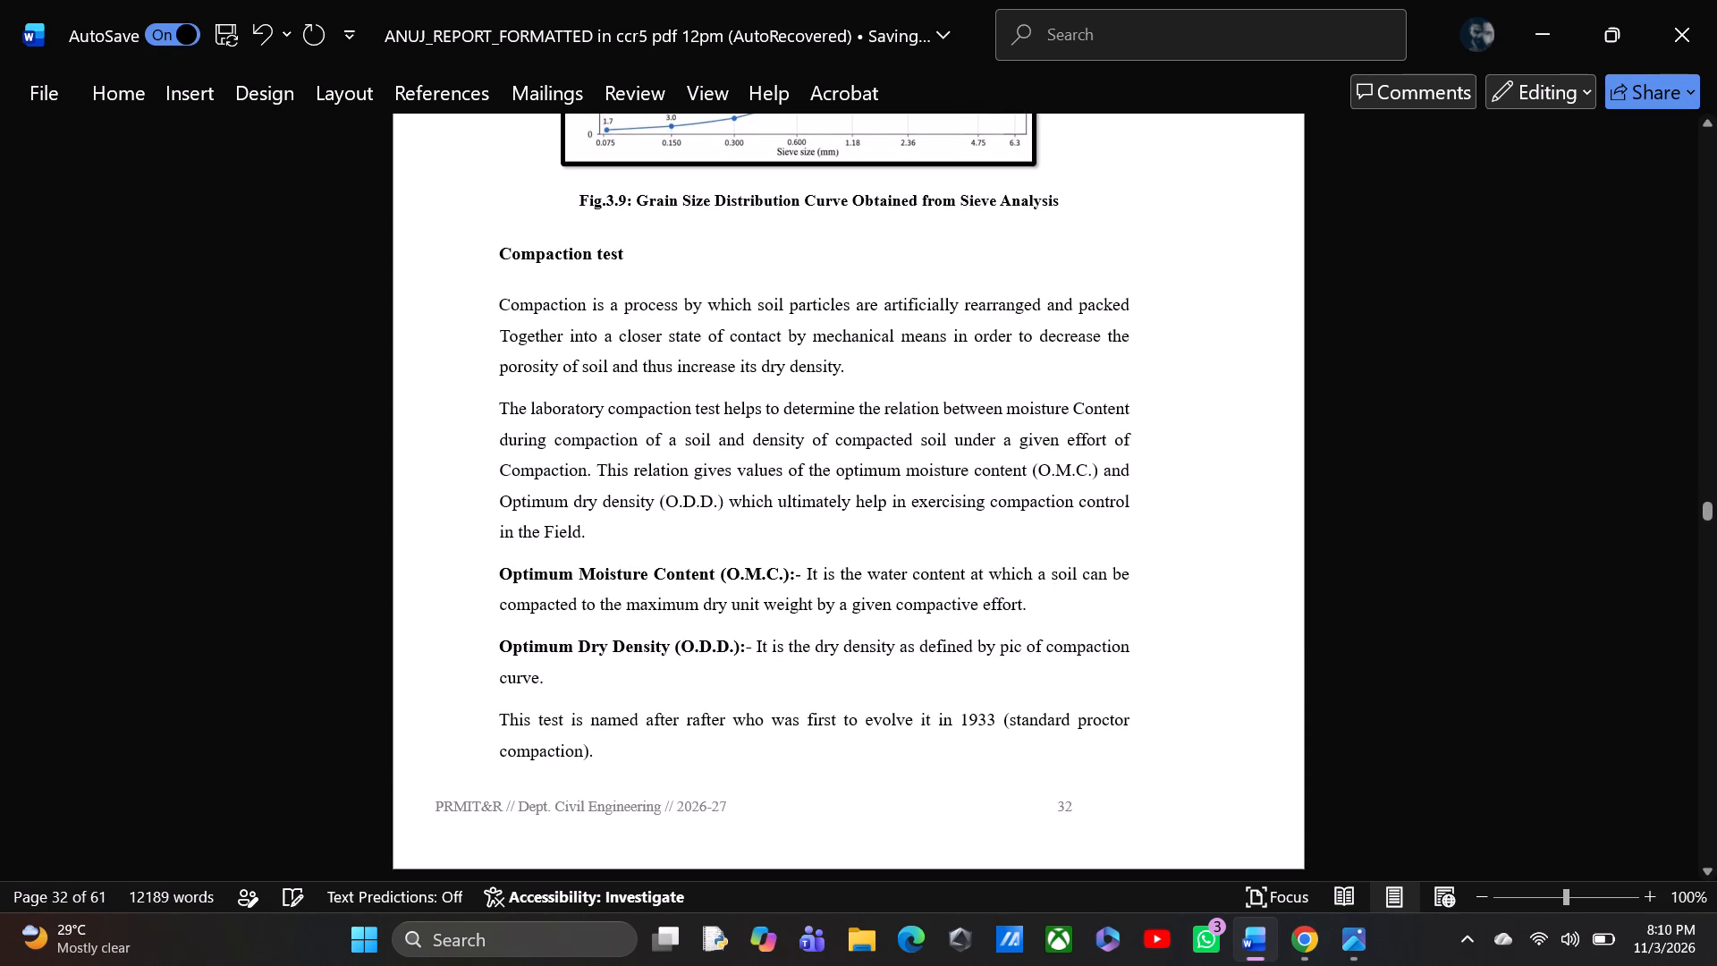
pyautogui.scroll(-4, 630, 526)
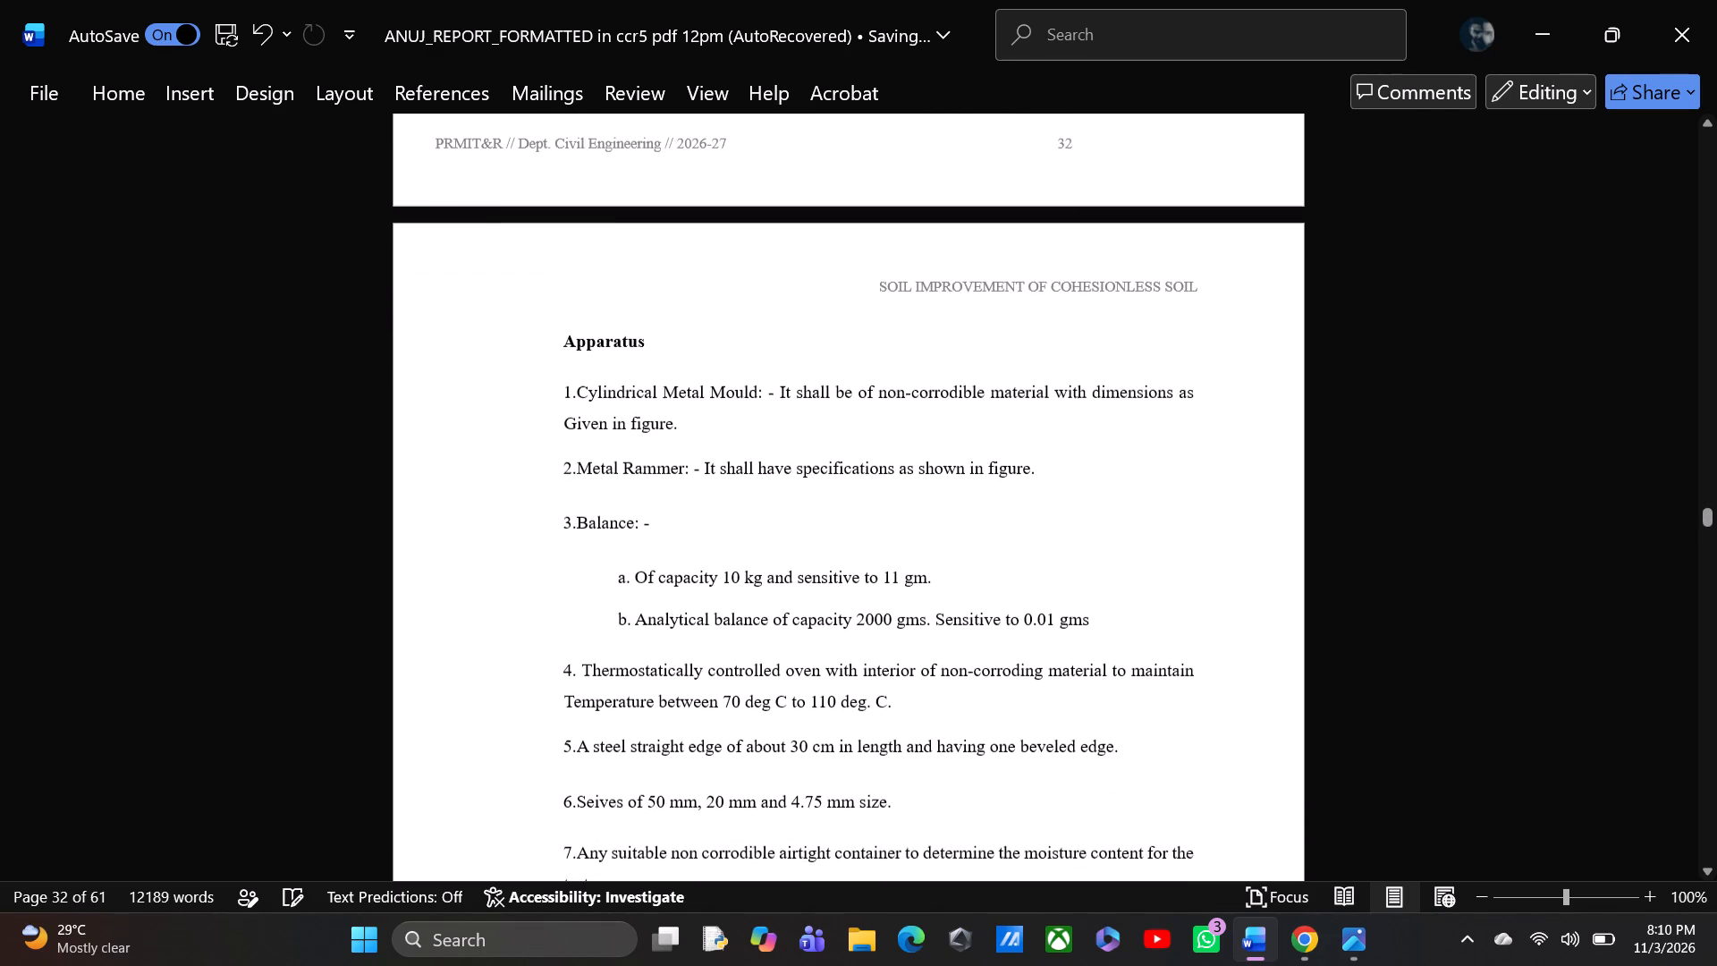
pyautogui.scroll(-2, 630, 526)
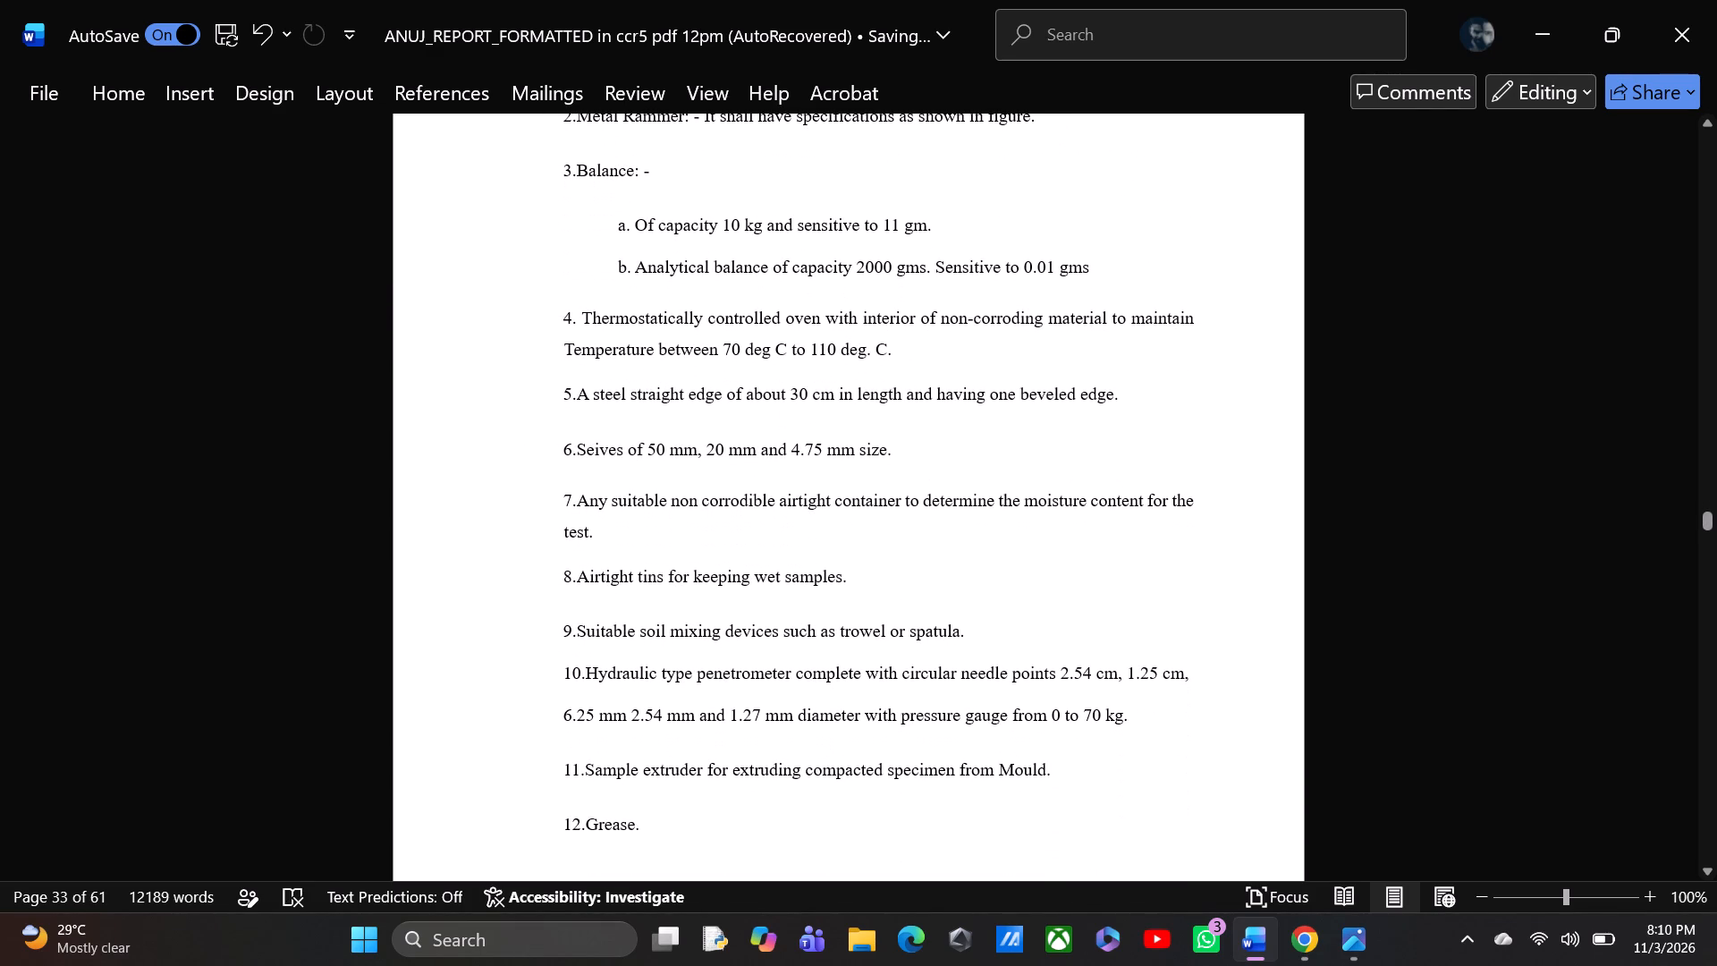
pyautogui.scroll(-2, 630, 526)
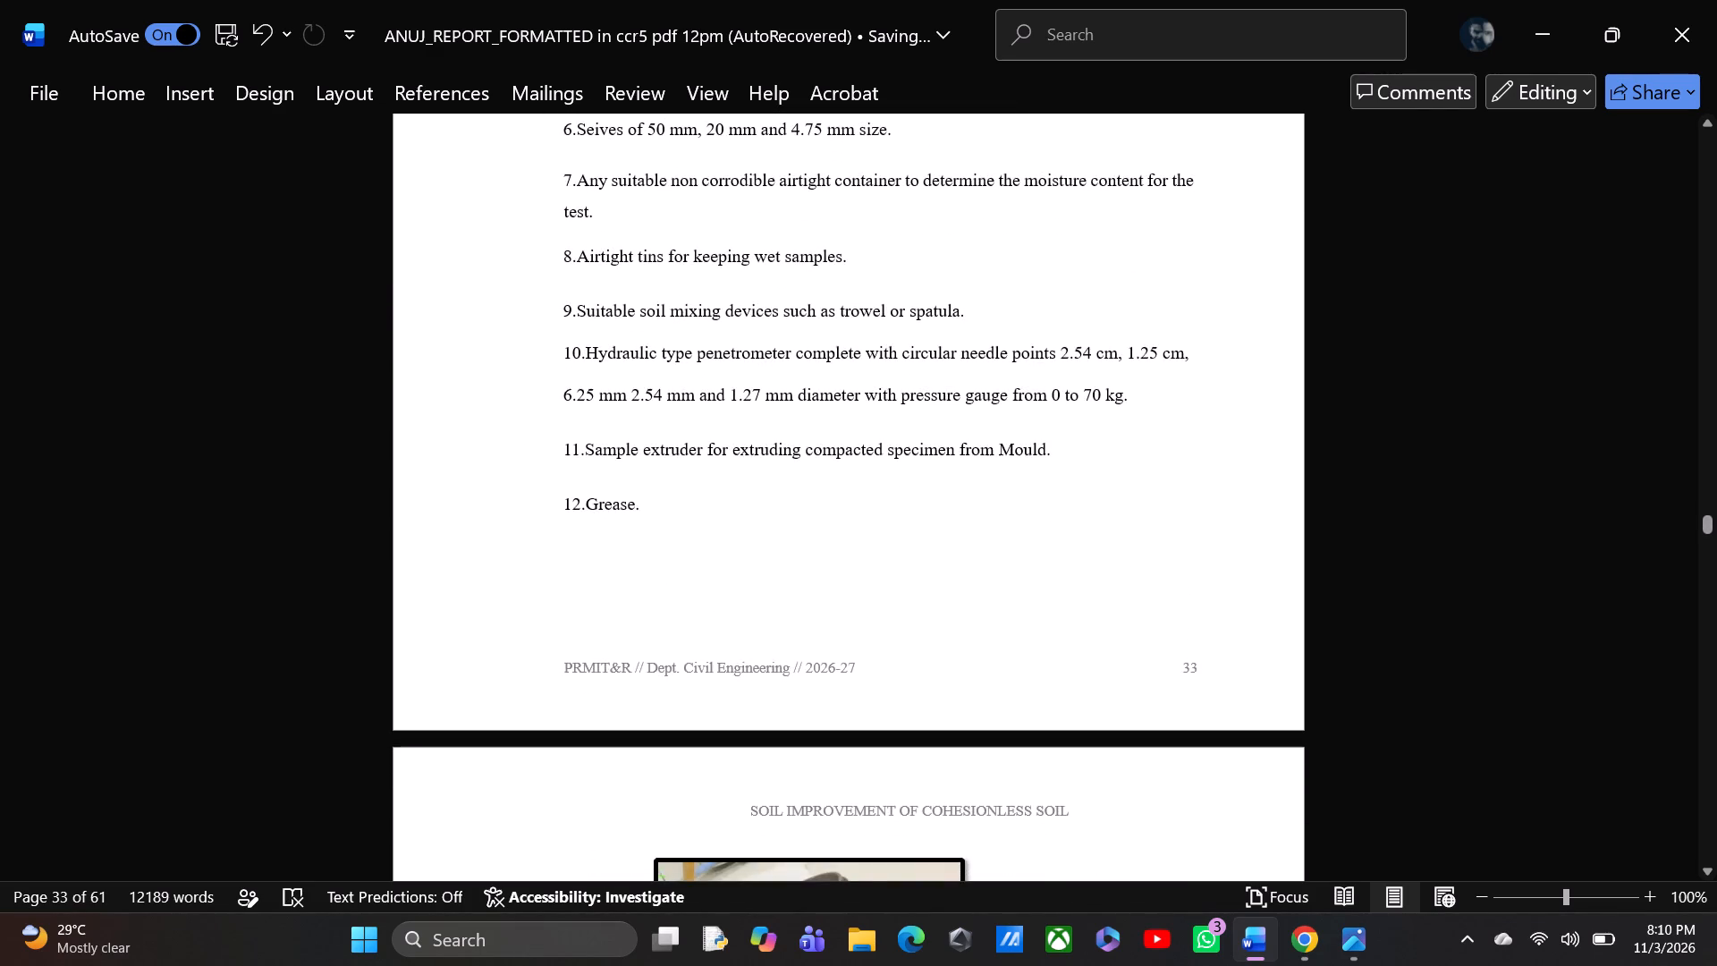
pyautogui.scroll(-2, 630, 526)
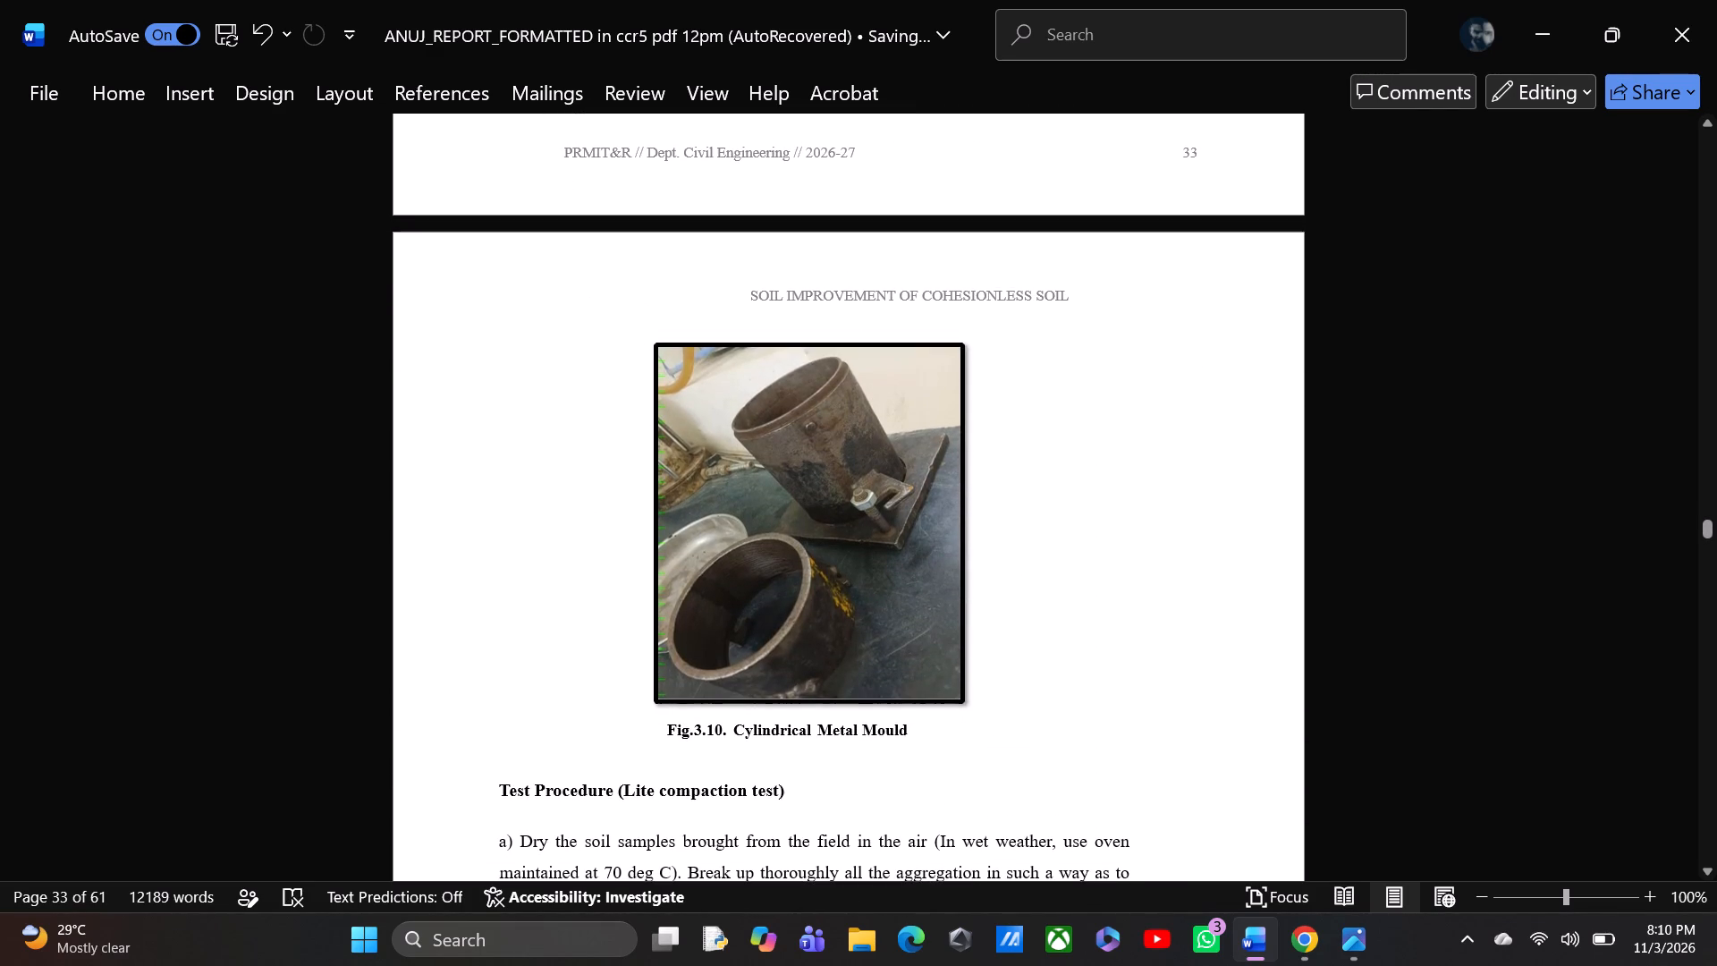
pyautogui.scroll(-4, 630, 526)
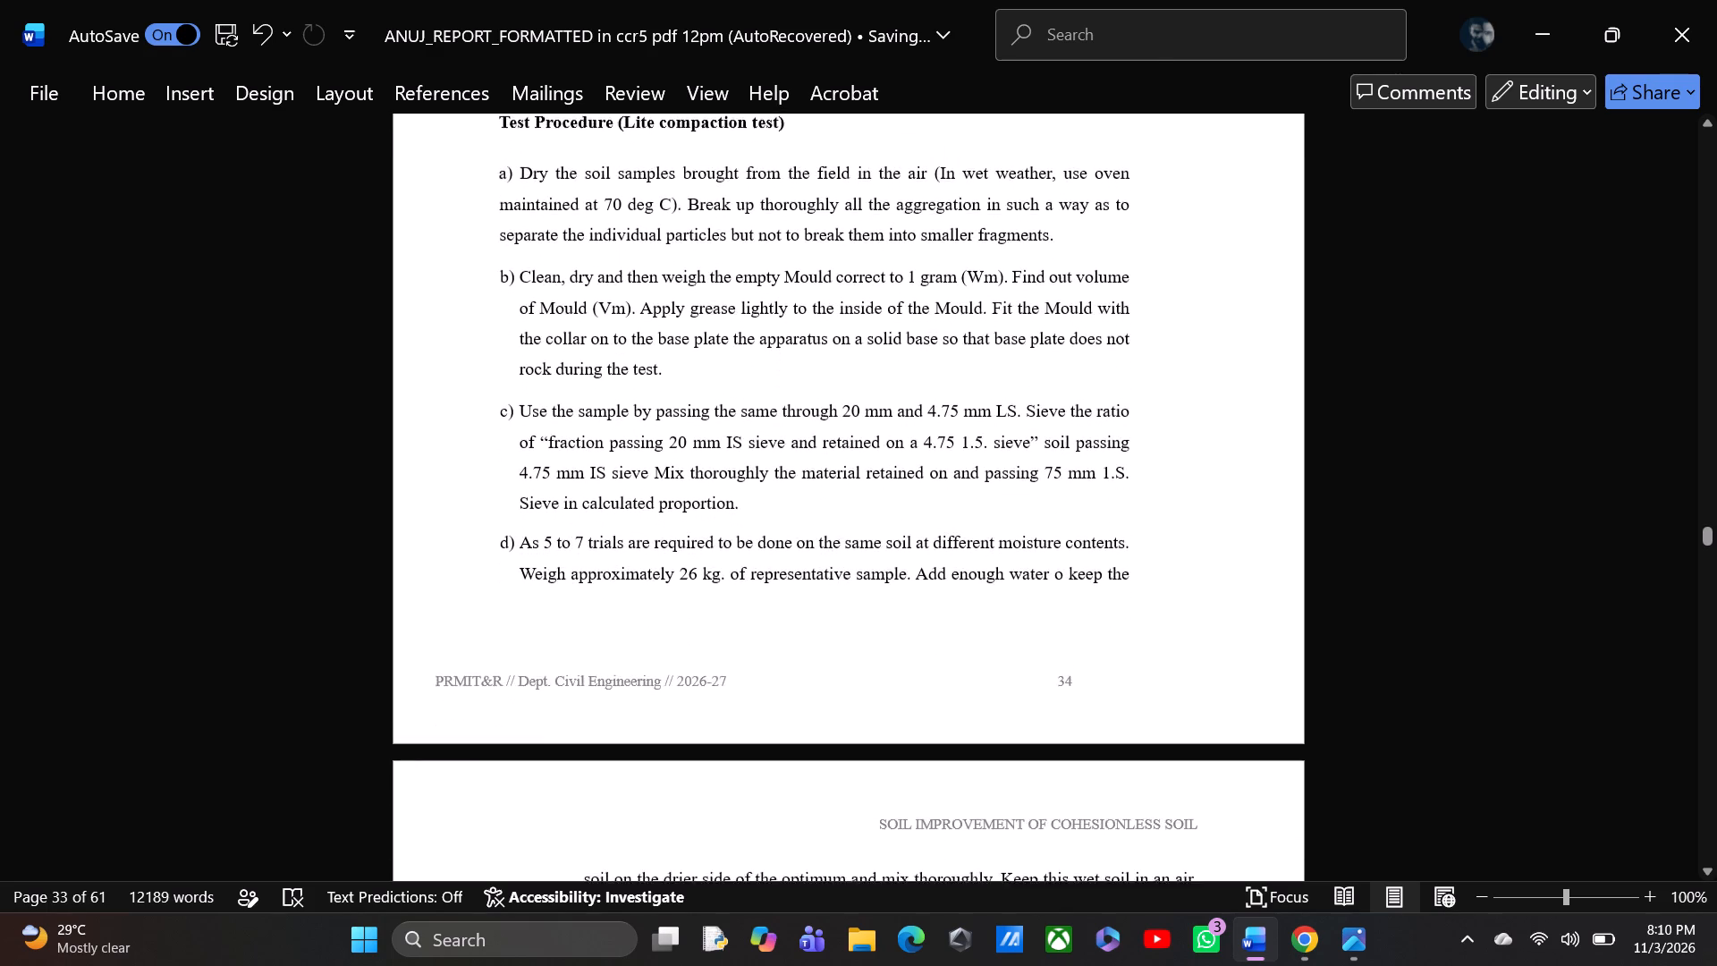
pyautogui.scroll(-3, 630, 526)
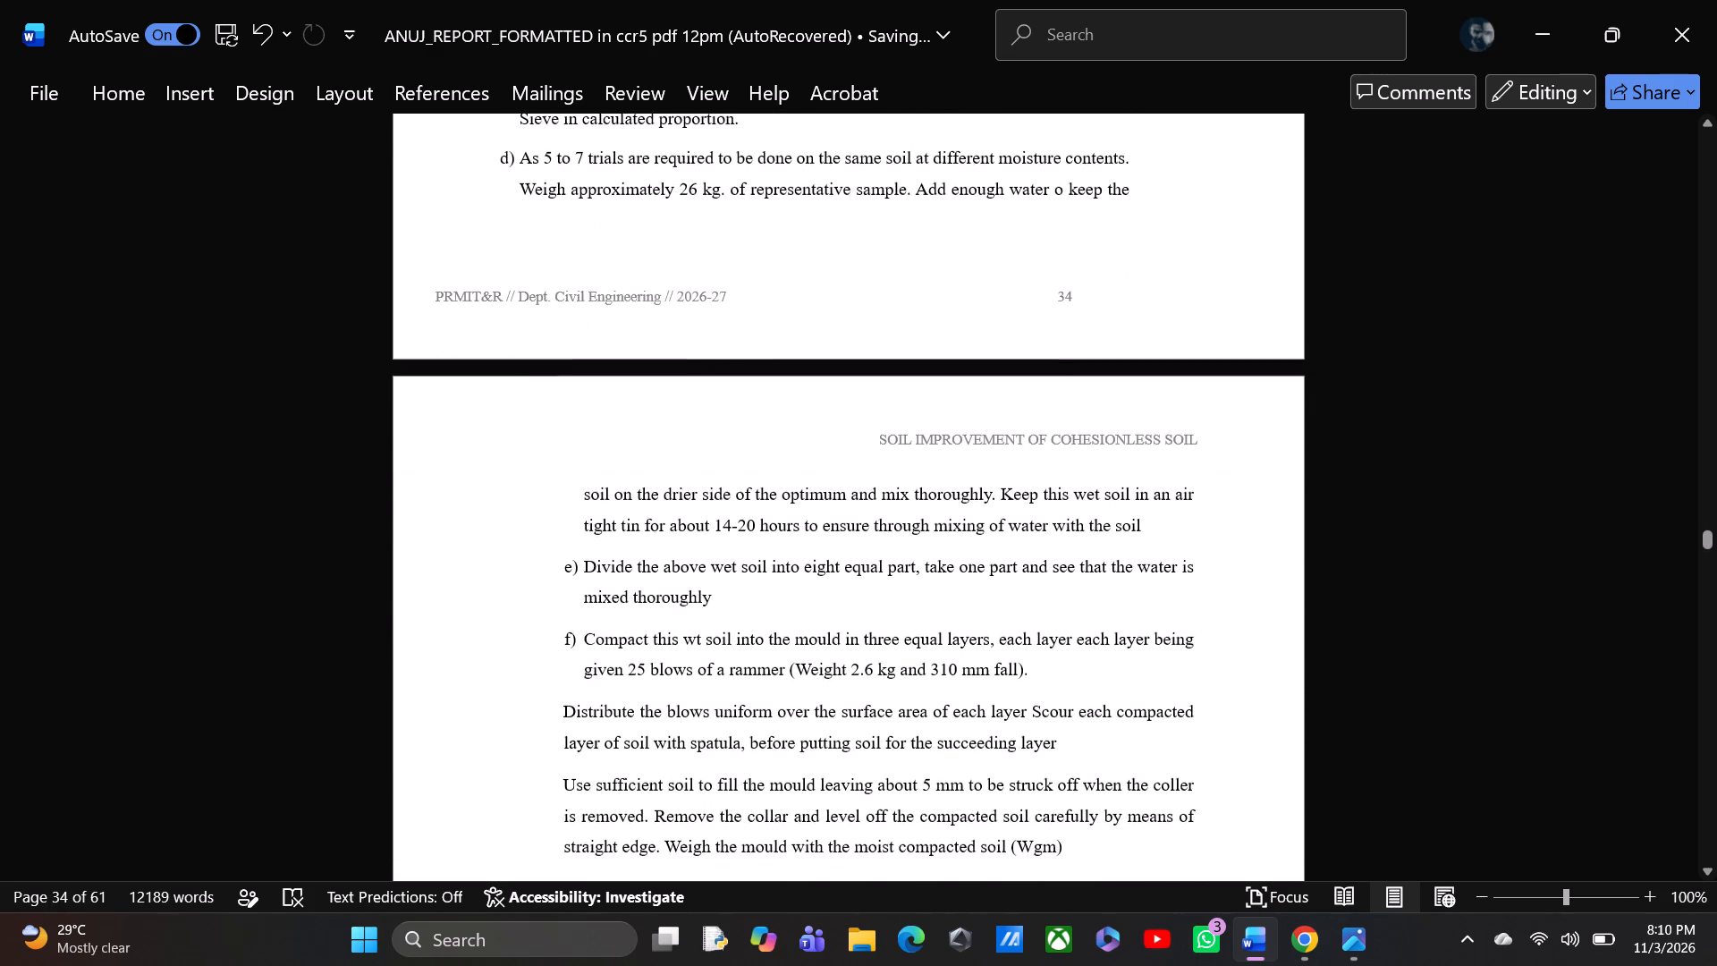
pyautogui.scroll(-2, 630, 526)
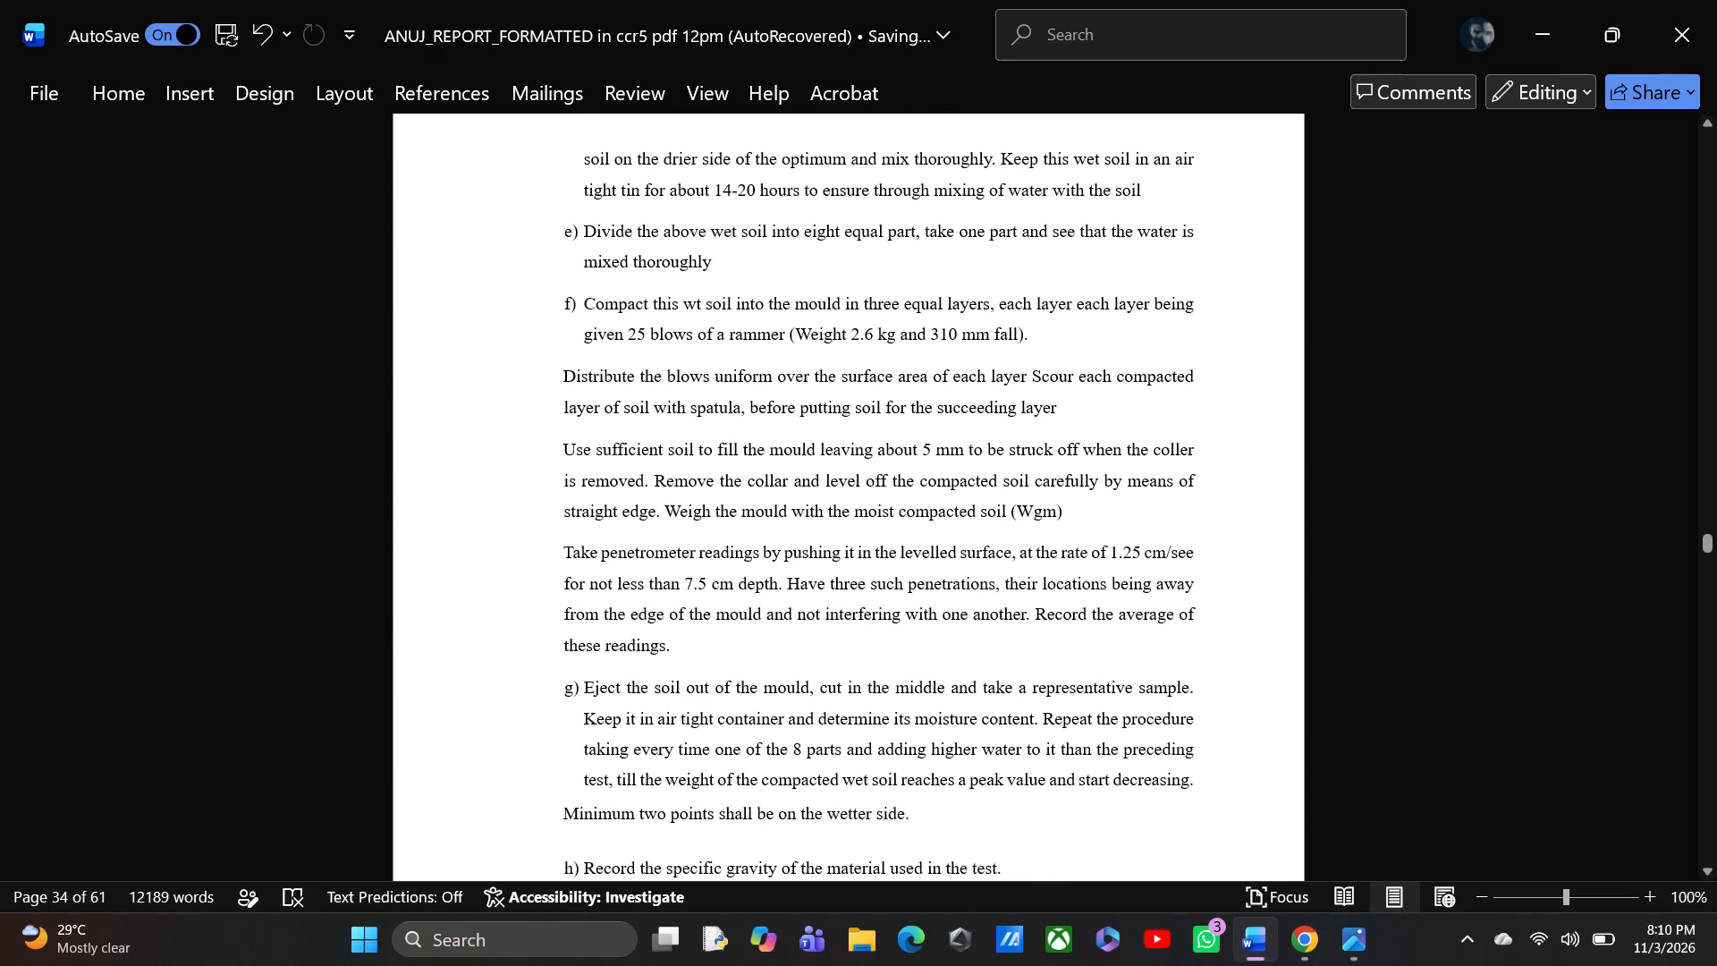
pyautogui.scroll(-2, 630, 526)
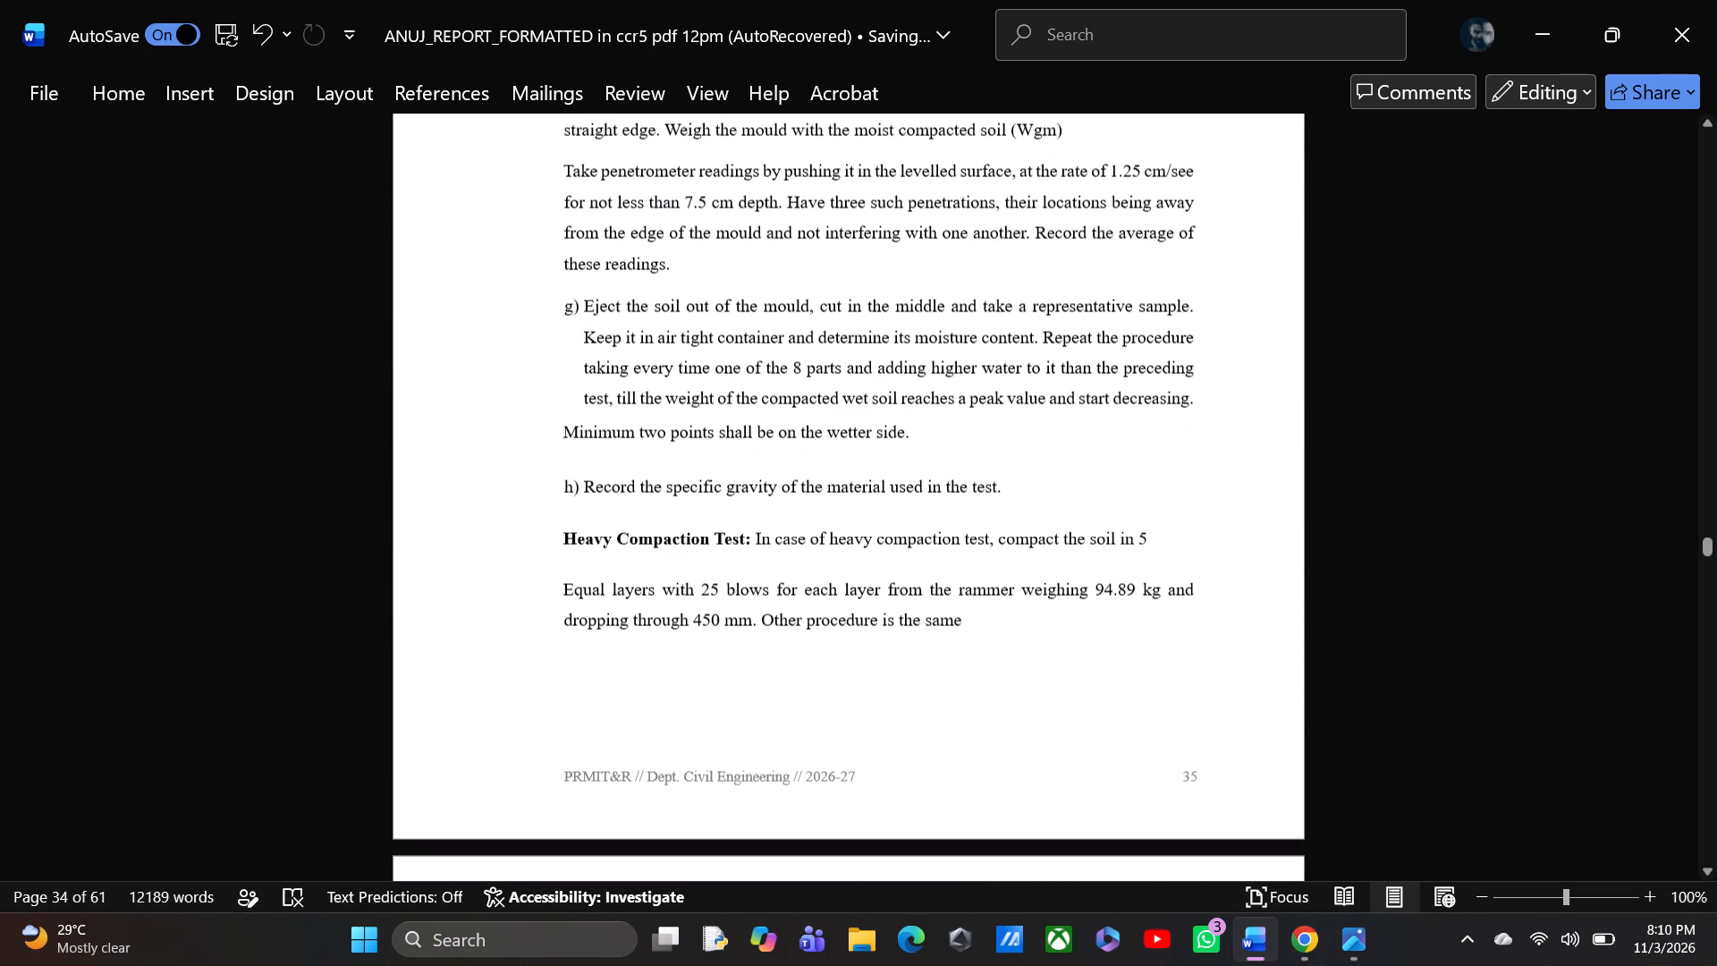
pyautogui.scroll(-5, 630, 526)
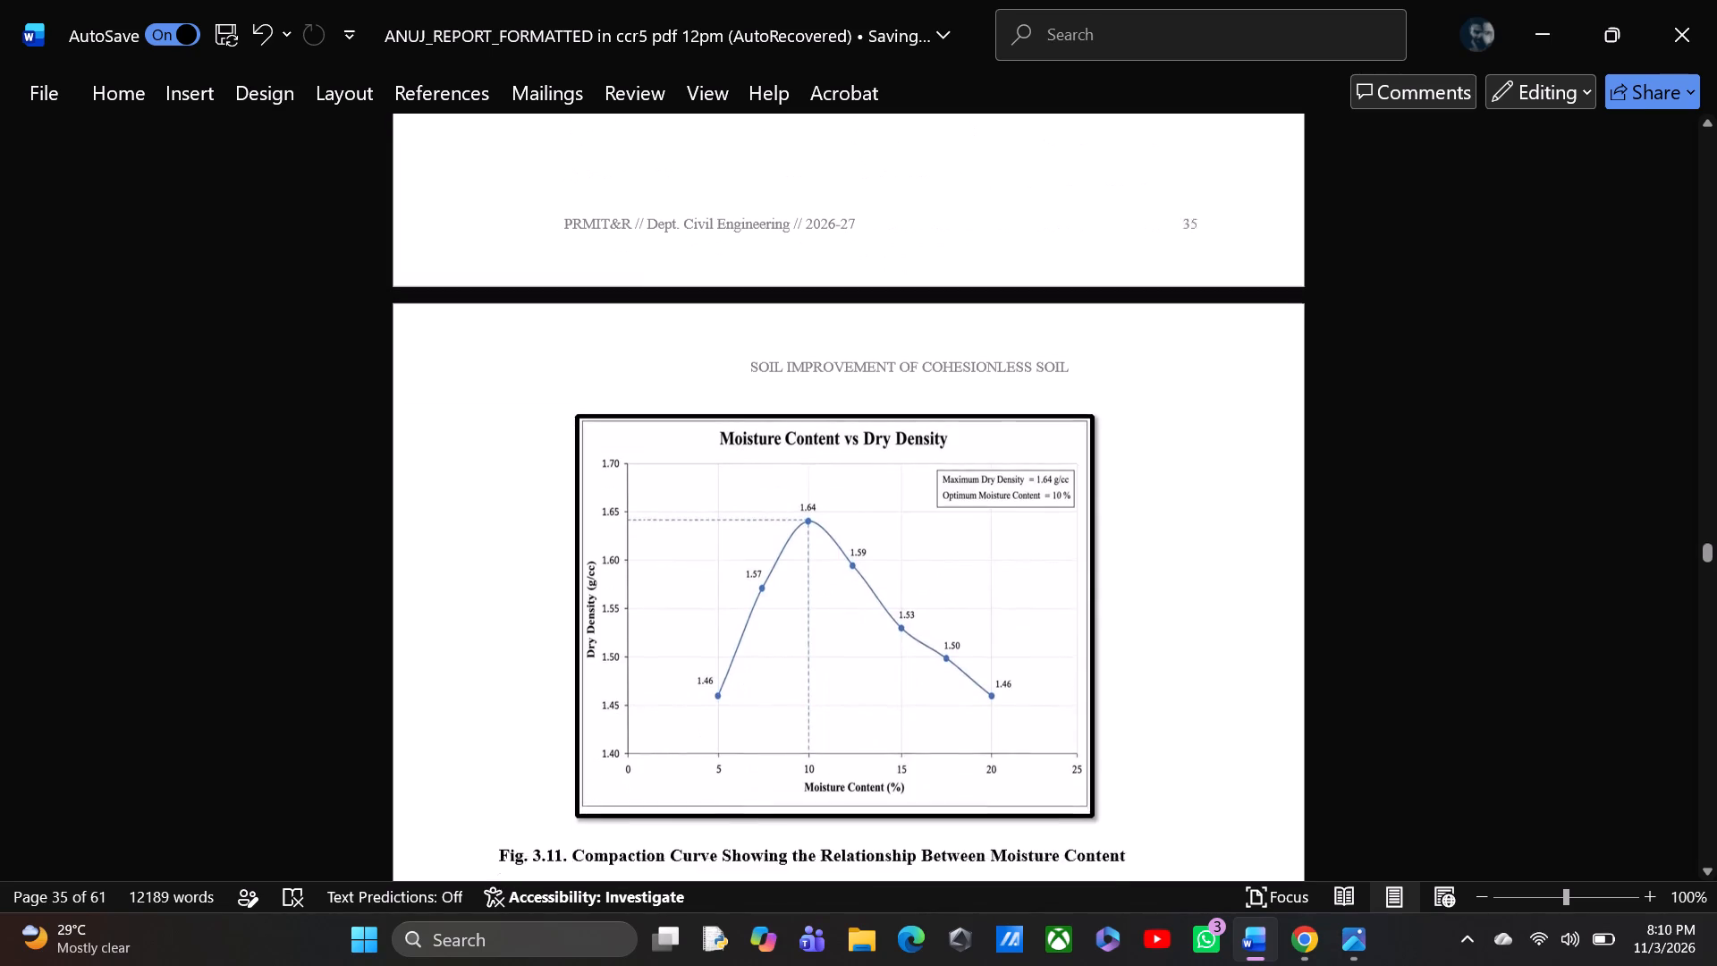
pyautogui.scroll(-3, 630, 526)
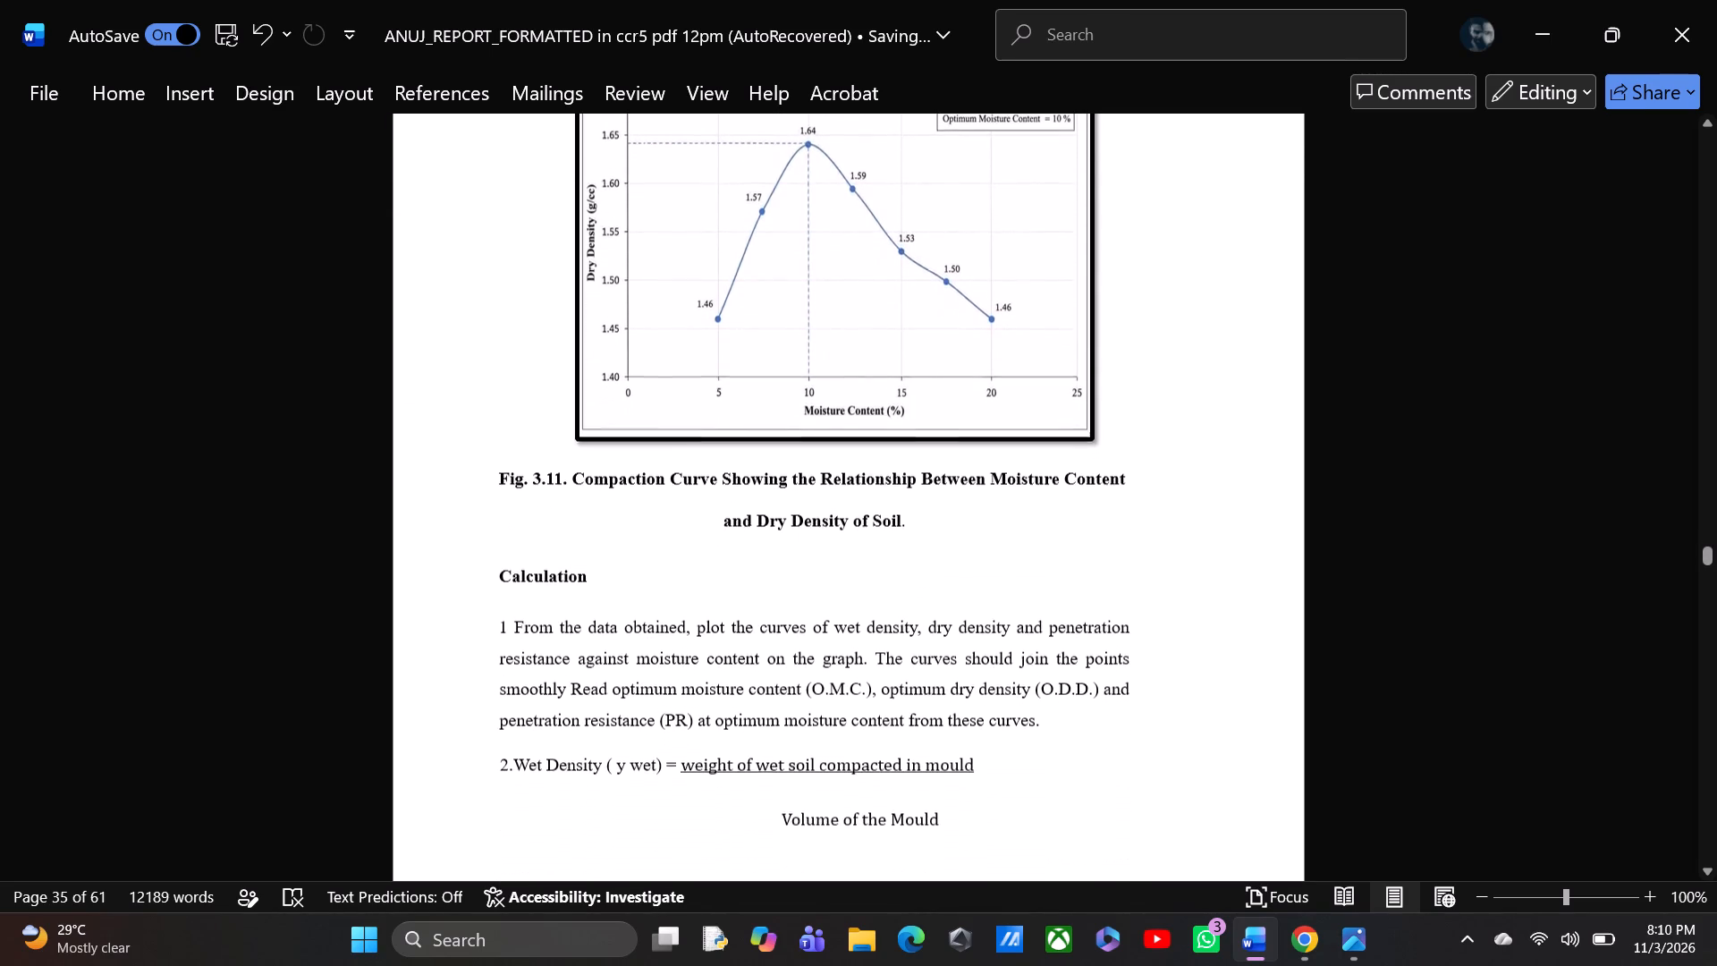
pyautogui.scroll(-2, 630, 526)
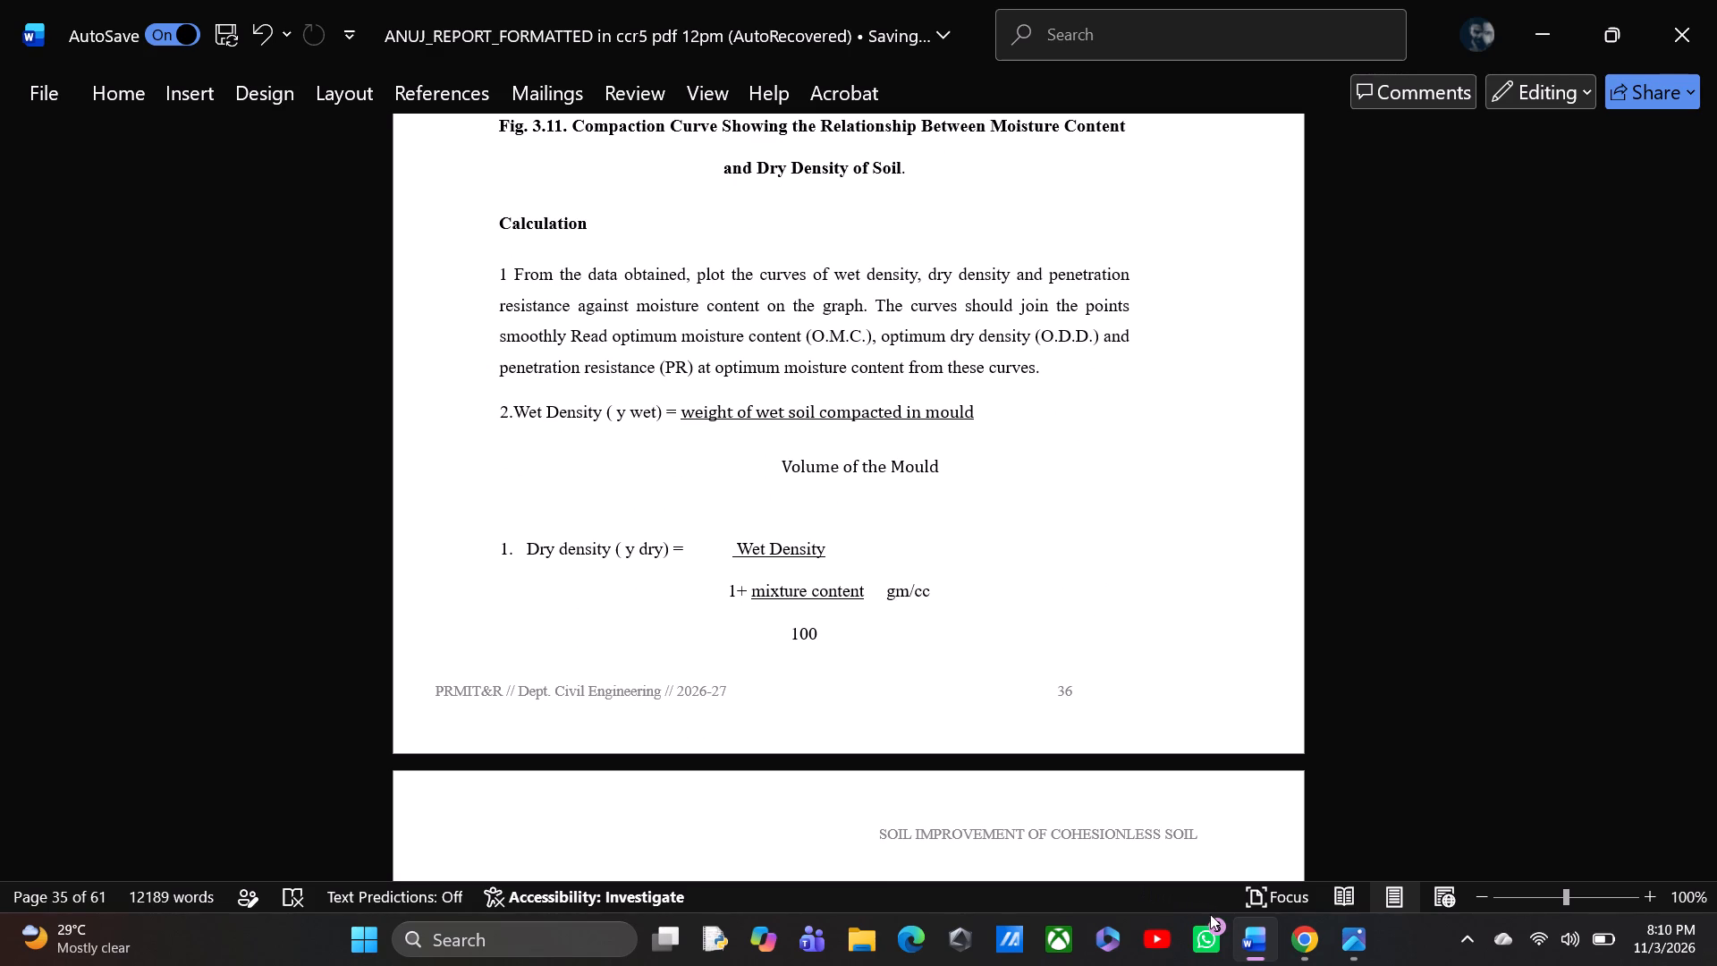
# Delete the spaces before "Volume of the Mould" in the Wet Density formula on page 36, back into the line above.
pyautogui.click(795, 446)
pyautogui.press('Down')
pyautogui.press('Left')
pyautogui.press('Left')
pyautogui.press('BackSpace')
pyautogui.press('BackSpace')
pyautogui.press('BackSpace')
pyautogui.press('BackSpace')
pyautogui.press('BackSpace')
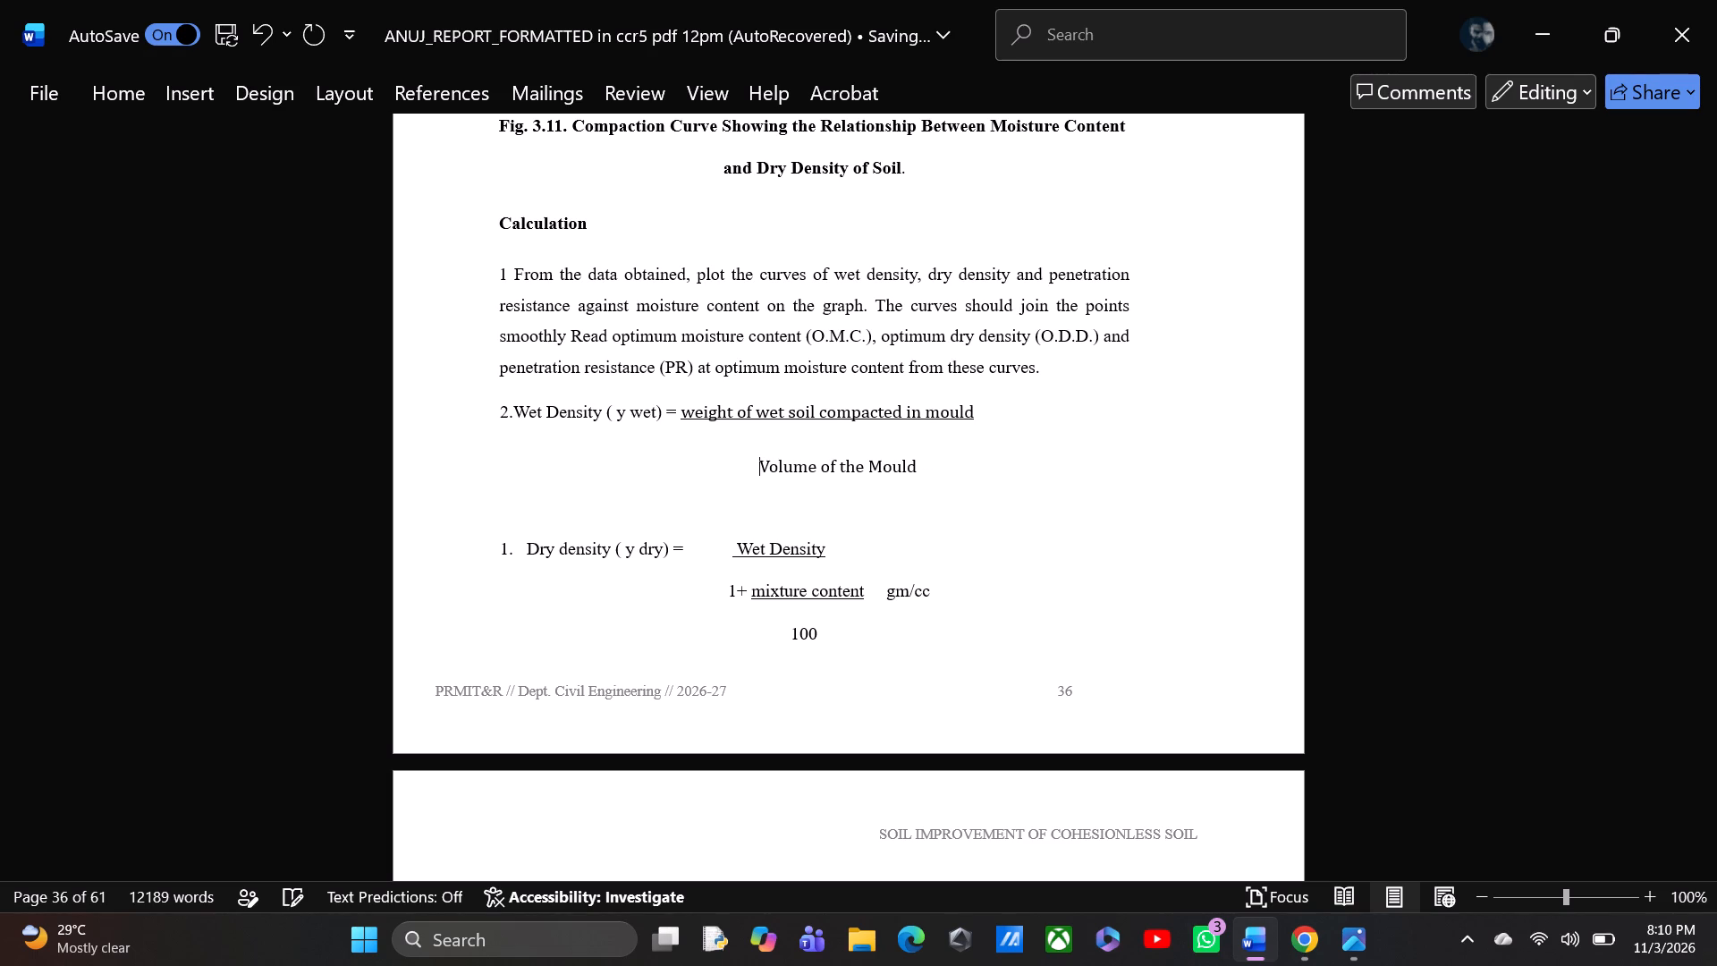
pyautogui.press('BackSpace')
pyautogui.press('BackSpace')
pyautogui.press('BackSpace')
pyautogui.press('BackSpace')
pyautogui.press('BackSpace')
pyautogui.press('BackSpace')
pyautogui.press('BackSpace')
pyautogui.press('BackSpace')
pyautogui.press('BackSpace')
pyautogui.press('BackSpace')
pyautogui.press('BackSpace')
pyautogui.press('BackSpace')
pyautogui.press('BackSpace')
pyautogui.press('BackSpace')
pyautogui.press('BackSpace')
pyautogui.press('BackSpace')
pyautogui.press('BackSpace')
pyautogui.press('BackSpace')
pyautogui.press('BackSpace')
pyautogui.press('BackSpace')
pyautogui.press('BackSpace')
pyautogui.press('BackSpace')
pyautogui.press('BackSpace')
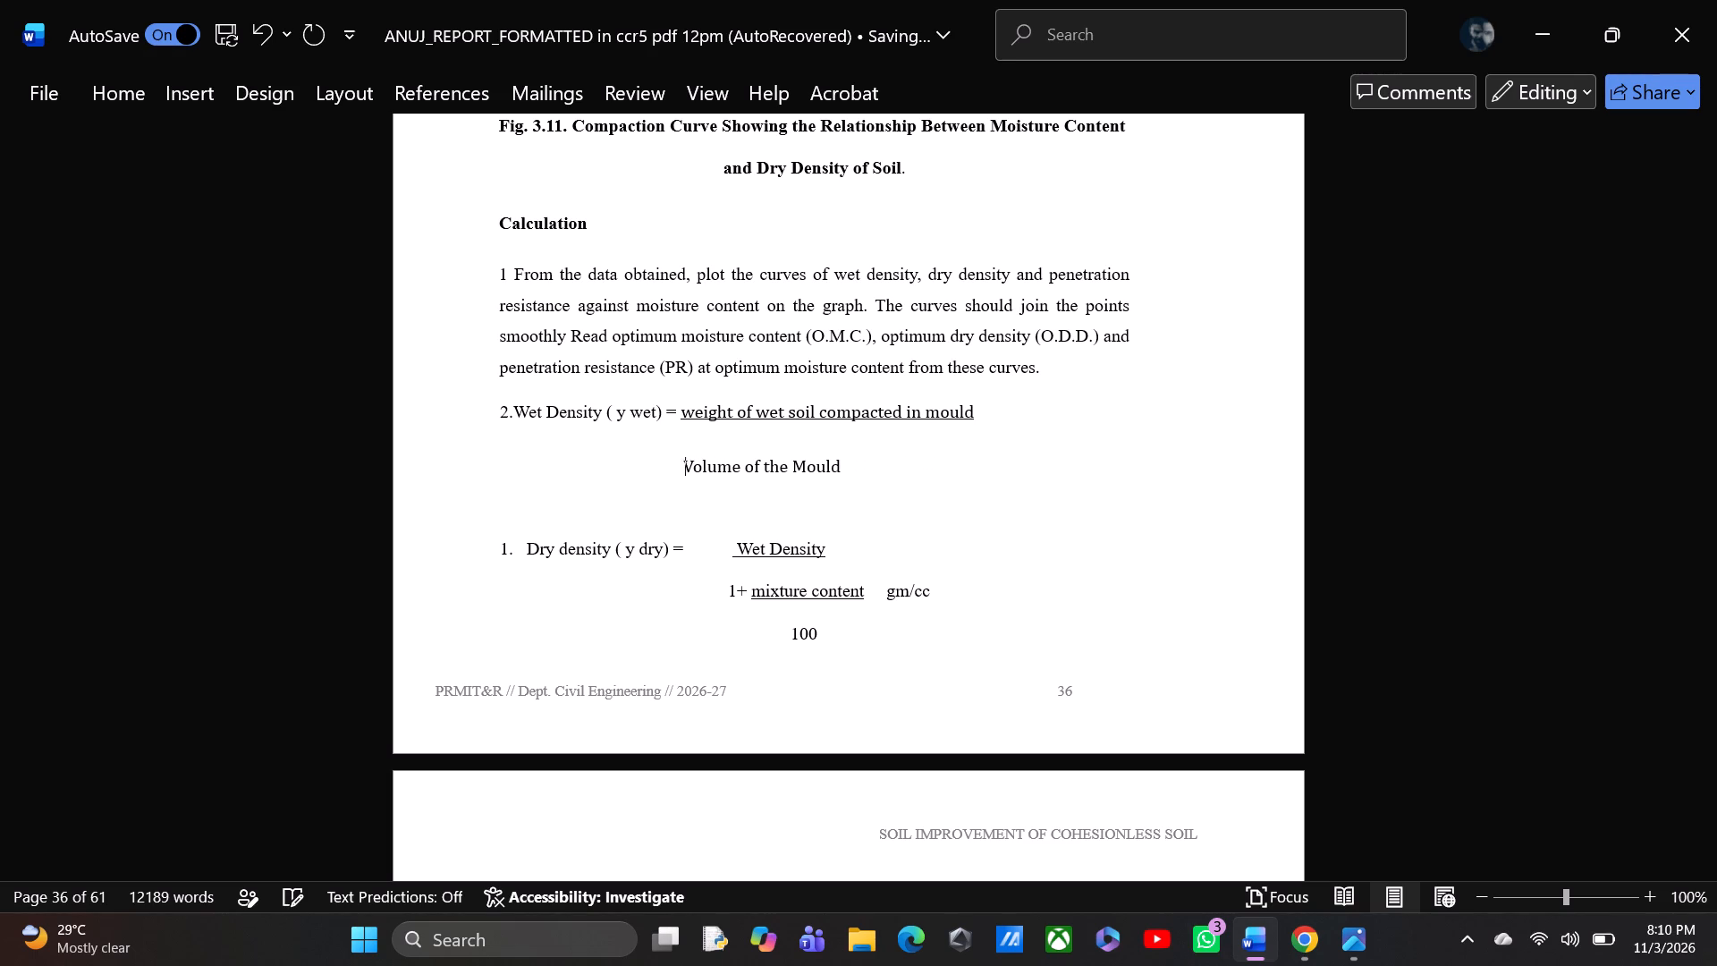
pyautogui.press('BackSpace')
pyautogui.press('BackSpace')
pyautogui.press('BackSpace')
pyautogui.press('BackSpace')
pyautogui.press('BackSpace')
pyautogui.press('BackSpace')
pyautogui.press('BackSpace')
pyautogui.press('BackSpace')
pyautogui.press('BackSpace')
pyautogui.press('BackSpace')
pyautogui.press('BackSpace')
pyautogui.press('BackSpace')
pyautogui.press('BackSpace')
pyautogui.press('BackSpace')
pyautogui.press('BackSpace')
pyautogui.press('BackSpace')
pyautogui.press('BackSpace')
pyautogui.press('BackSpace')
pyautogui.press('BackSpace')
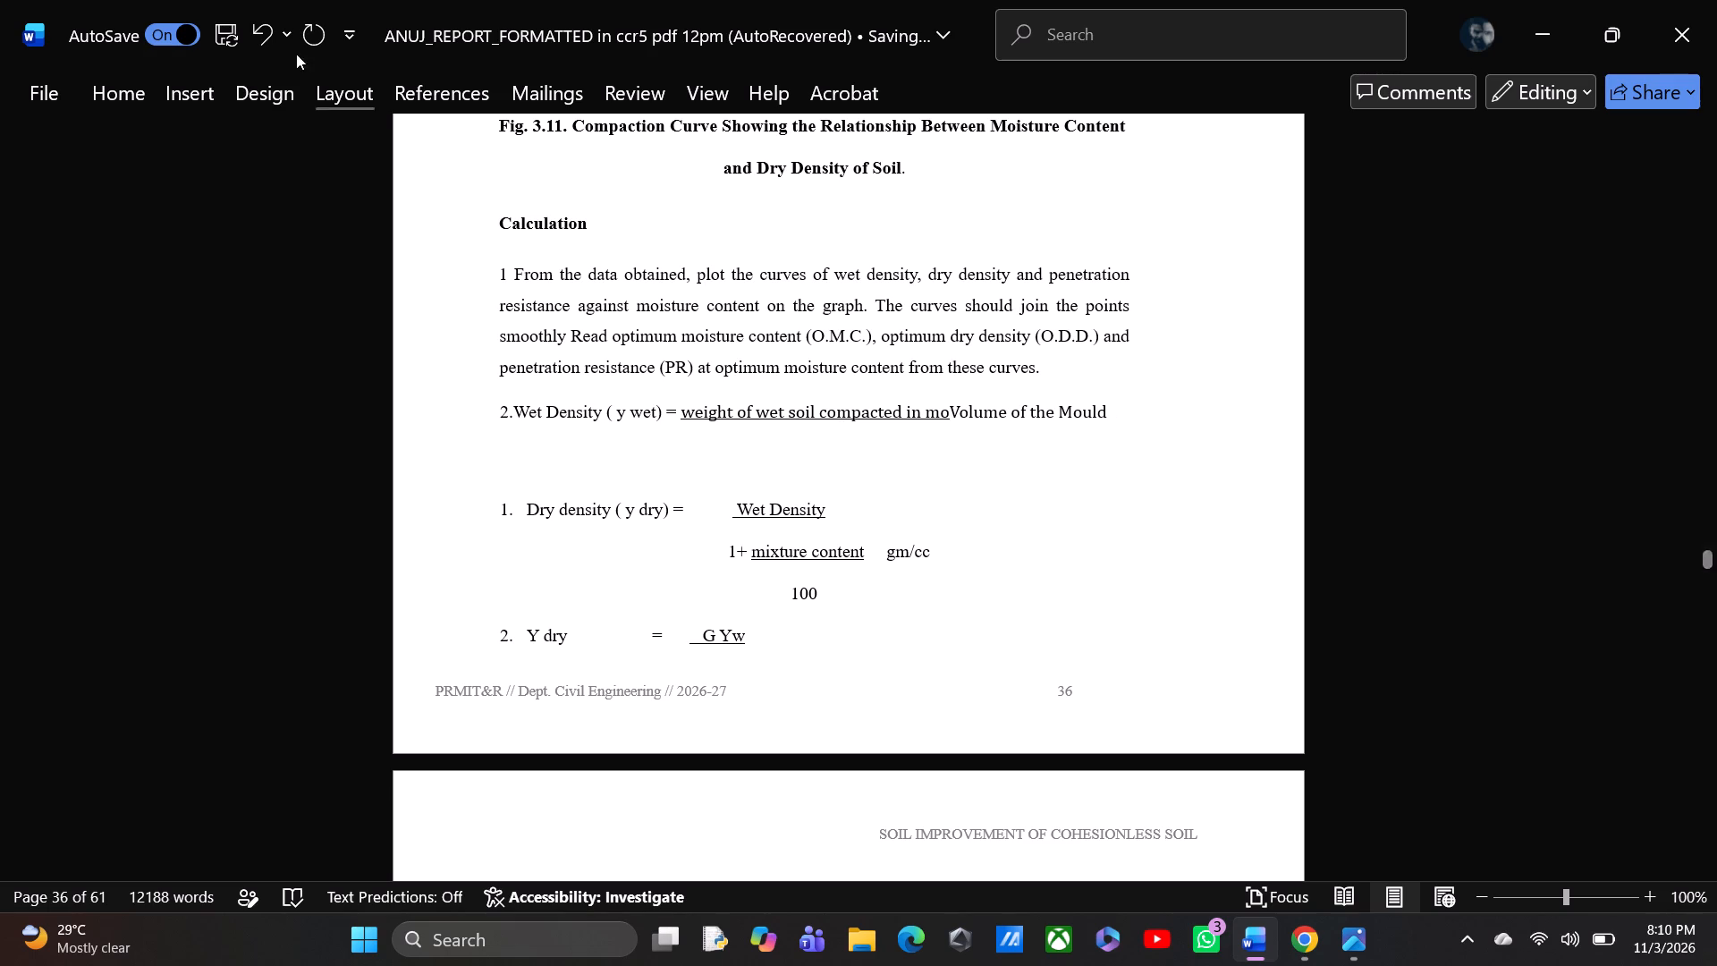
# Restore the over-deleted end of "mould" and put "Volume of the Mould" back on its own line below the numerator.
pyautogui.click(263, 39)
pyautogui.click(263, 39)
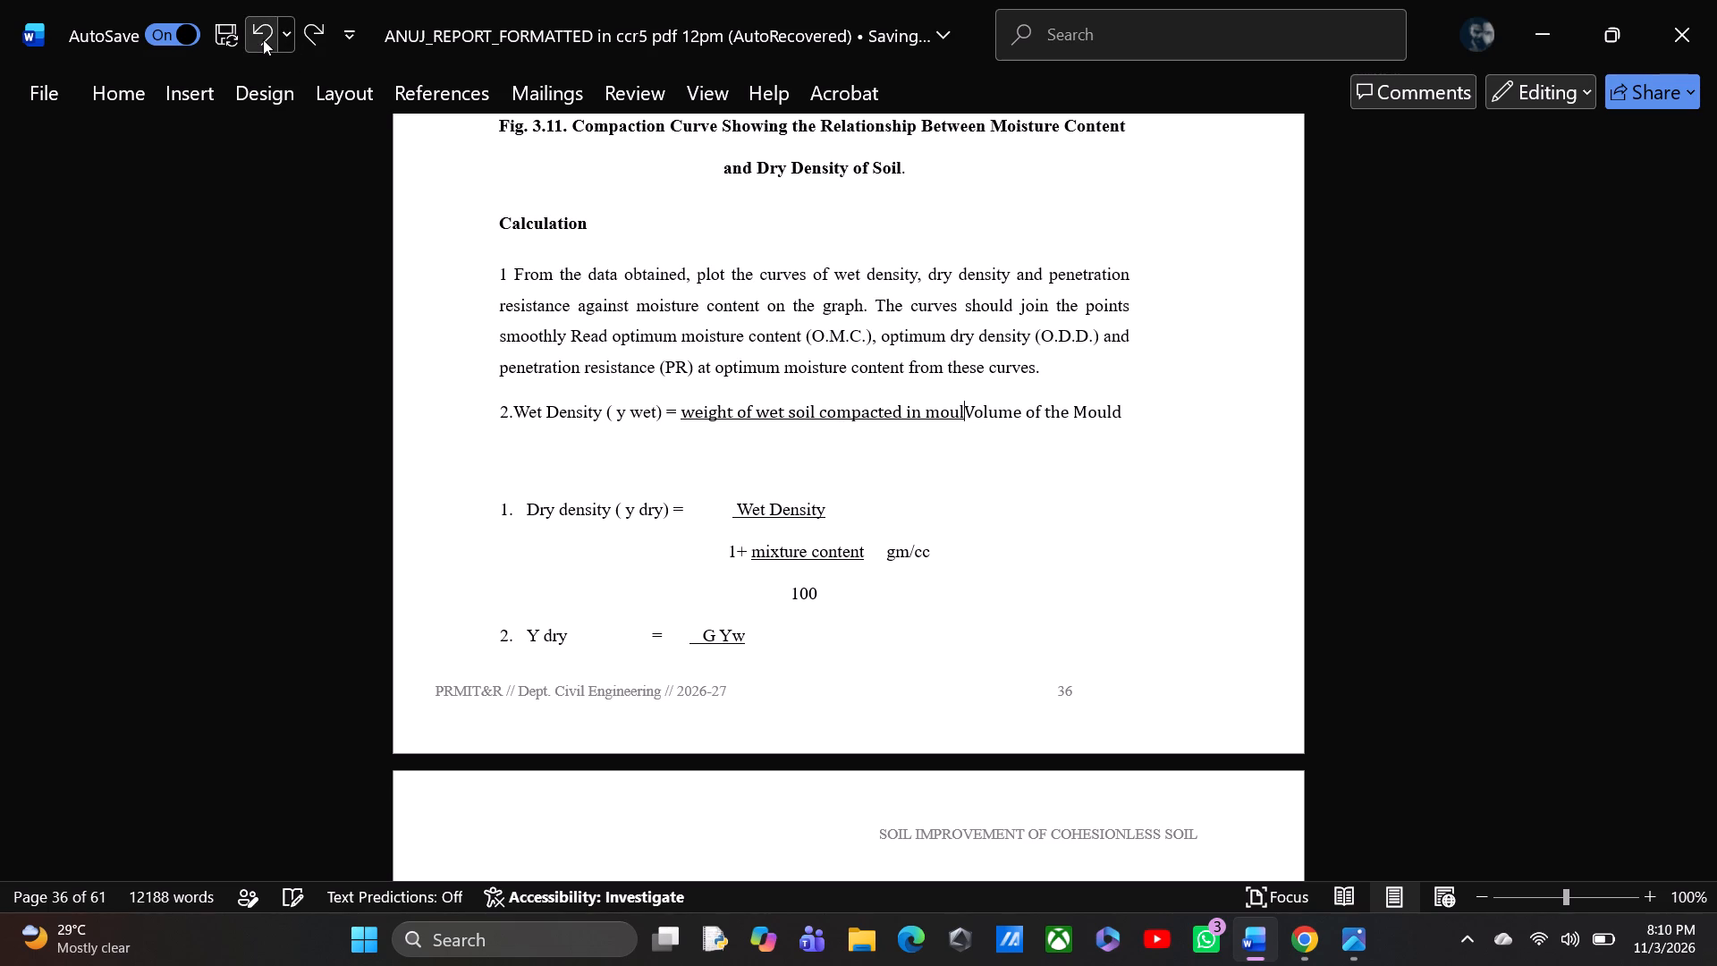
pyautogui.click(263, 39)
pyautogui.click(263, 39)
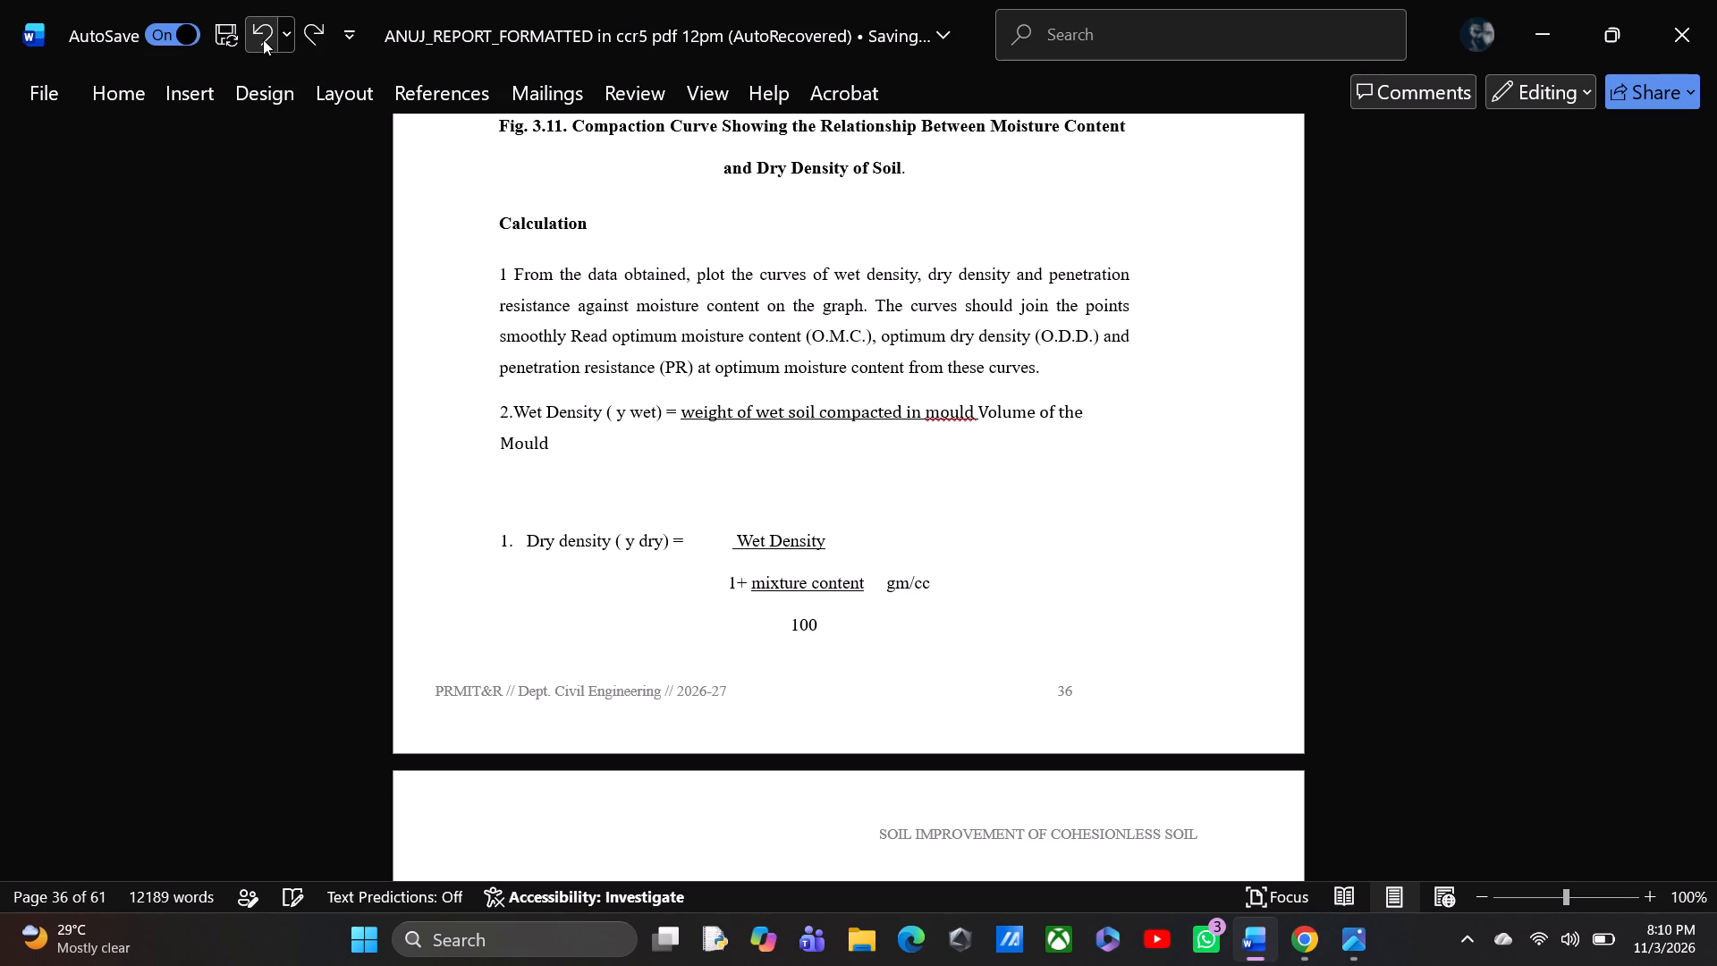
pyautogui.press('Return')
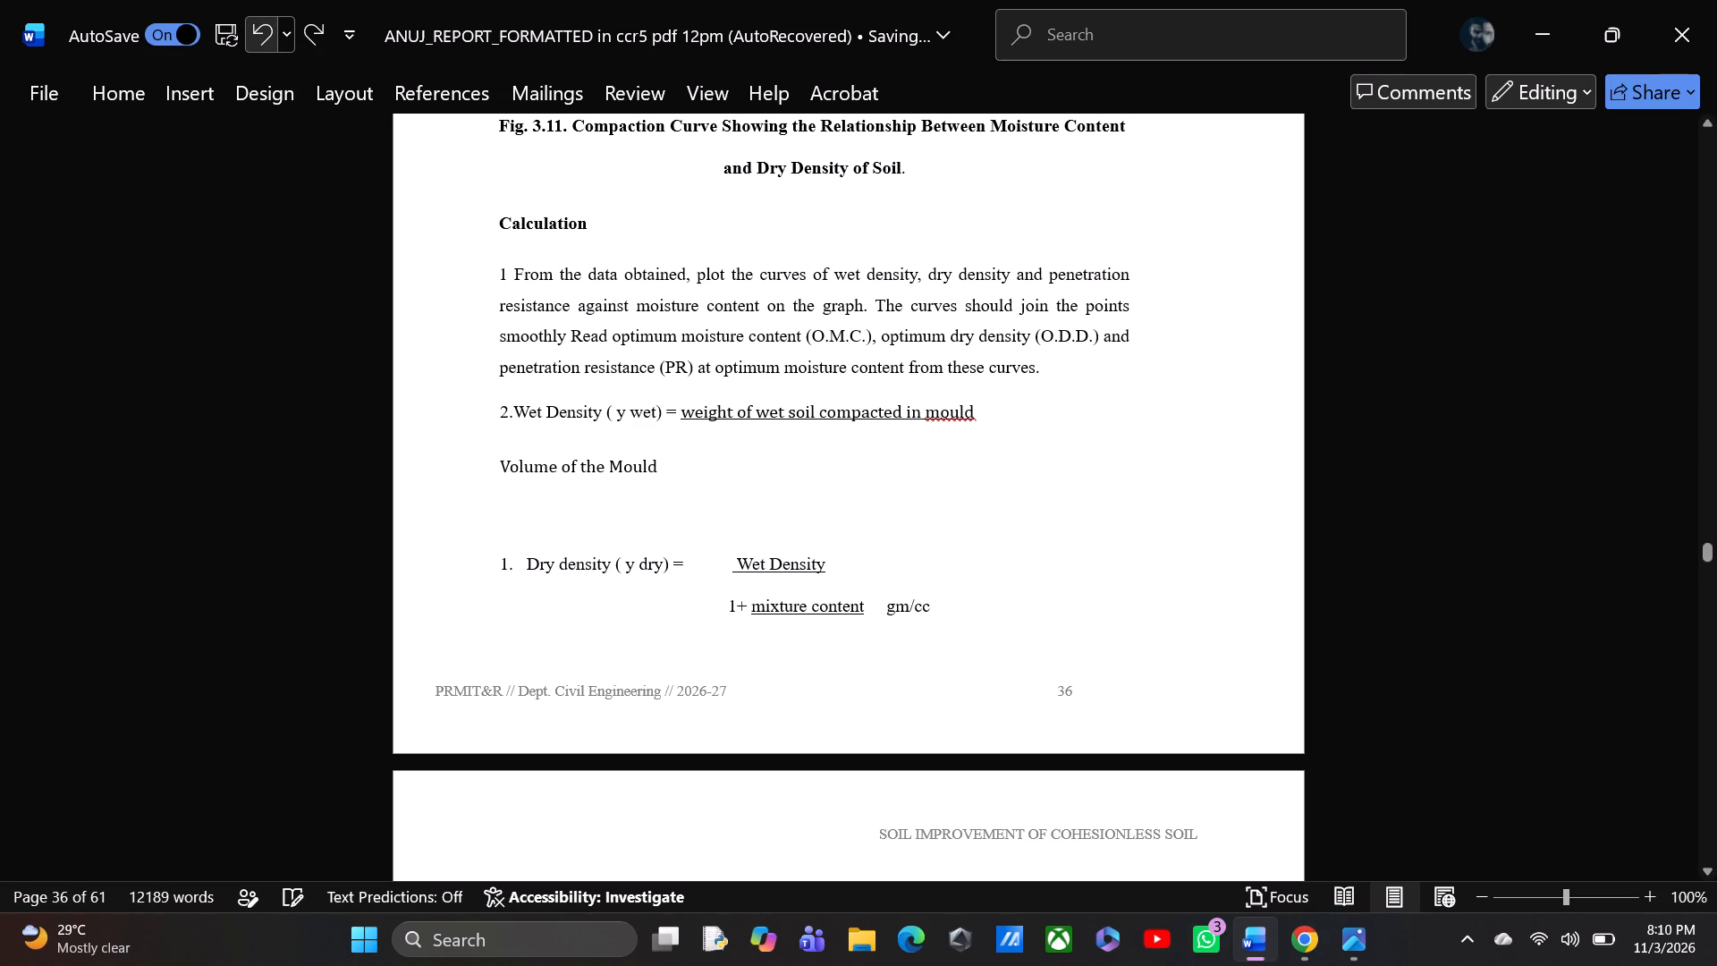
pyautogui.press('BackSpace')
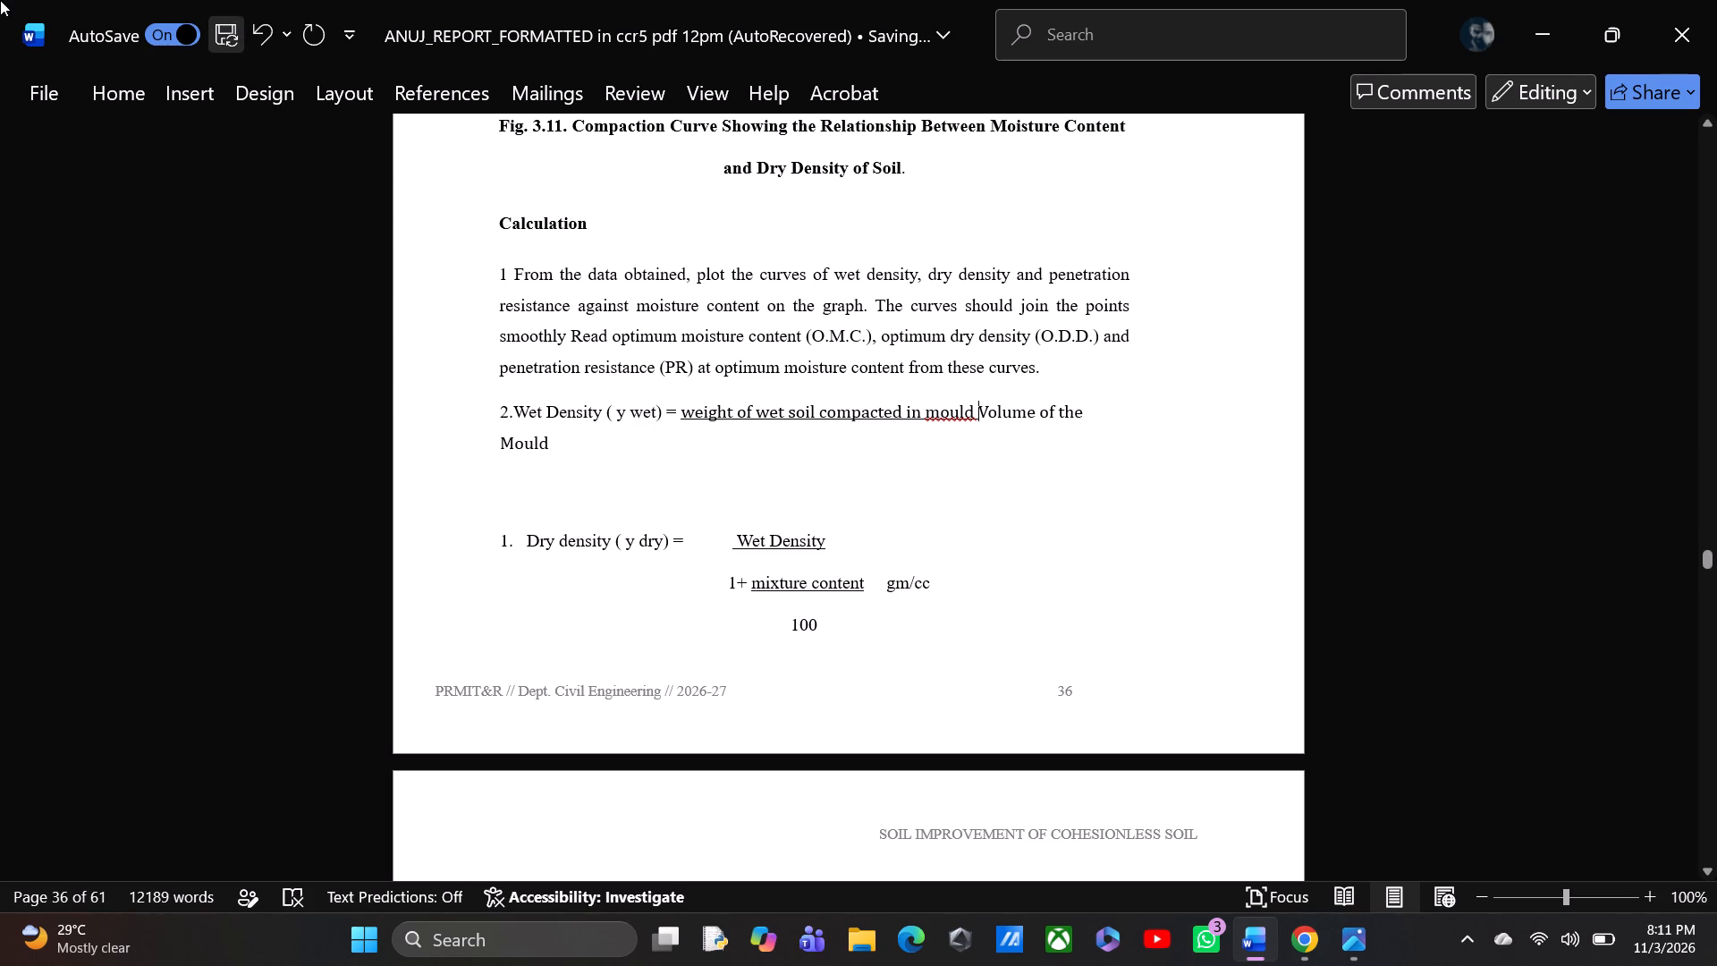
pyautogui.click(255, 36)
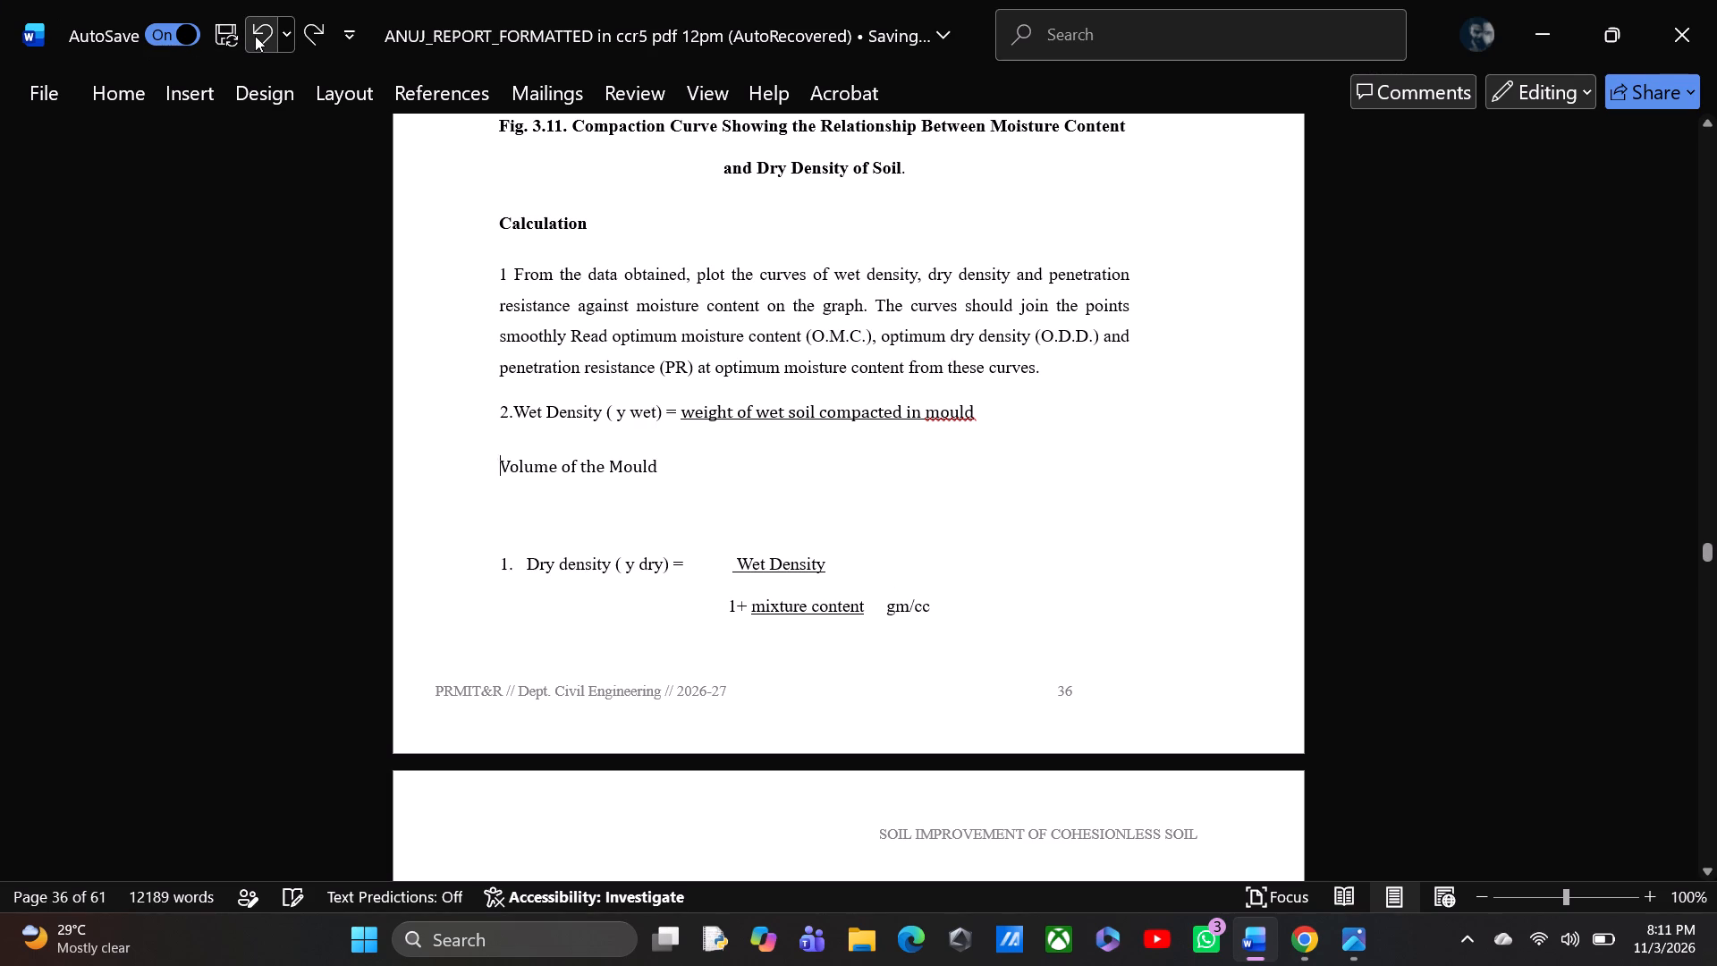
# Correct "mould" to the suggested spelling "Mould" in the Wet Density numerator.
pyautogui.click(939, 407)
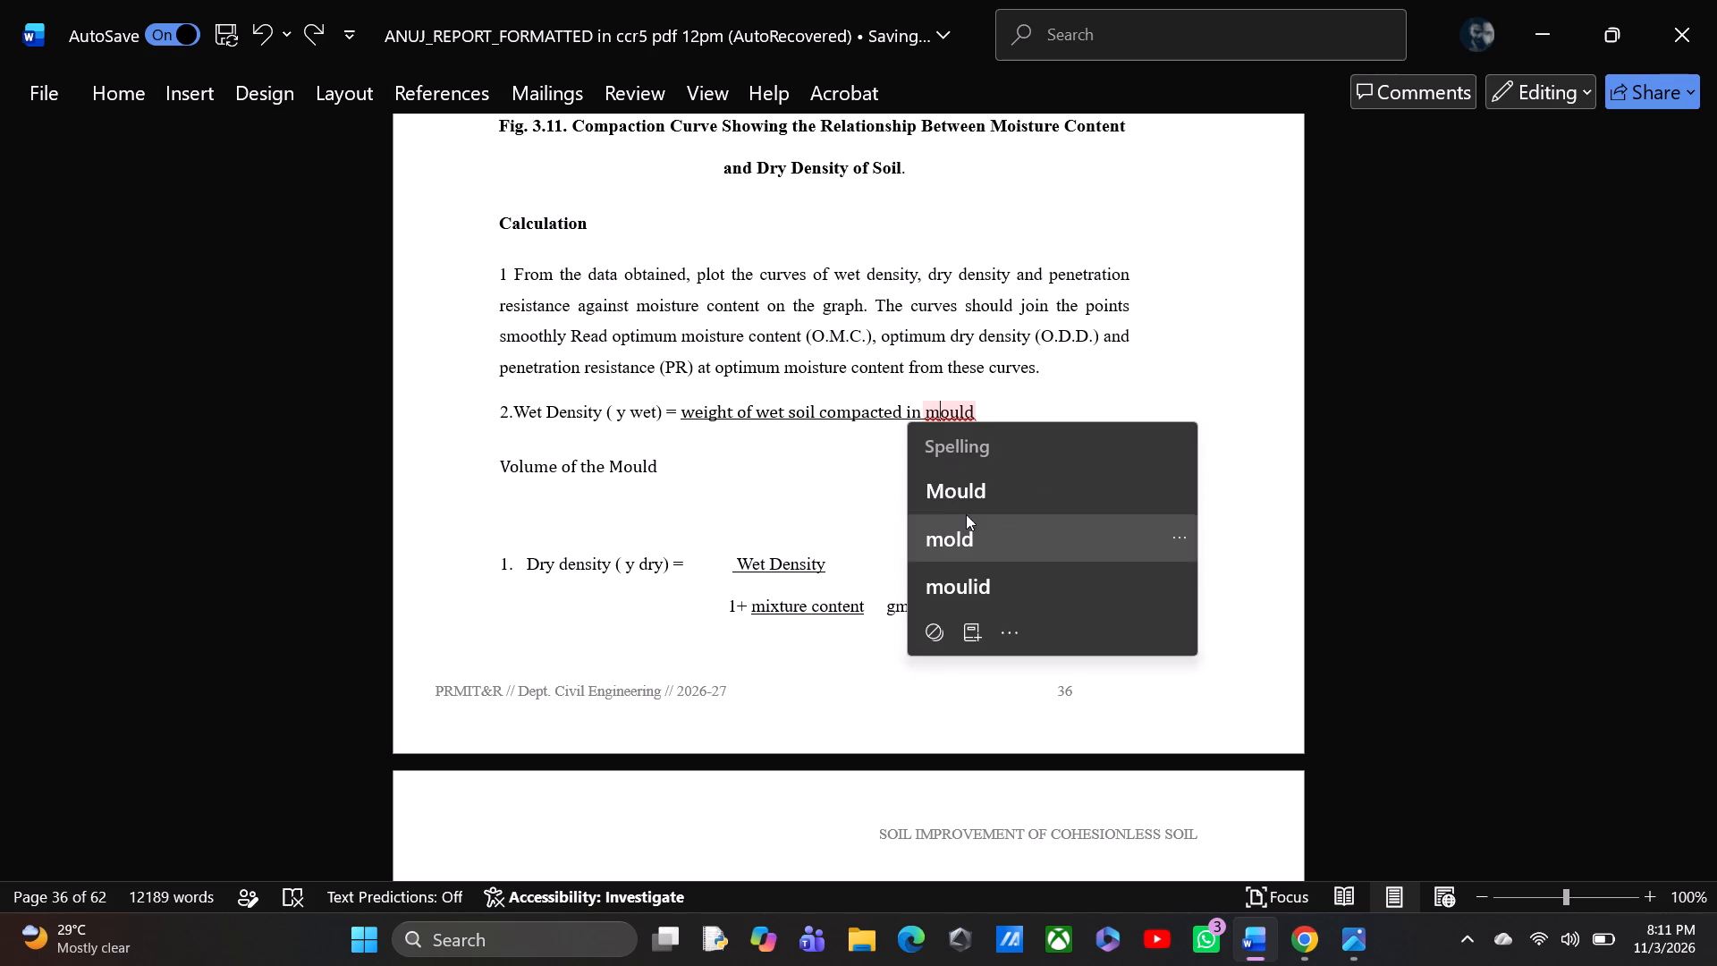
pyautogui.click(968, 508)
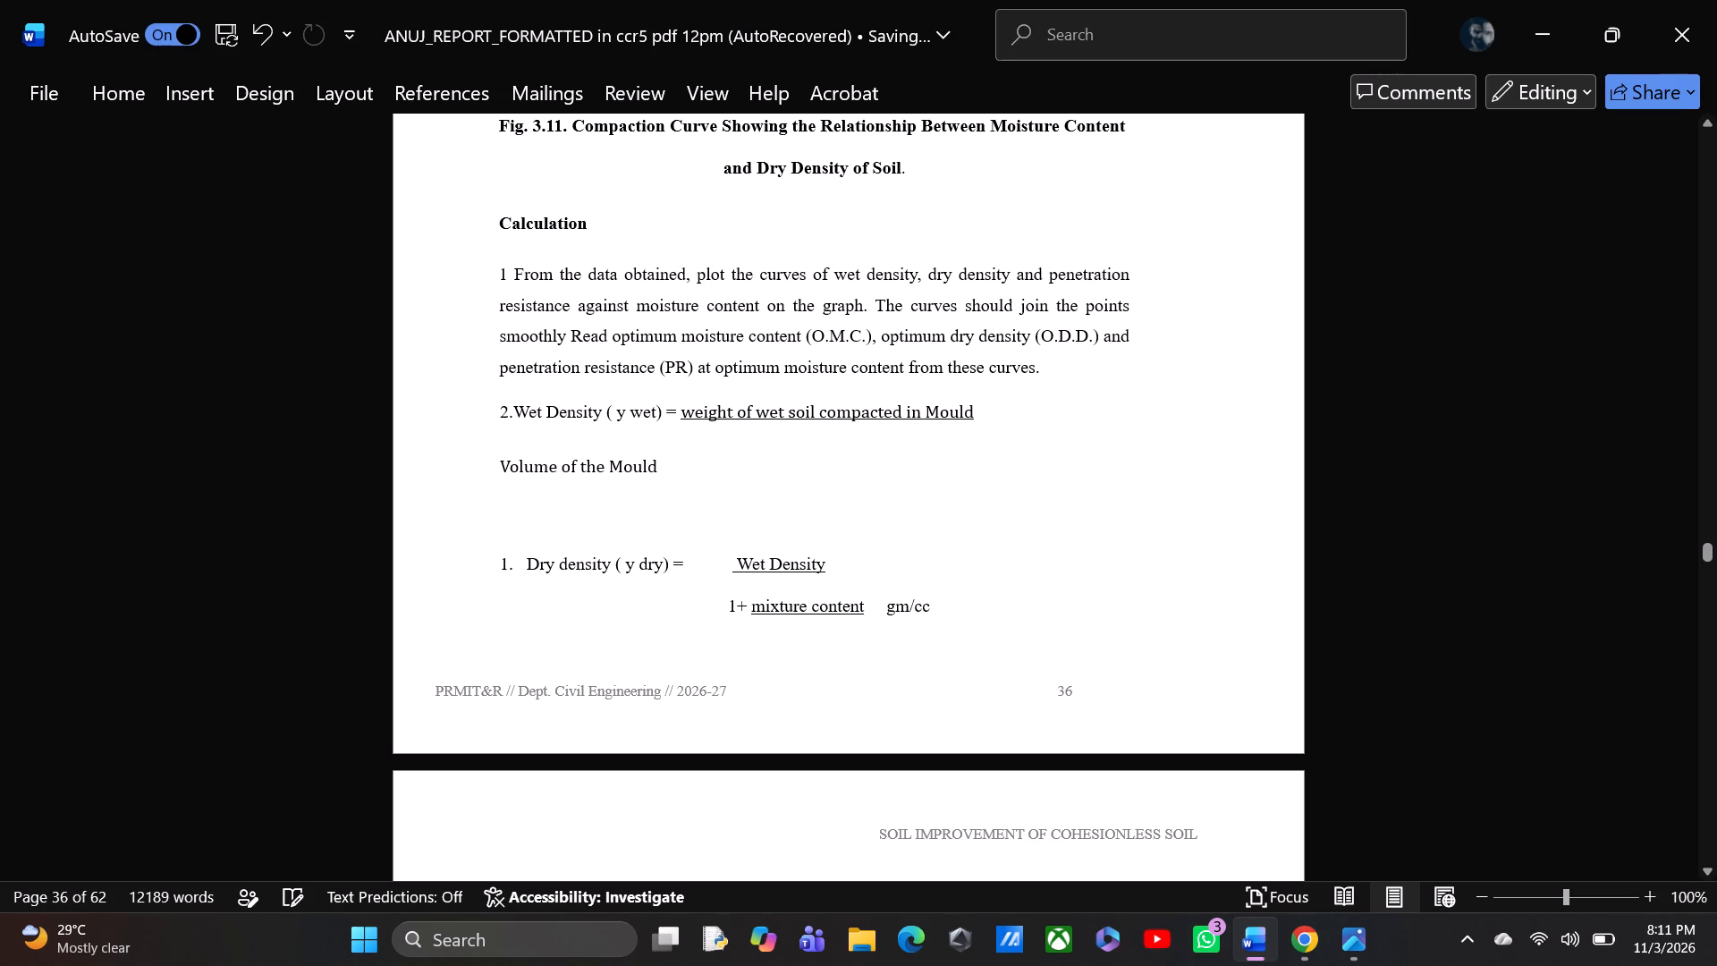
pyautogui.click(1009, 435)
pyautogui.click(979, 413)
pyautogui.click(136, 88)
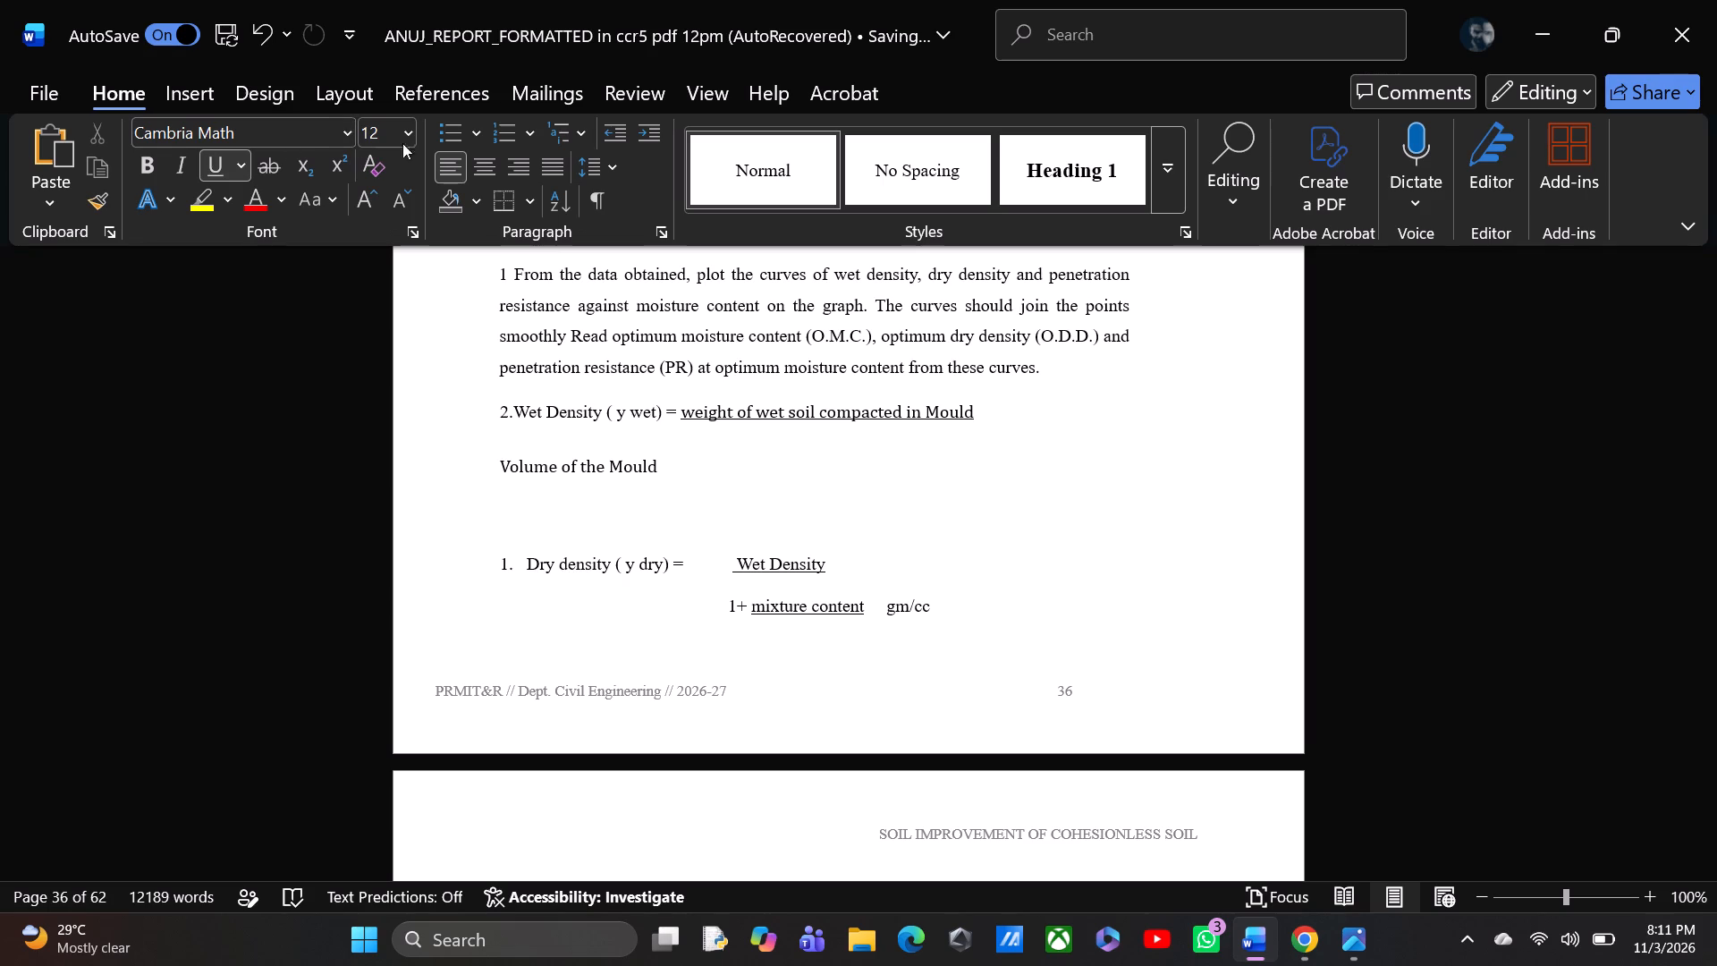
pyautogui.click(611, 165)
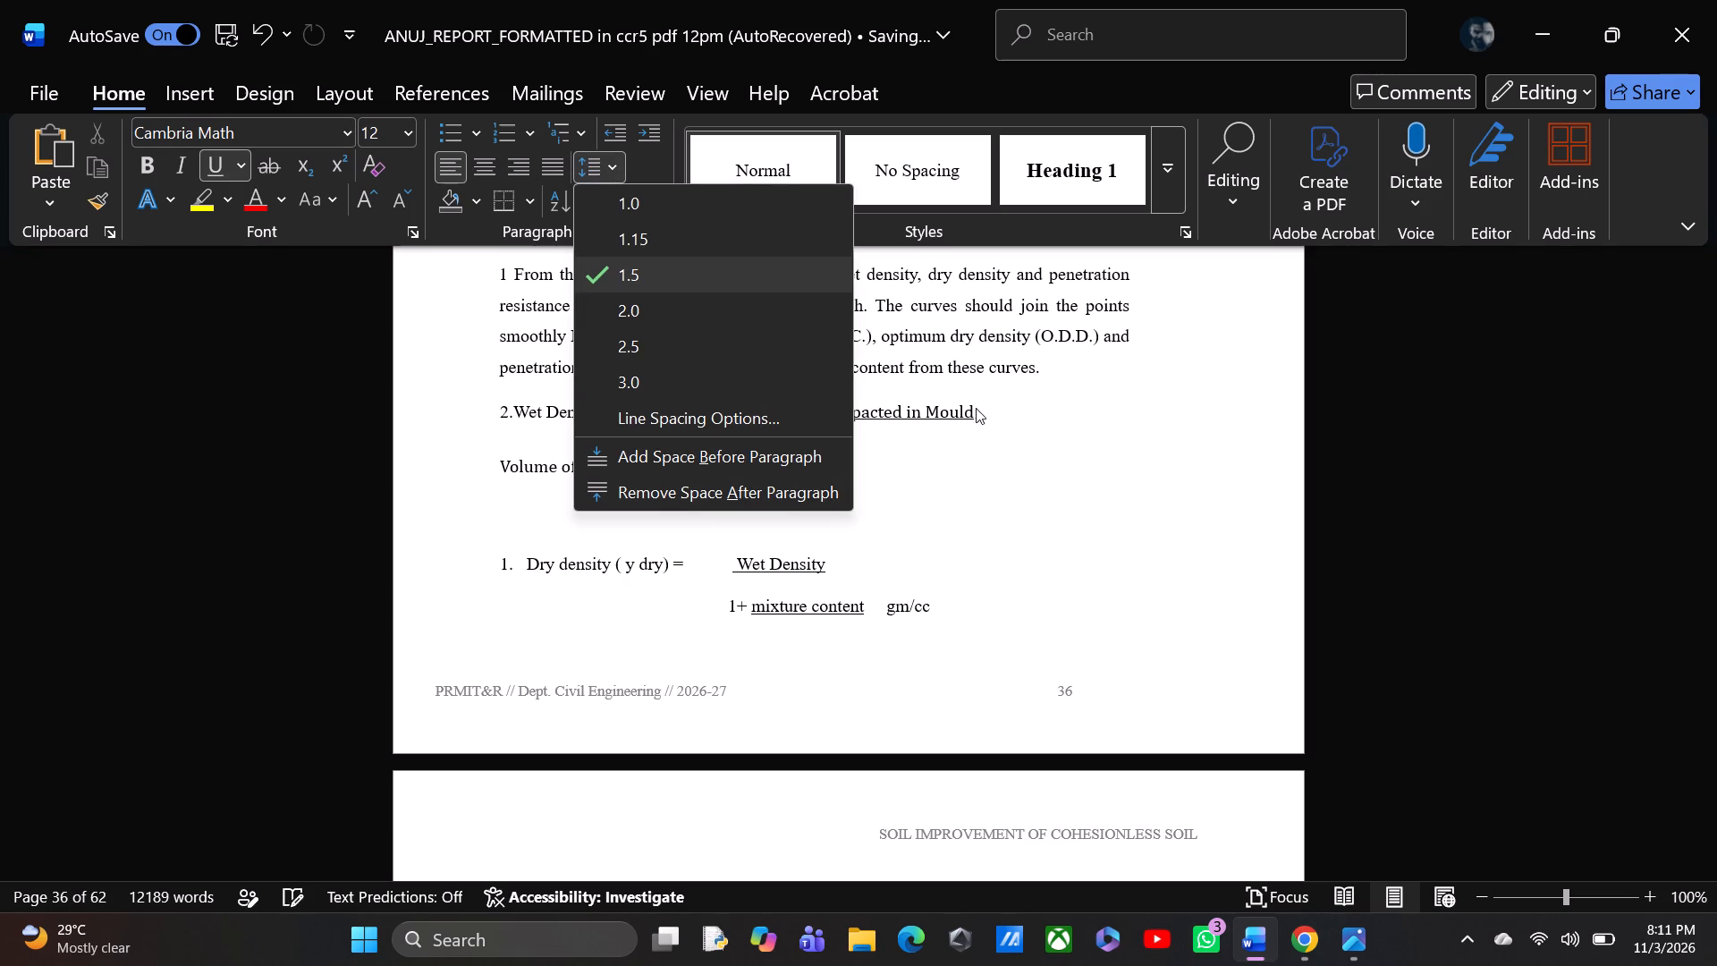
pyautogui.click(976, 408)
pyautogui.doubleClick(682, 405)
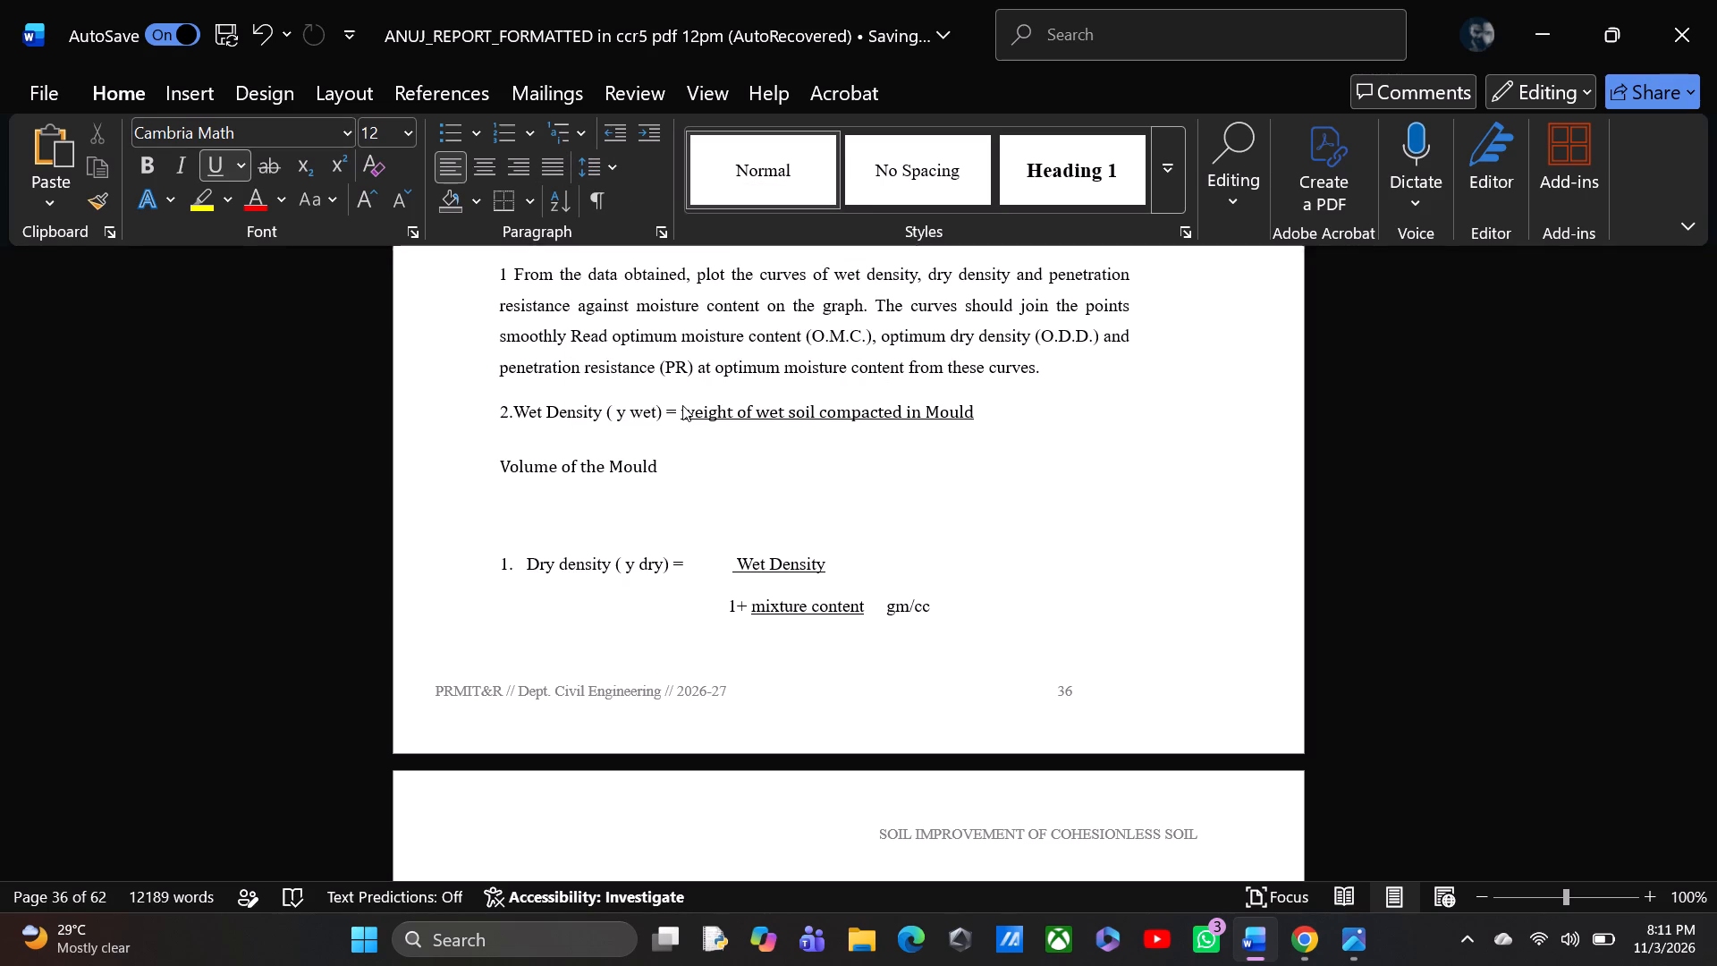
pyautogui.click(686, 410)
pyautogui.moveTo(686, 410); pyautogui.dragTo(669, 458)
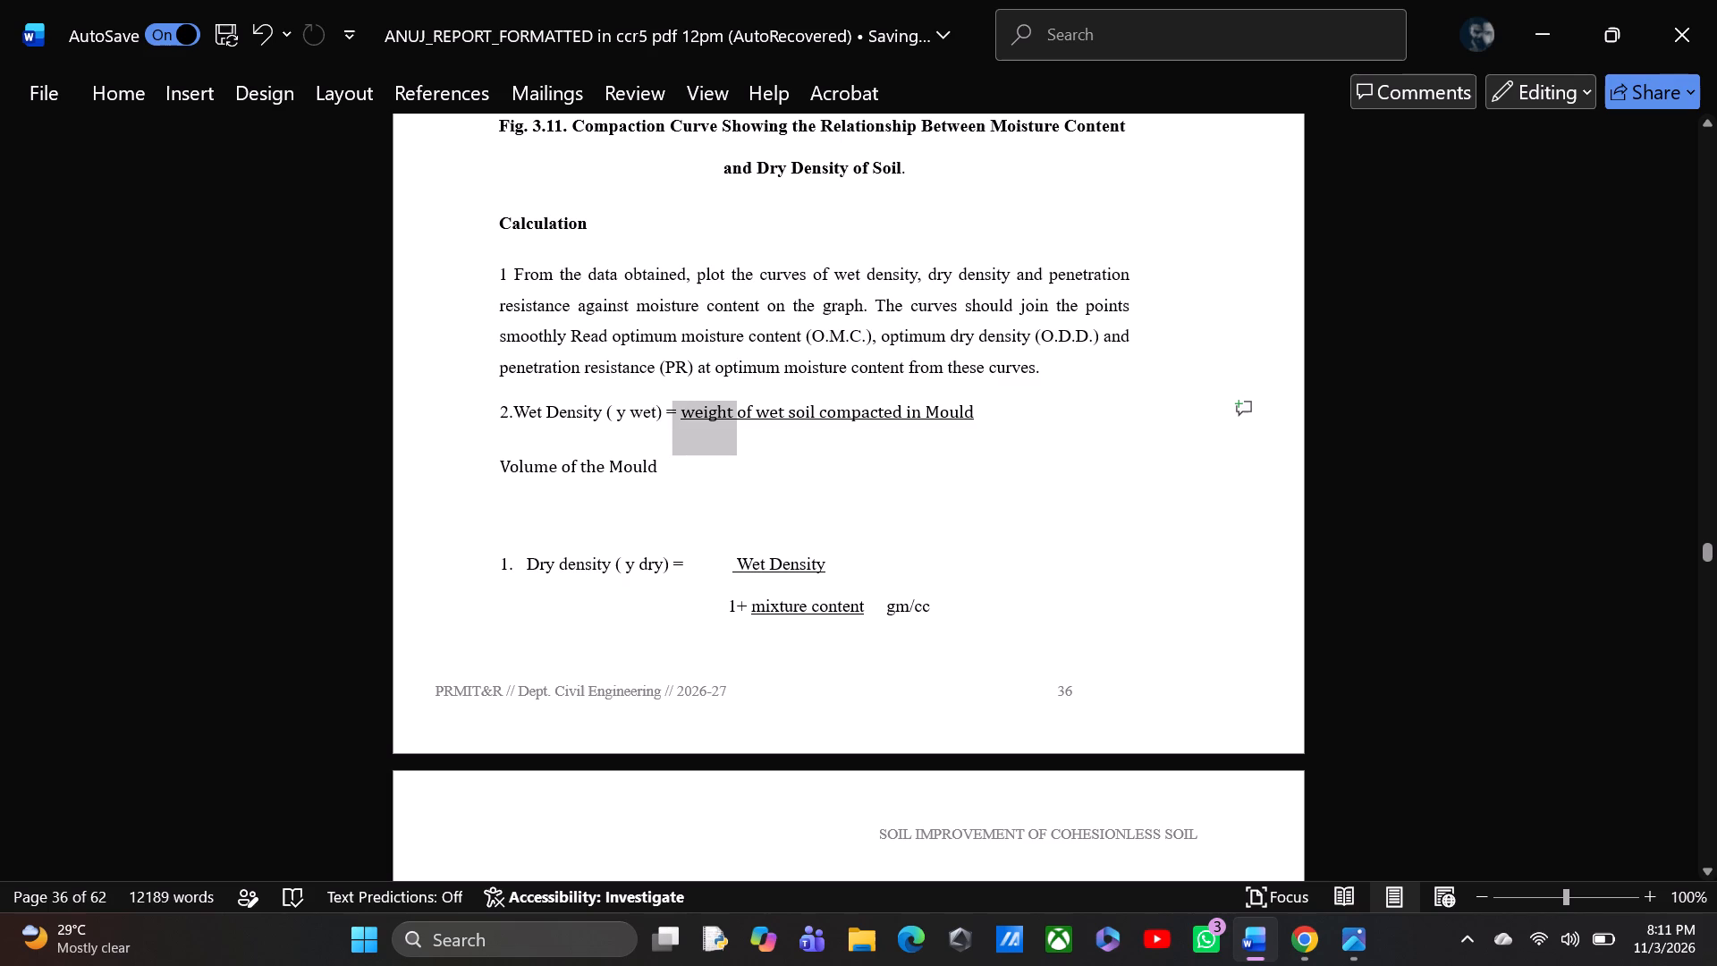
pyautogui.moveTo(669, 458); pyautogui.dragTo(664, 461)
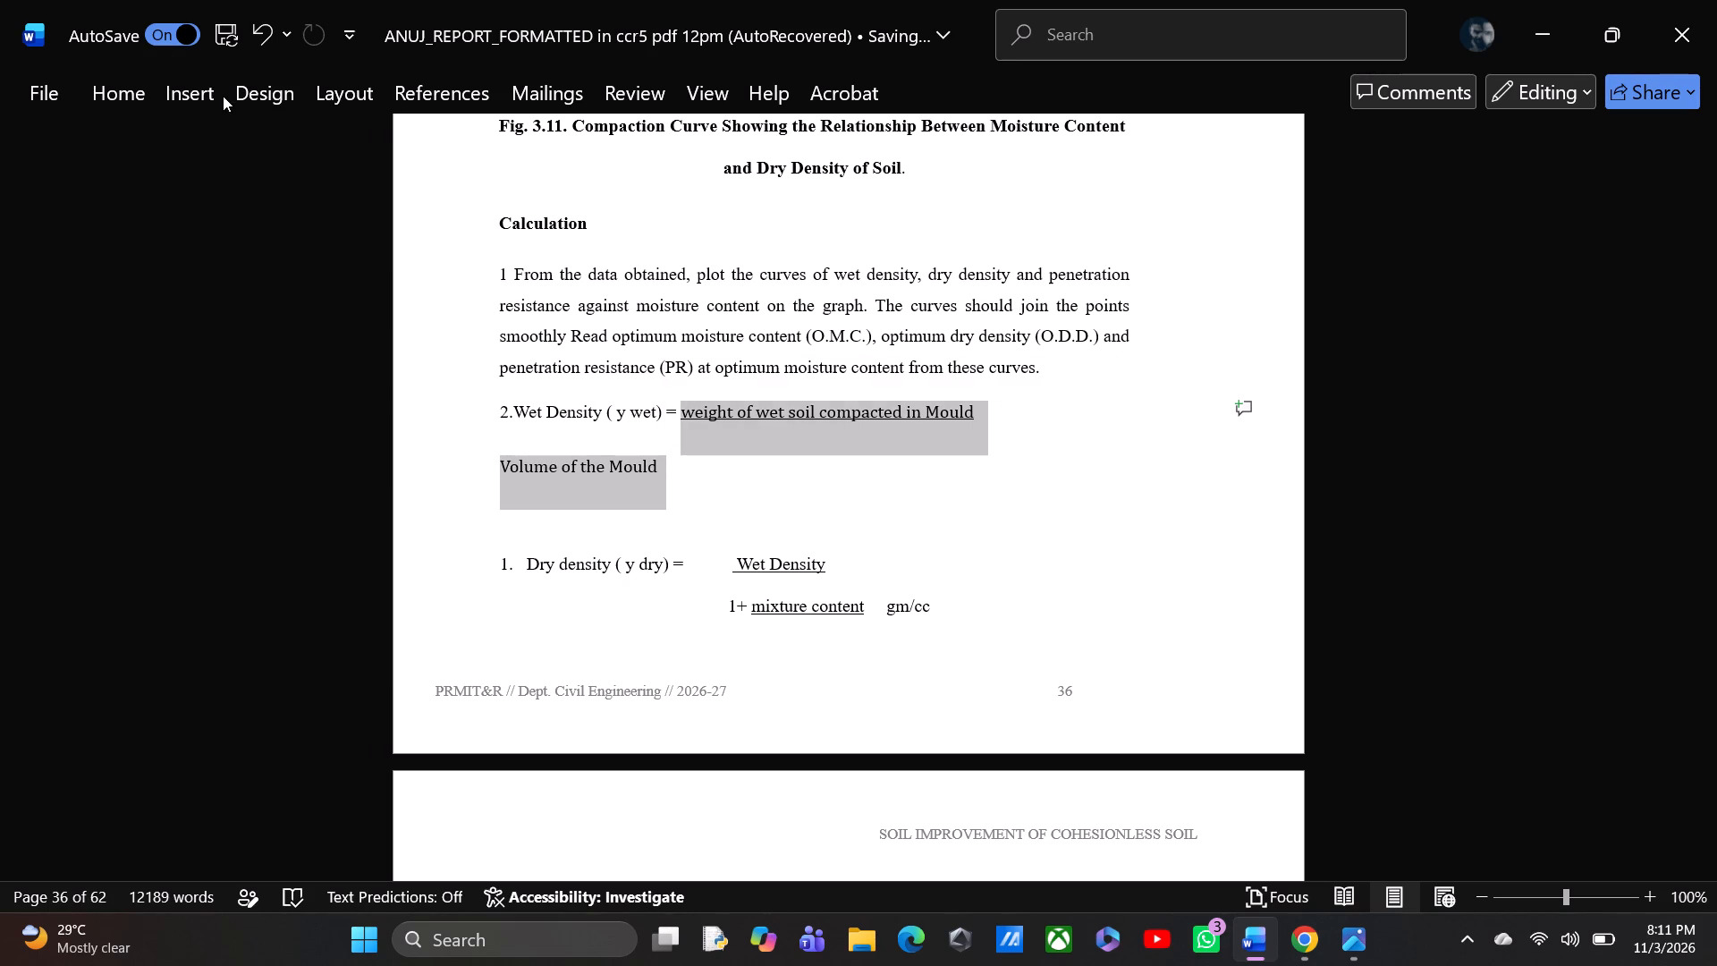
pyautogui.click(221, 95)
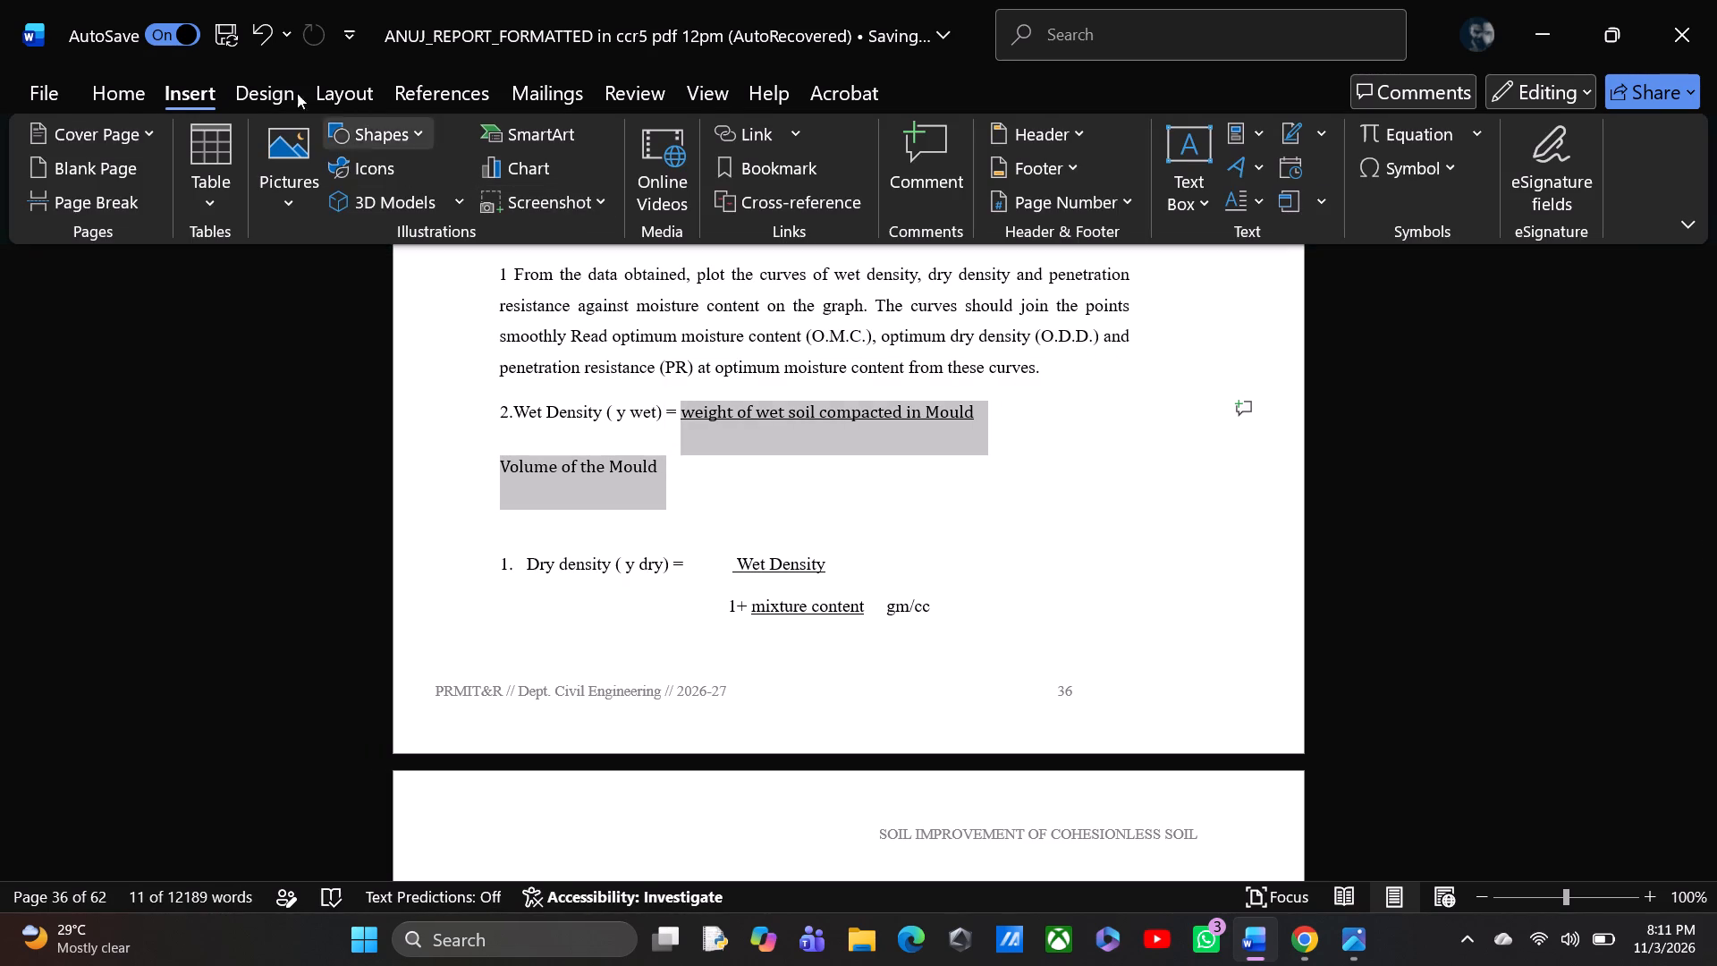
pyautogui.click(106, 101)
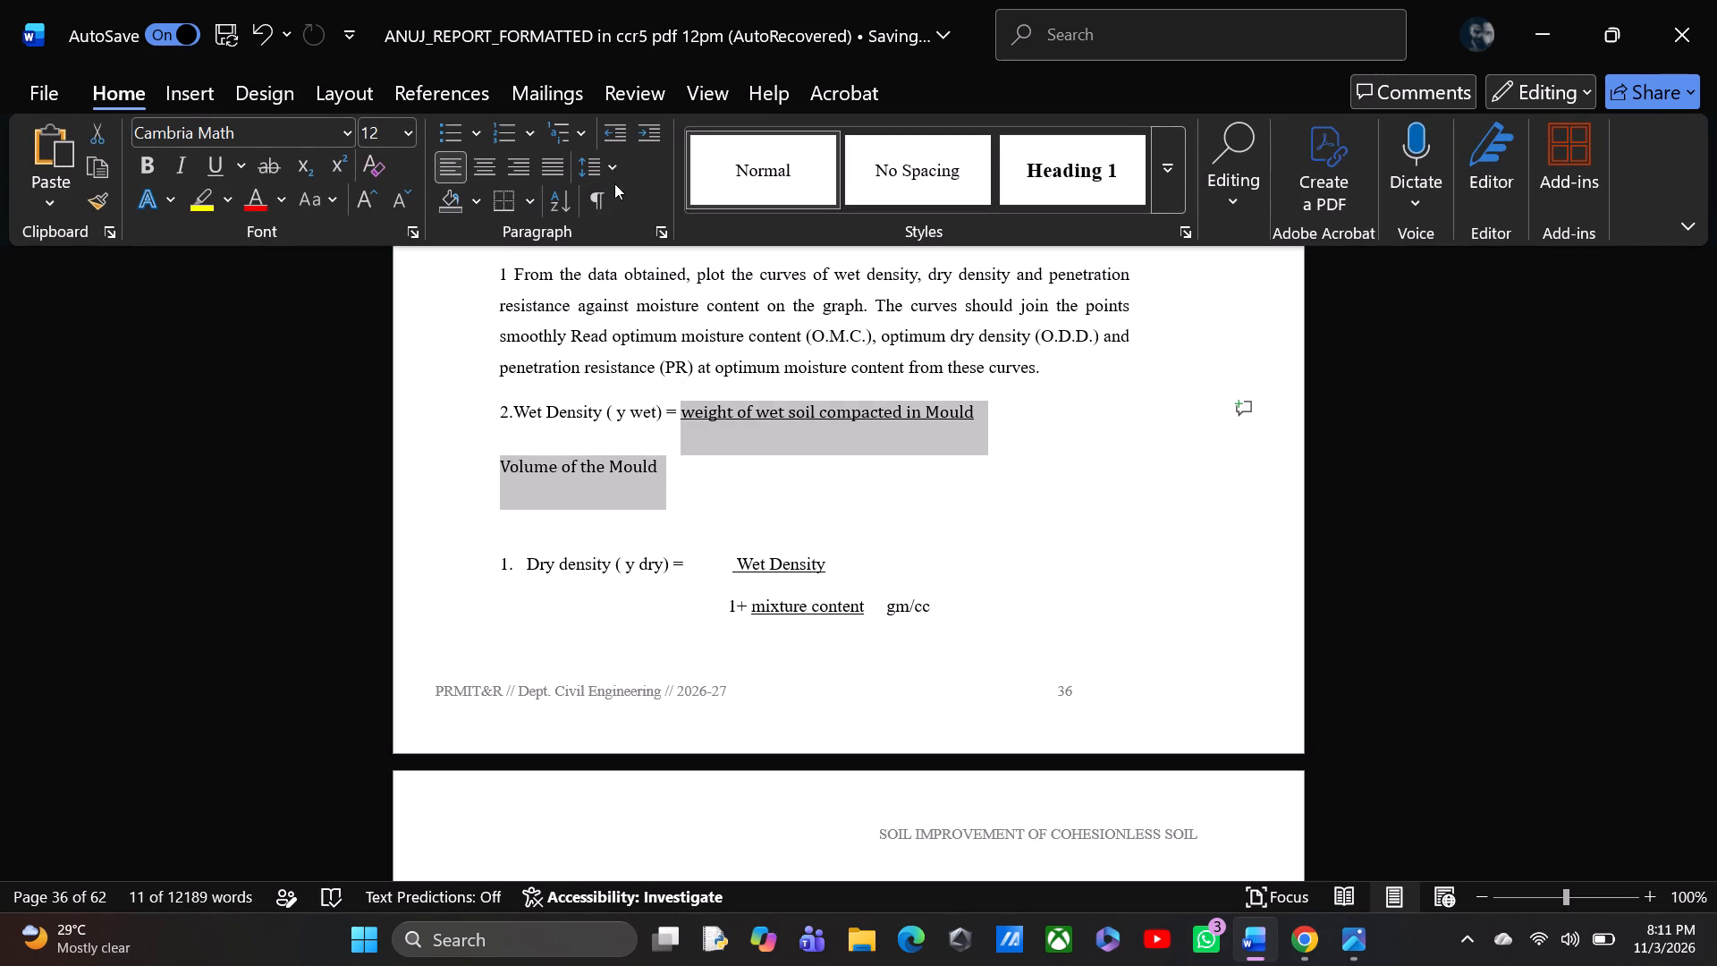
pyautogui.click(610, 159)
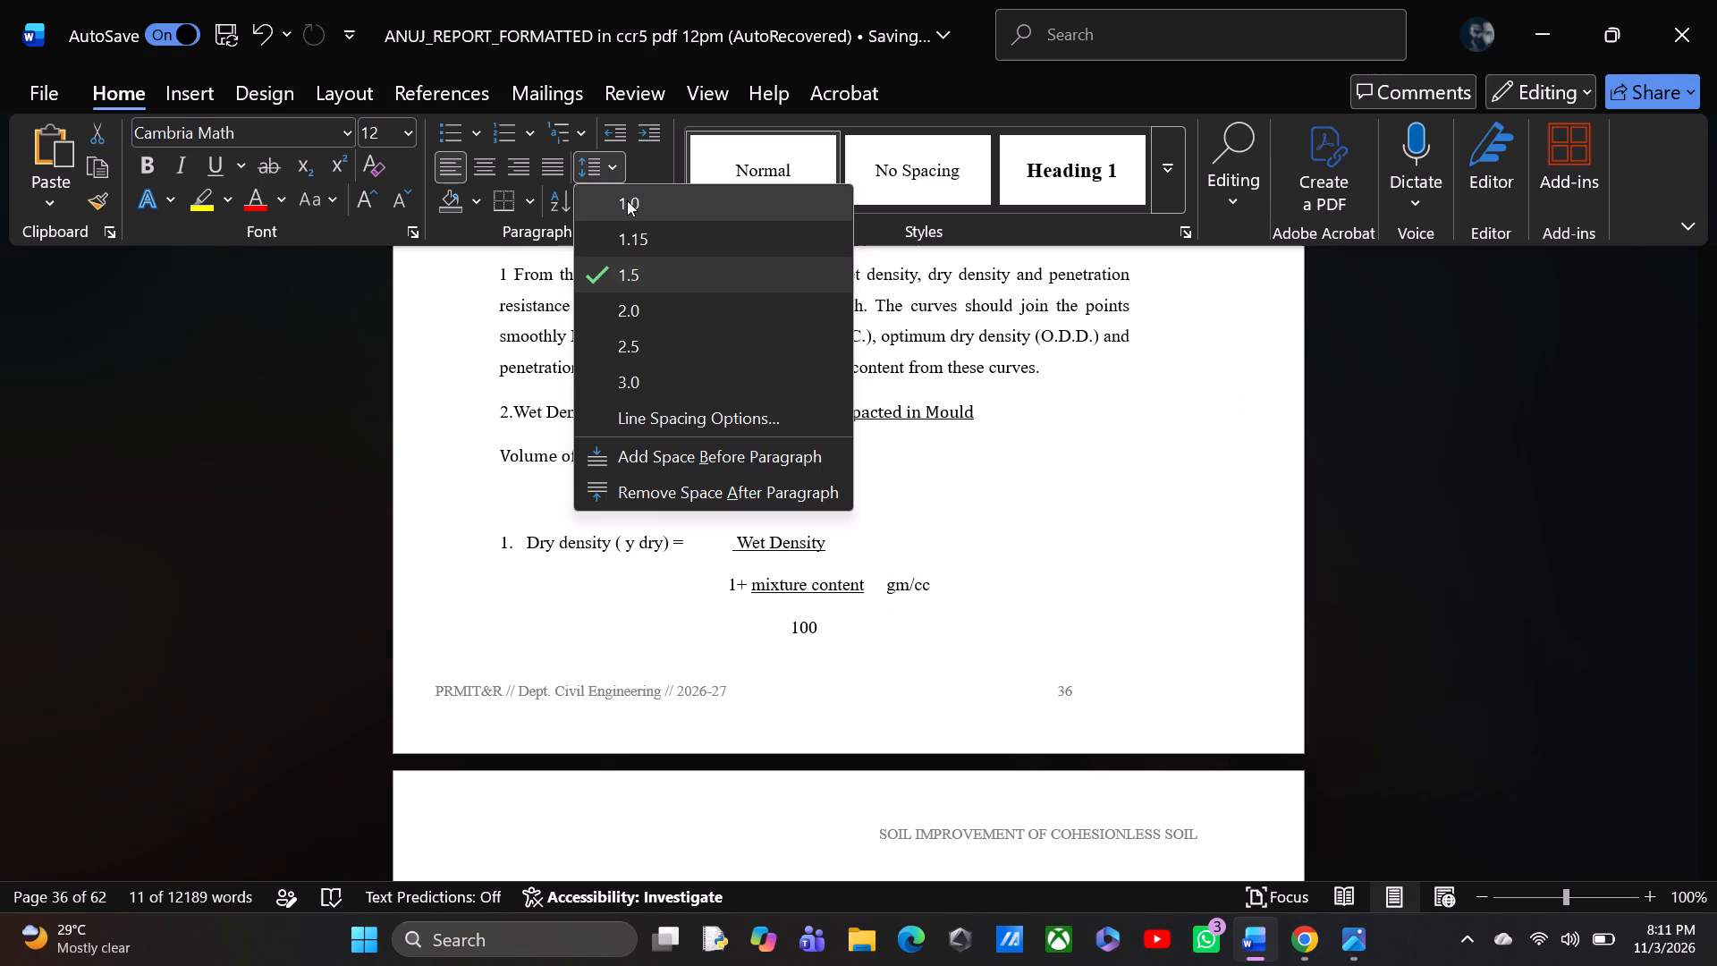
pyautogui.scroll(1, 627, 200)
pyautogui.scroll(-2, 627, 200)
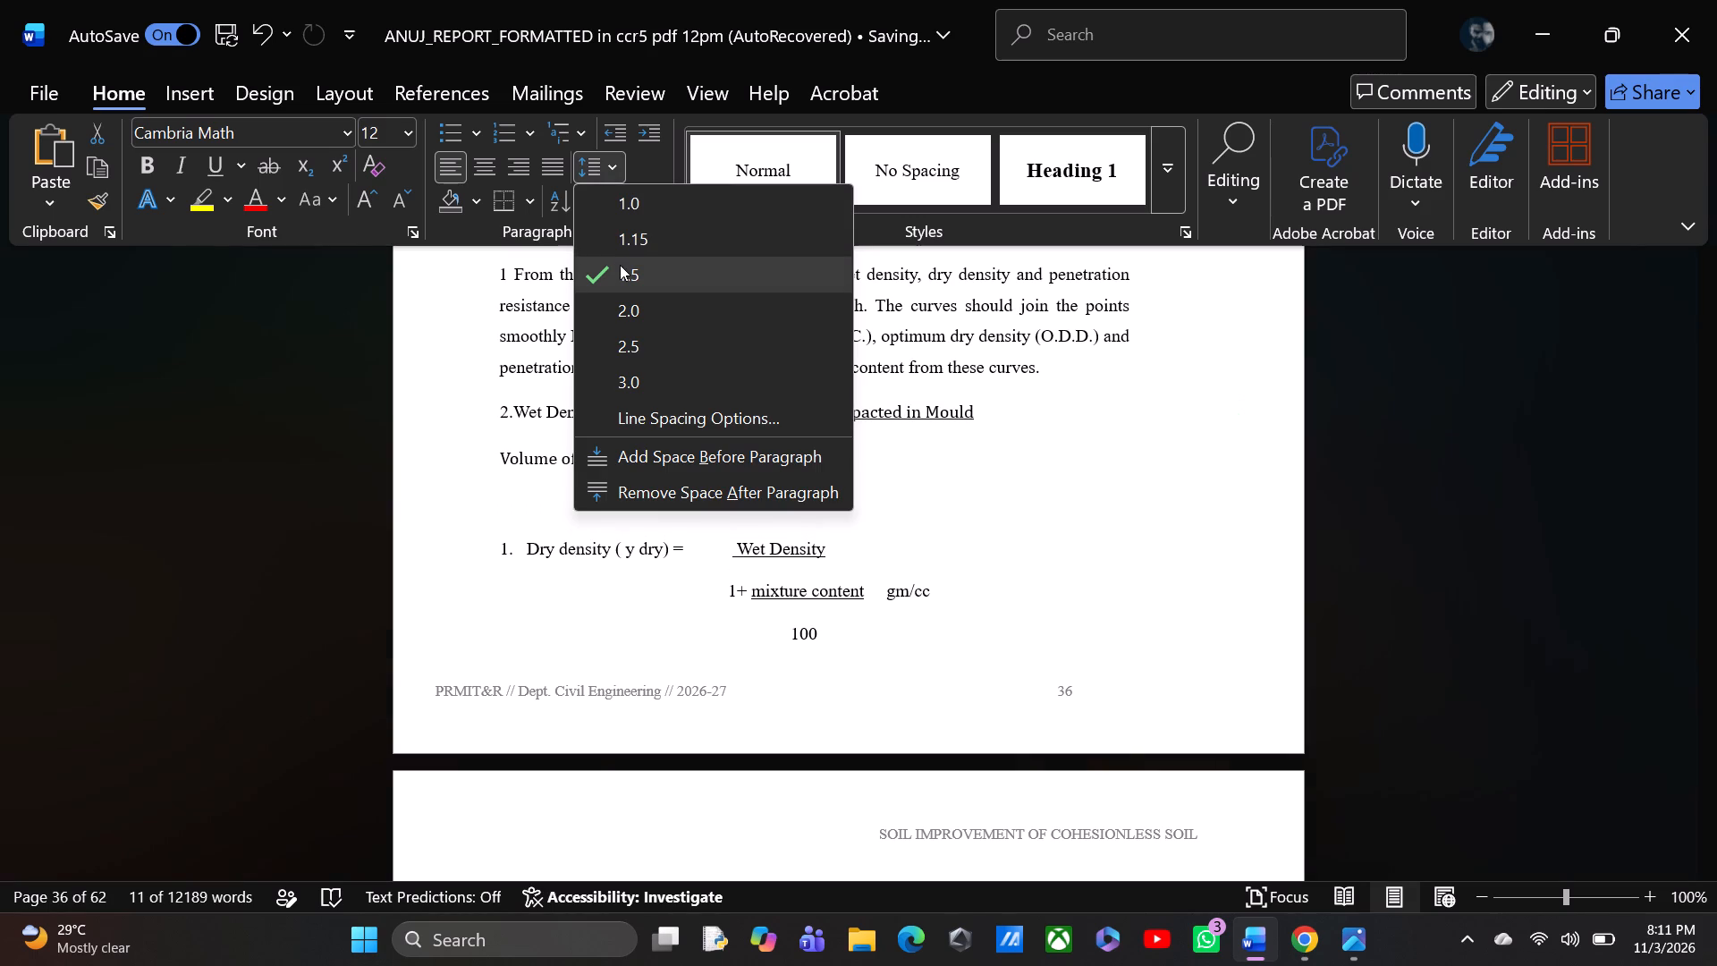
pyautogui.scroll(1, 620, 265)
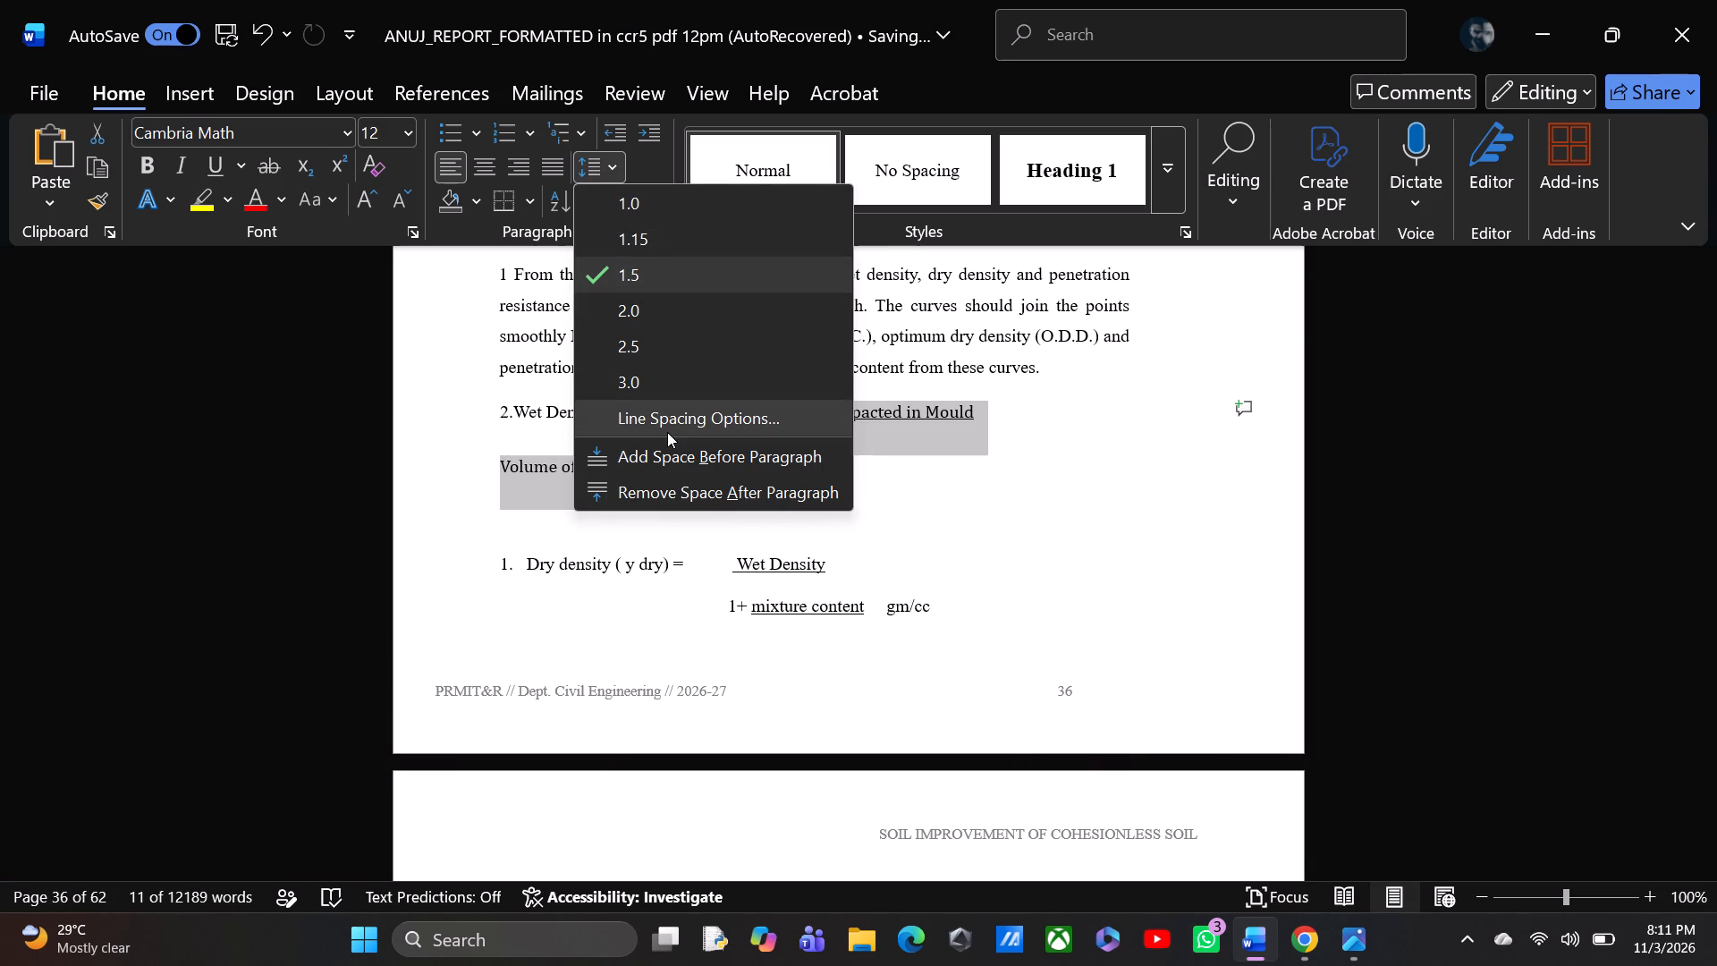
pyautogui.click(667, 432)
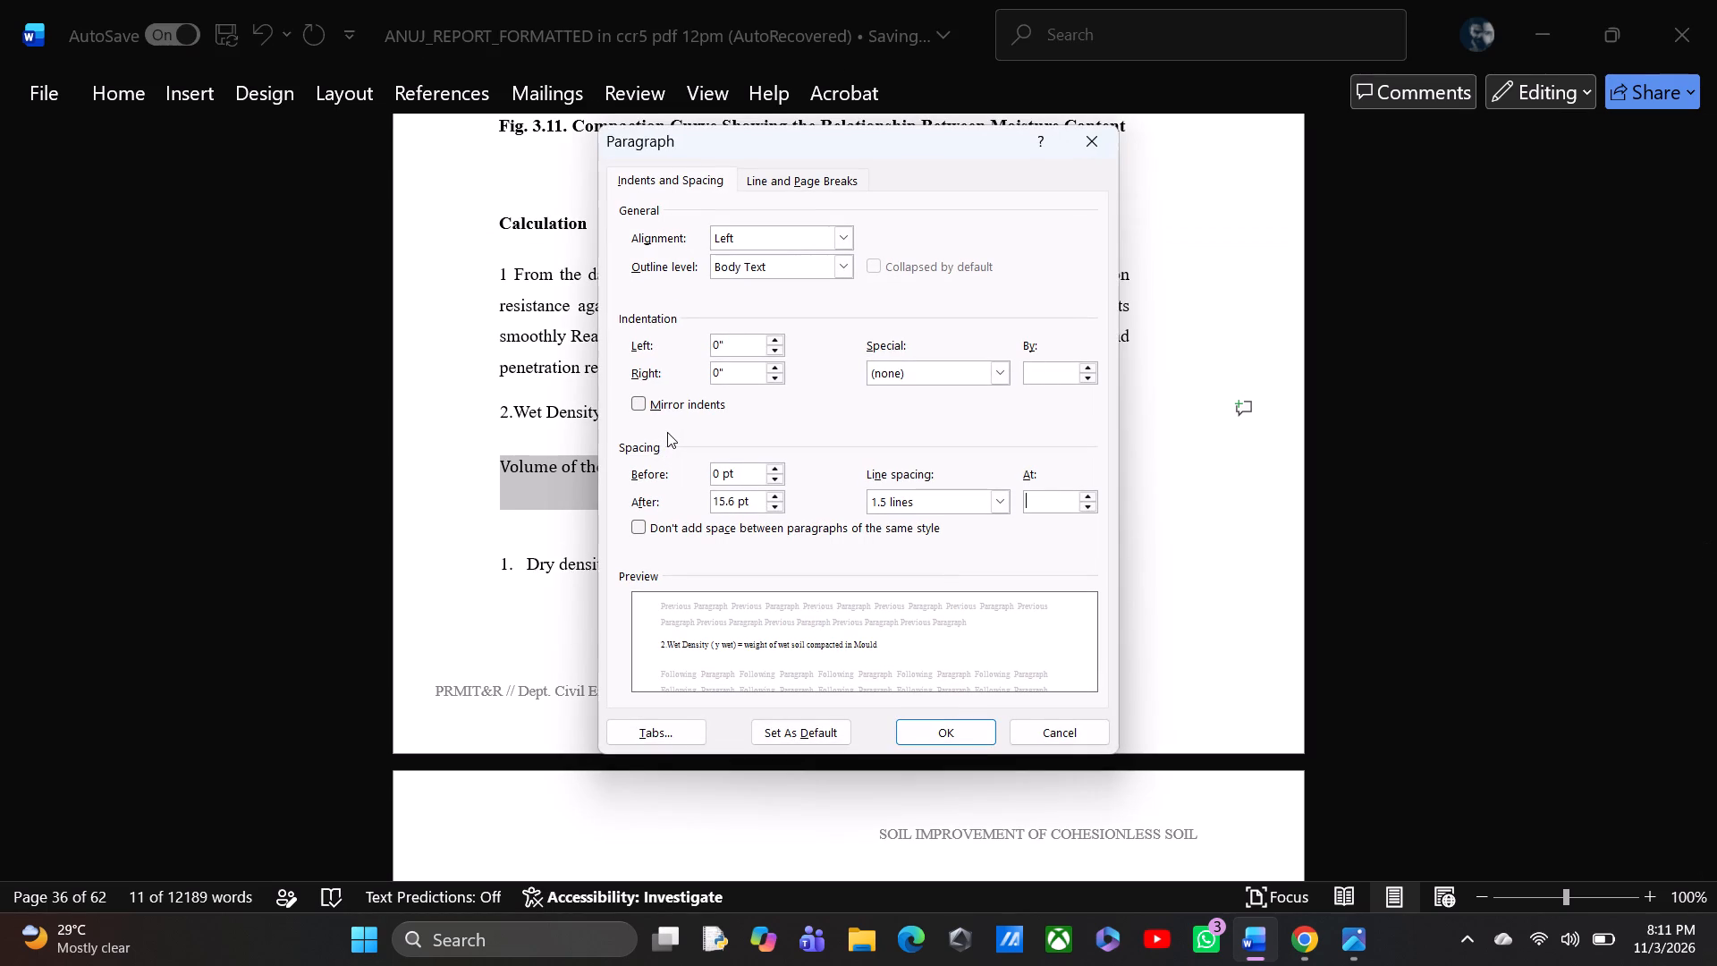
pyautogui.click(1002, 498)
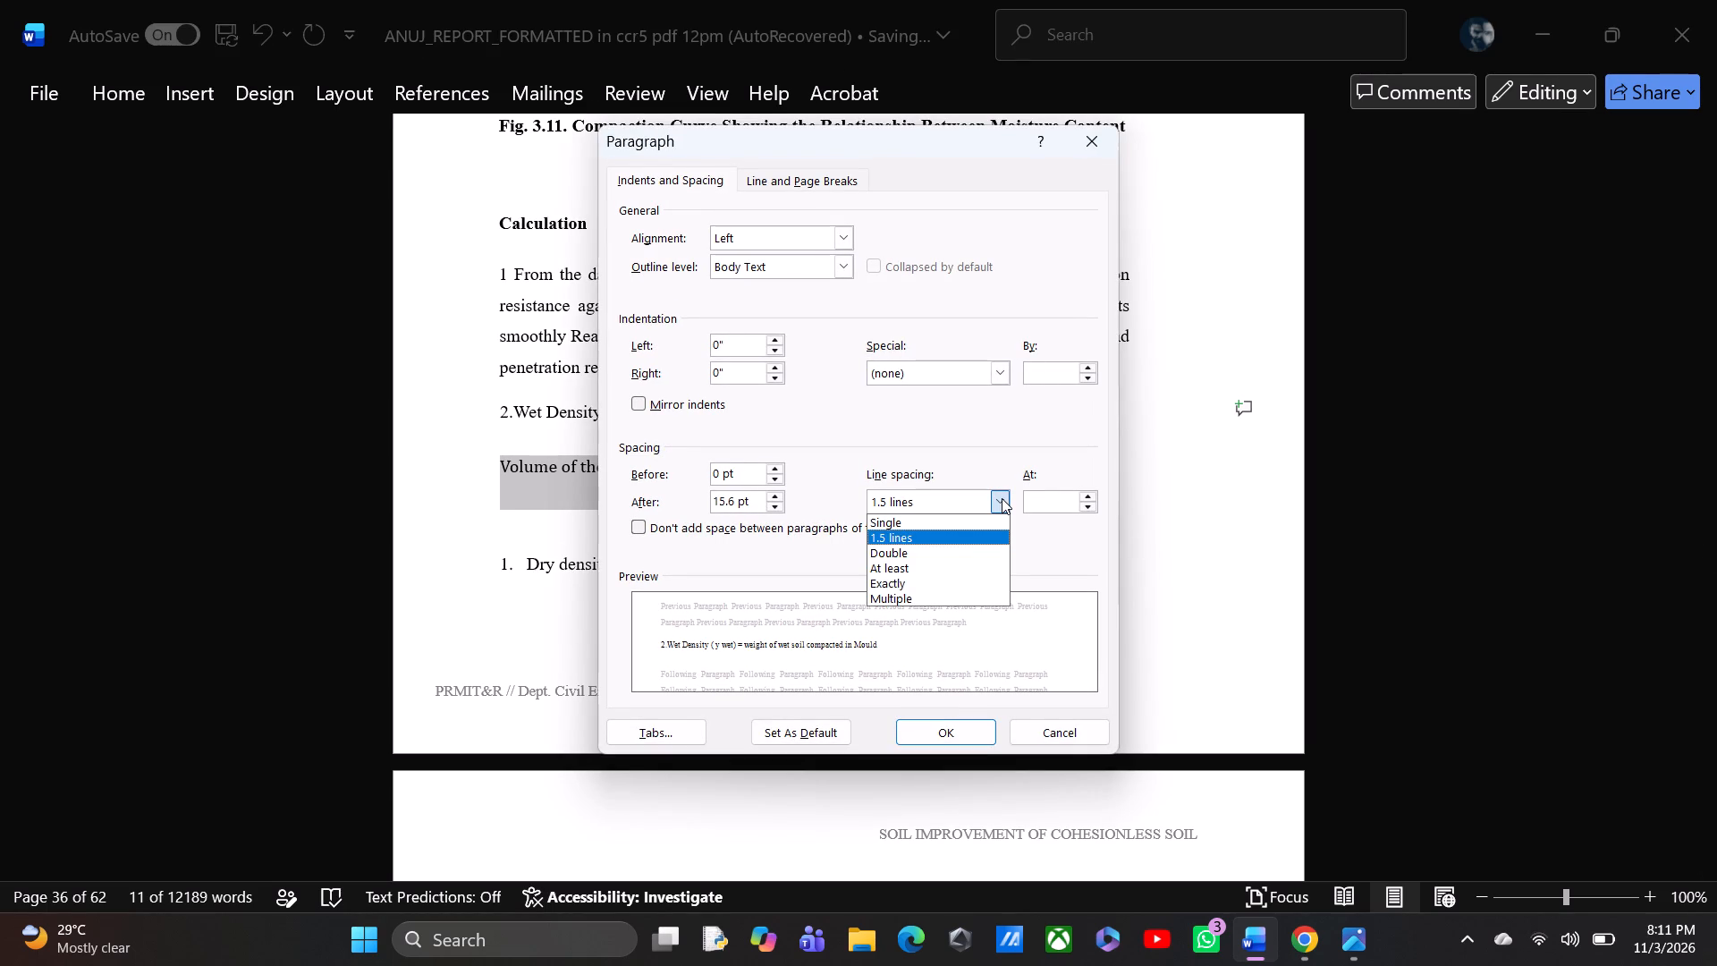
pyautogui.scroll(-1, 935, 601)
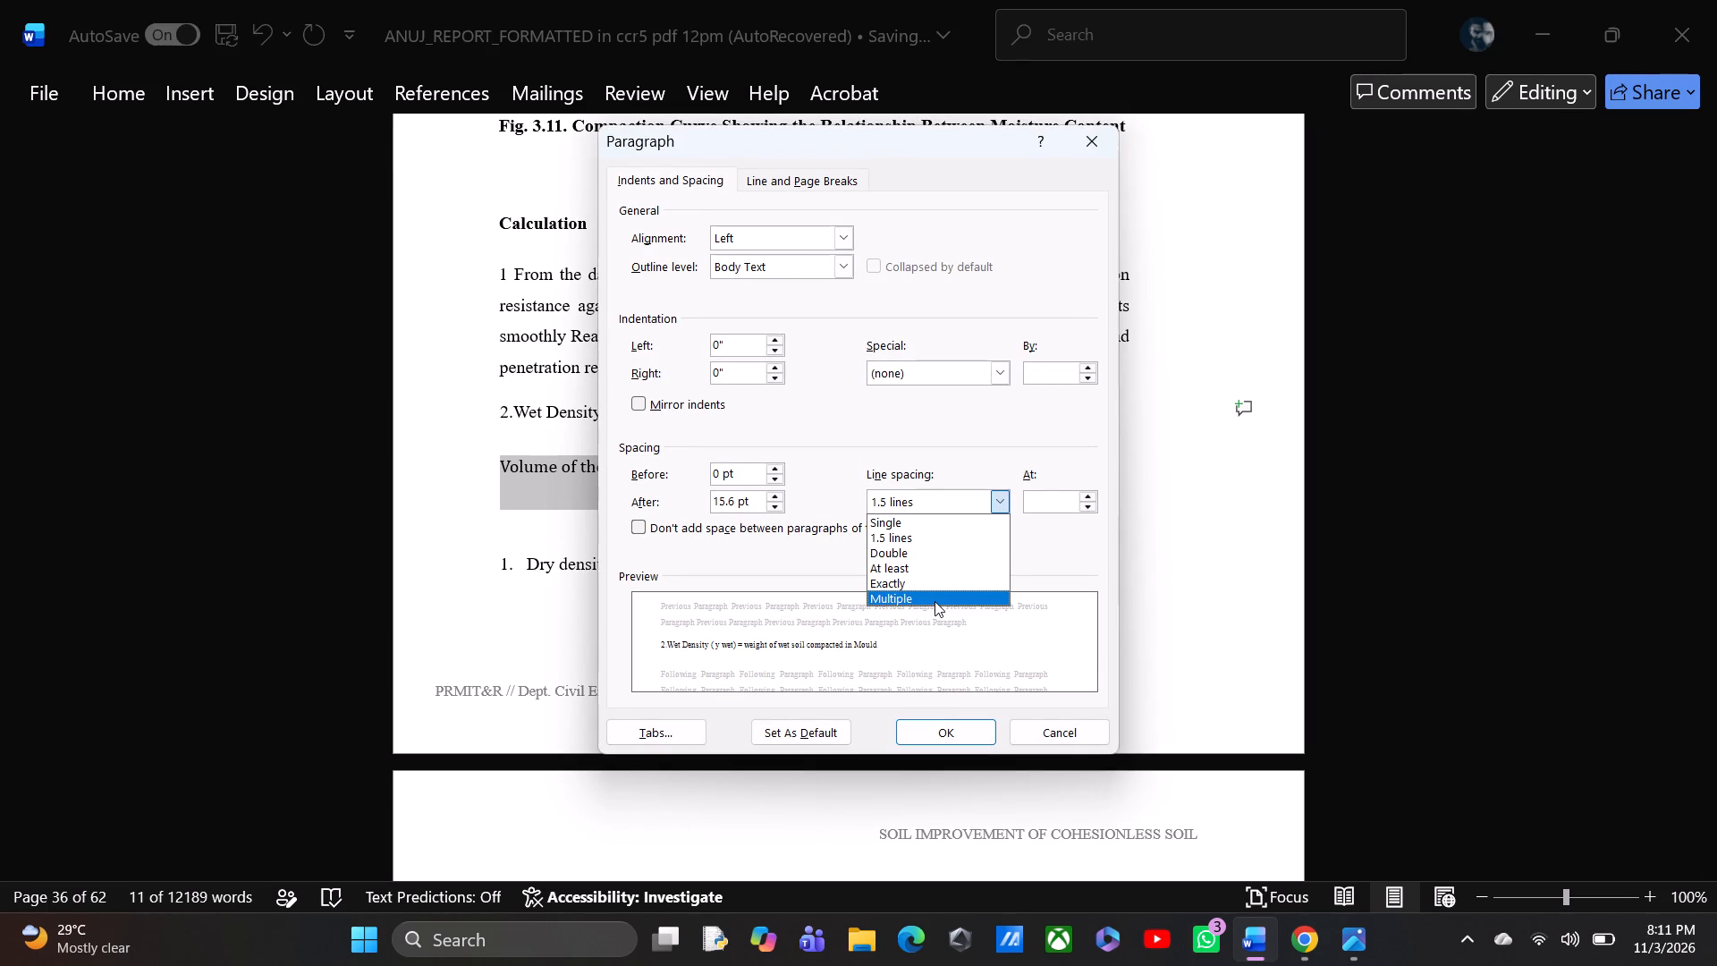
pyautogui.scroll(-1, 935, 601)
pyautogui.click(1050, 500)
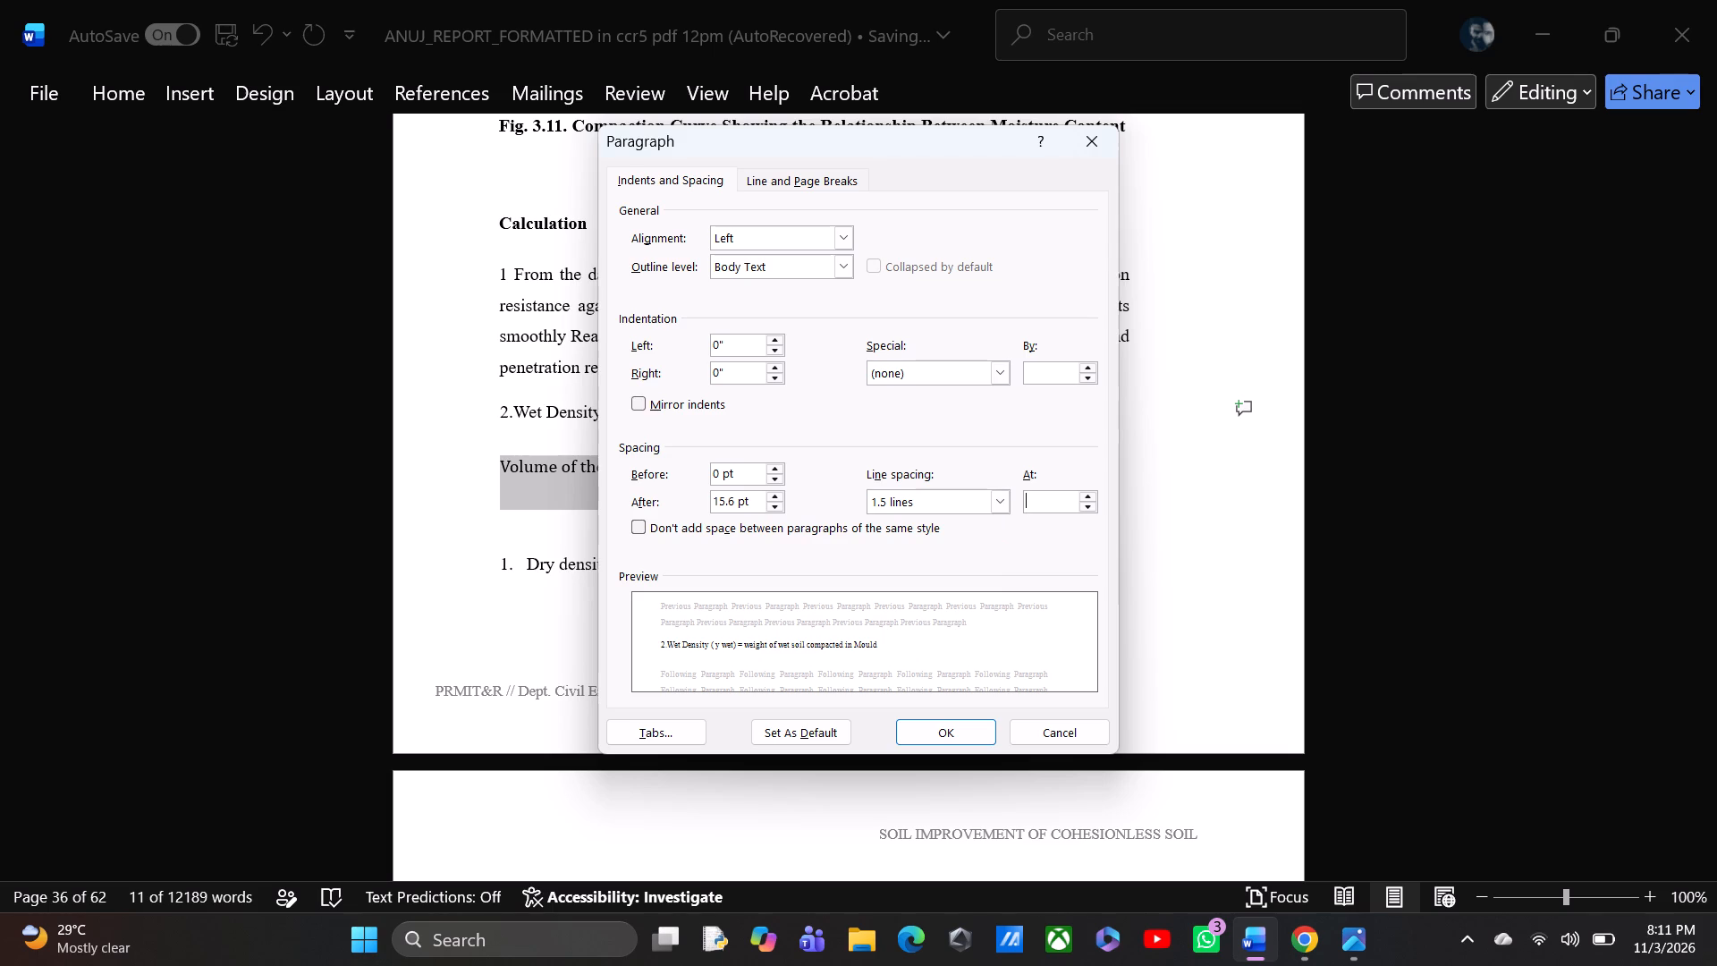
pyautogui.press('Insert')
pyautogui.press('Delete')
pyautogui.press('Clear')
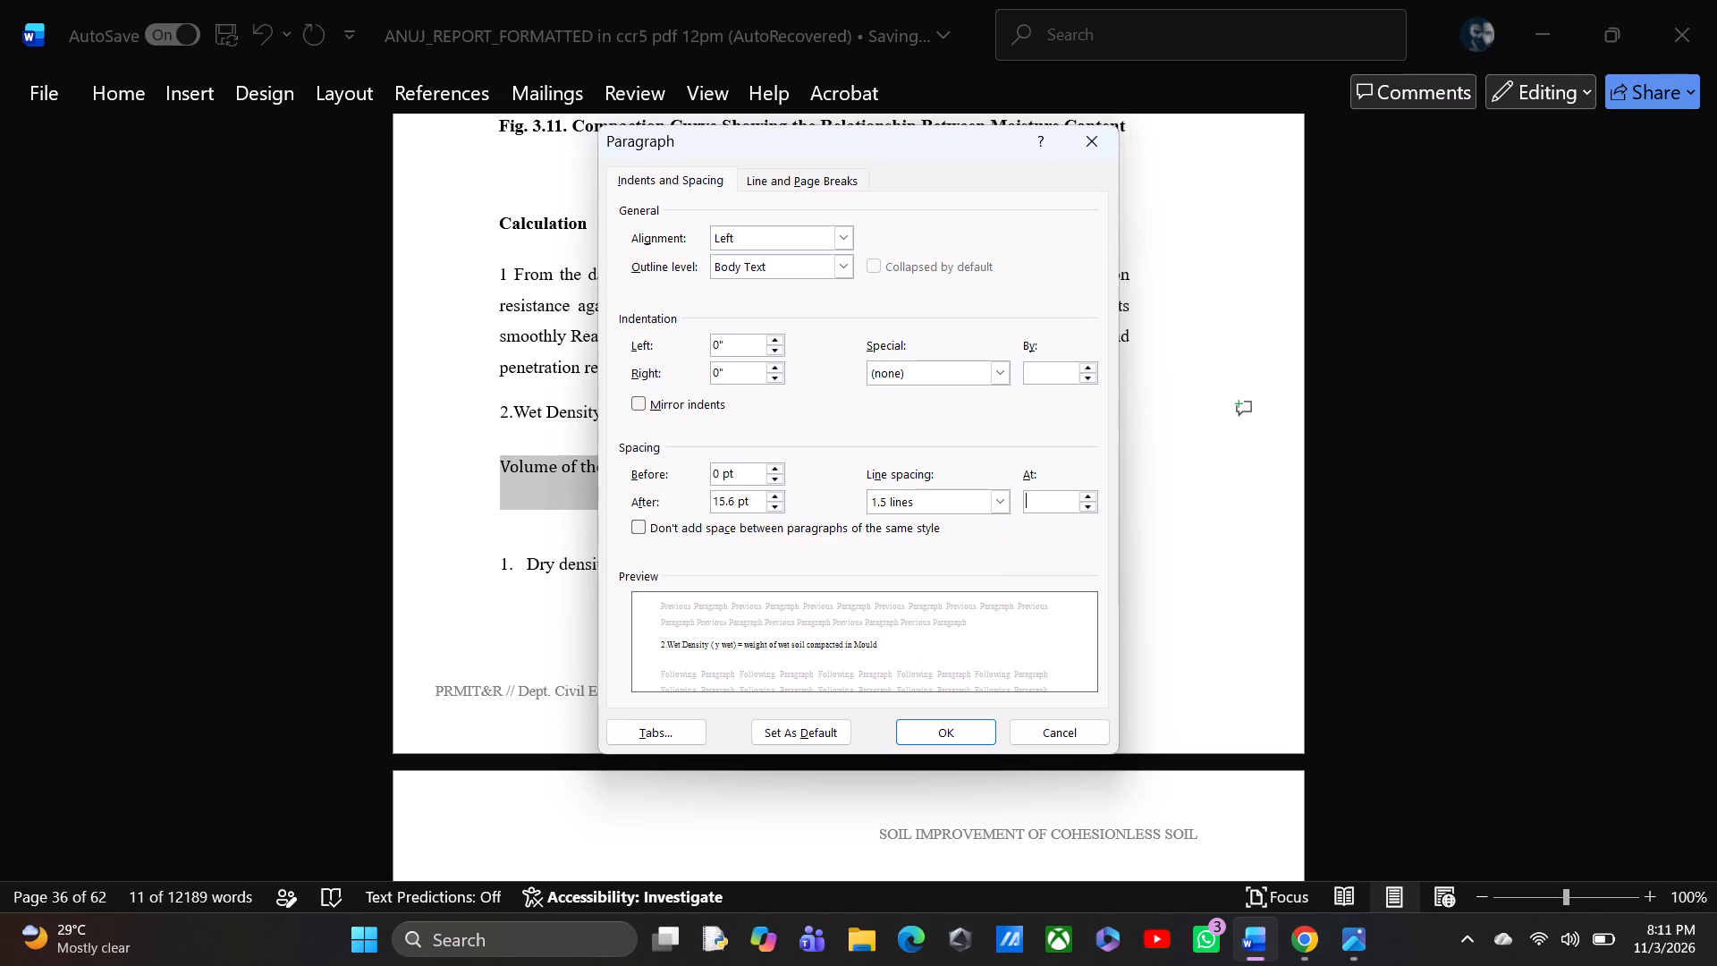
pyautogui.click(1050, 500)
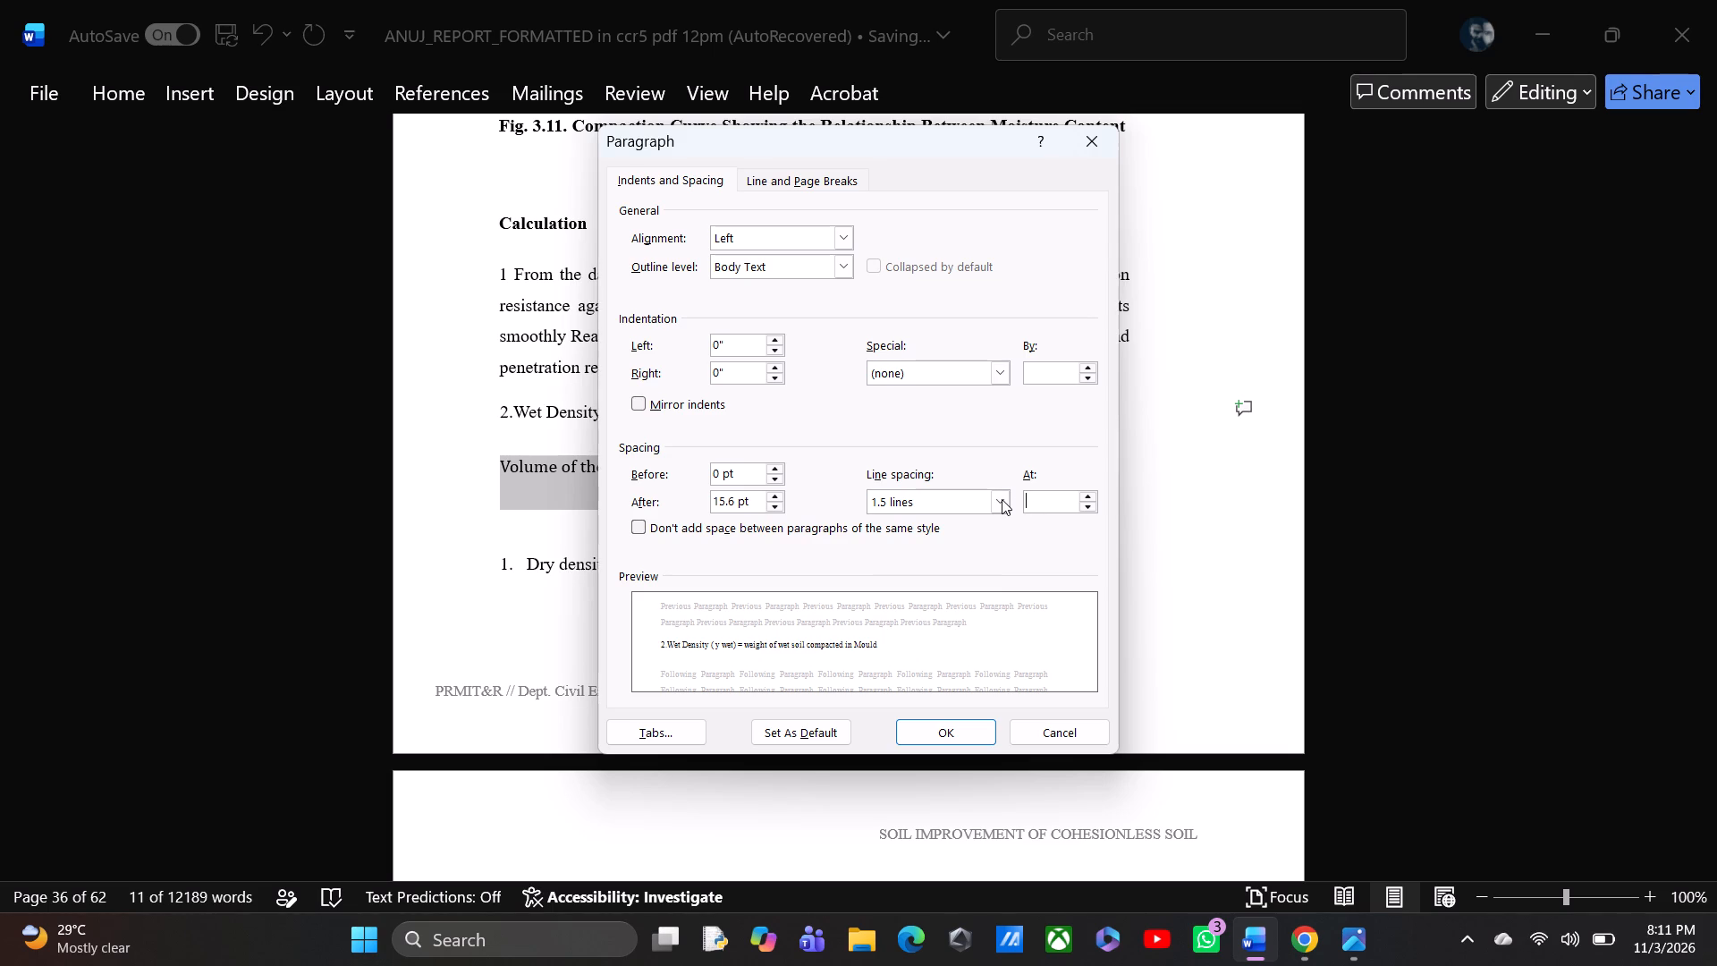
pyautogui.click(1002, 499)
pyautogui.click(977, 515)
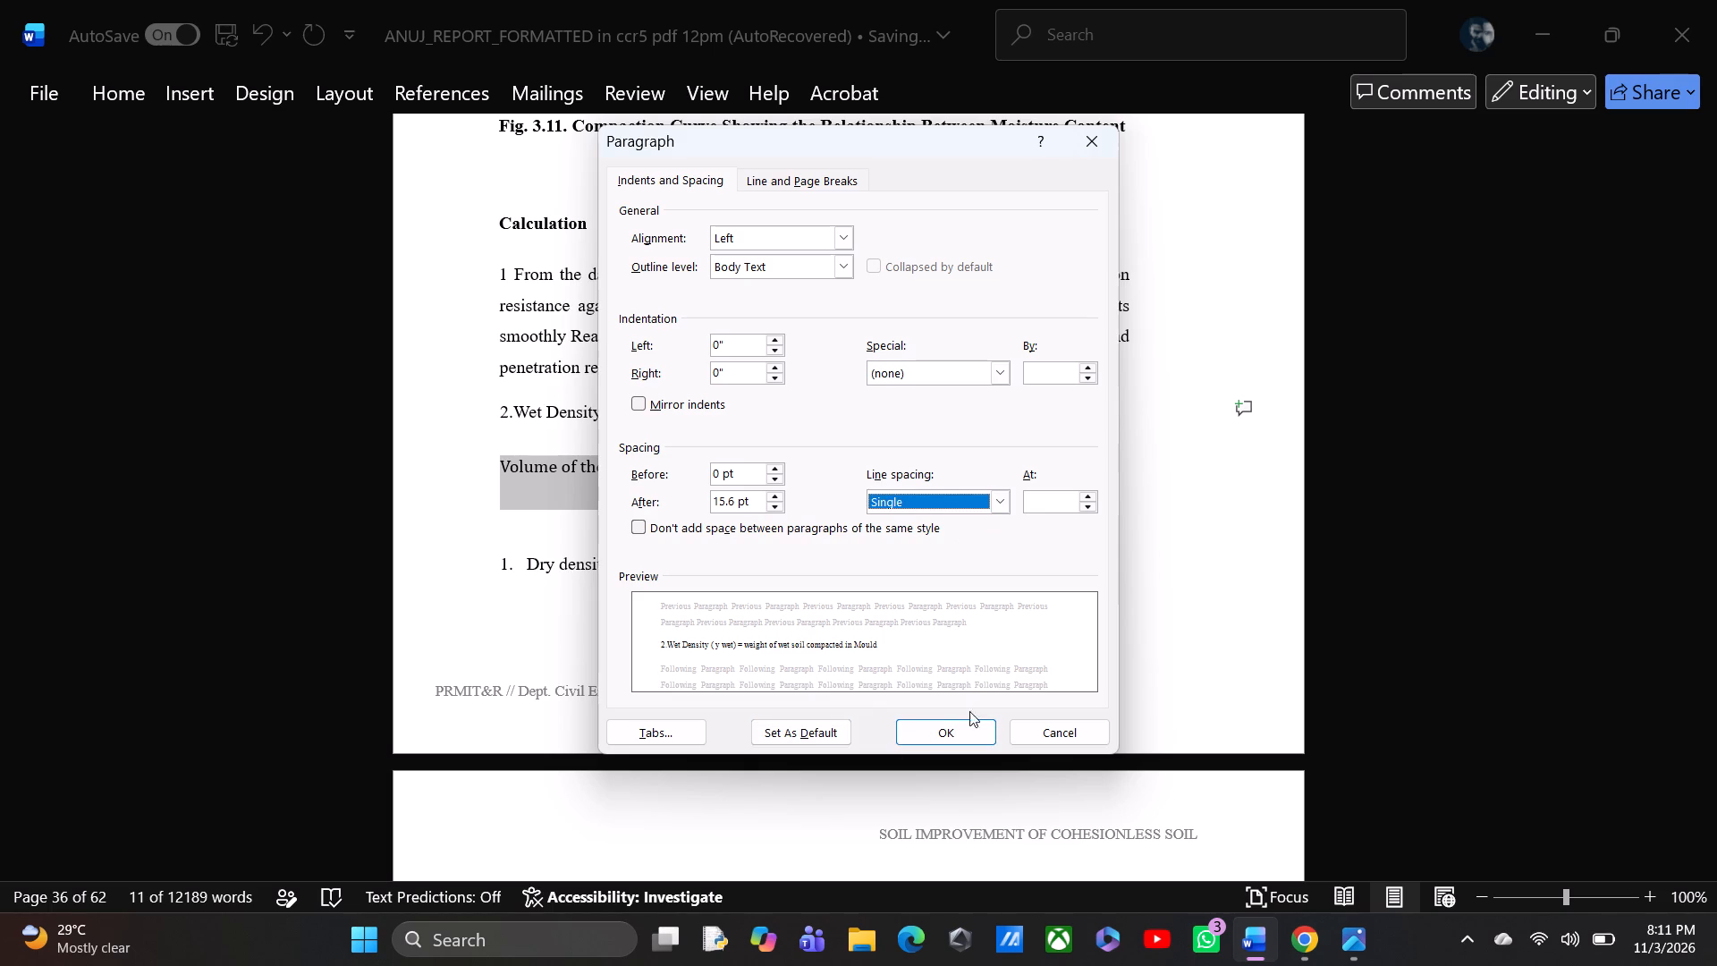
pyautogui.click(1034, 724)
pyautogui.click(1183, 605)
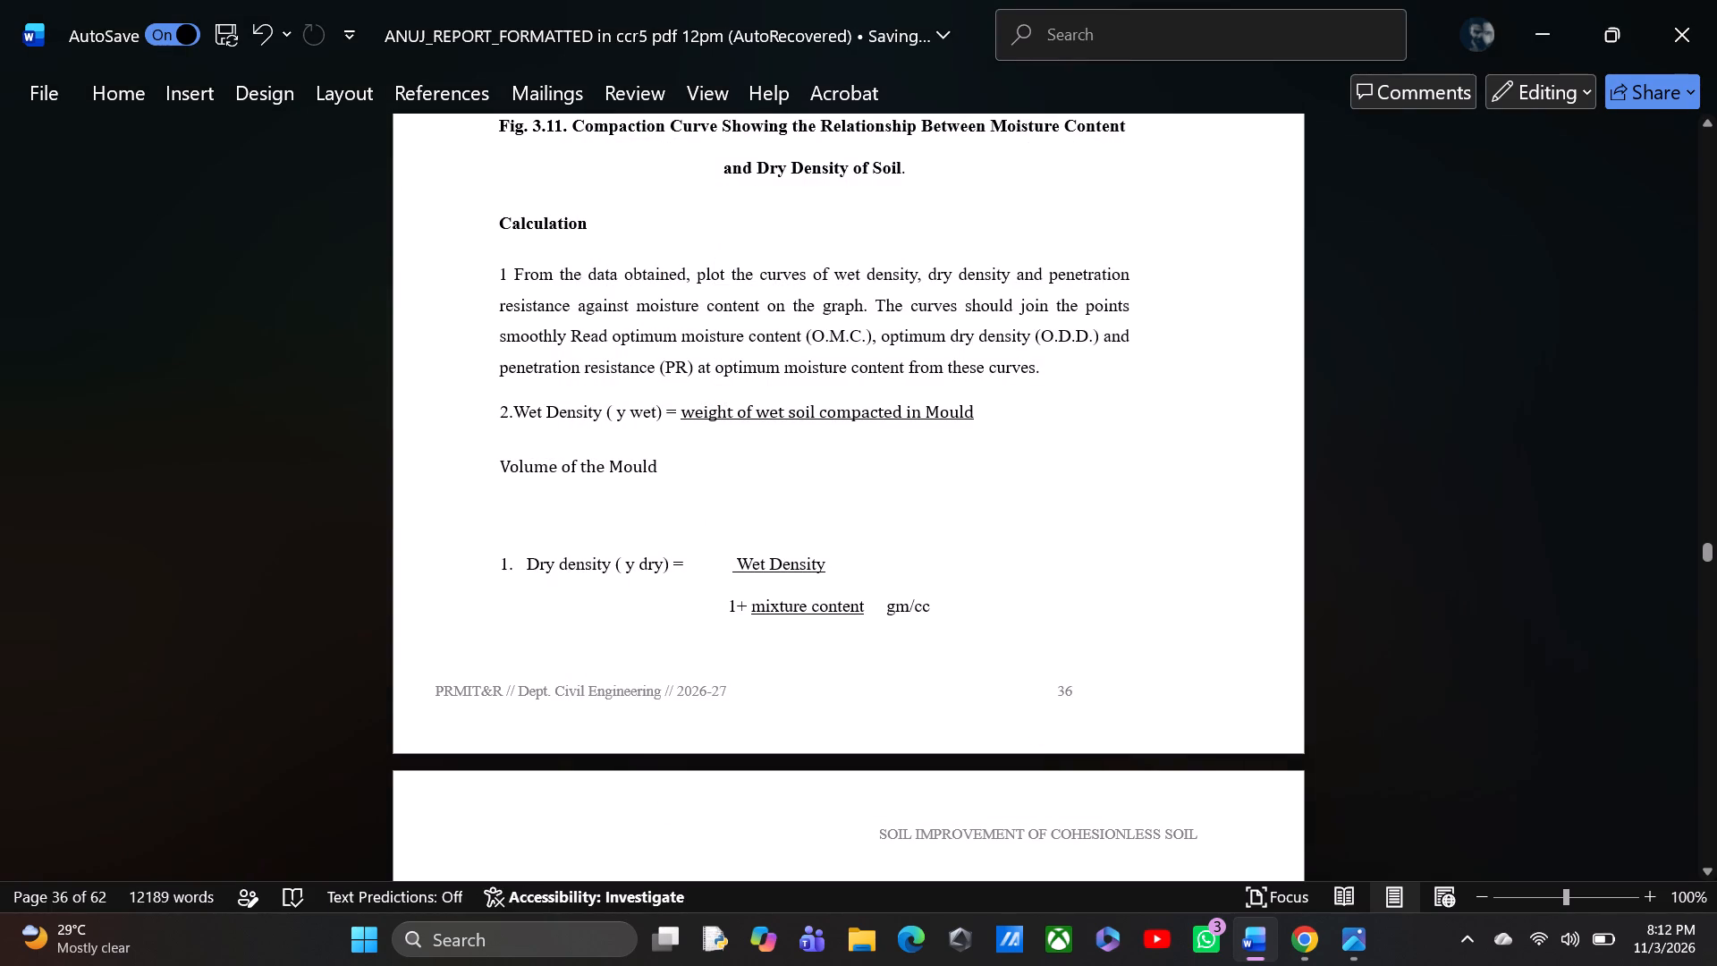
pyautogui.moveTo(511, 411); pyautogui.dragTo(647, 490)
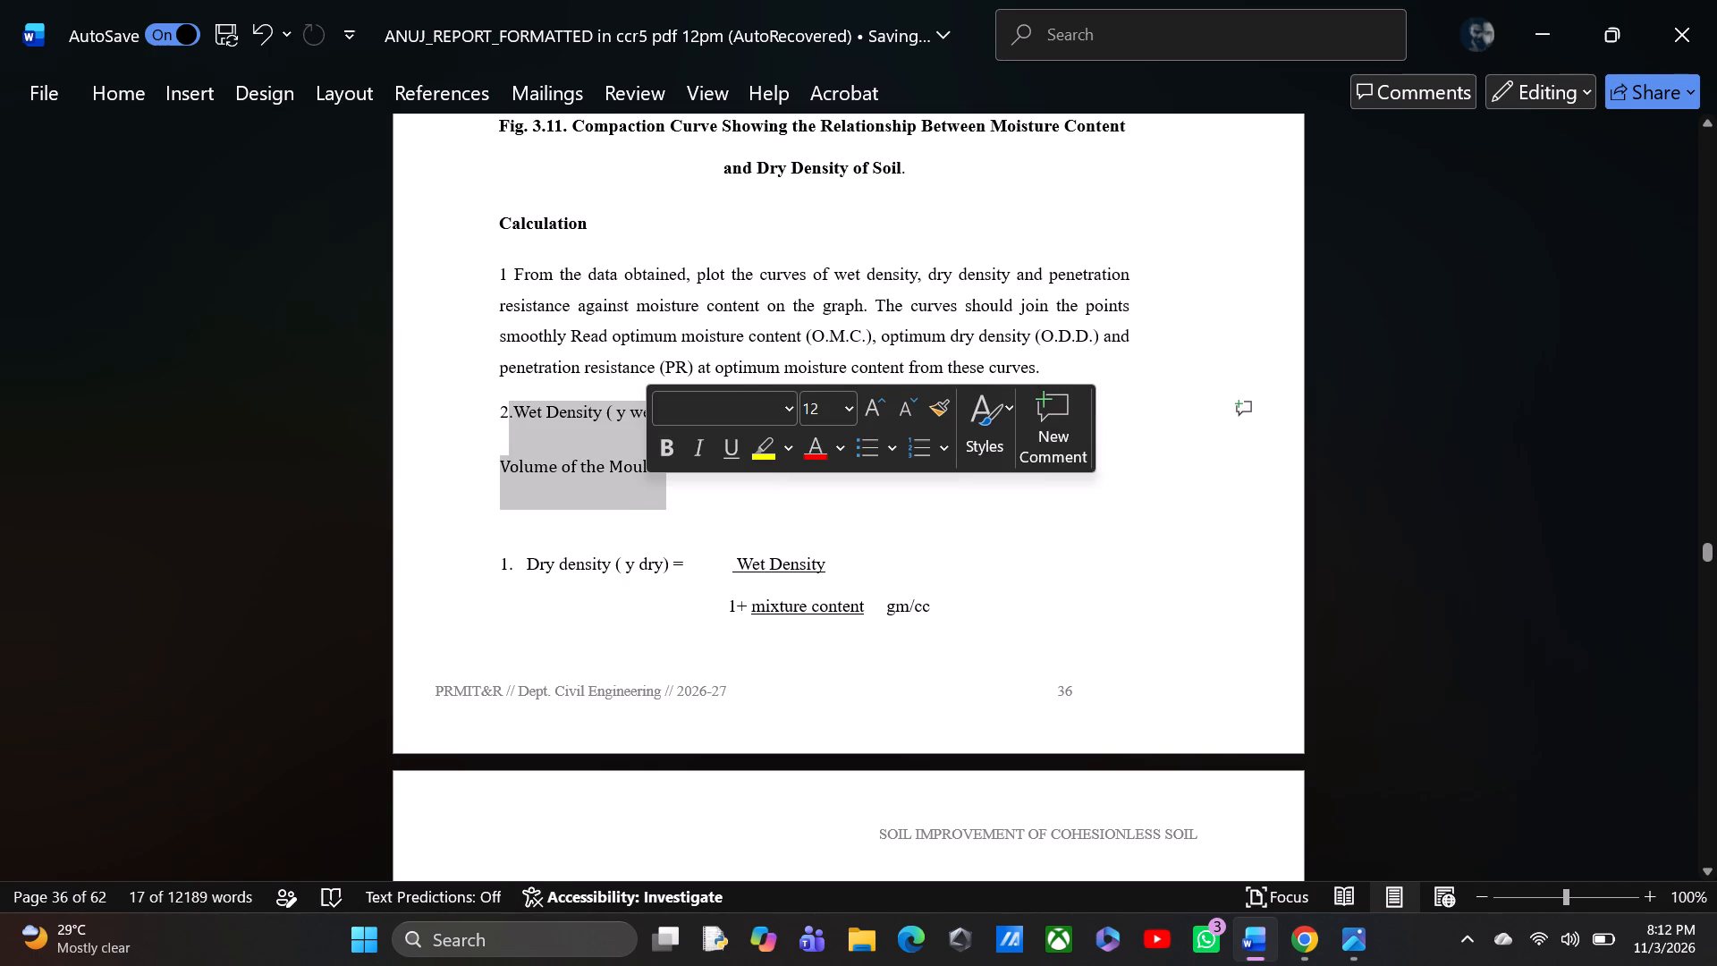
pyautogui.hotkey('ctrl', 'c')
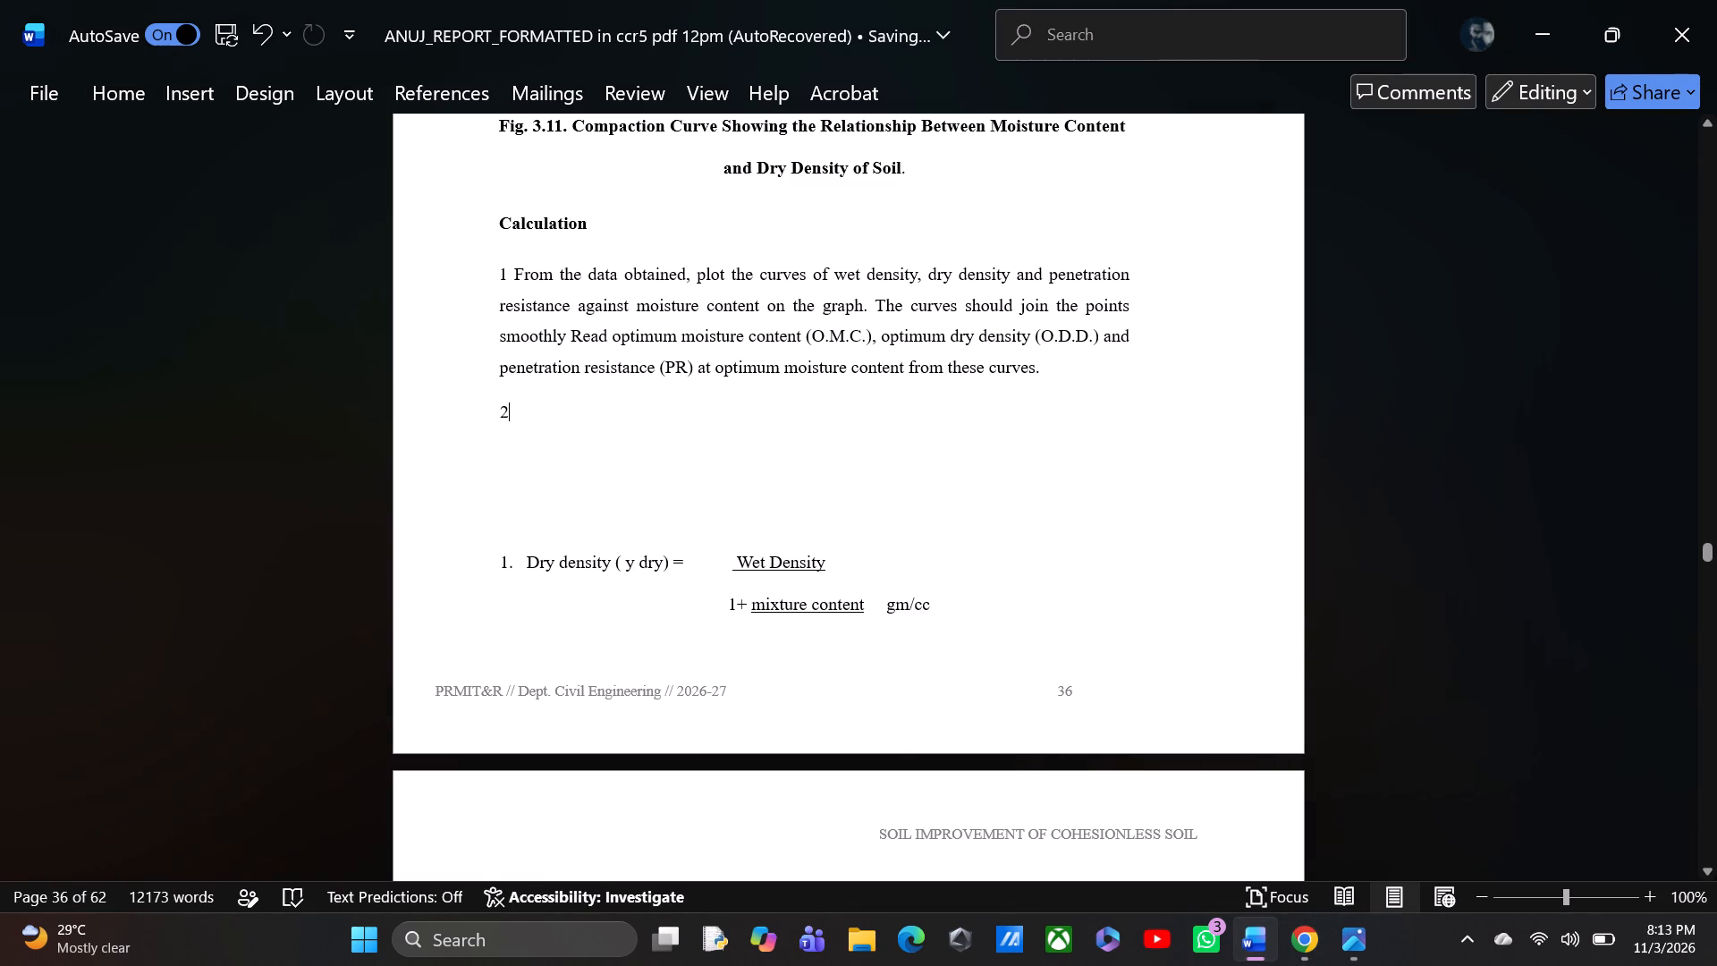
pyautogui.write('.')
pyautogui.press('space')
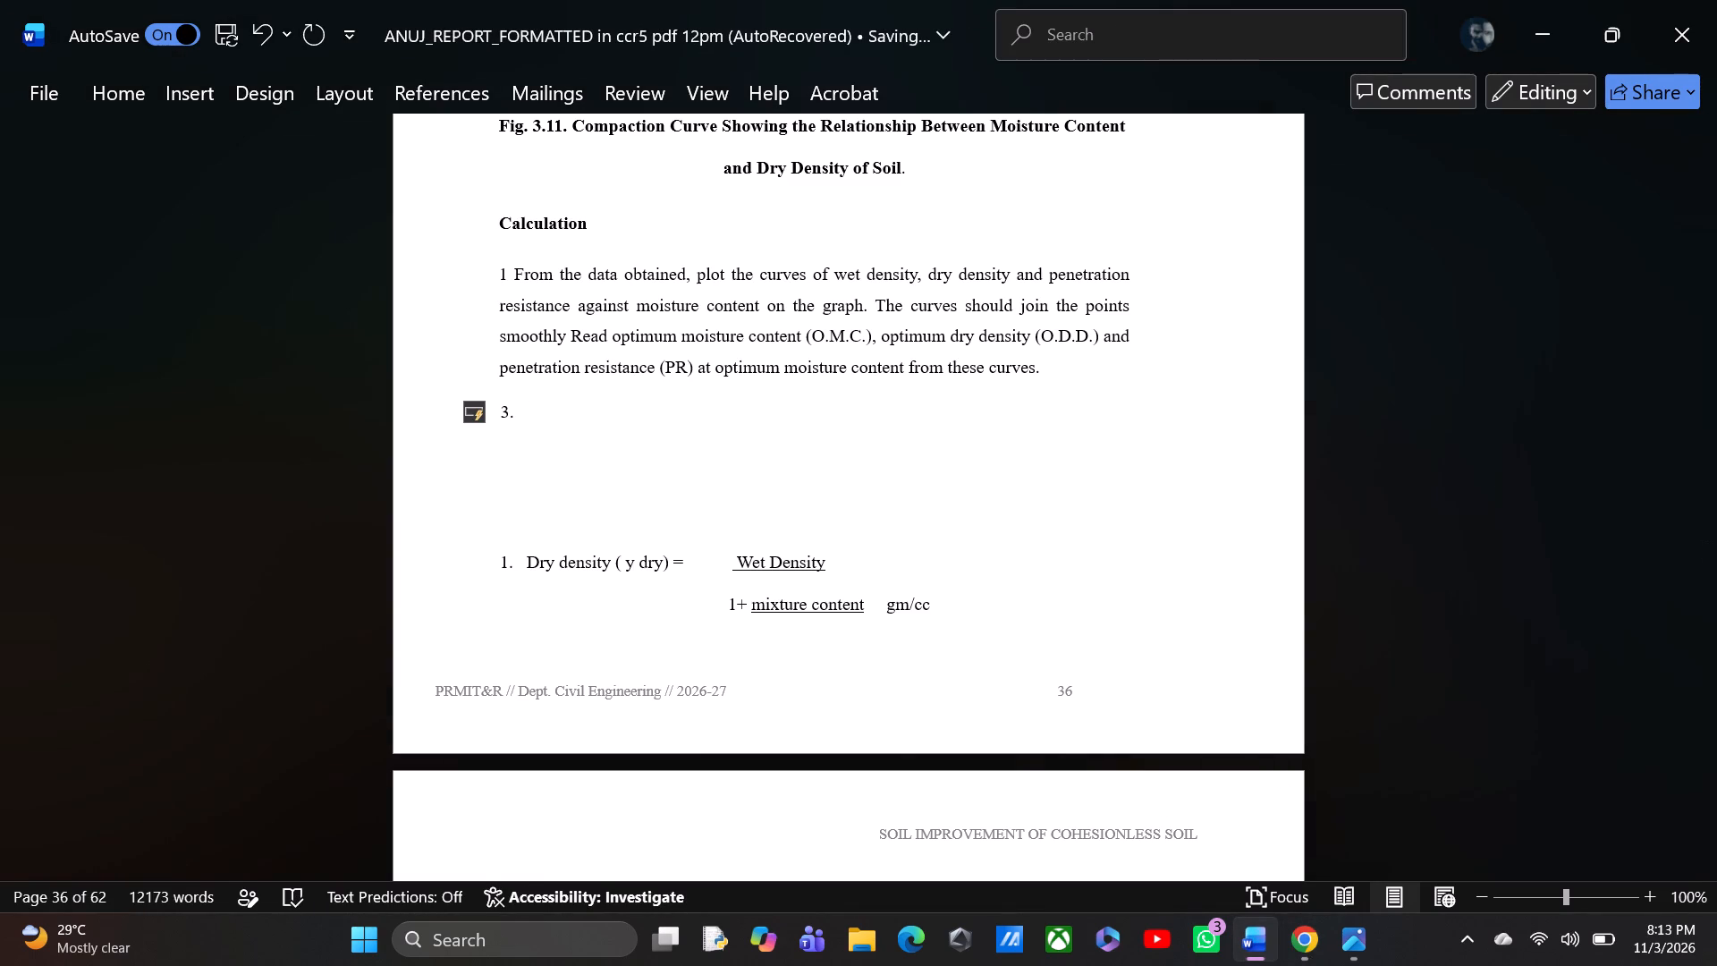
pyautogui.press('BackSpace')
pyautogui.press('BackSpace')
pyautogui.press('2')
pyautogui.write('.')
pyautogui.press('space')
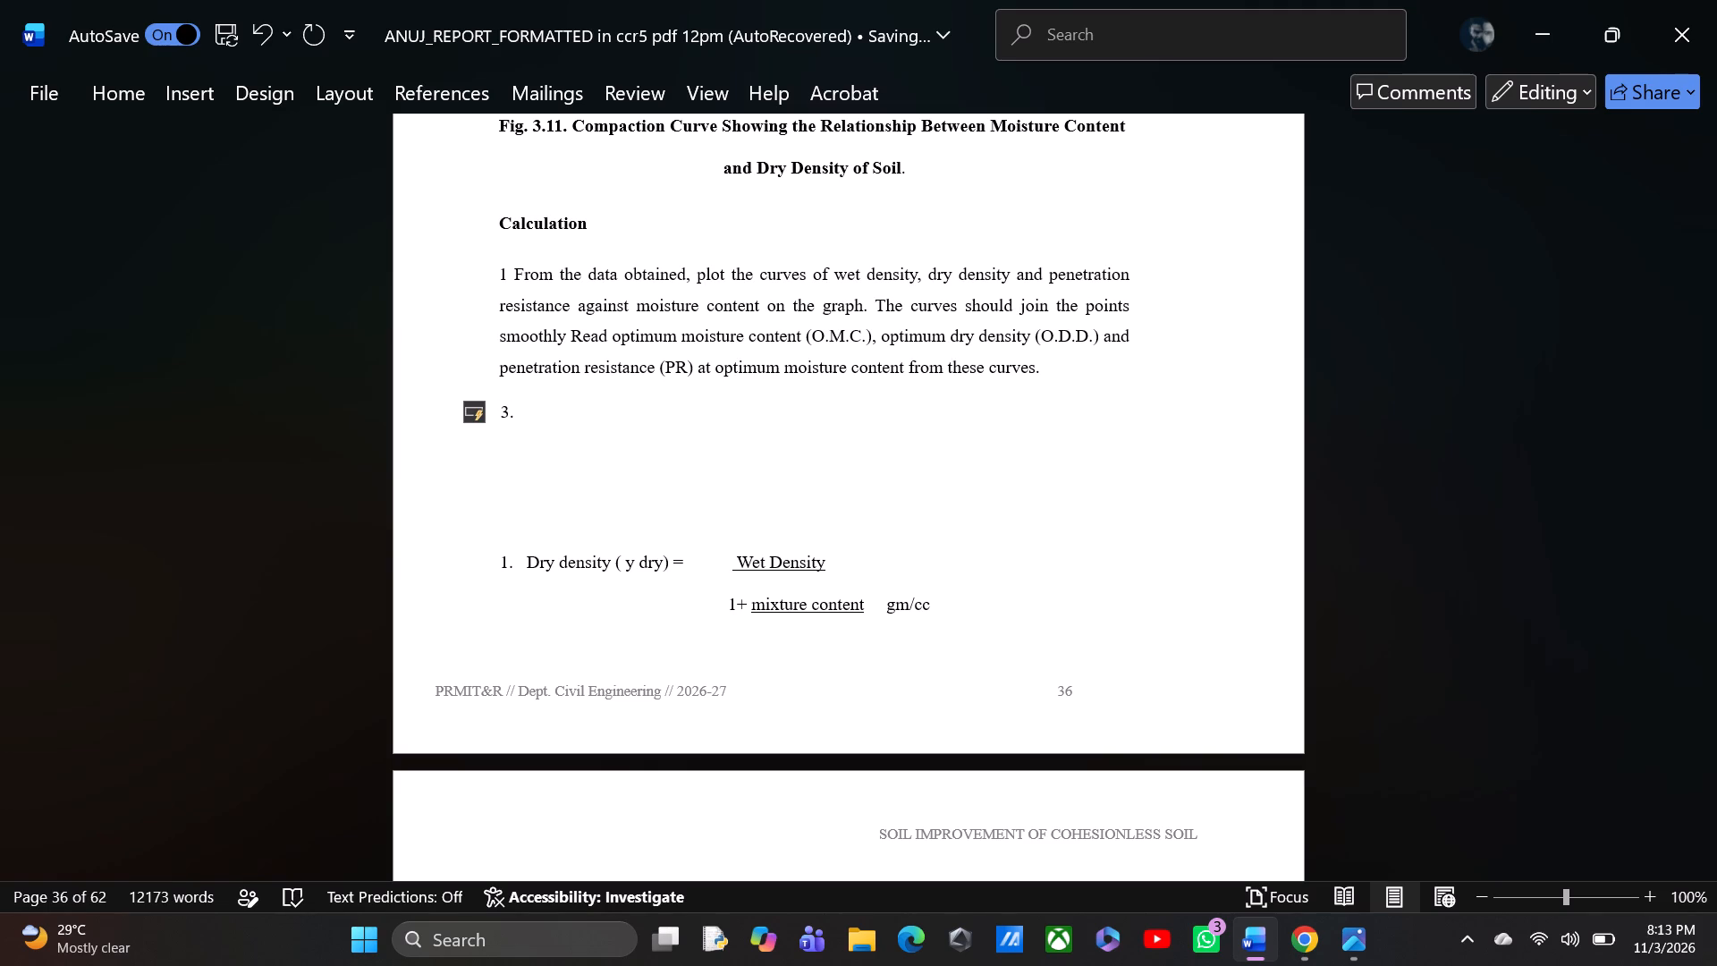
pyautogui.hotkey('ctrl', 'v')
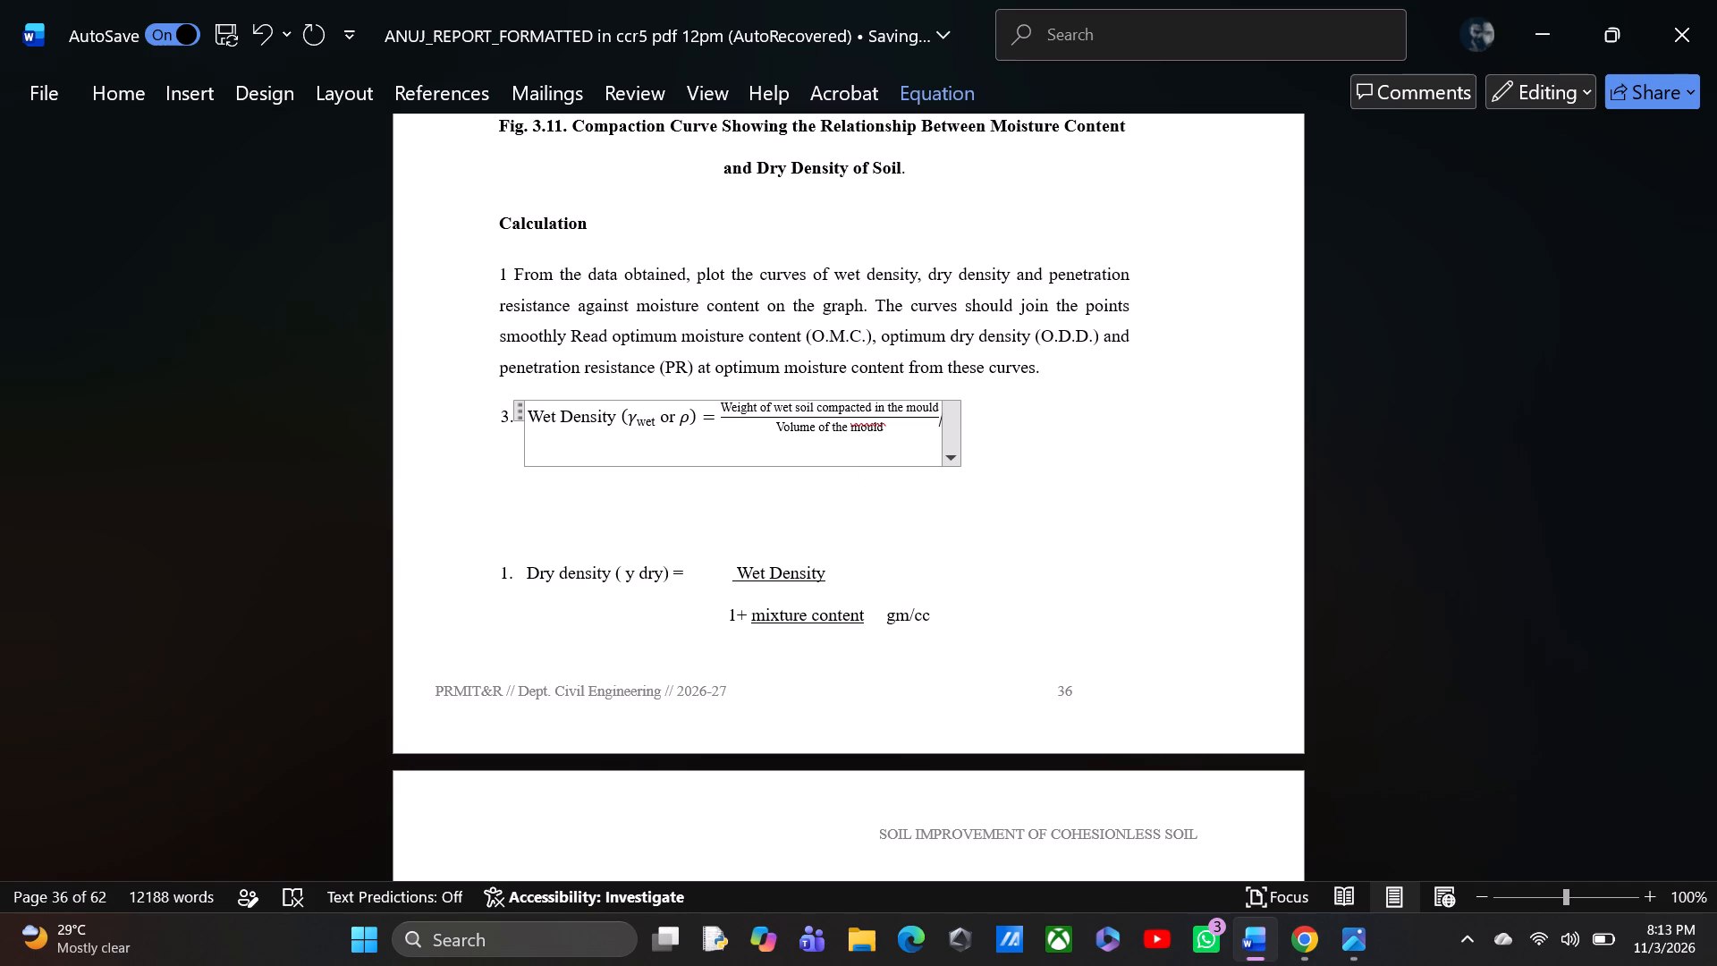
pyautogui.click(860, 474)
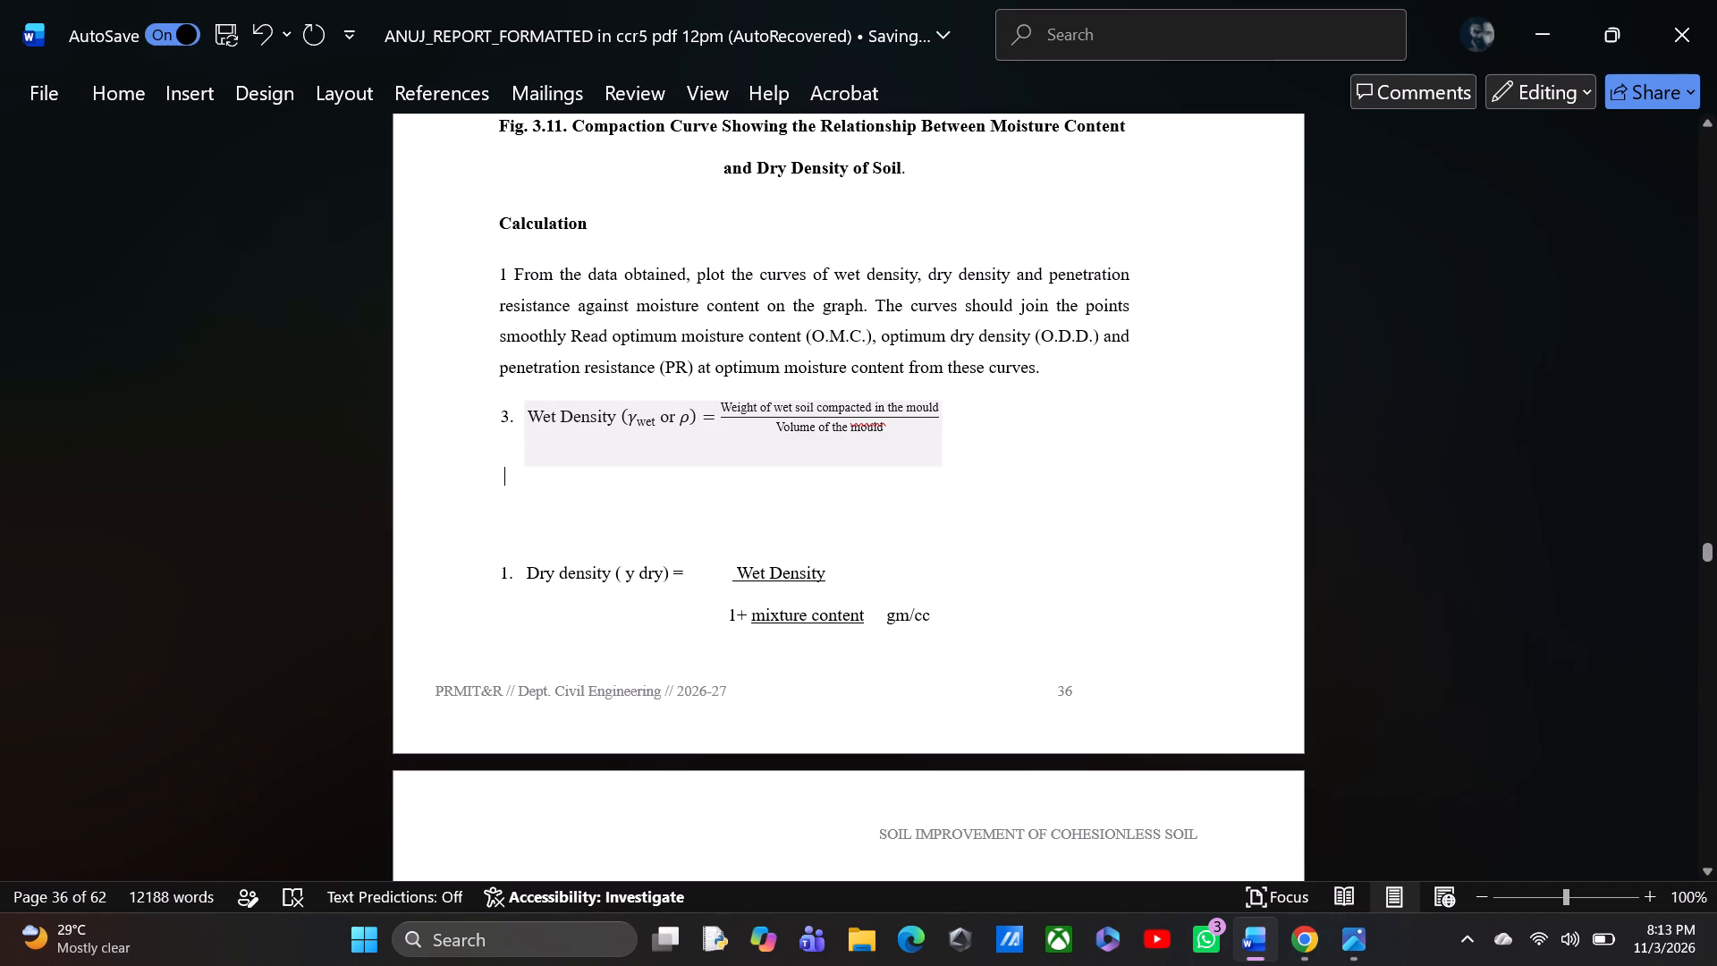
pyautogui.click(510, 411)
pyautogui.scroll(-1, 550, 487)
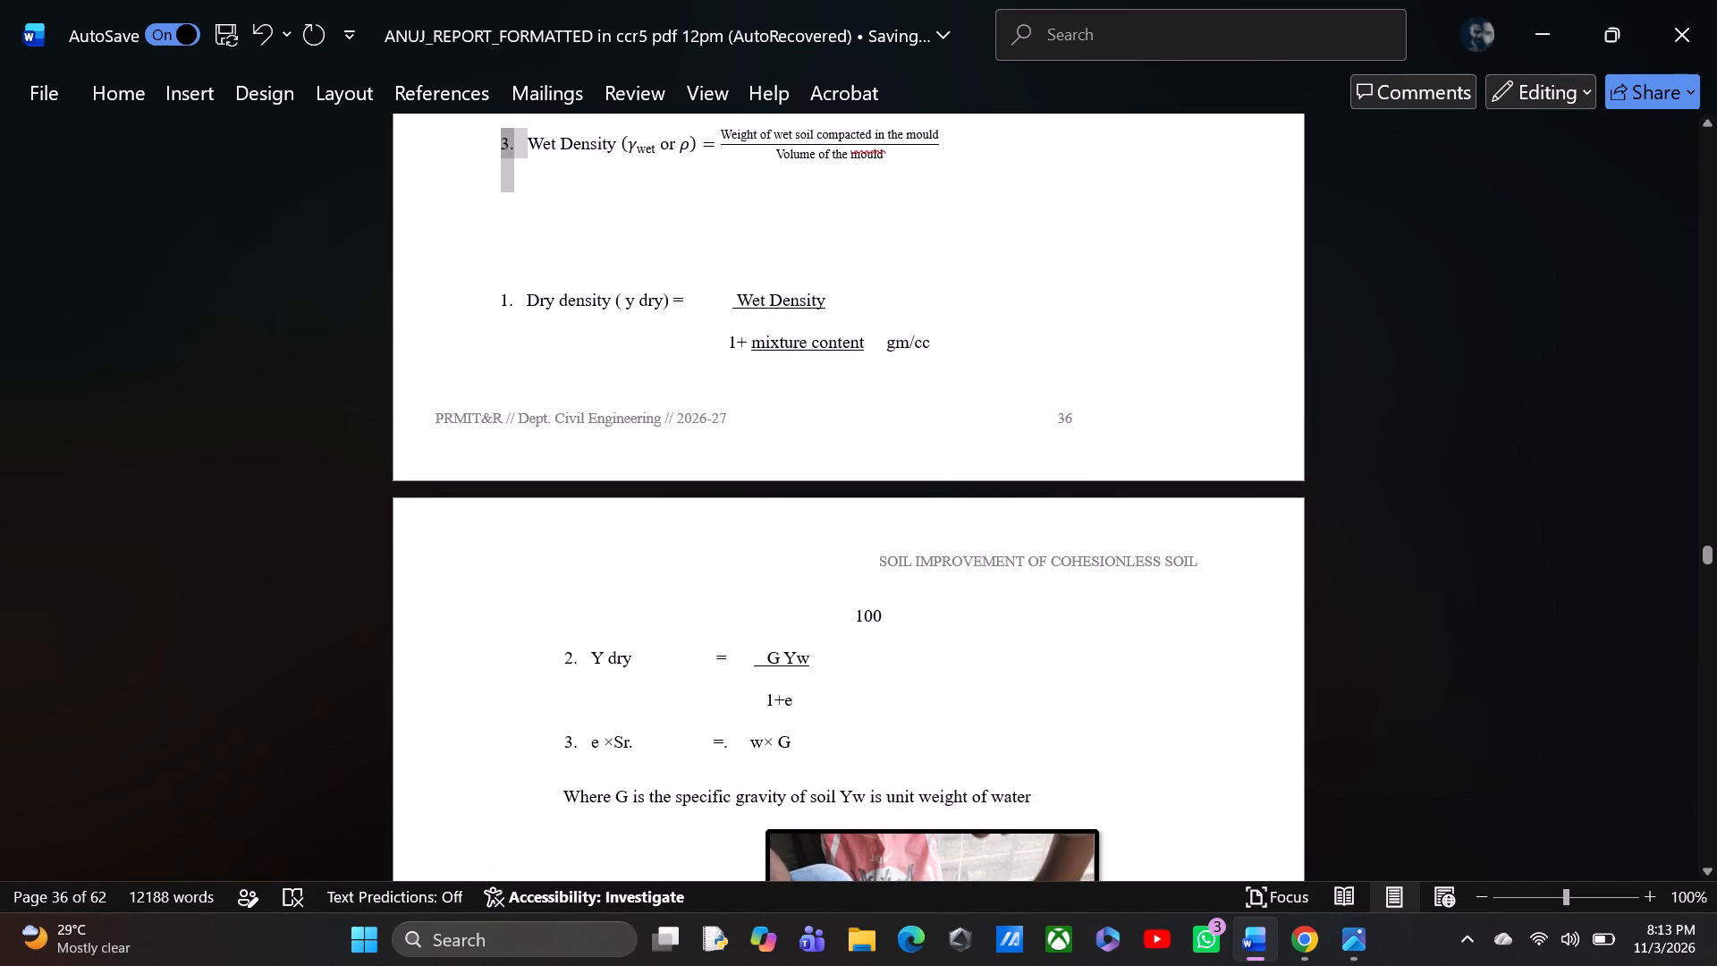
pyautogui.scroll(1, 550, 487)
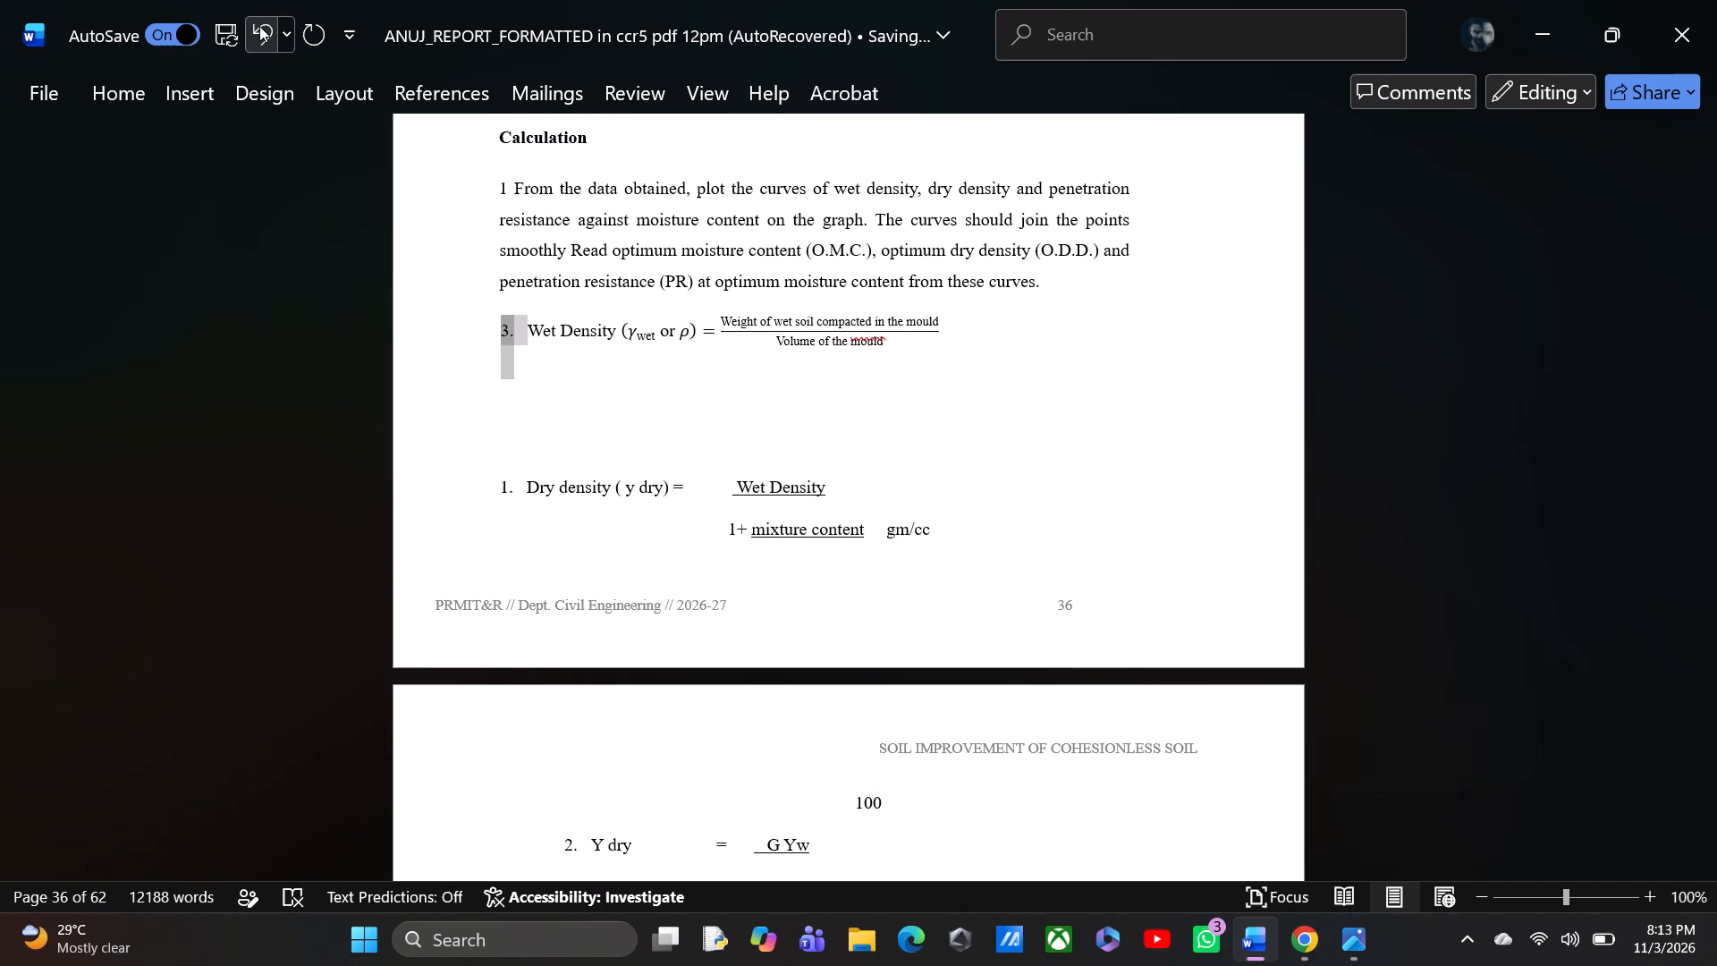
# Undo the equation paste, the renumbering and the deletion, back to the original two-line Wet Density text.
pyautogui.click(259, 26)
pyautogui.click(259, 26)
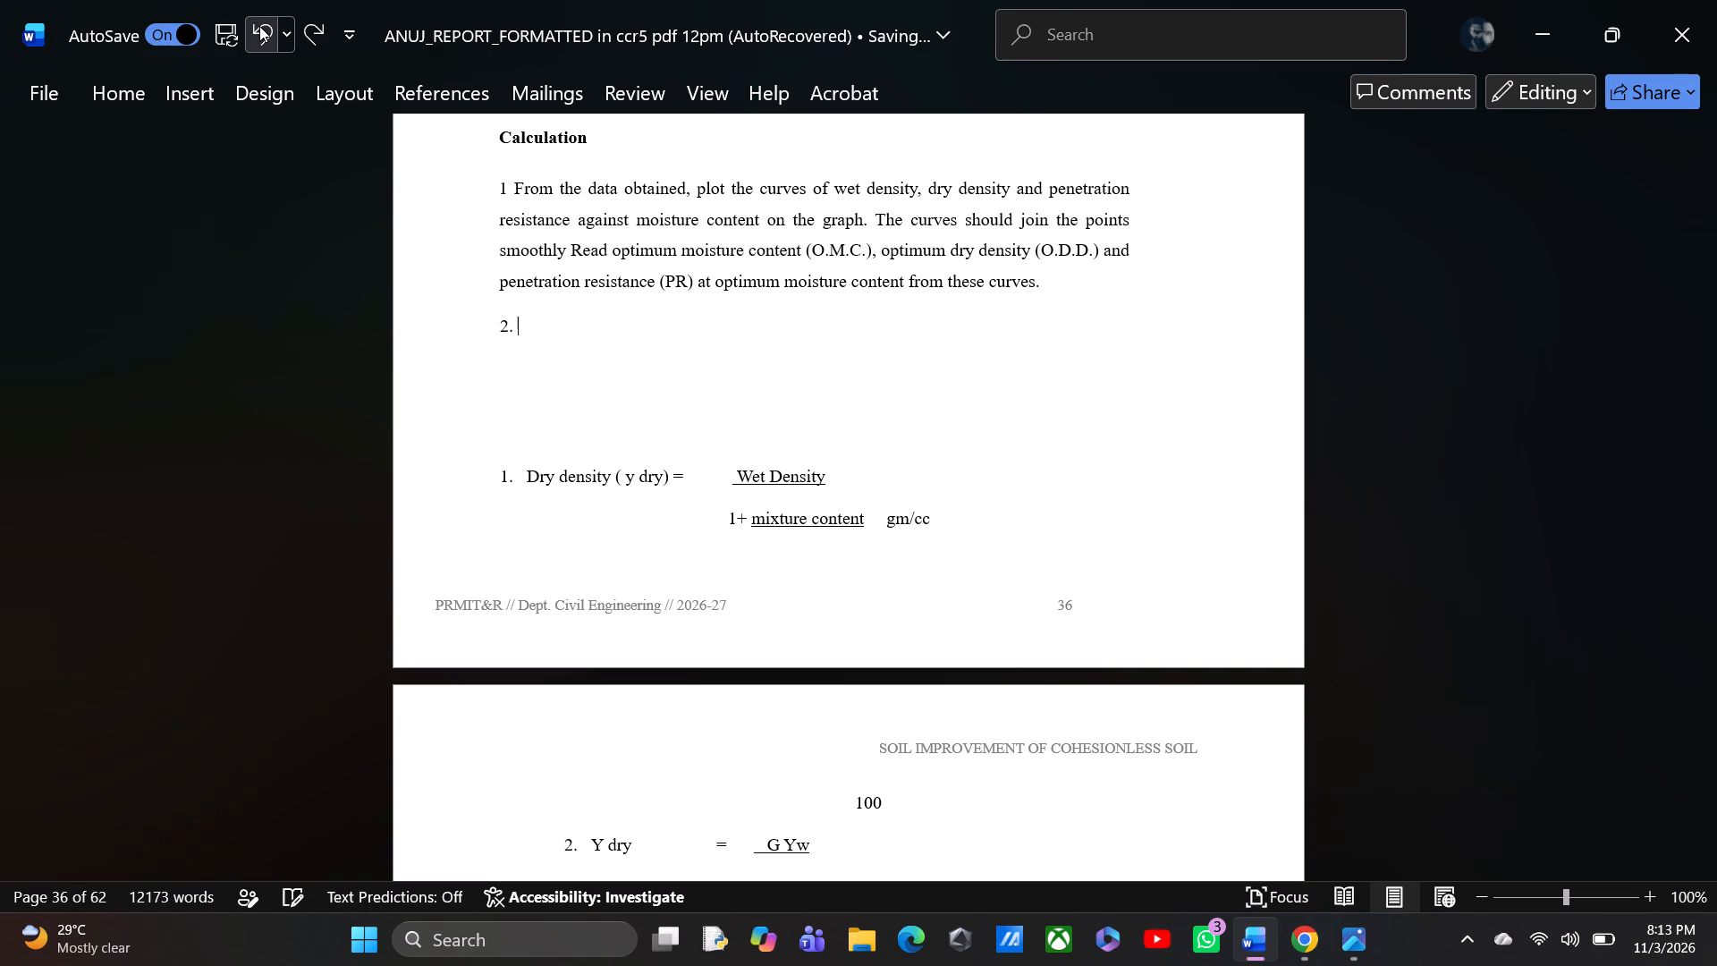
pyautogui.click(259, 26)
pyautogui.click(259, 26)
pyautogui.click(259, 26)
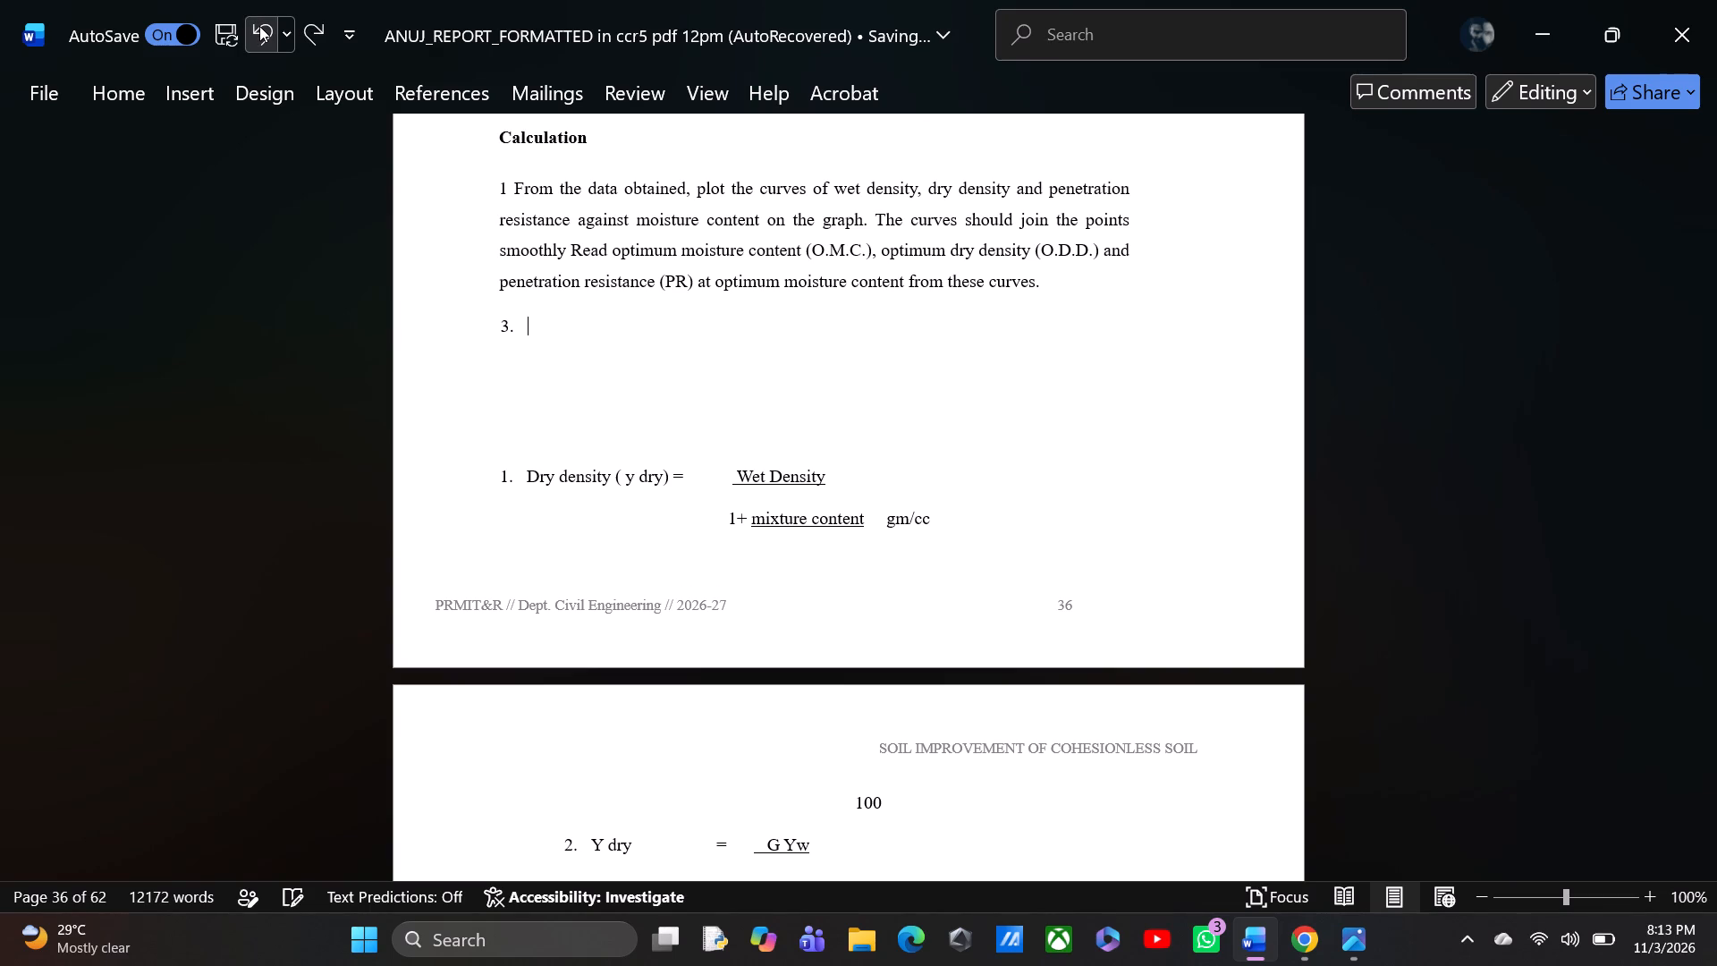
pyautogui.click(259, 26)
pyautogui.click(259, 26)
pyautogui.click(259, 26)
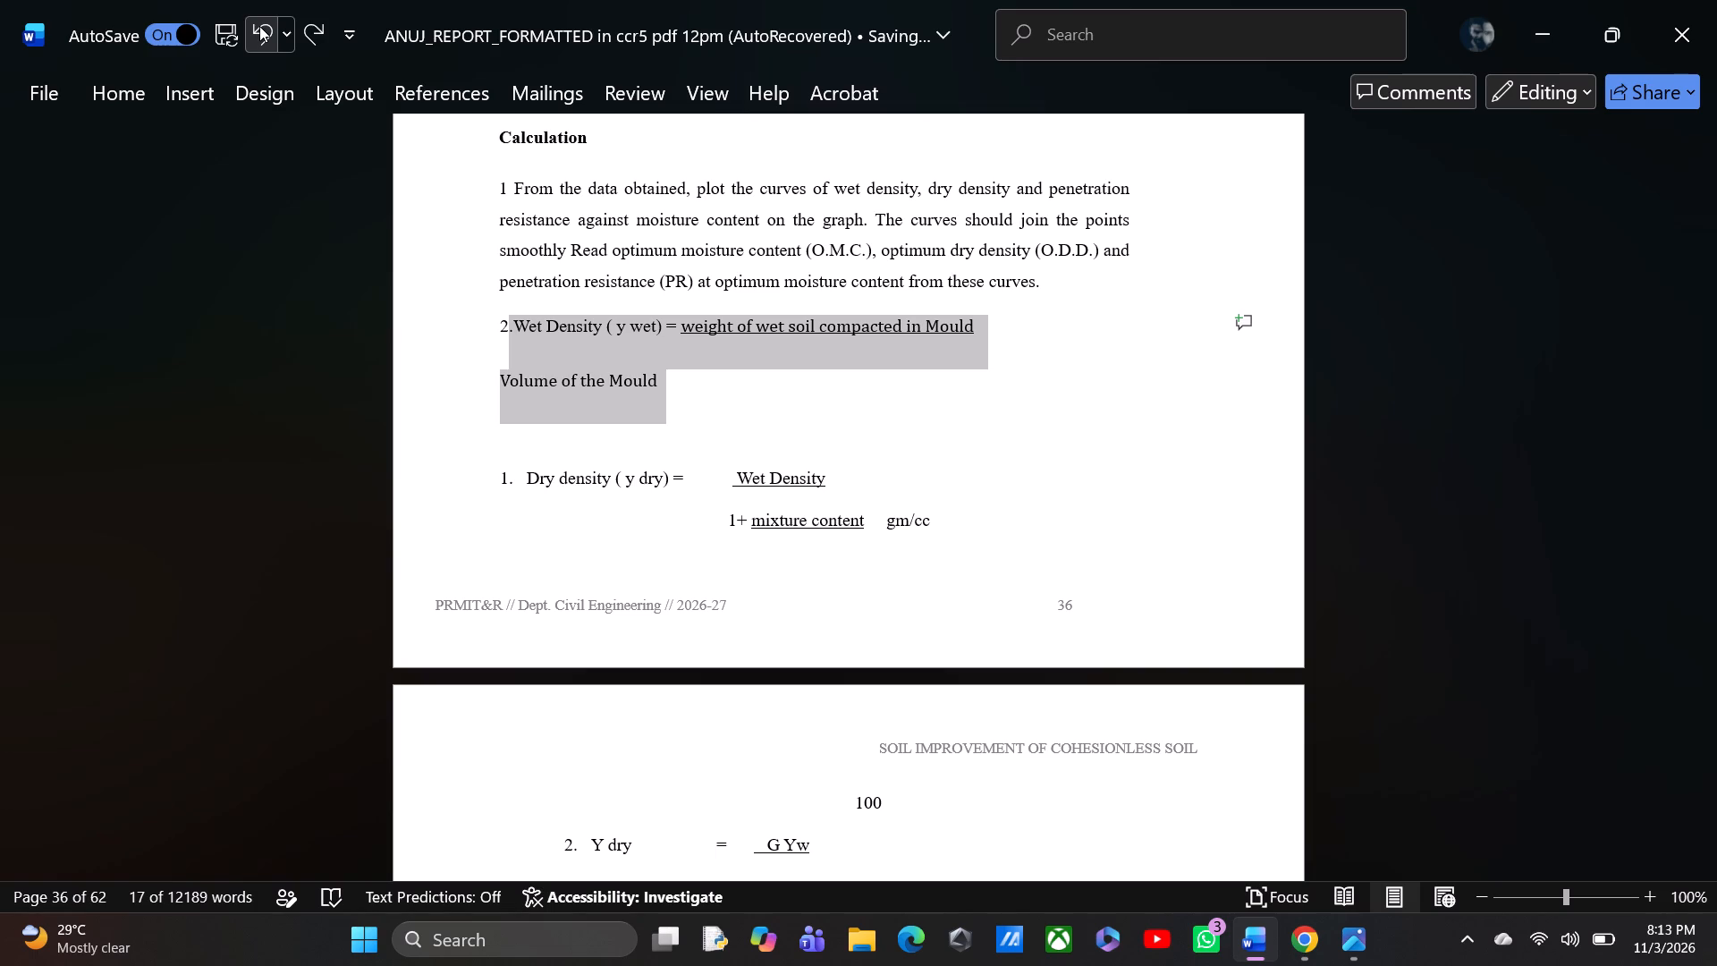
# Replace all the Wet Density text after "2." on page 36, including "Volume of the Mould", with the copied fraction equation.
pyautogui.scroll(-1, 259, 26)
pyautogui.click(564, 355)
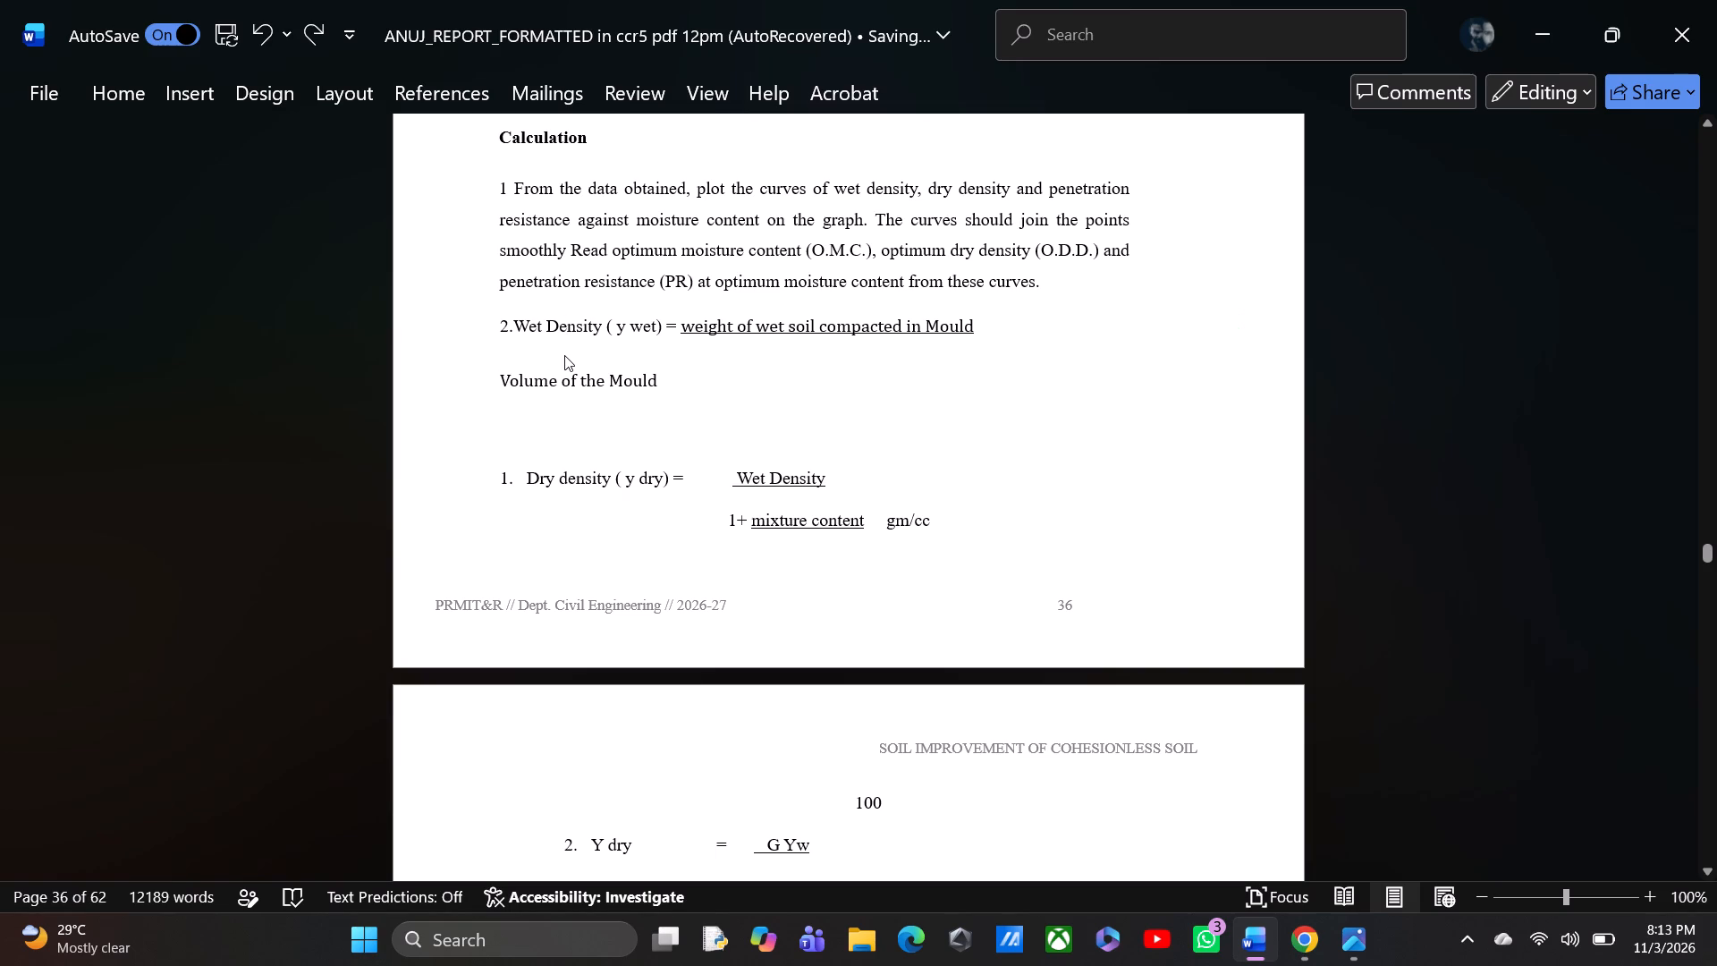
pyautogui.press('Down')
pyautogui.press('Right')
pyautogui.press('Right')
pyautogui.press('Right')
pyautogui.press('Right')
pyautogui.press('Right')
pyautogui.press('Right')
pyautogui.press('Right')
pyautogui.press('Right')
pyautogui.press('Right')
pyautogui.press('Right')
pyautogui.press('Right')
pyautogui.press('BackSpace')
pyautogui.press('BackSpace')
pyautogui.press('BackSpace')
pyautogui.press('BackSpace')
pyautogui.press('BackSpace')
pyautogui.press('BackSpace')
pyautogui.press('BackSpace')
pyautogui.press('BackSpace')
pyautogui.press('BackSpace')
pyautogui.press('BackSpace')
pyautogui.press('BackSpace')
pyautogui.press('BackSpace')
pyautogui.press('BackSpace')
pyautogui.press('BackSpace')
pyautogui.press('BackSpace')
pyautogui.press('BackSpace')
pyautogui.press('BackSpace')
pyautogui.press('BackSpace')
pyautogui.press('BackSpace')
pyautogui.press('BackSpace')
pyautogui.press('BackSpace')
pyautogui.press('BackSpace')
pyautogui.press('BackSpace')
pyautogui.press('BackSpace')
pyautogui.press('BackSpace')
pyautogui.press('BackSpace')
pyautogui.press('BackSpace')
pyautogui.press('BackSpace')
pyautogui.press('BackSpace')
pyautogui.press('BackSpace')
pyautogui.press('BackSpace')
pyautogui.press('BackSpace')
pyautogui.press('BackSpace')
pyautogui.press('BackSpace')
pyautogui.press('BackSpace')
pyautogui.press('BackSpace')
pyautogui.press('BackSpace')
pyautogui.press('BackSpace')
pyautogui.press('BackSpace')
pyautogui.press('BackSpace')
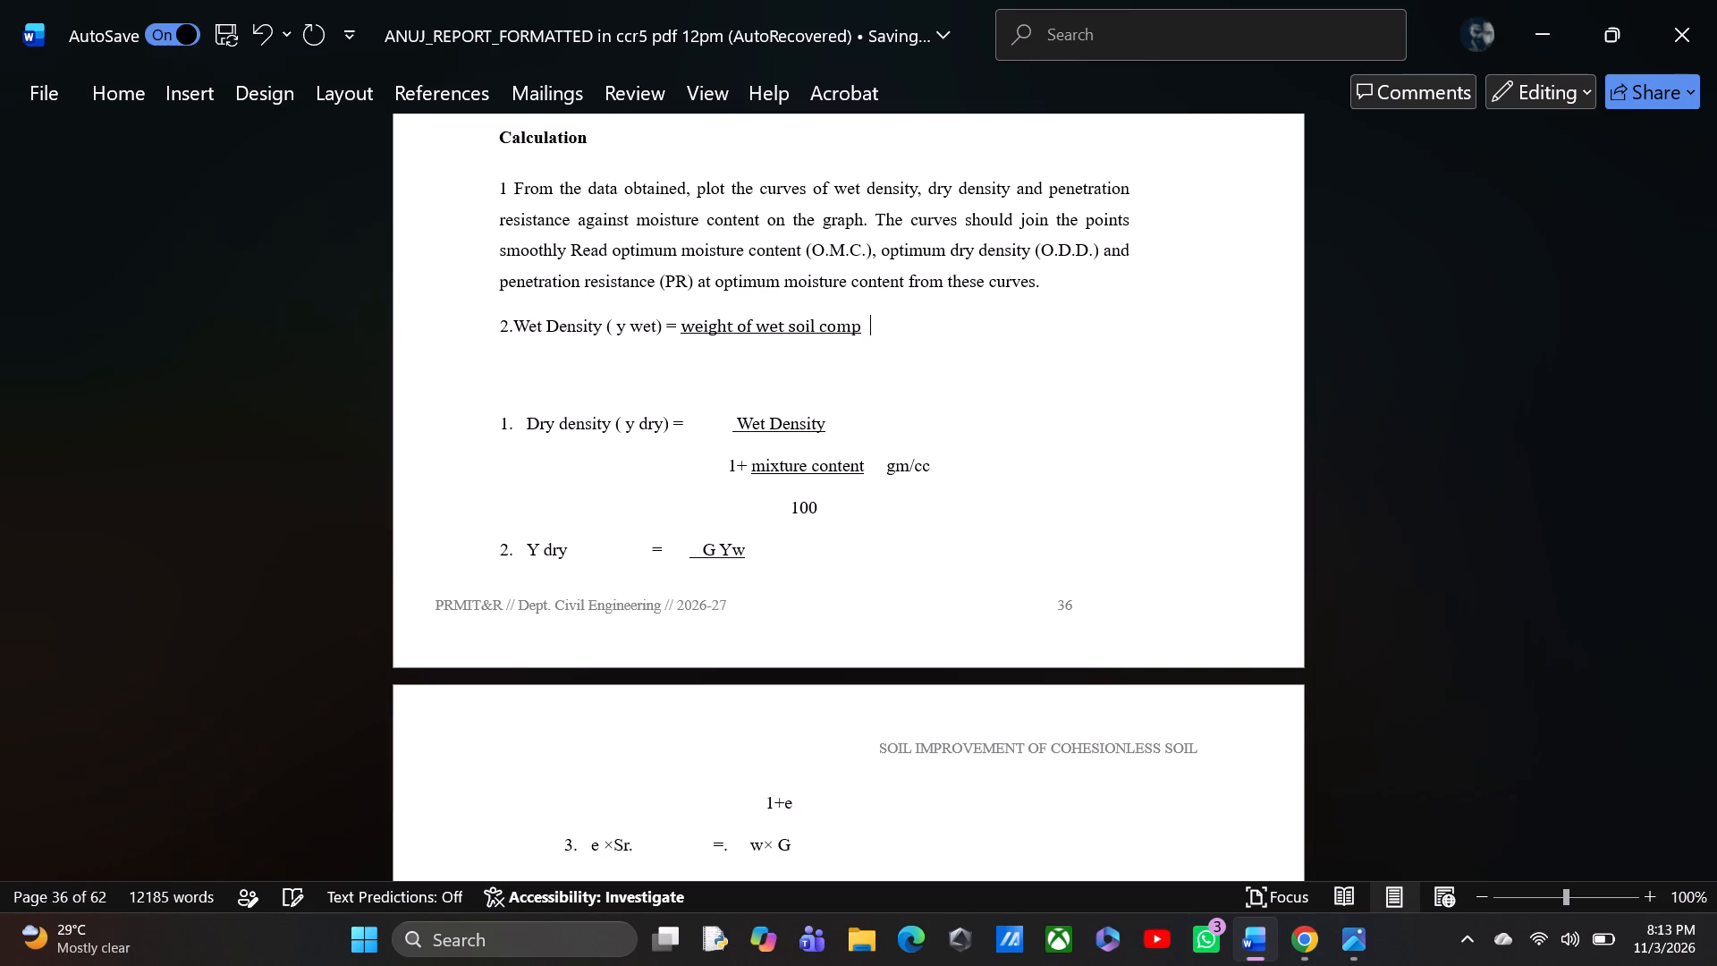
pyautogui.press('BackSpace')
pyautogui.press('BackSpace')
pyautogui.press('BackSpace')
pyautogui.press('BackSpace')
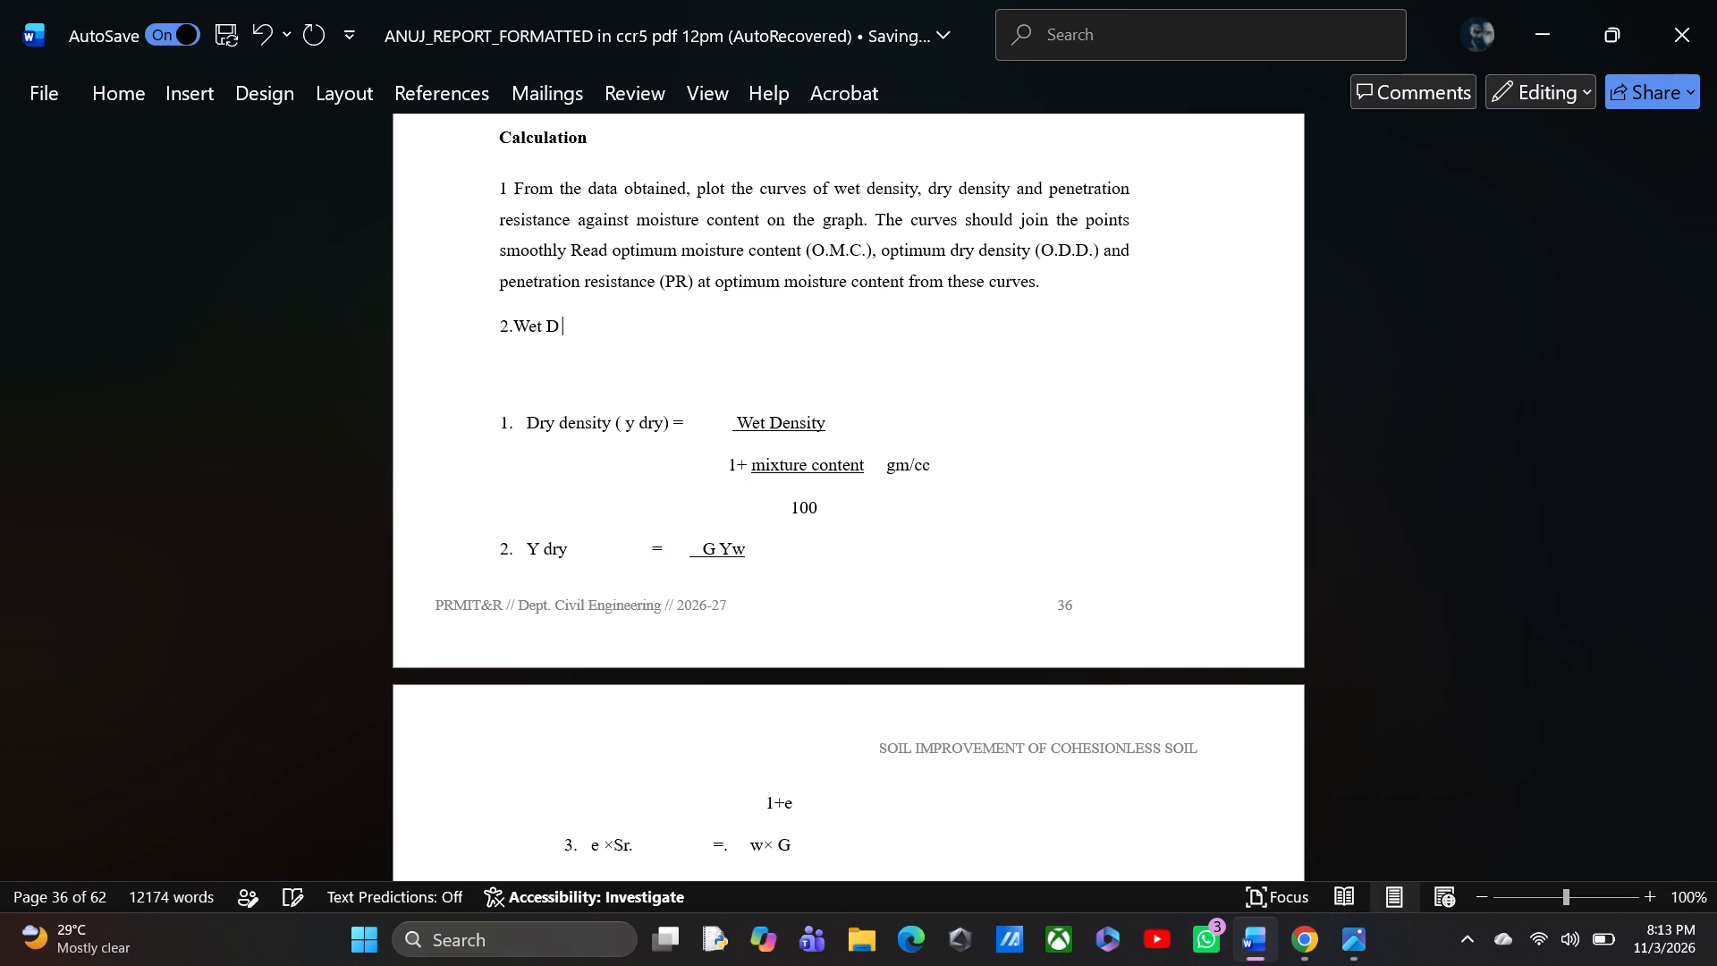
pyautogui.press('BackSpace')
pyautogui.press('BackSpace')
pyautogui.press('BackSpace')
pyautogui.press('BackSpace')
pyautogui.press('BackSpace')
pyautogui.hotkey('ctrl', 'v')
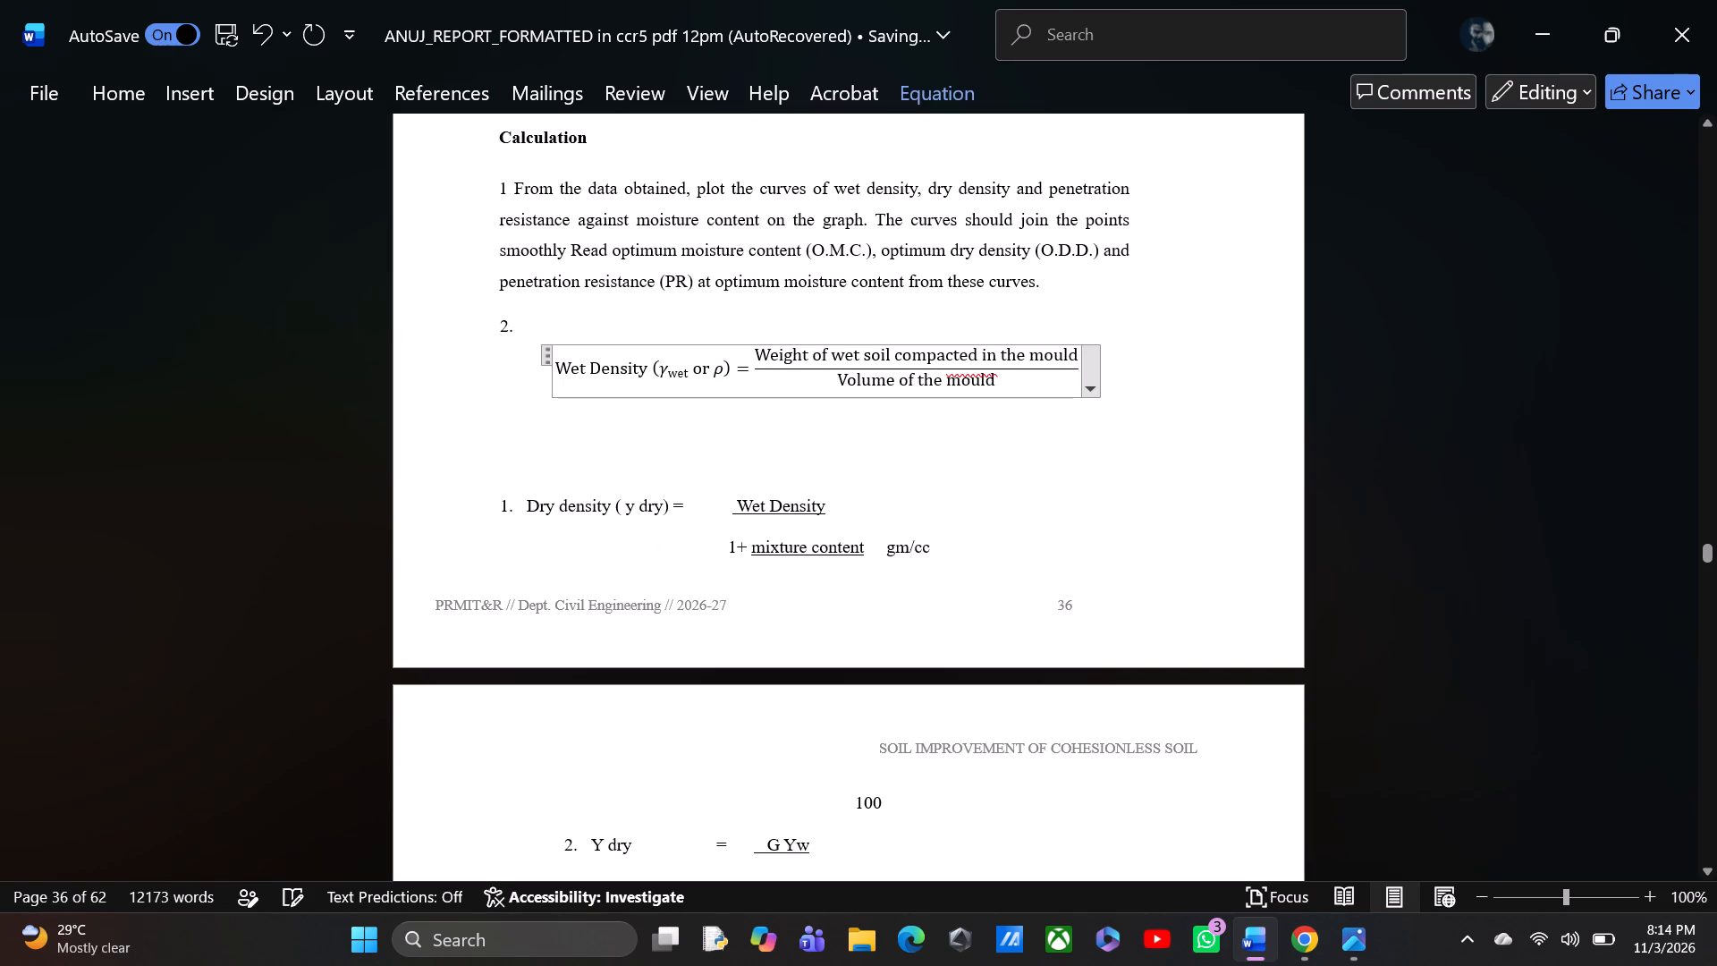
# Correct the flagged spelling in the Wet Density equation's denominator on page 36 to "Mould".
pyautogui.click(774, 432)
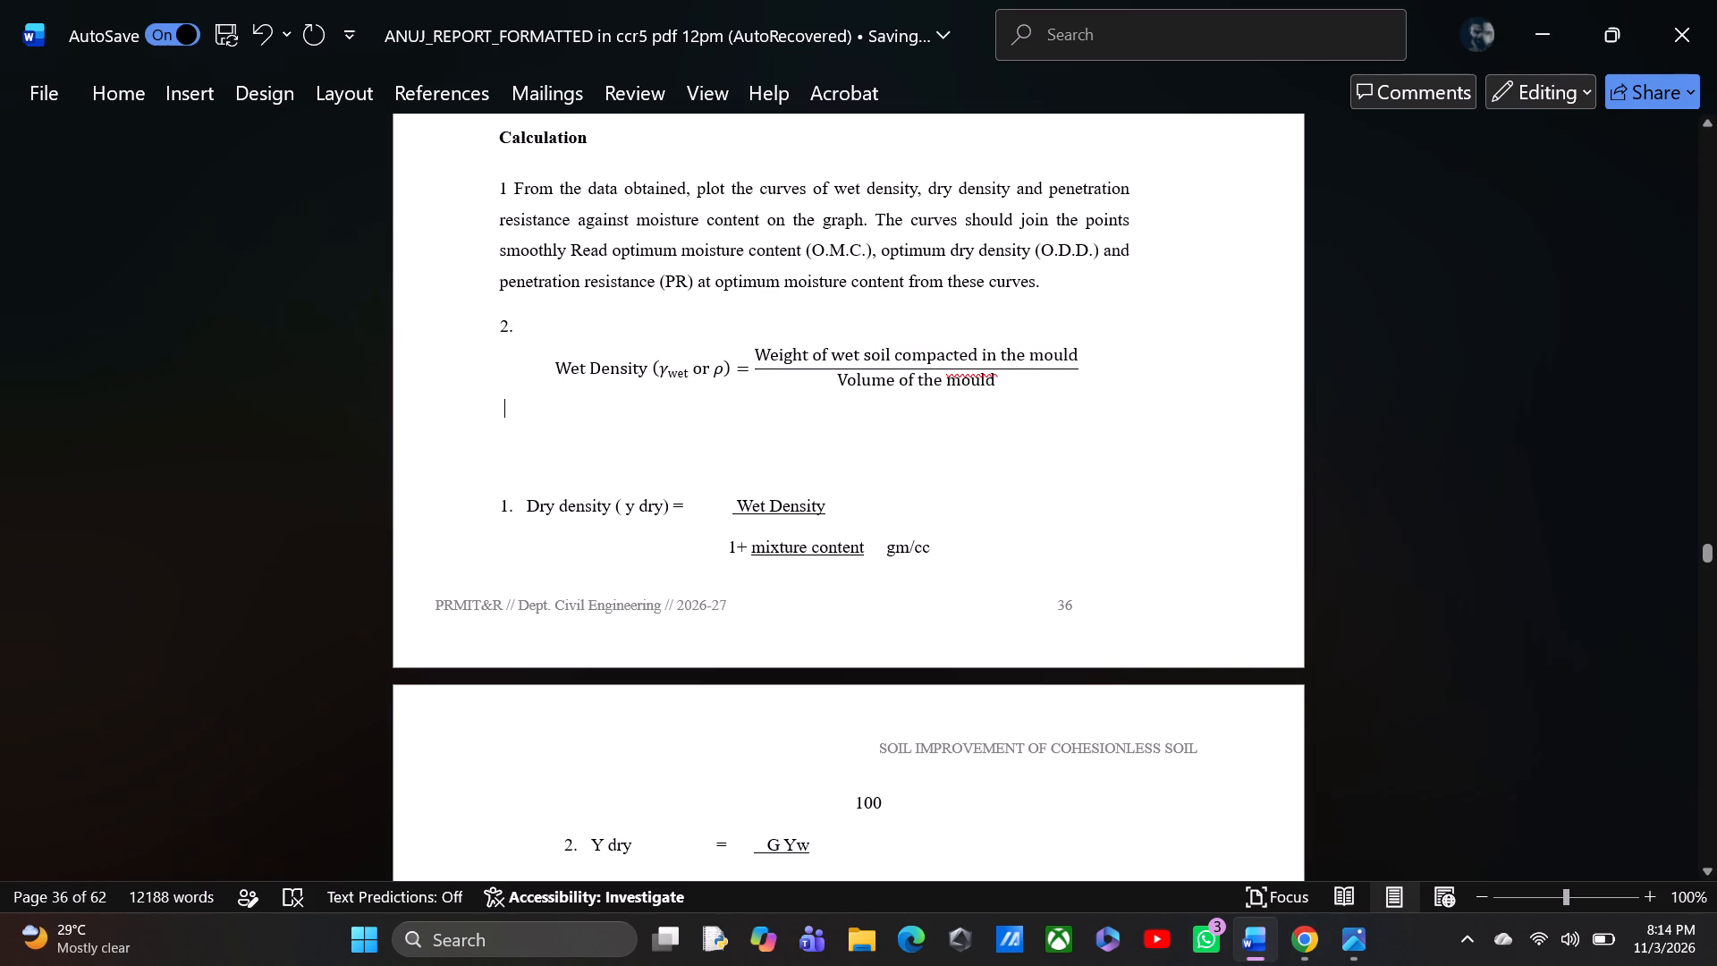
pyautogui.click(944, 380)
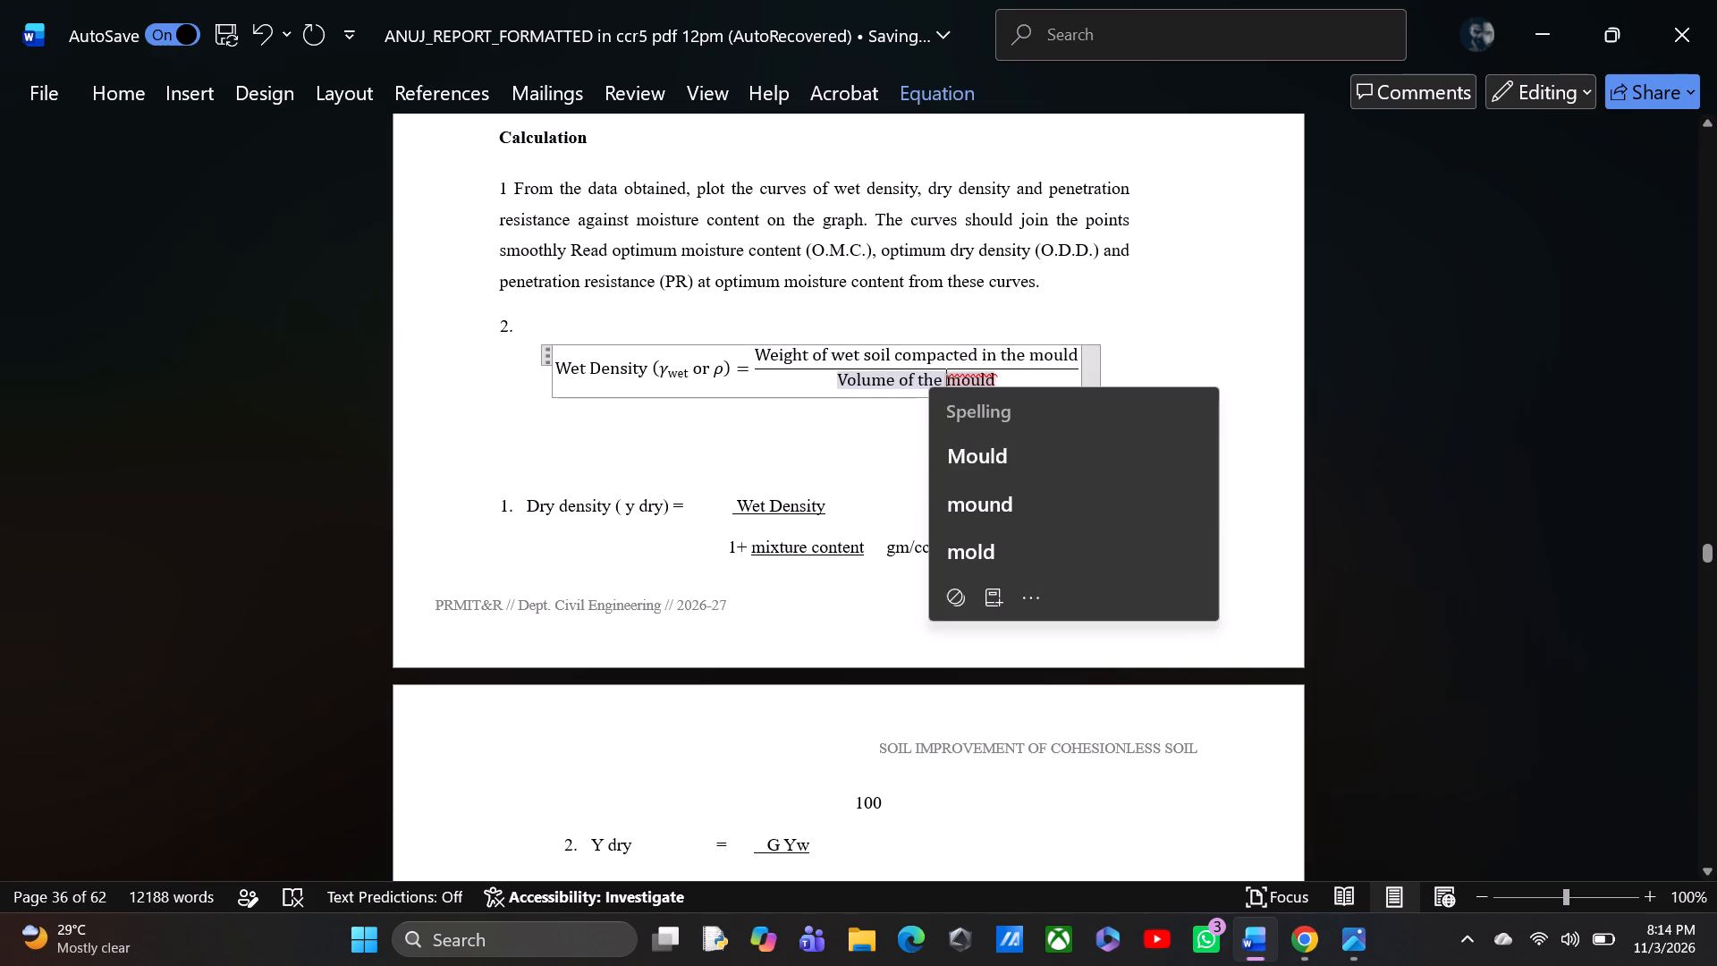
pyautogui.click(967, 461)
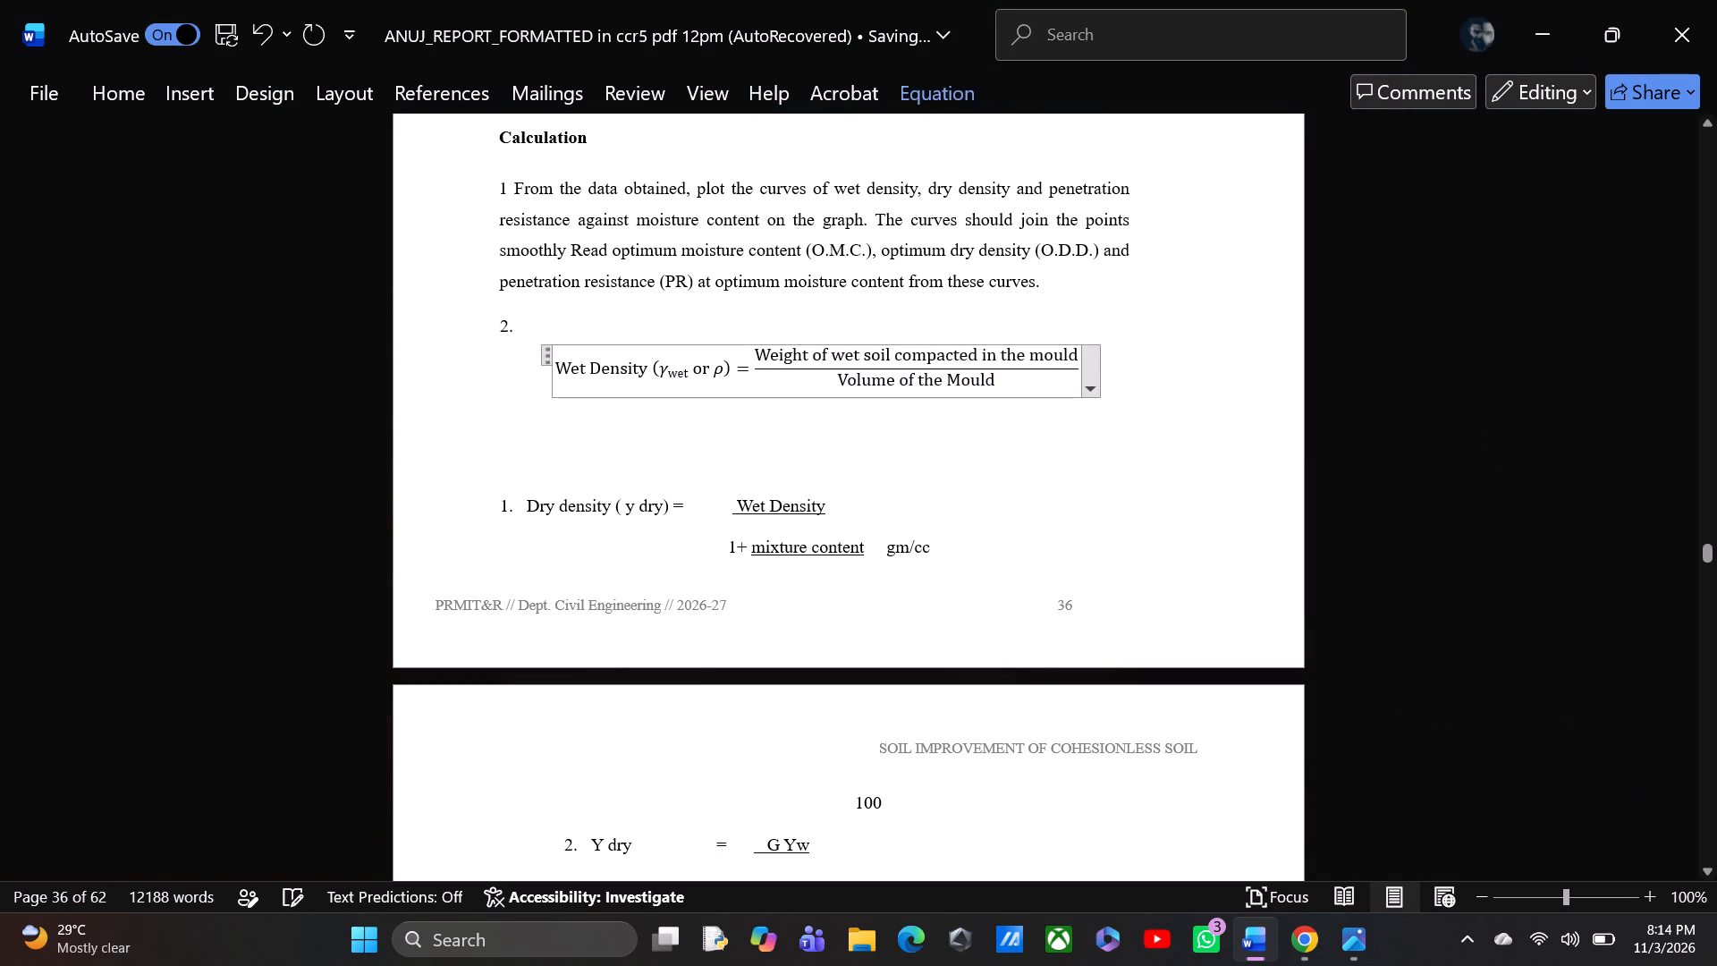
# Join the Wet Density equation onto the "2." line above it, with a space after the number.
pyautogui.click(690, 386)
pyautogui.doubleClick(615, 342)
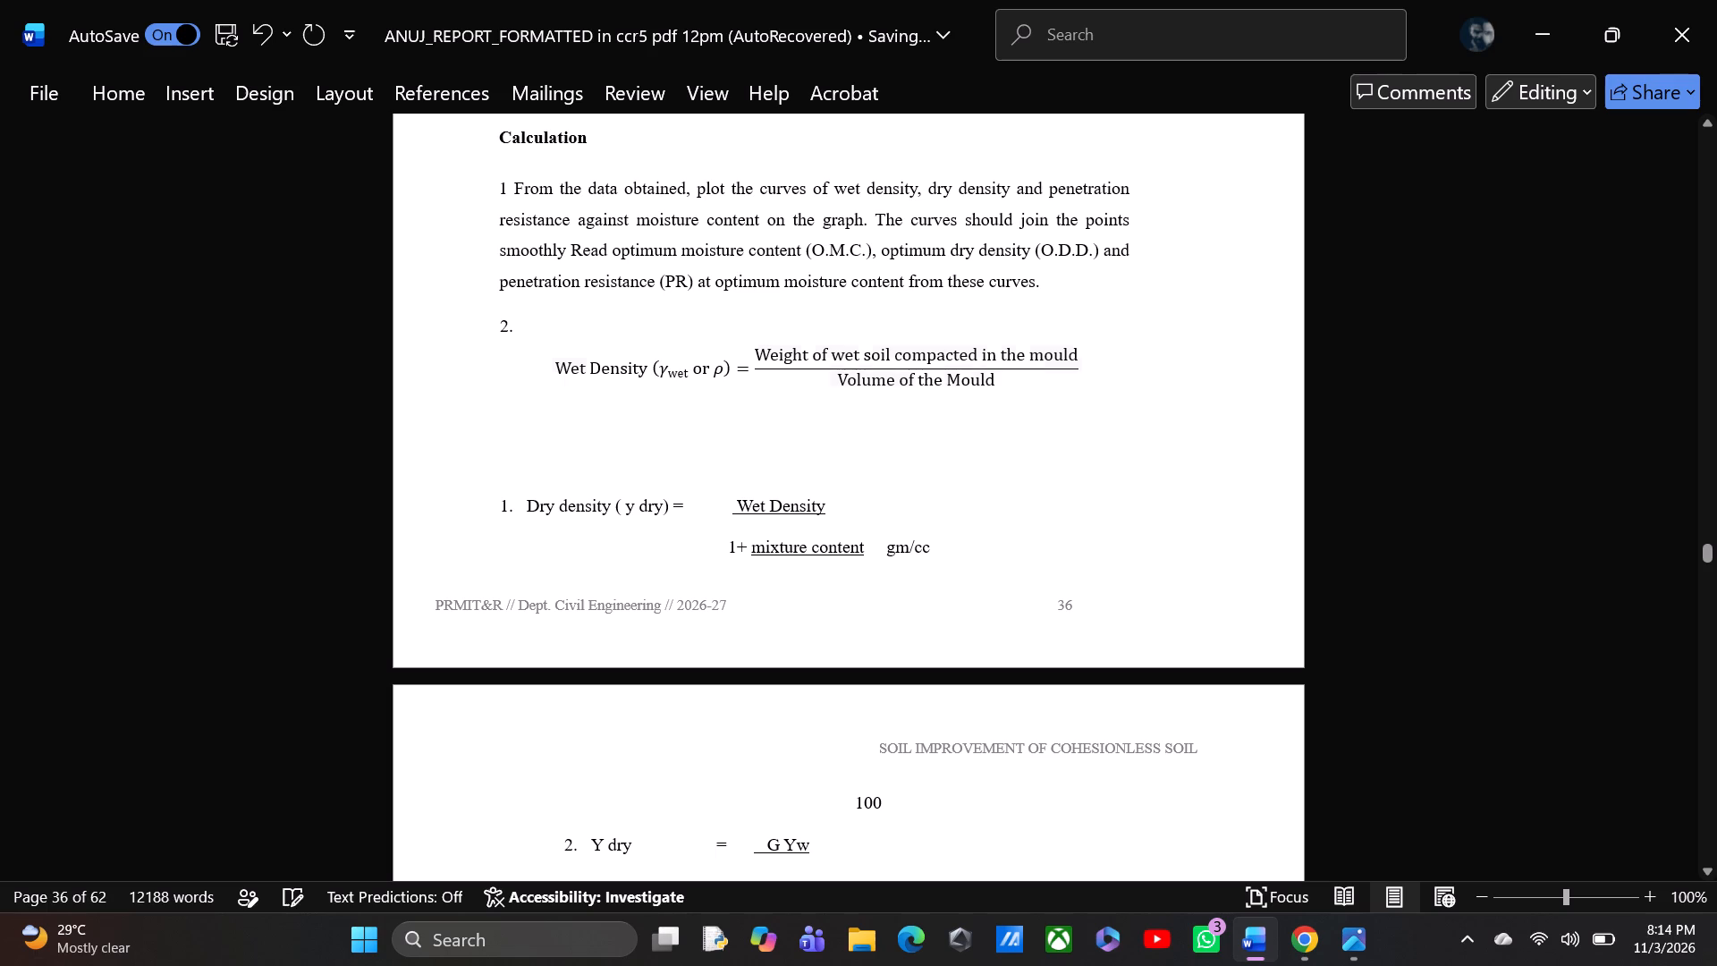
pyautogui.click(542, 352)
pyautogui.press('BackSpace')
pyautogui.press('space')
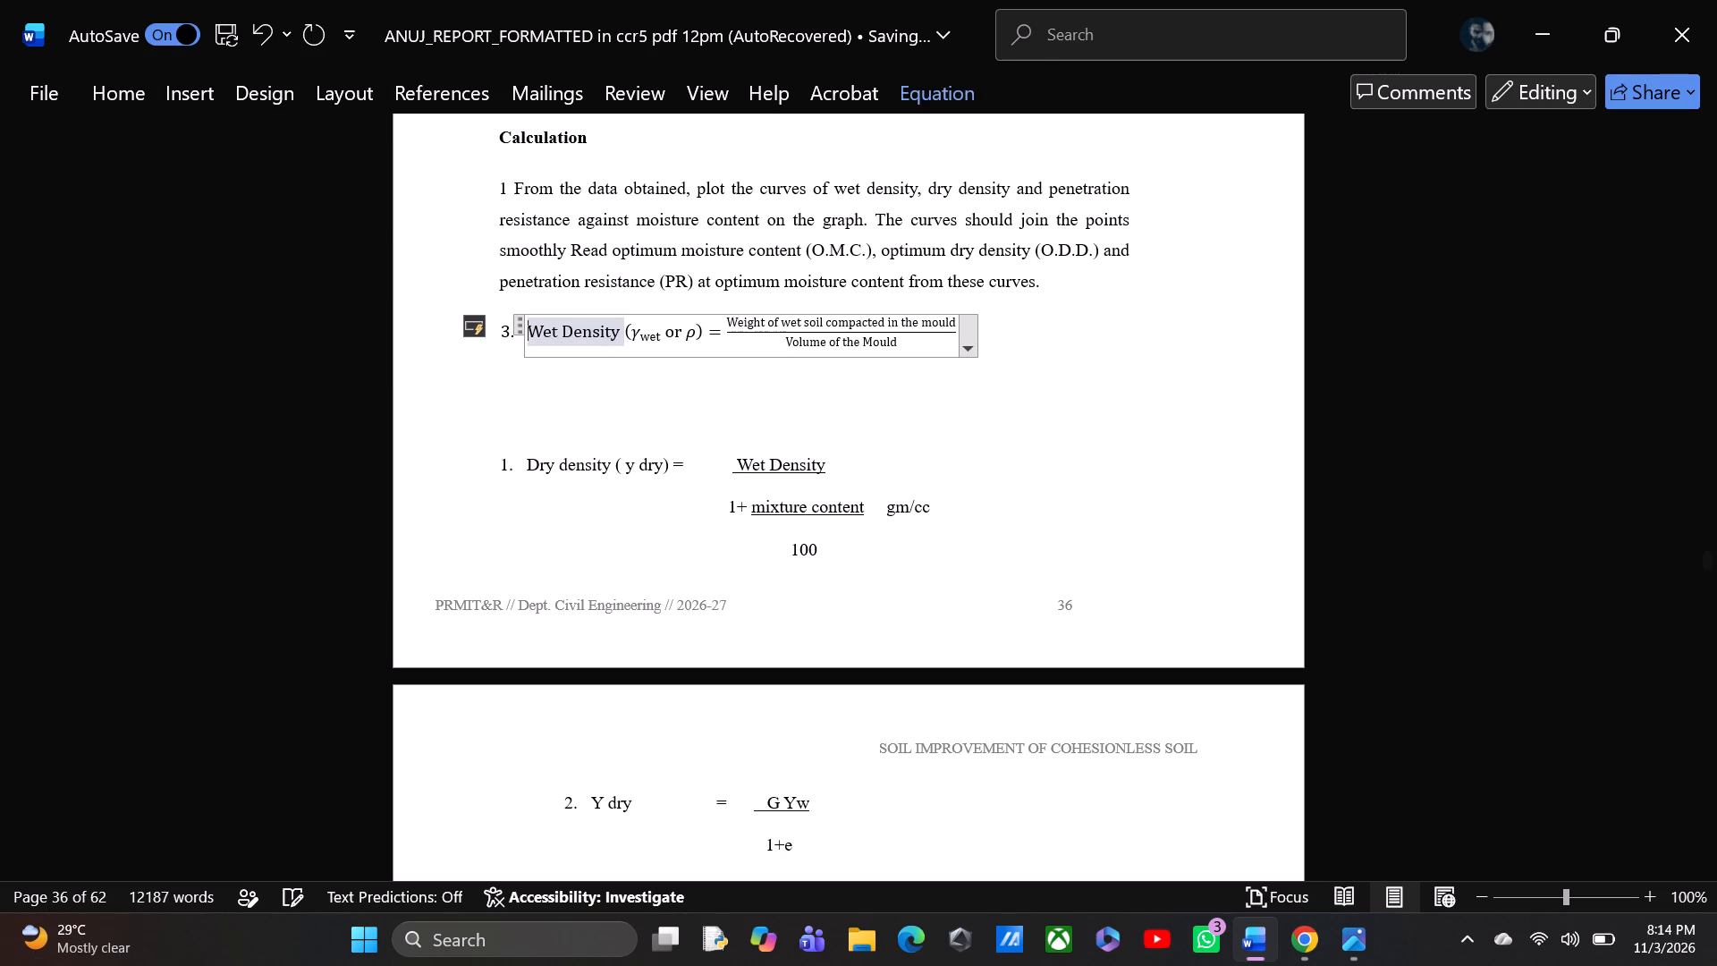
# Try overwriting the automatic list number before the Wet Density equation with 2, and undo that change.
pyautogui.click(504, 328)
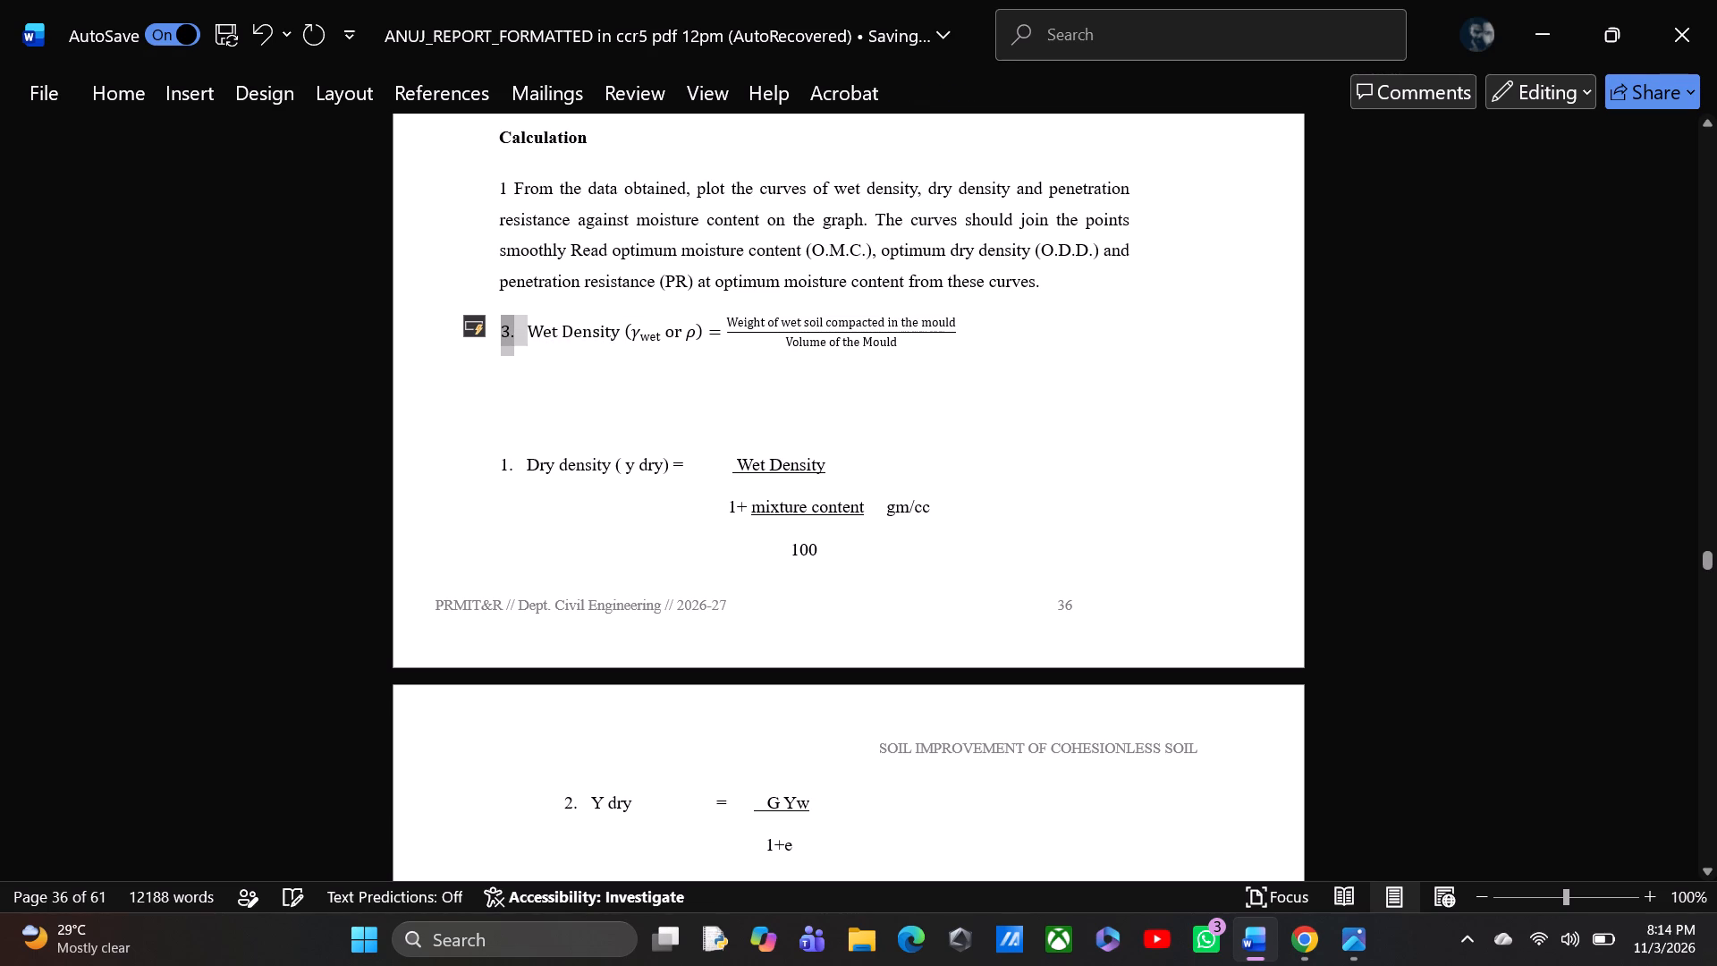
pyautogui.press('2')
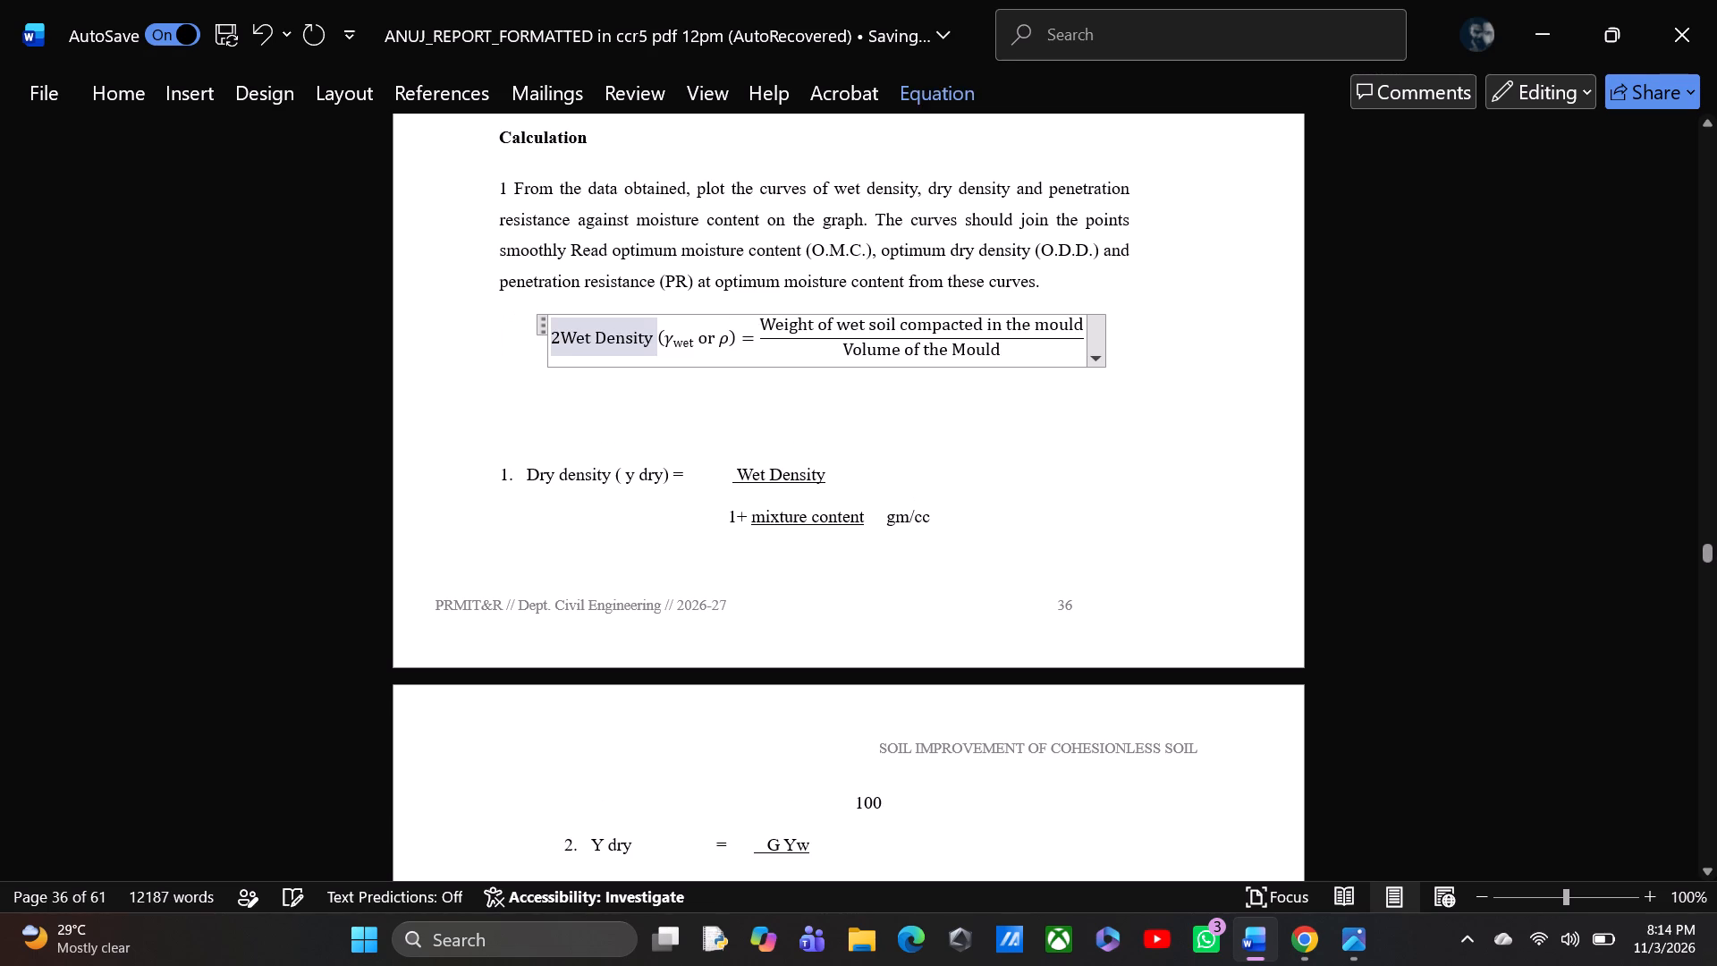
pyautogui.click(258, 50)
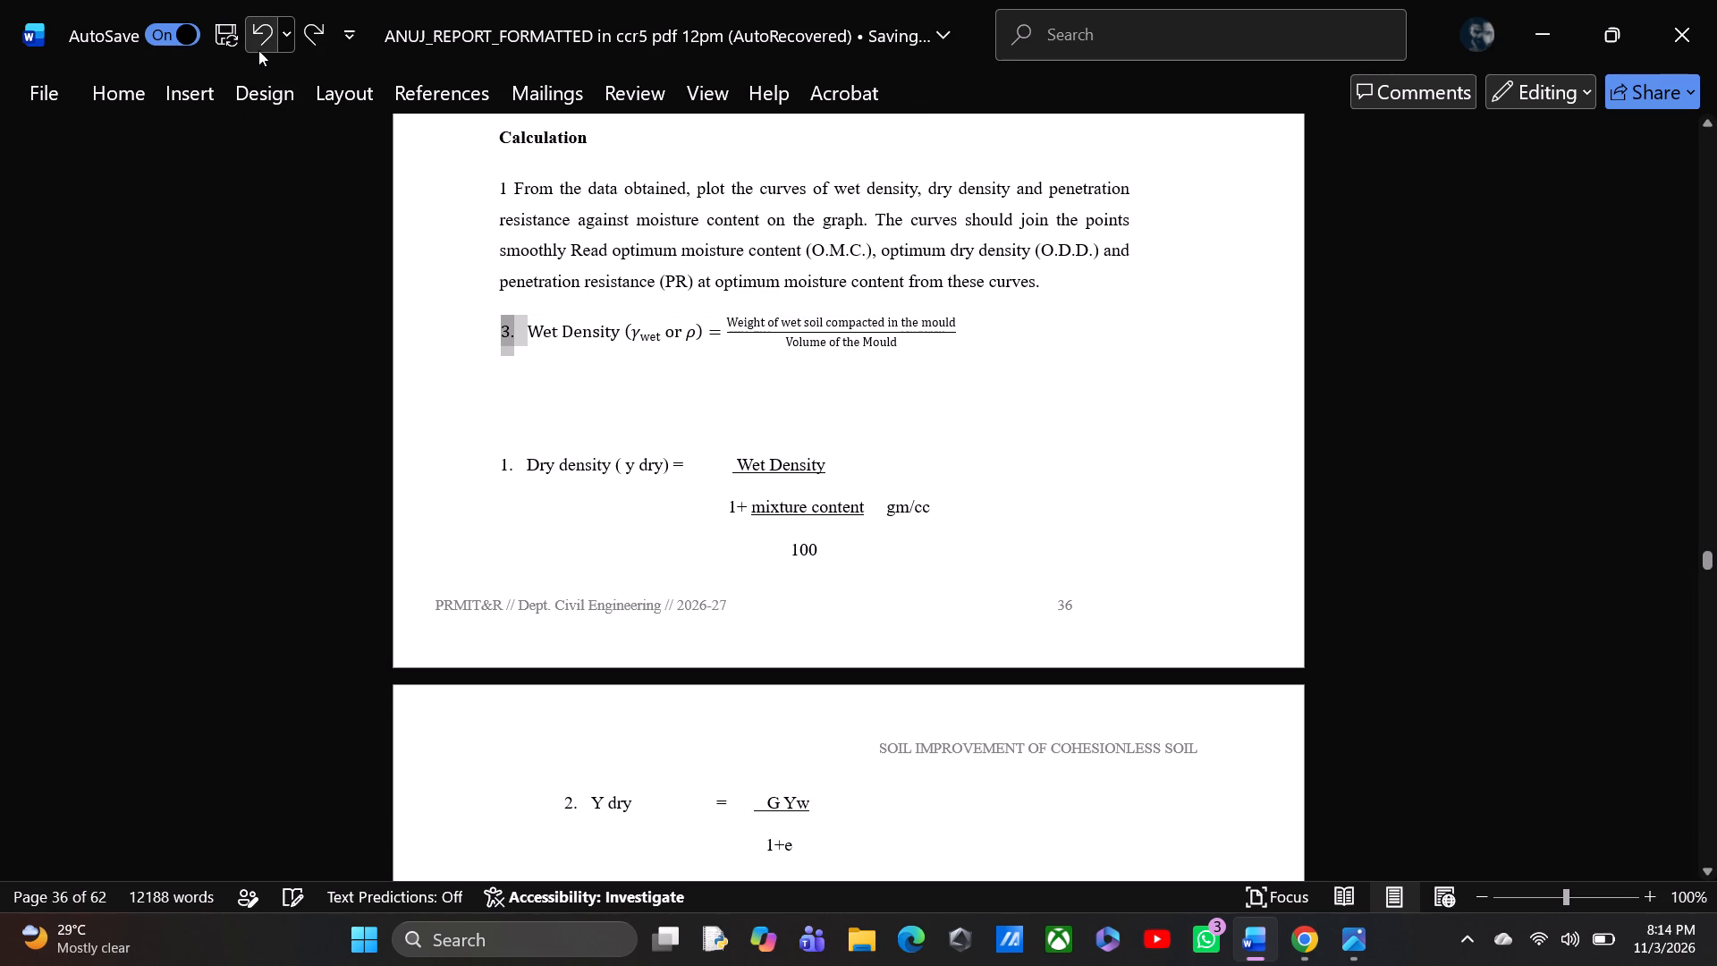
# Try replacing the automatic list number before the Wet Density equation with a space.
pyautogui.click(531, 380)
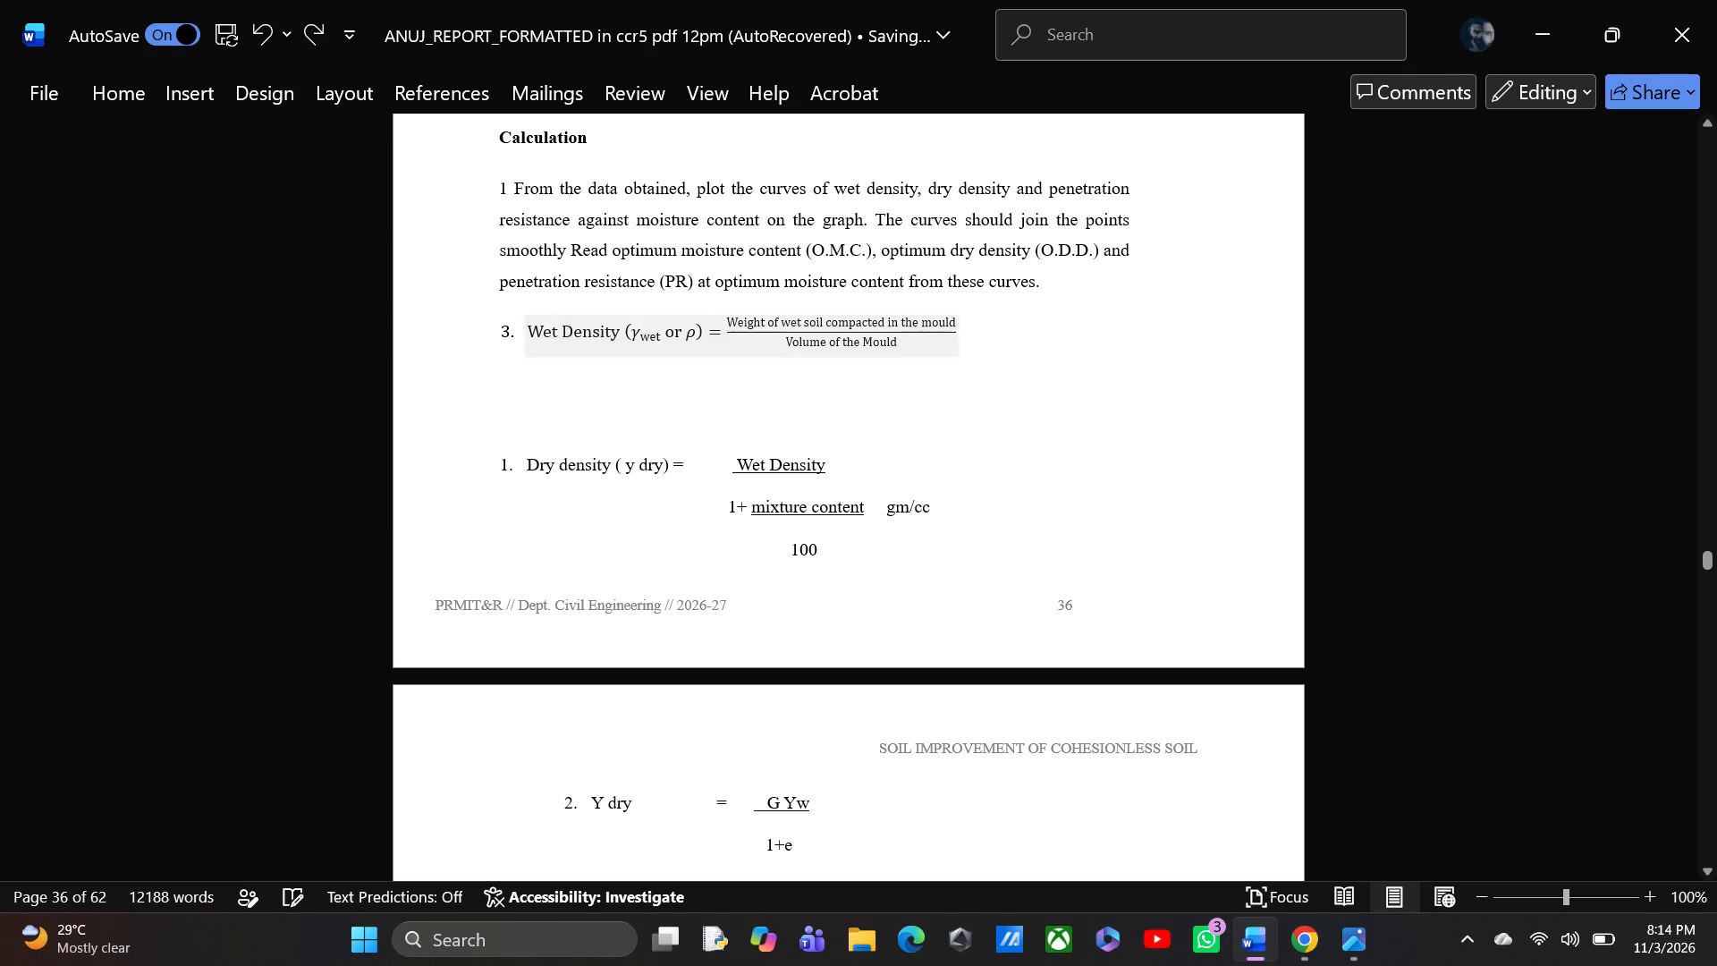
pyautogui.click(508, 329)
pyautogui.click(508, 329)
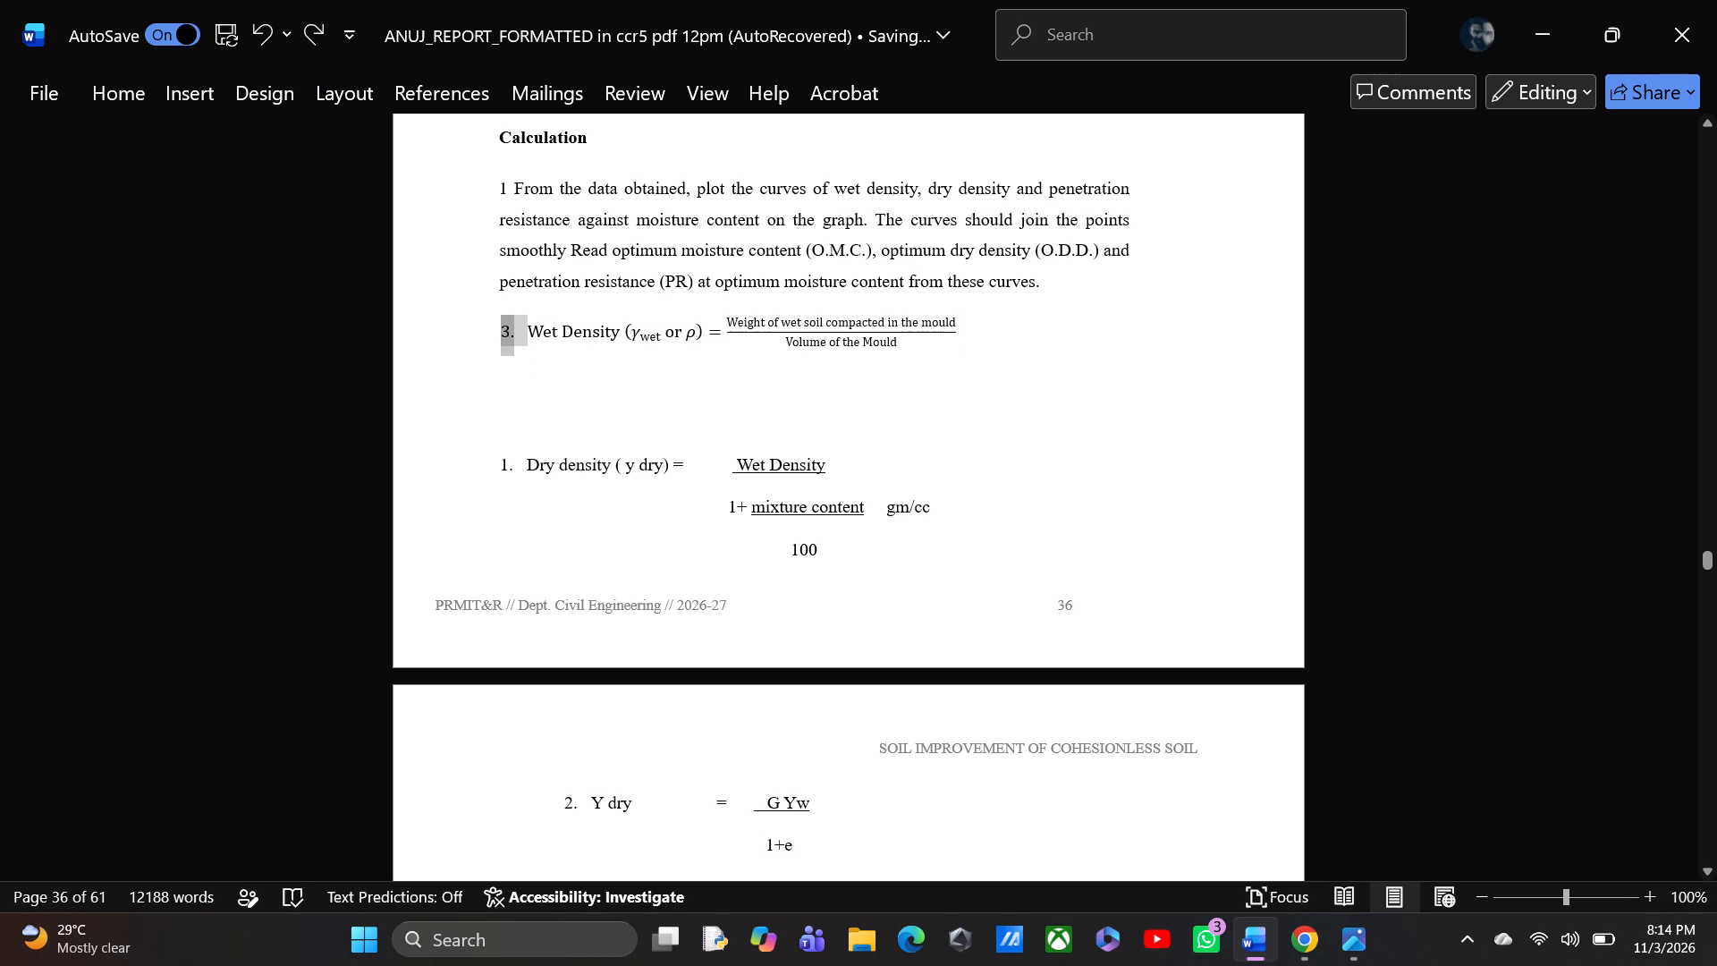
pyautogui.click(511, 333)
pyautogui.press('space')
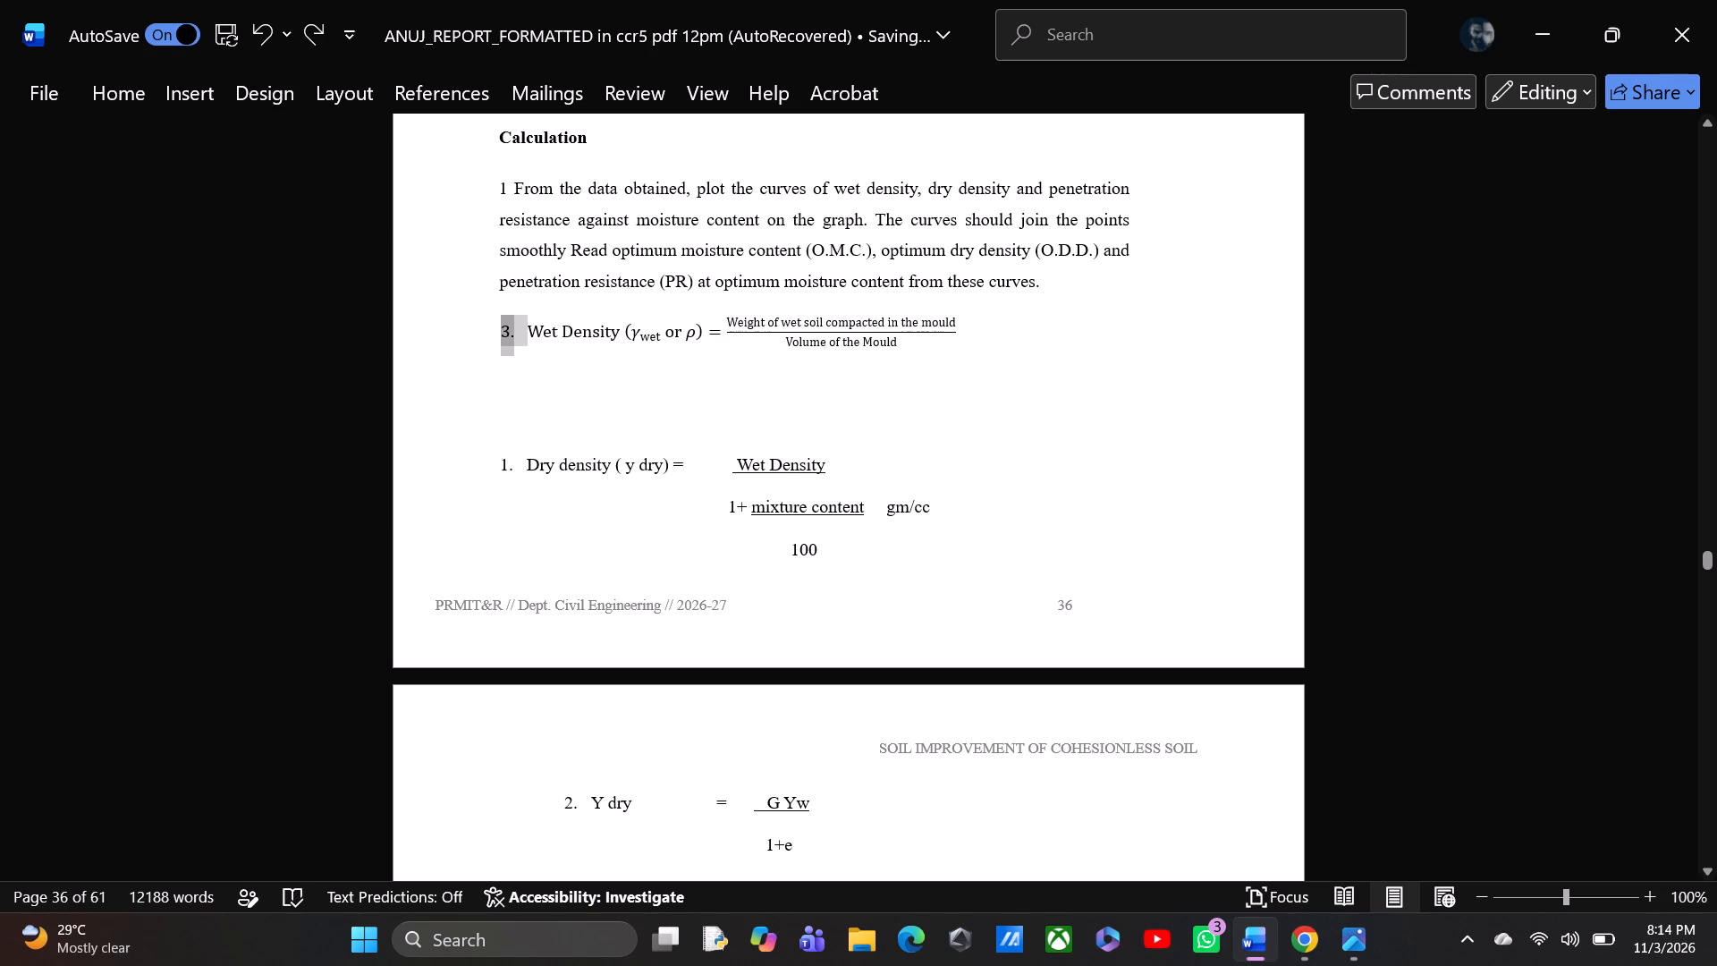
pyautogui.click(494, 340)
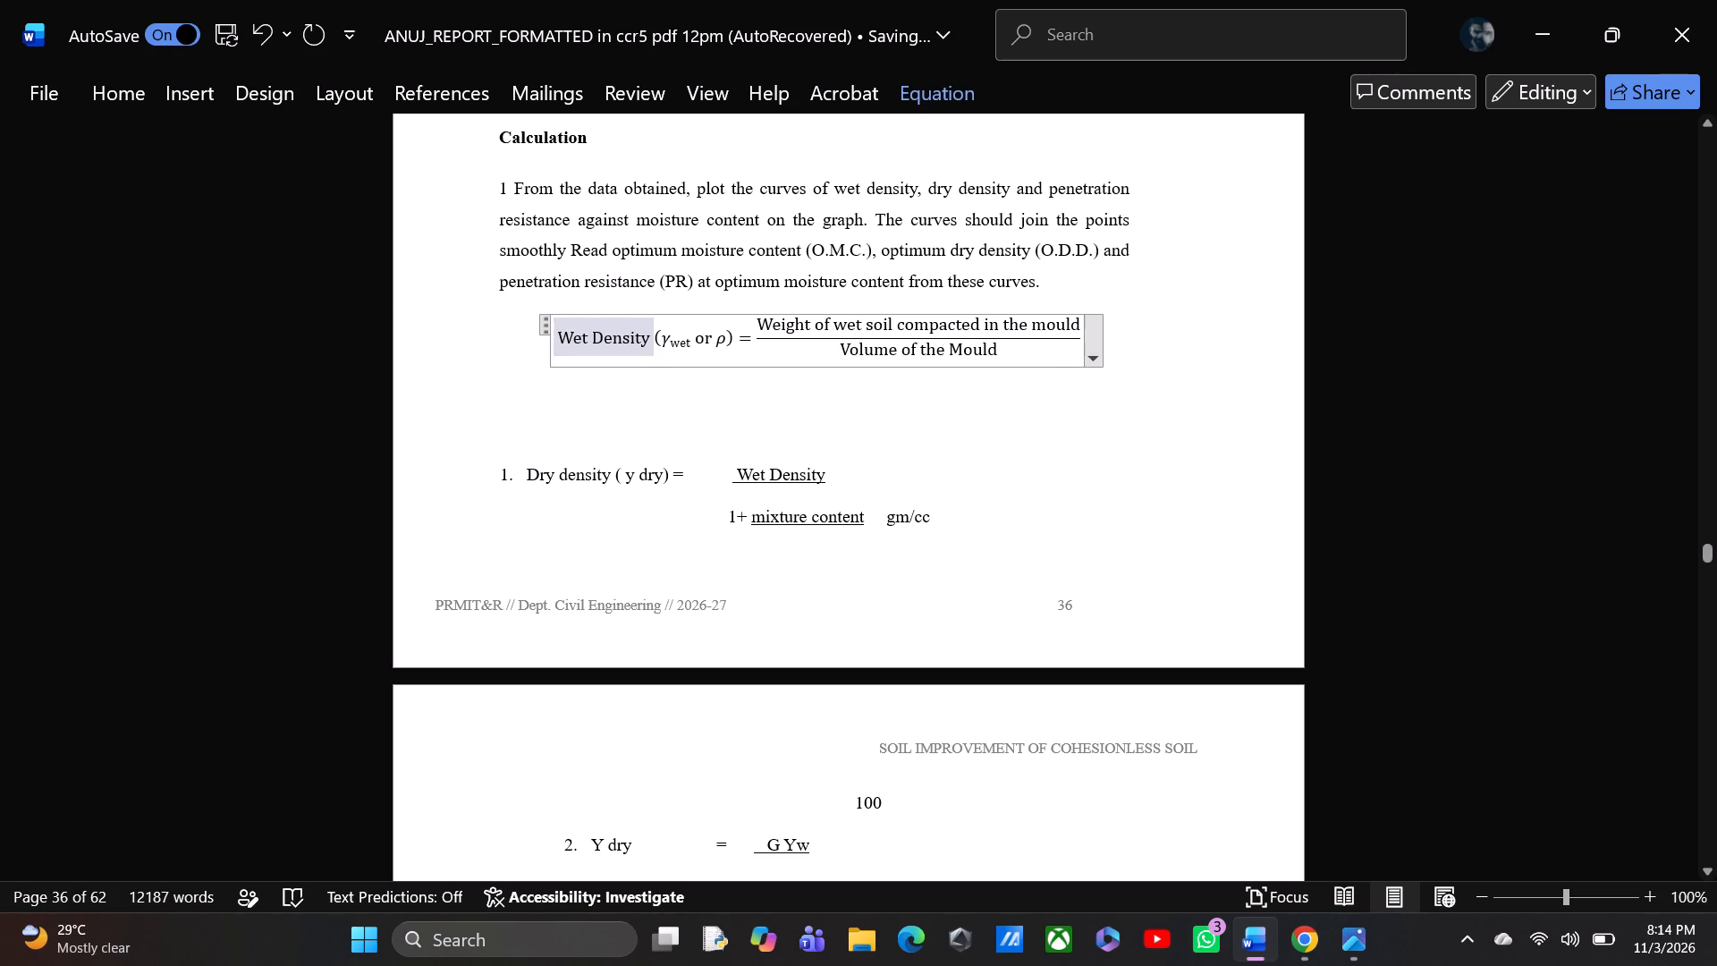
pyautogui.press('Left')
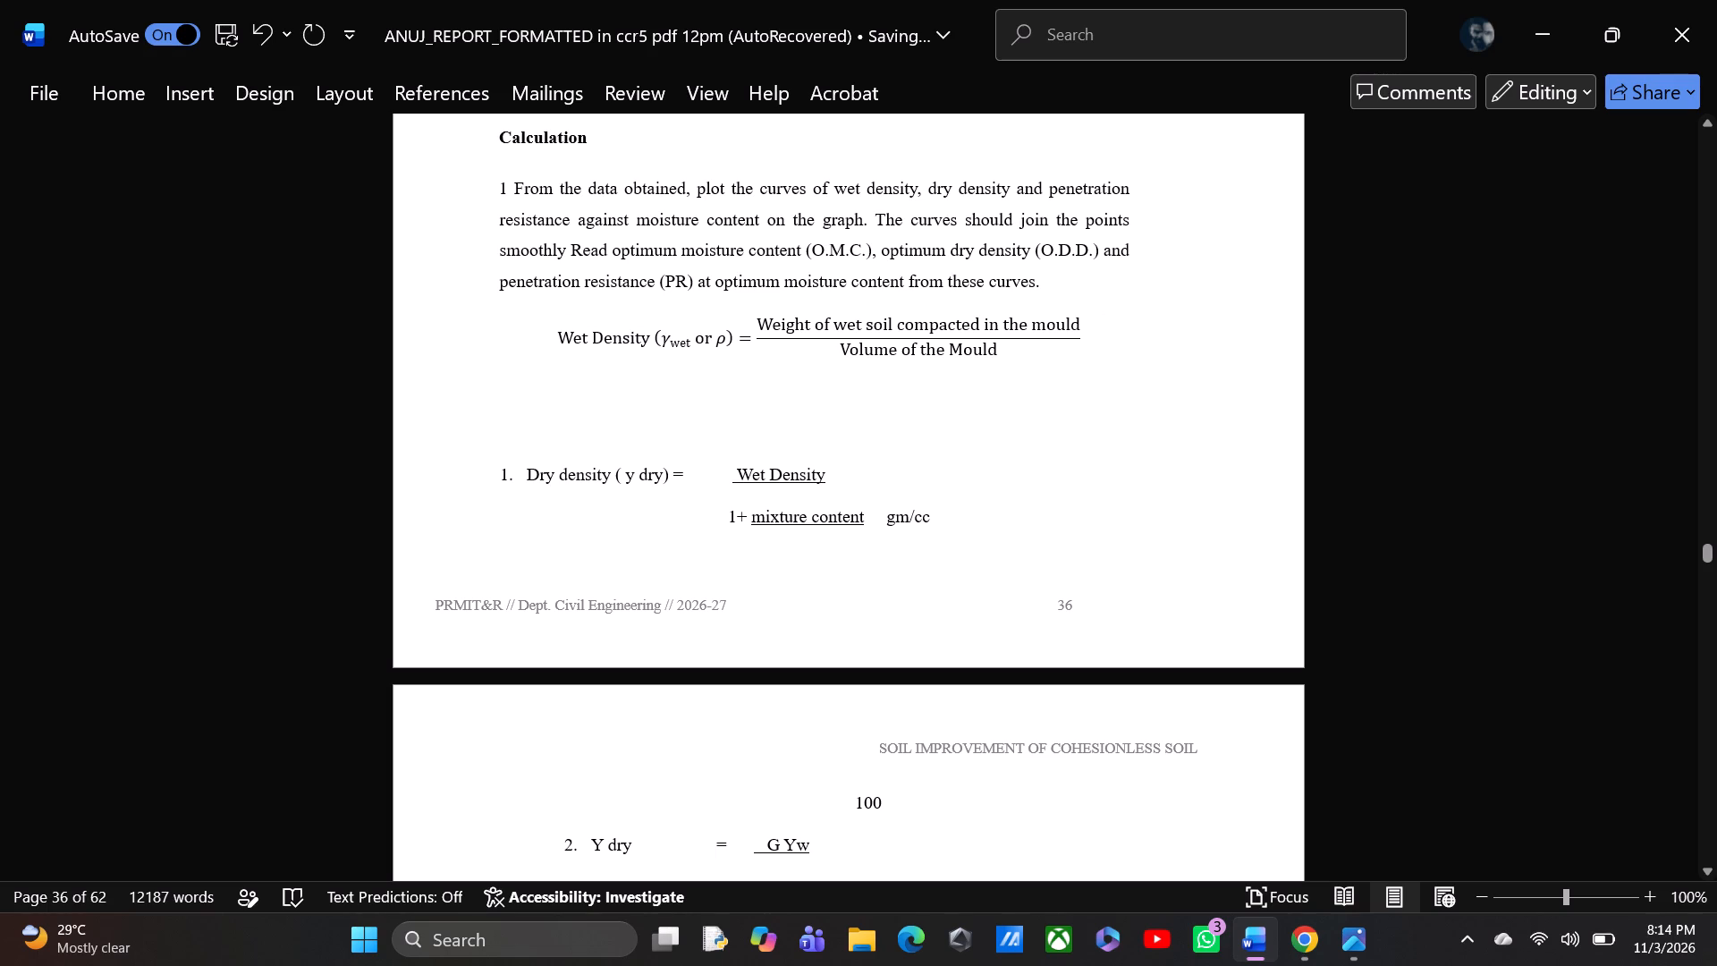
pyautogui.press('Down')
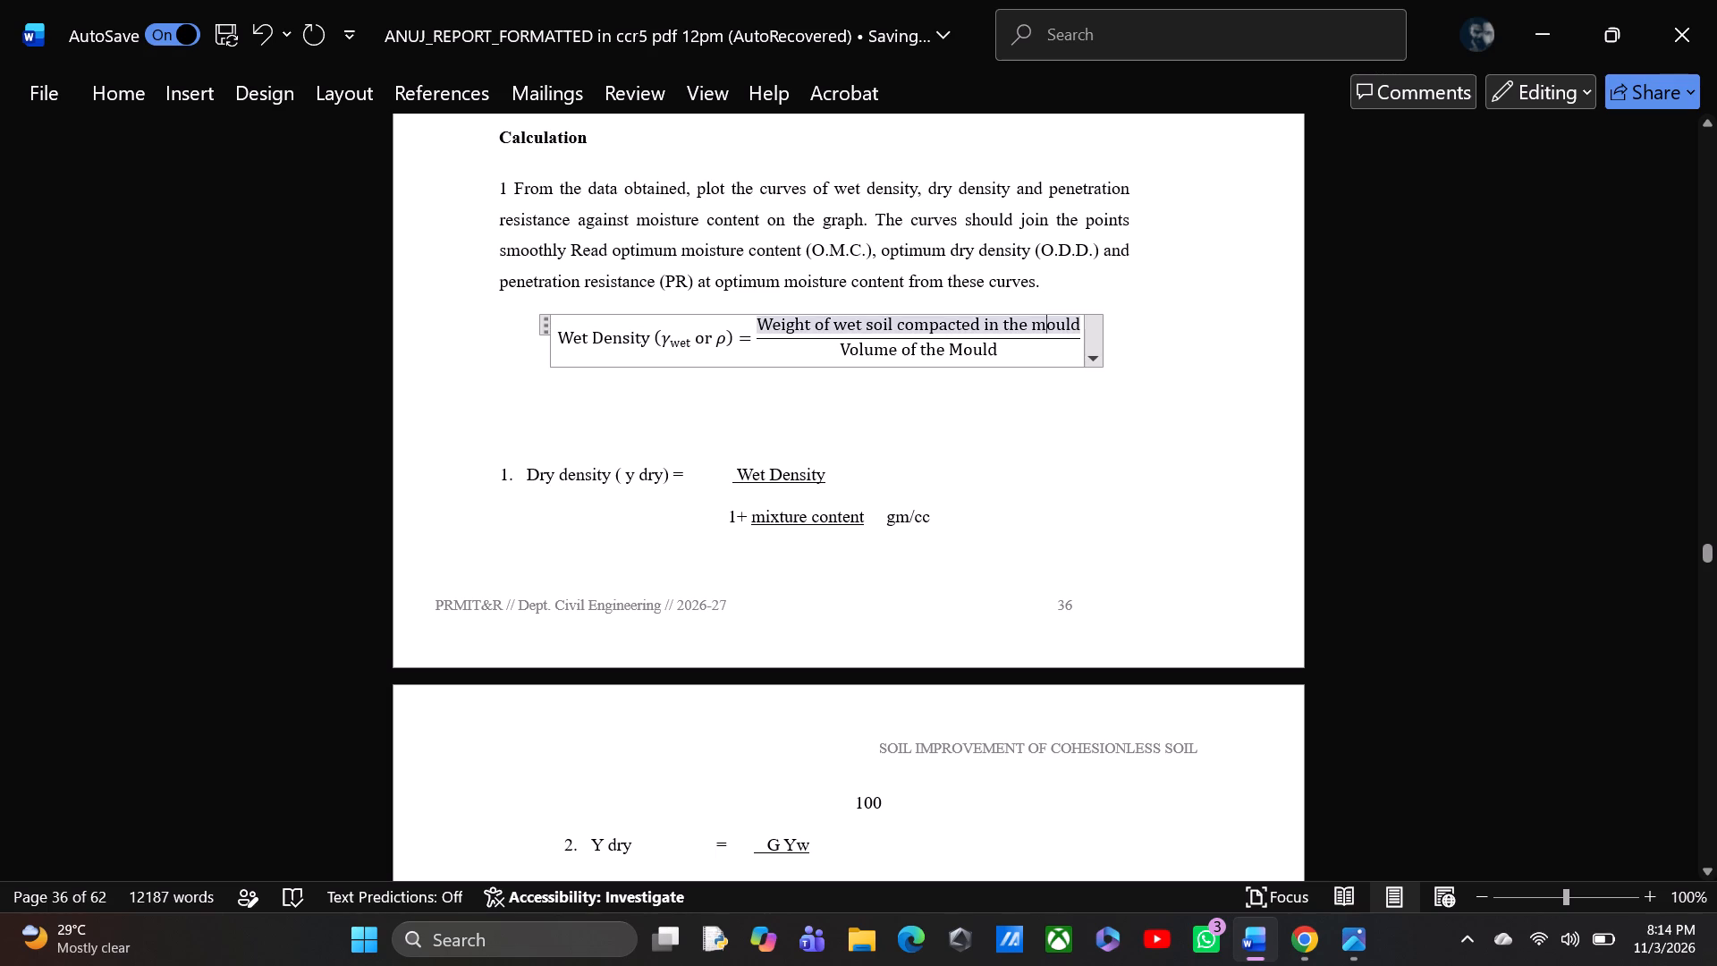
# Undo the number replacement and the automatic list numbering, back to a plain "2." in front of the Wet Density equation.
pyautogui.click(249, 32)
pyautogui.click(249, 32)
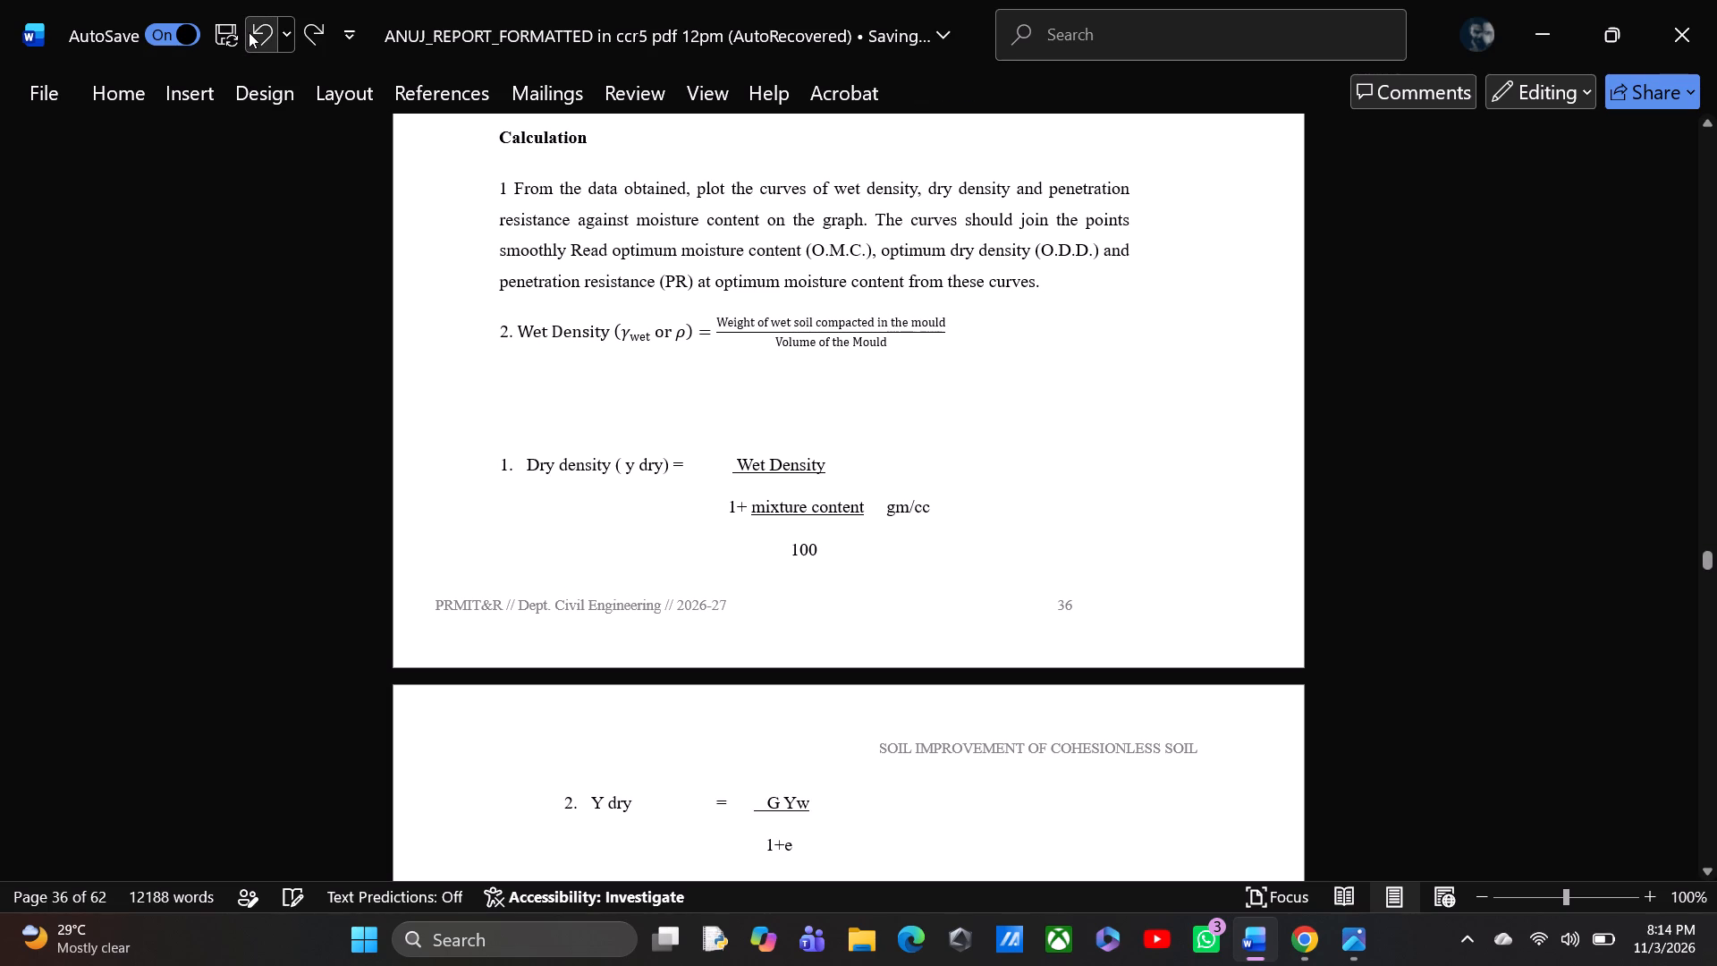
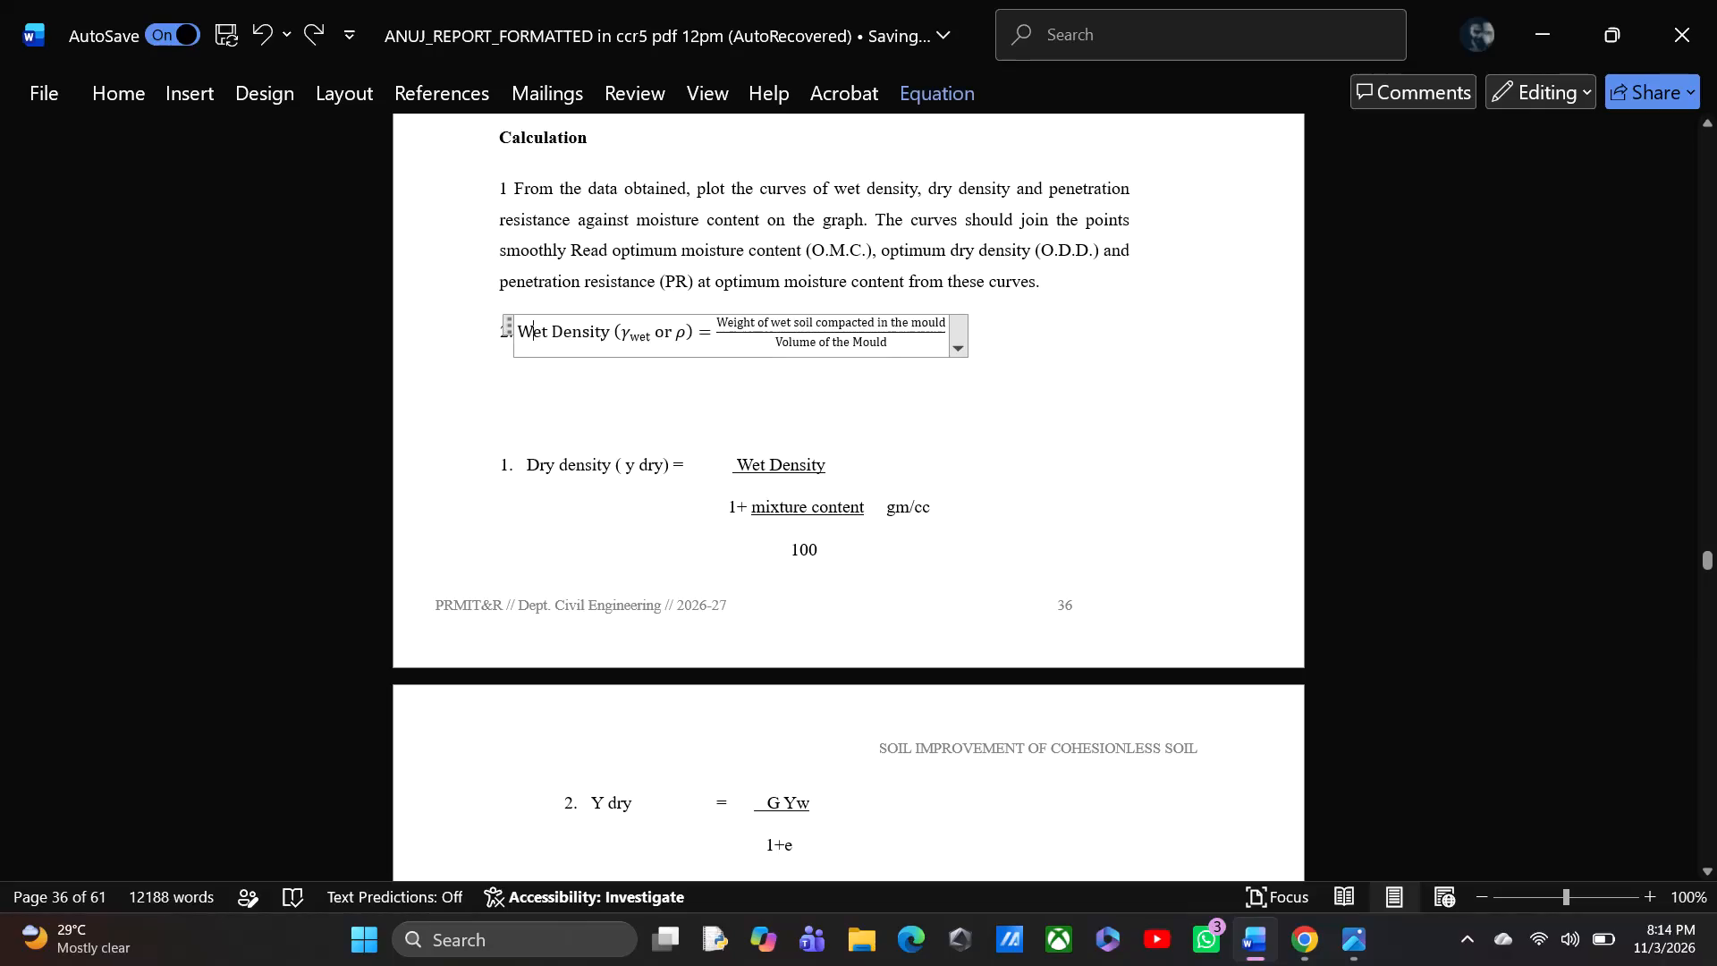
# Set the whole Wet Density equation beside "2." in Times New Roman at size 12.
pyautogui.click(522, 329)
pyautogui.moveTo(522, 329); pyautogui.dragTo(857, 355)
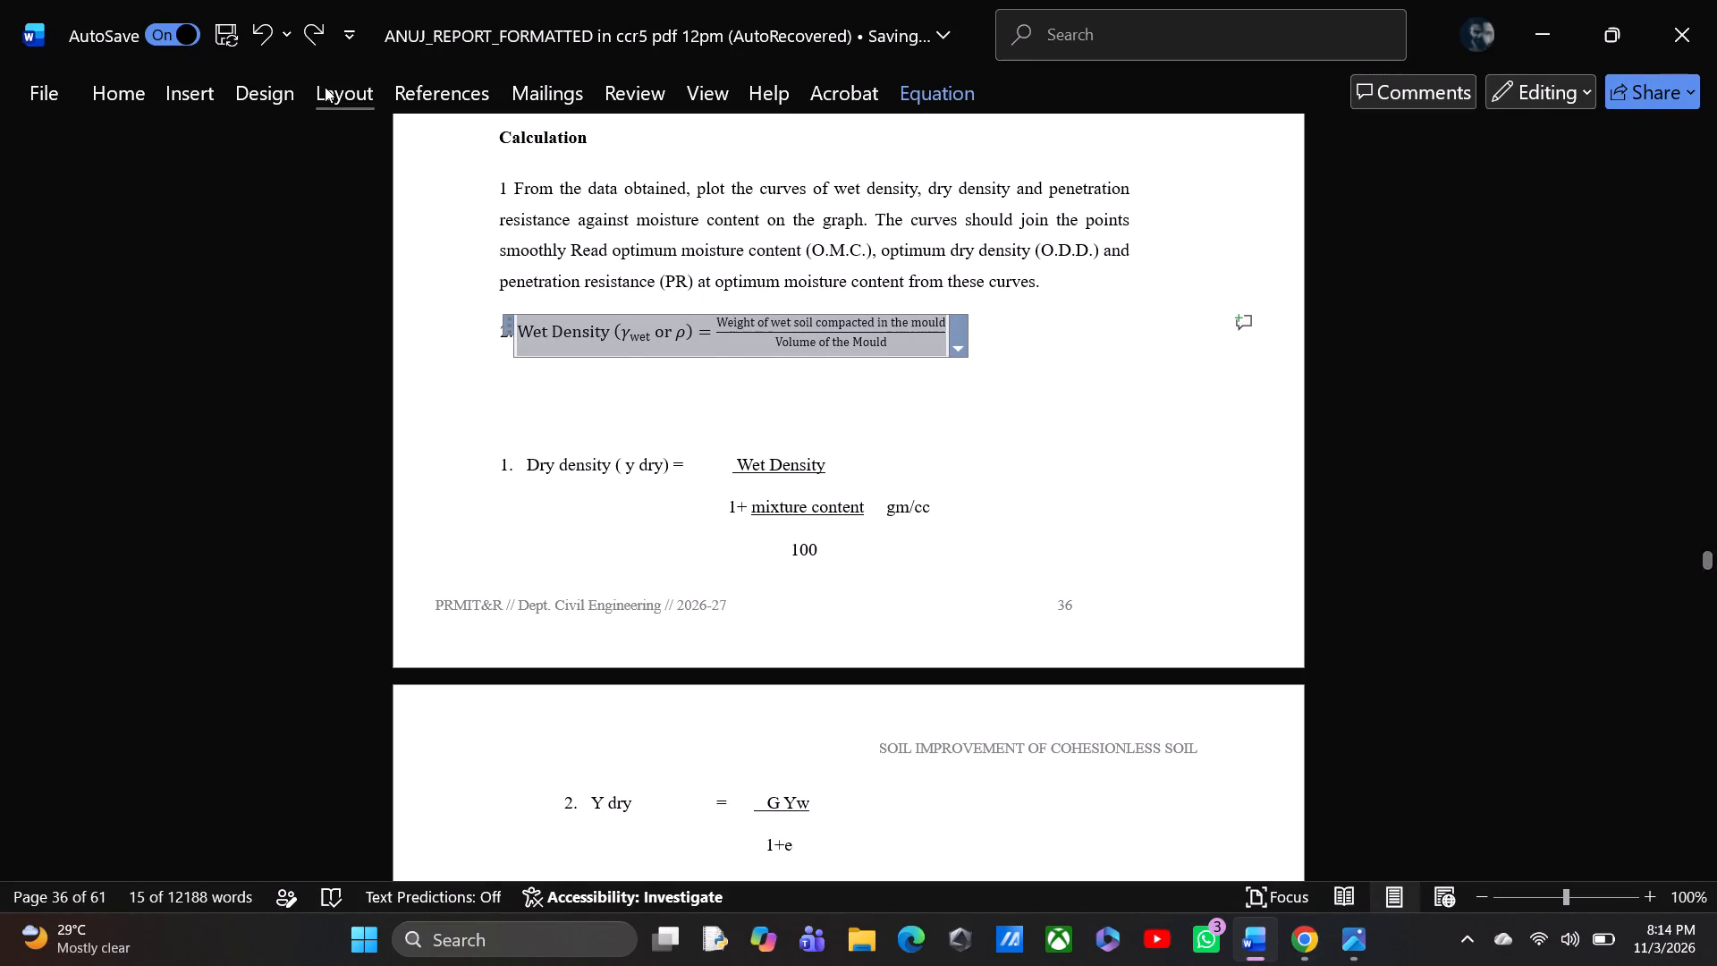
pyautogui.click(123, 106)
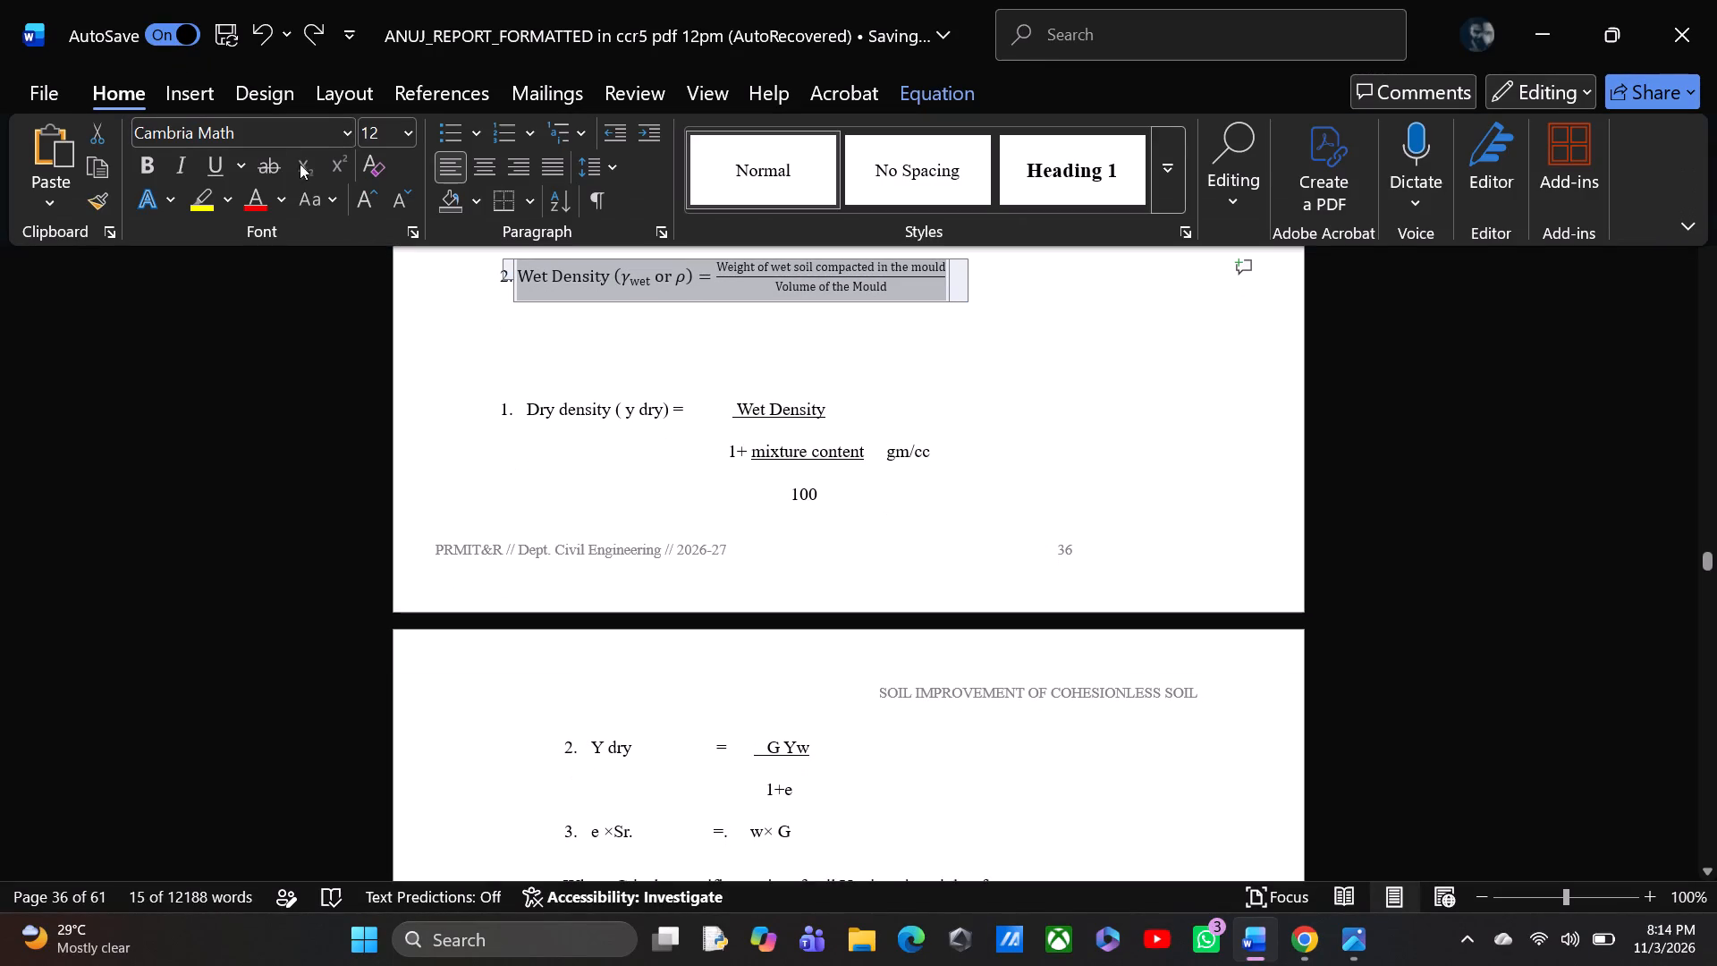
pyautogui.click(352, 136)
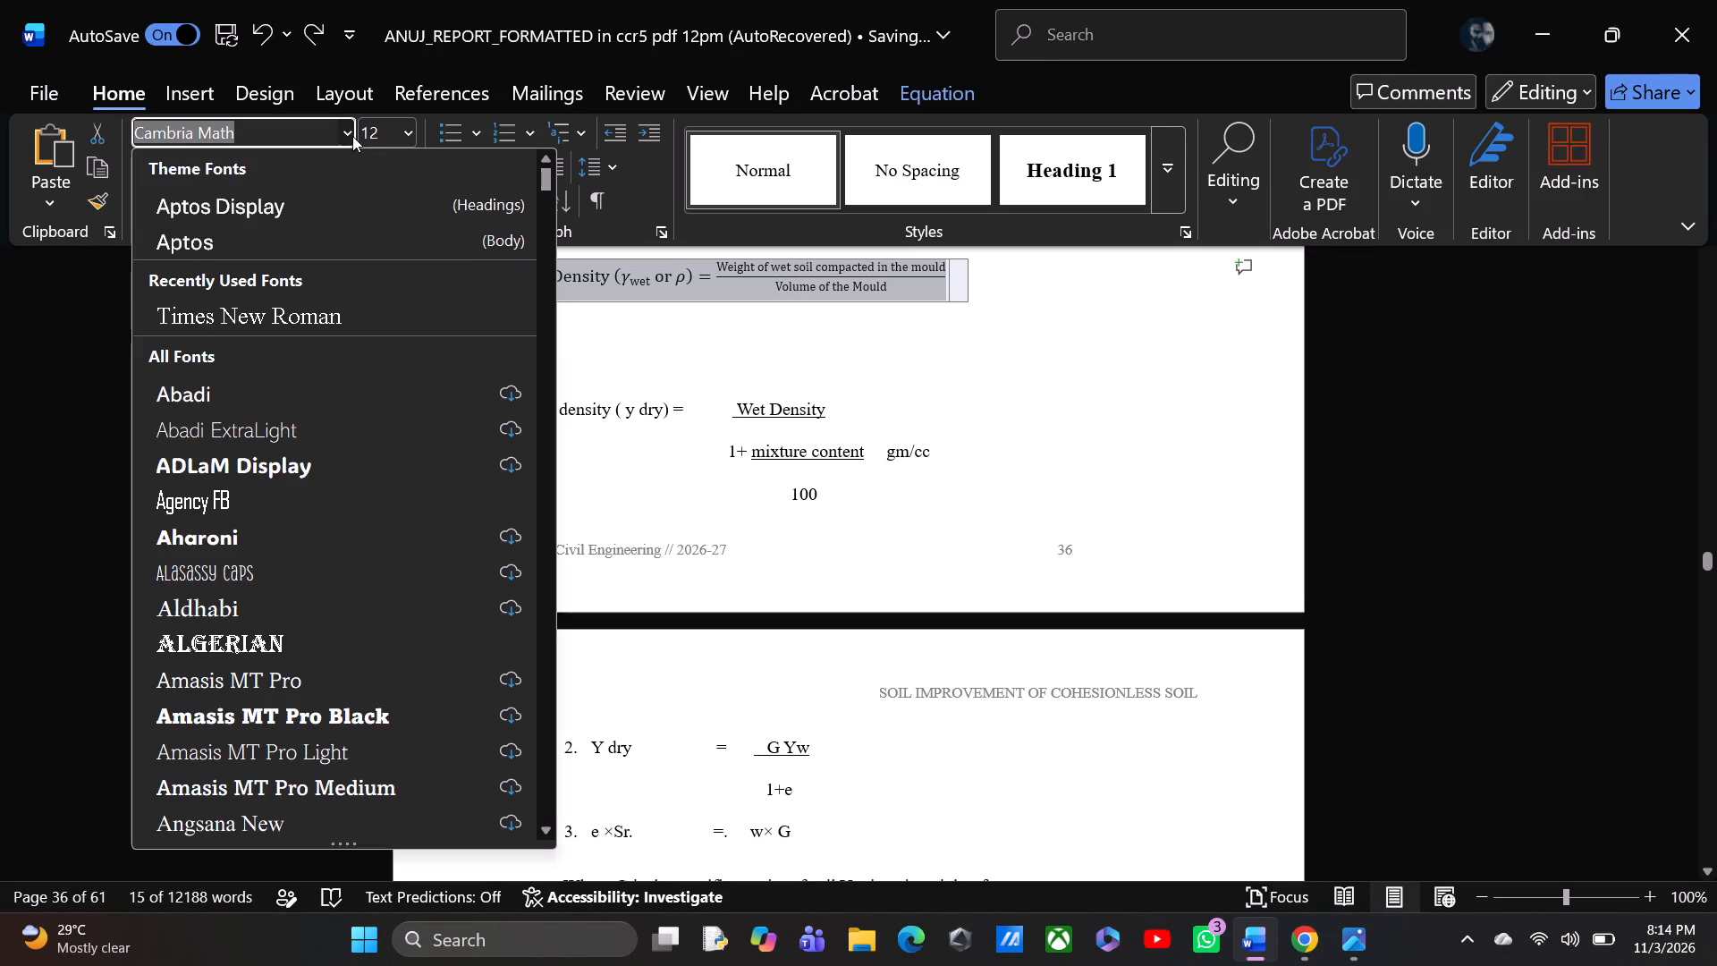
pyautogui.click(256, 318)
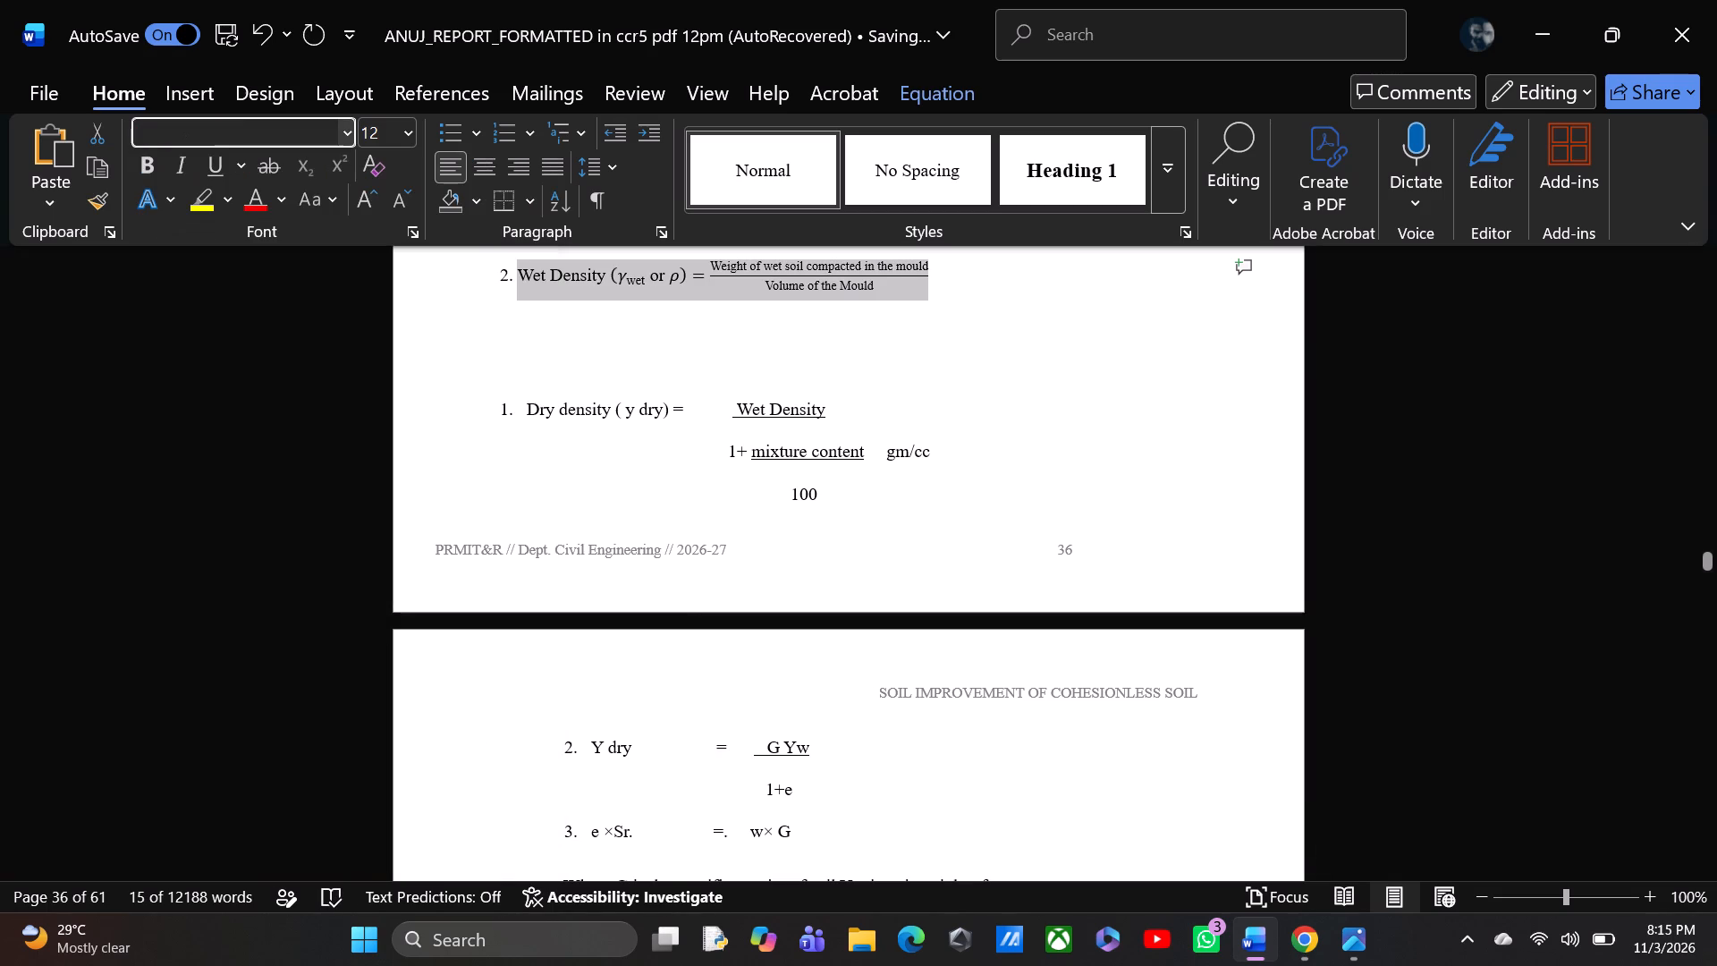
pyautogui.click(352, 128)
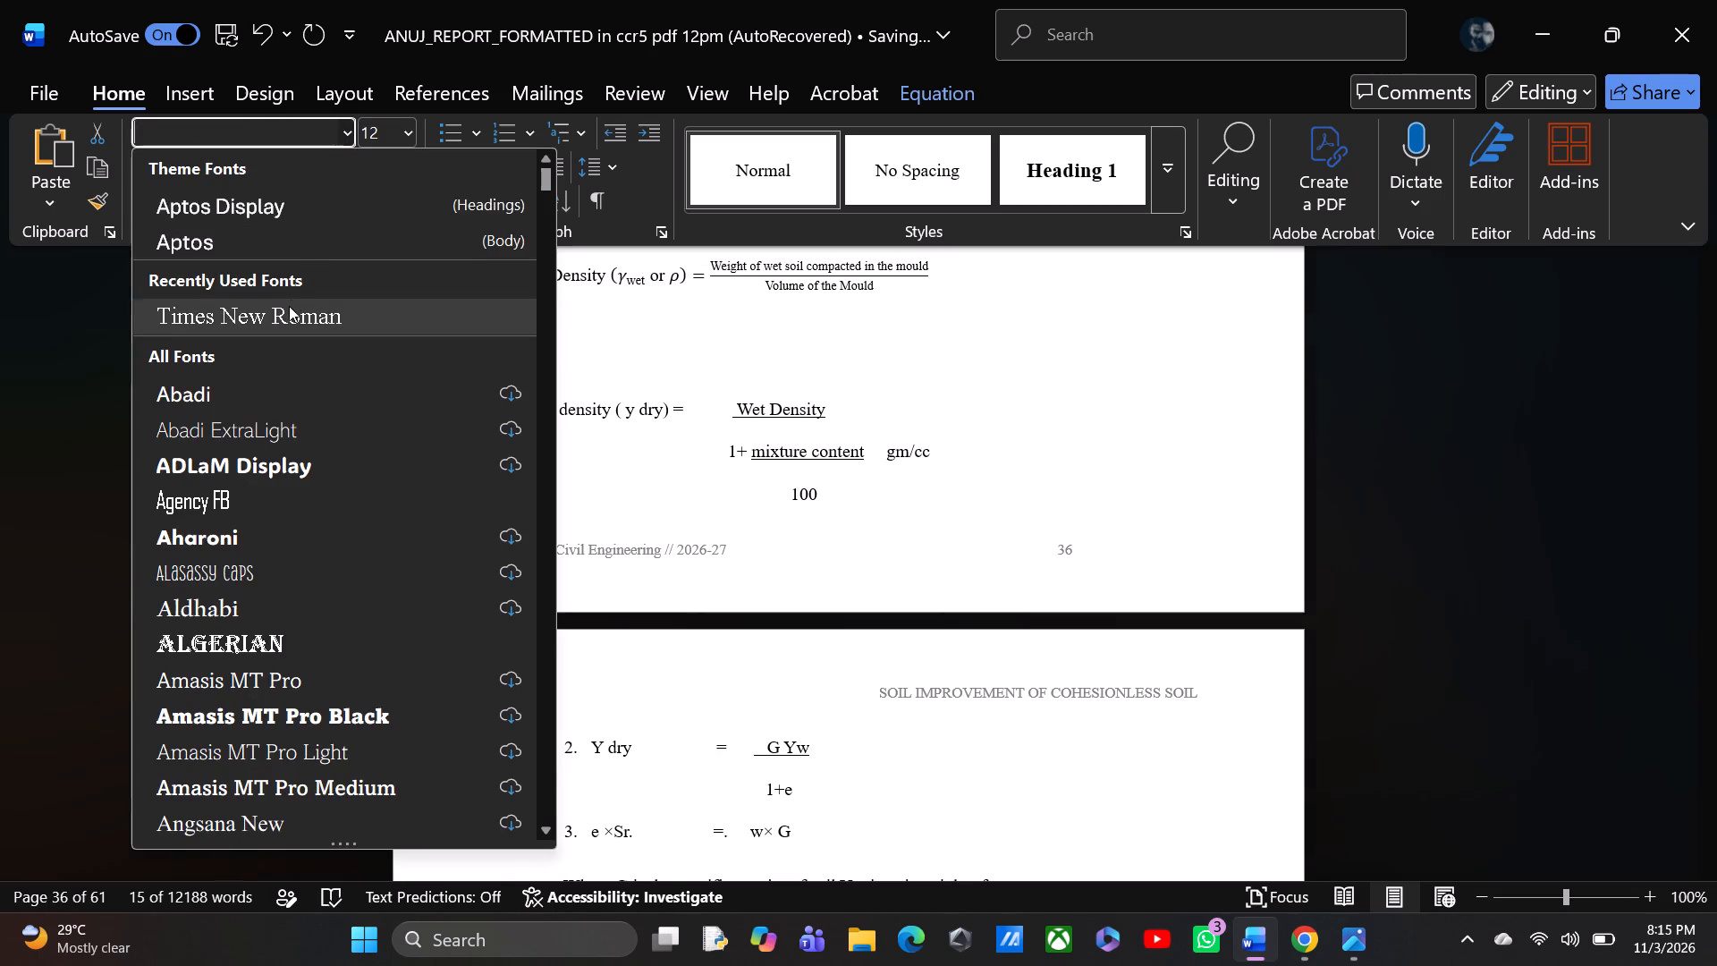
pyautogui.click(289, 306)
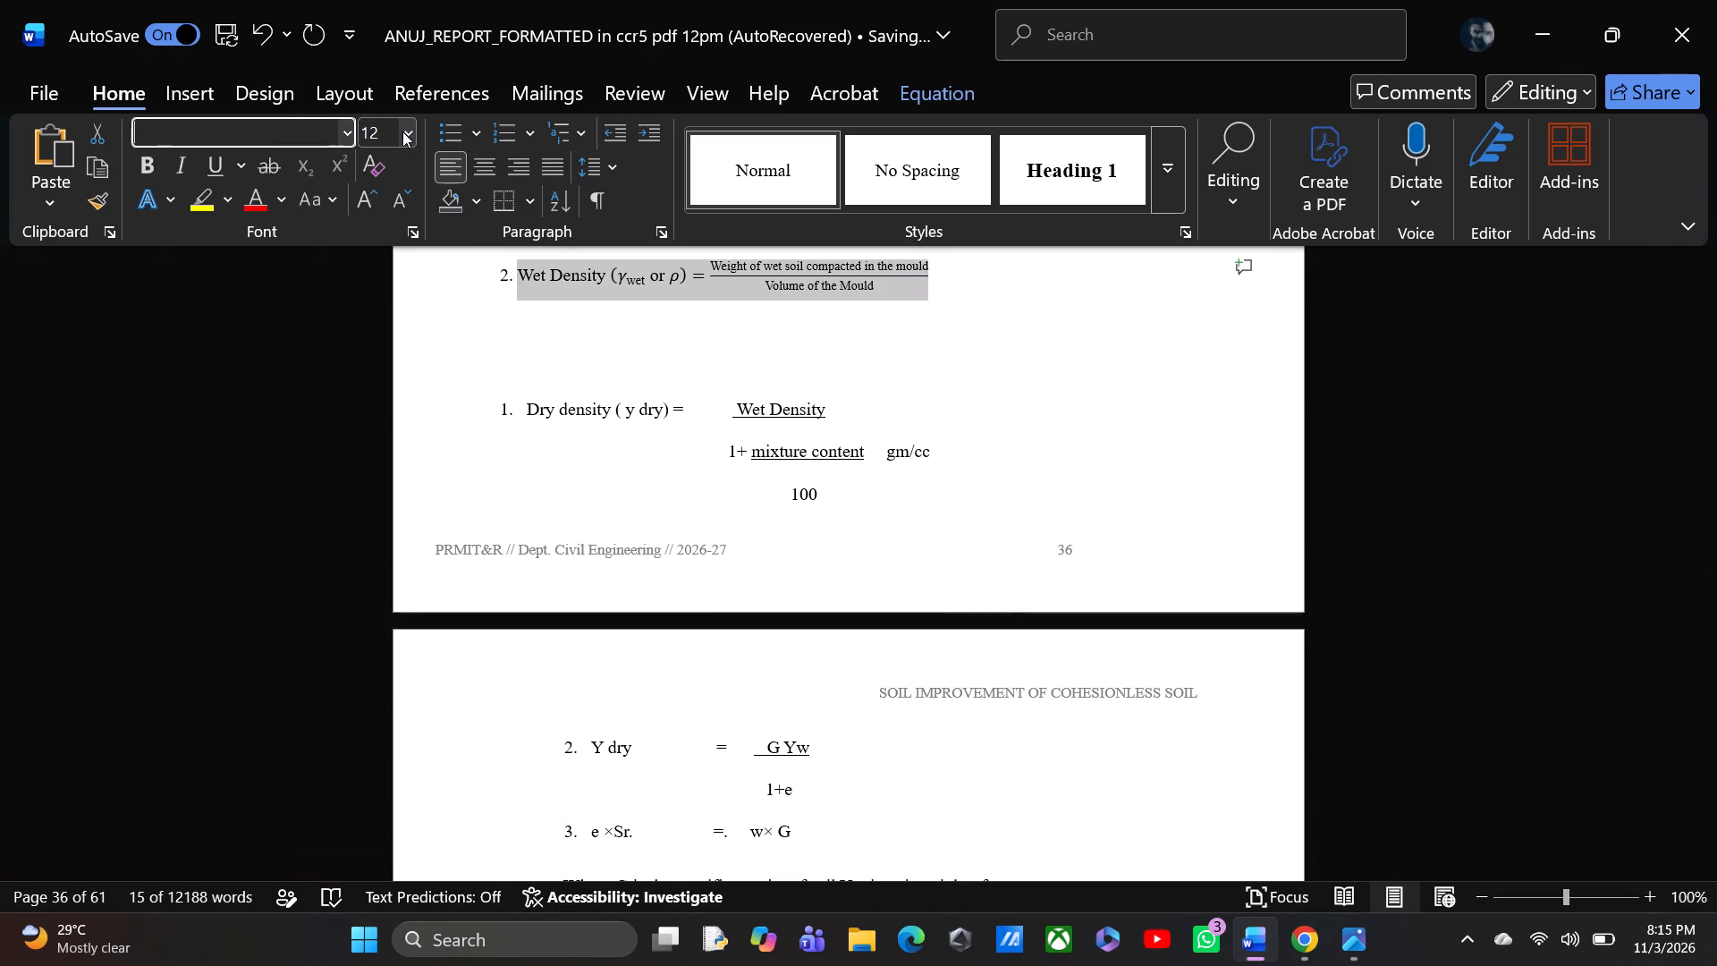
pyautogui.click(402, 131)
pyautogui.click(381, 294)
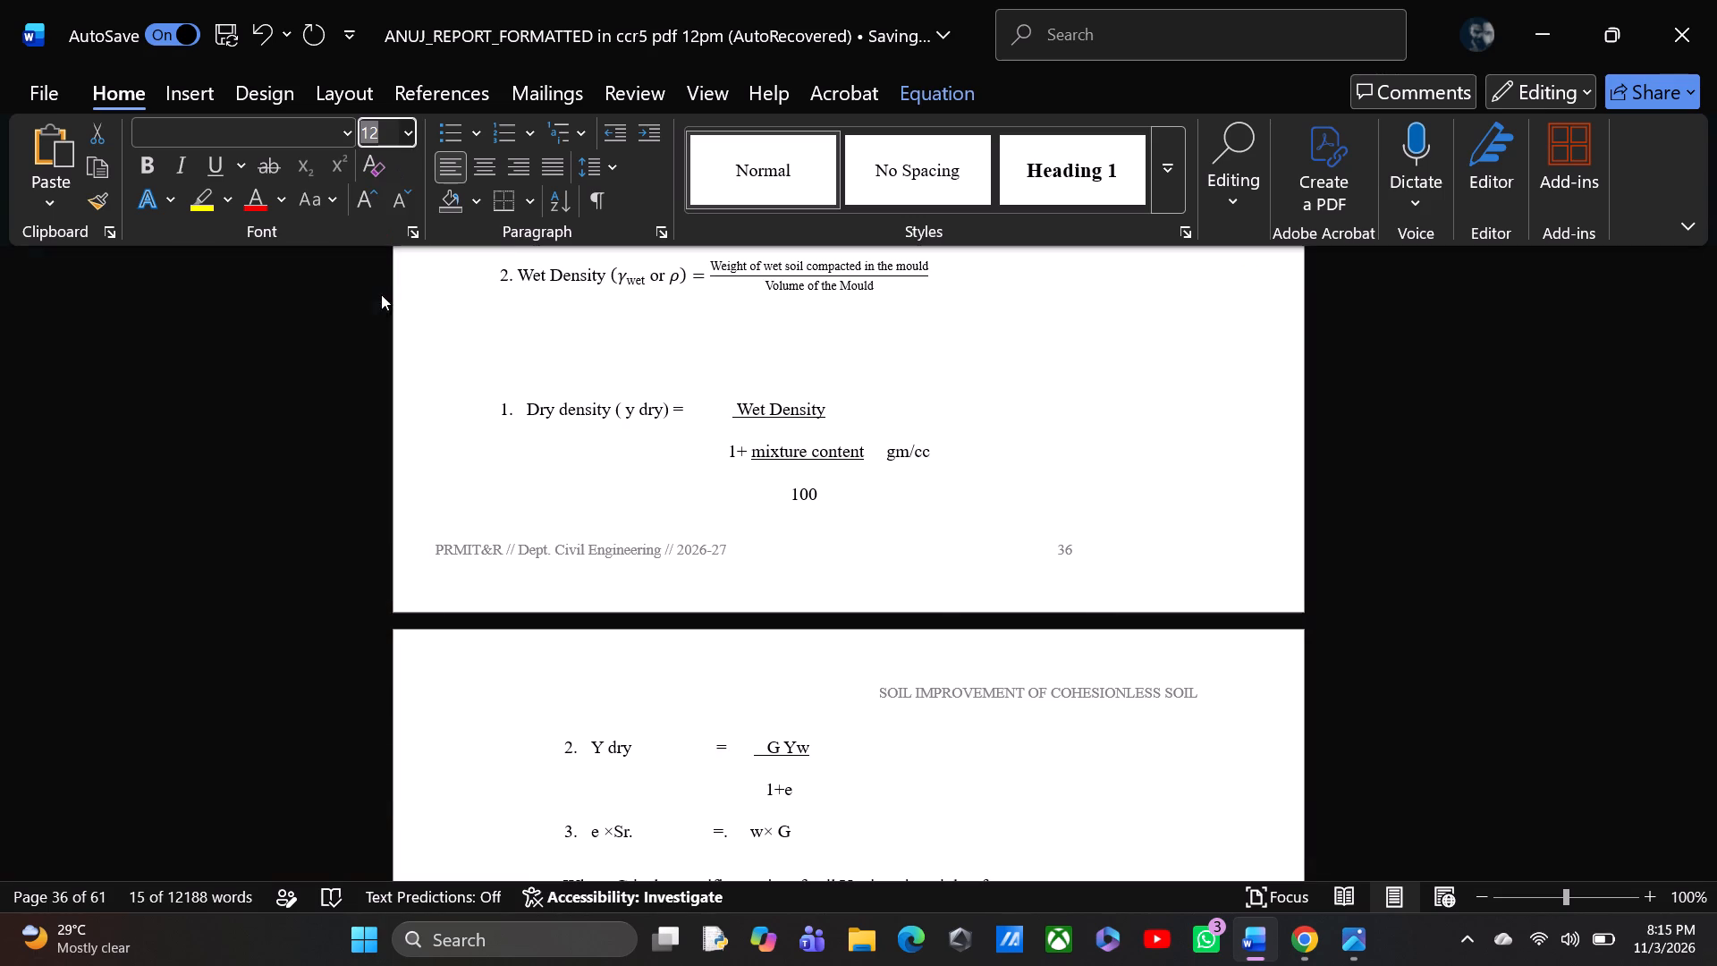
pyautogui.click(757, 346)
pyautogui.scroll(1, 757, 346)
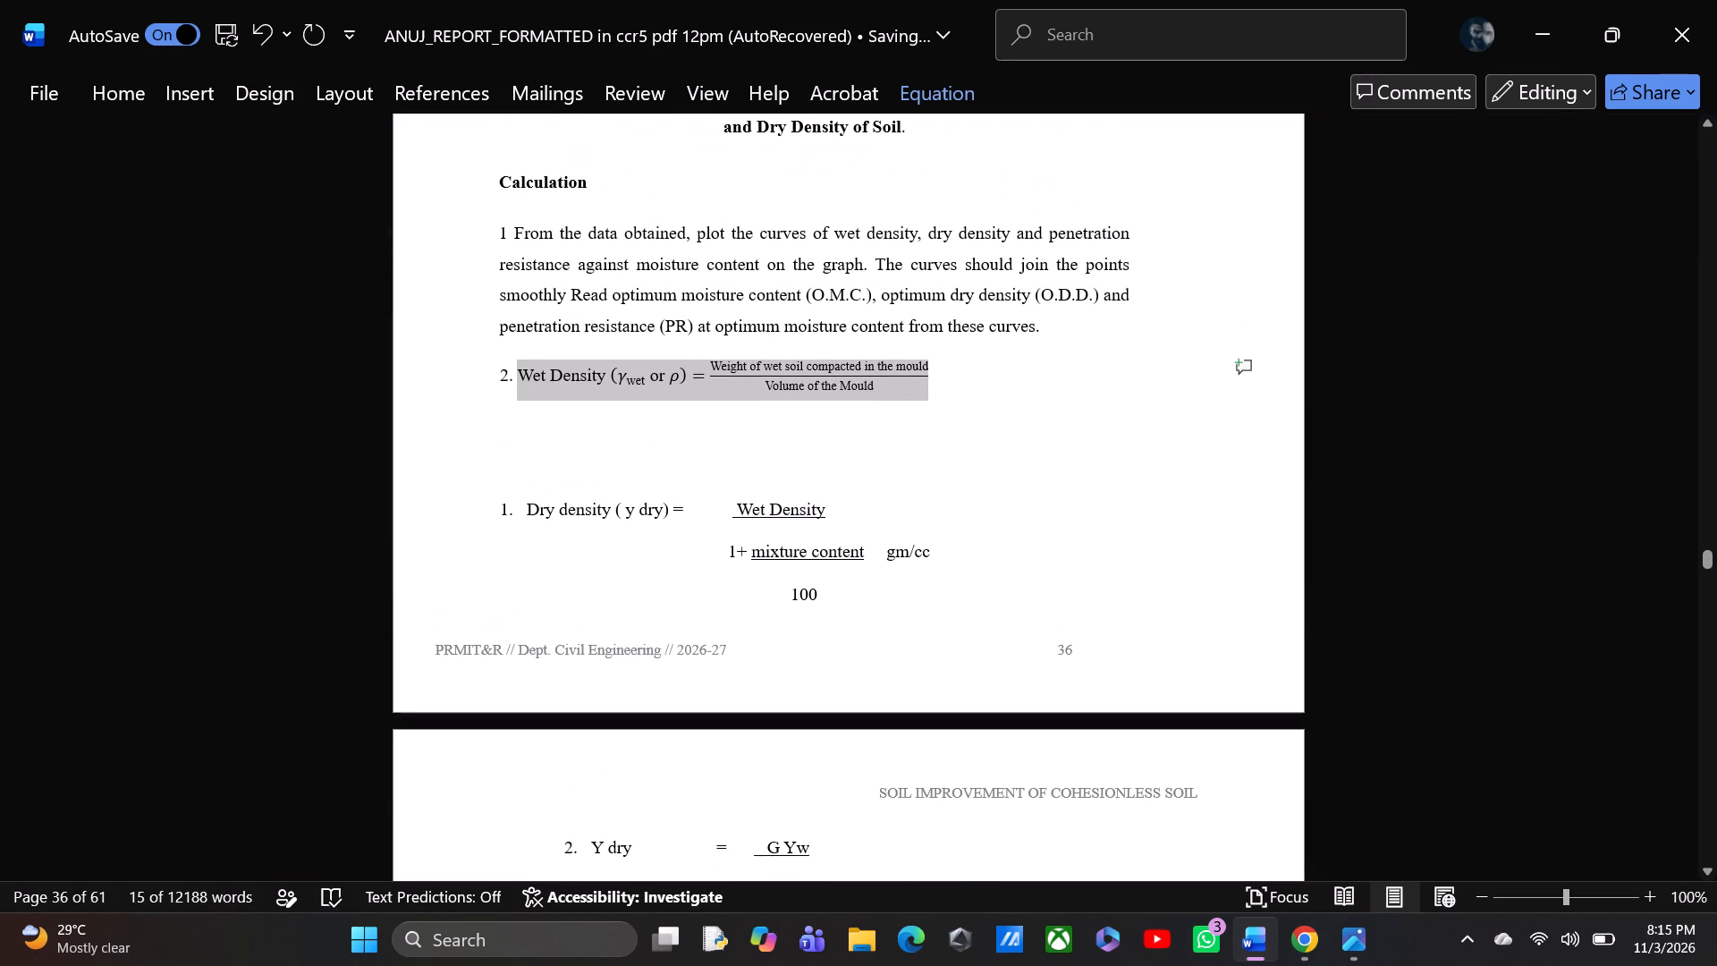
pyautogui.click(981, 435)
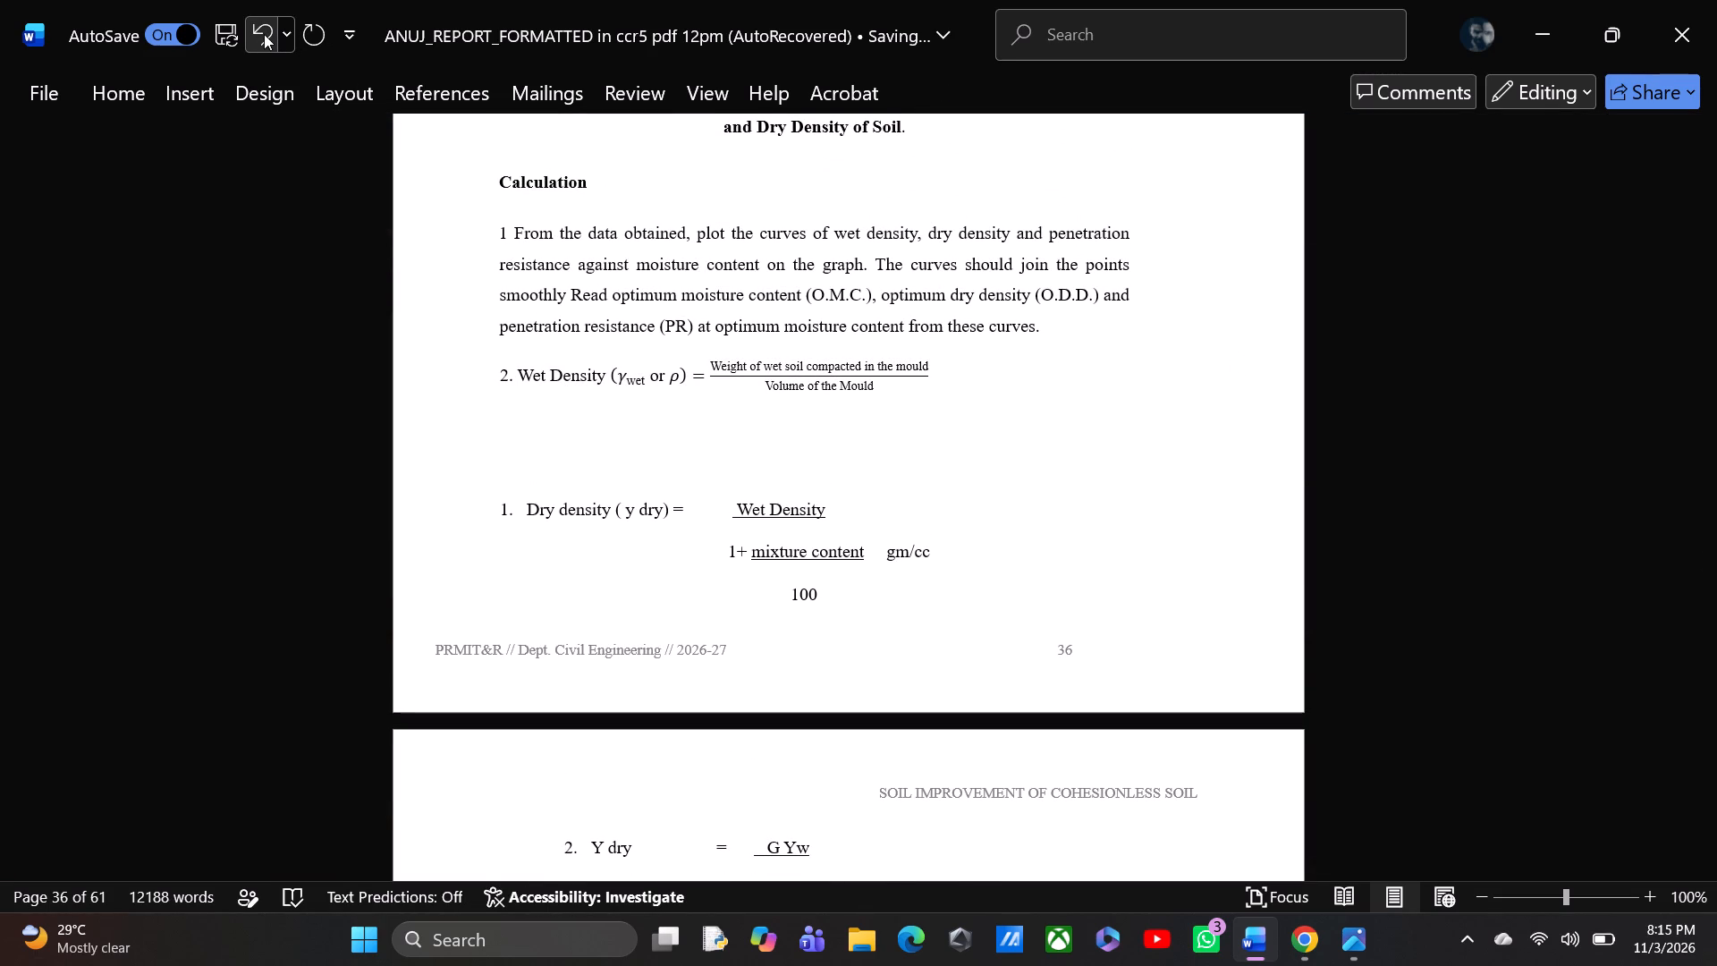
# Undo the equation's font changes and its joining to the "2." line, back to the equation on its own line.
pyautogui.click(264, 34)
pyautogui.click(264, 34)
pyautogui.click(264, 34)
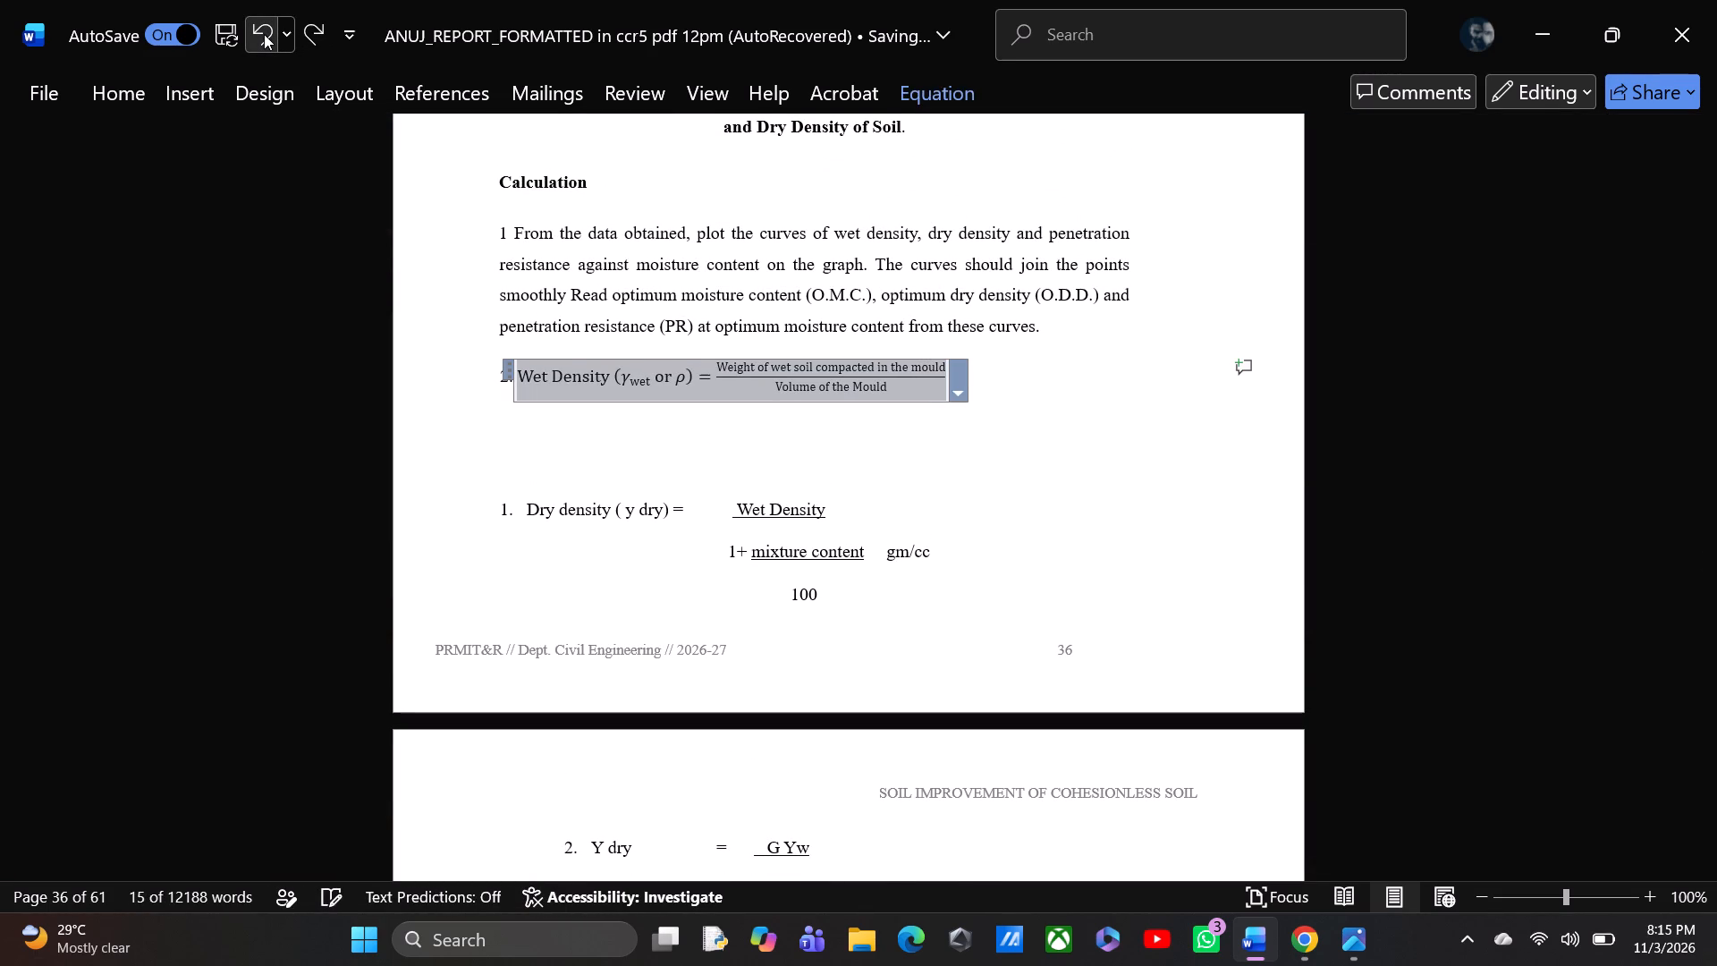
pyautogui.click(264, 34)
pyautogui.click(264, 34)
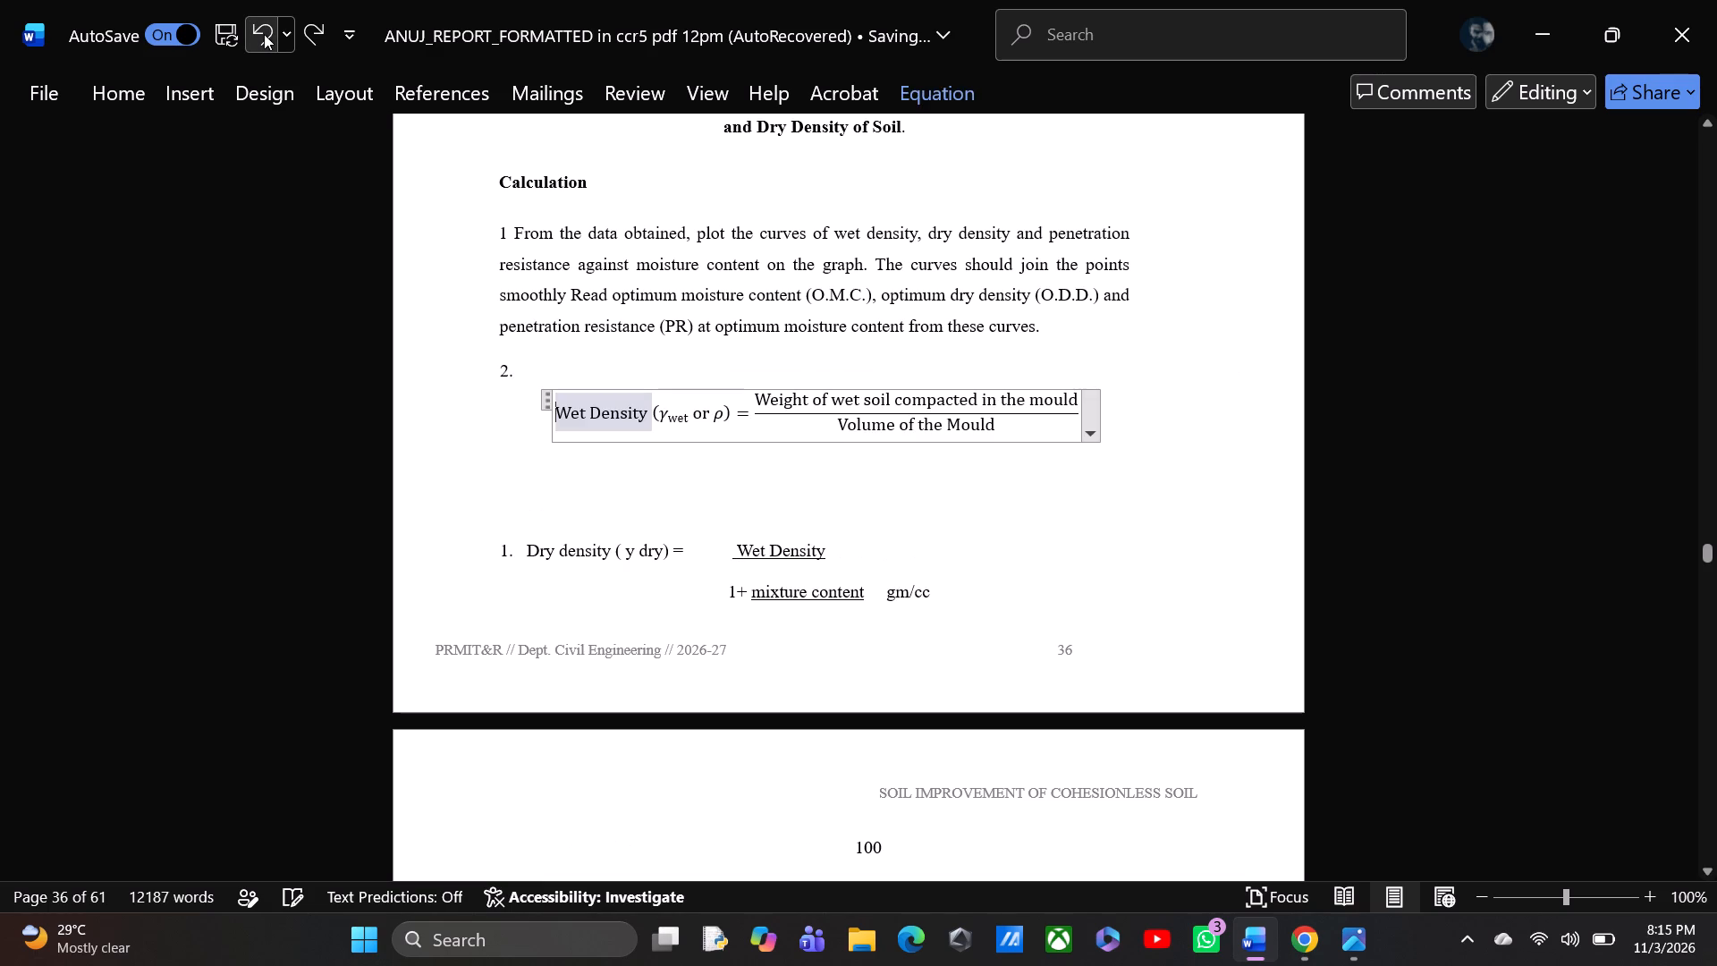
pyautogui.click(776, 521)
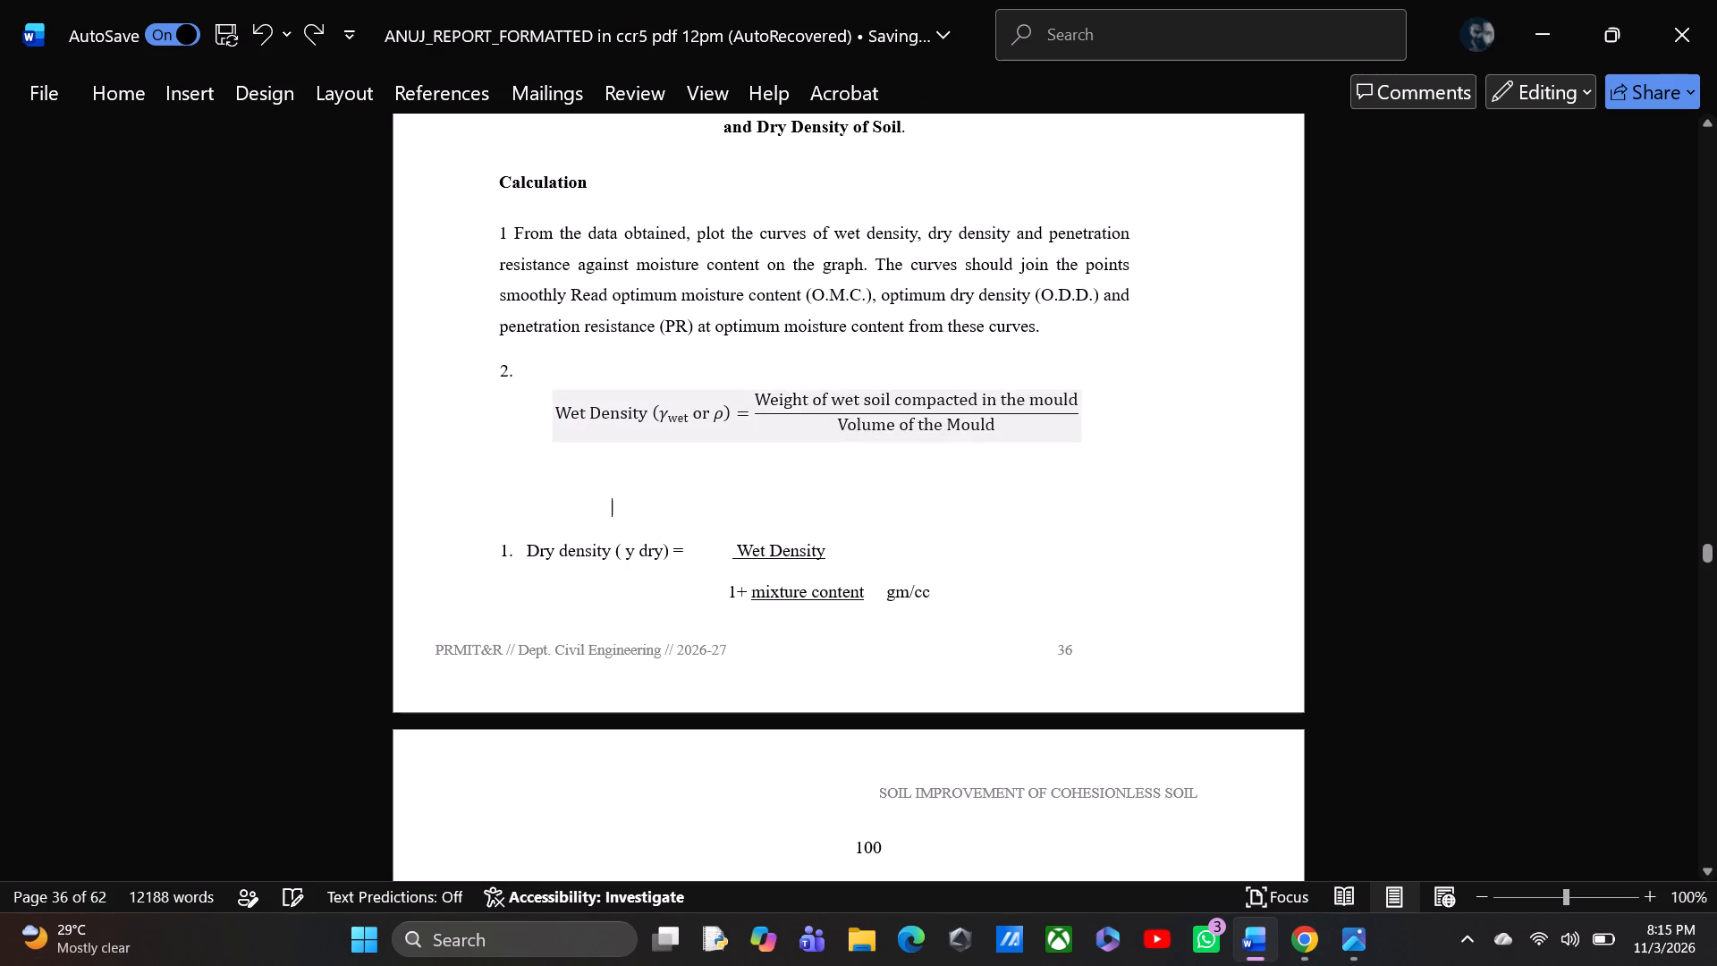
# Delete the "2." line above the Wet Density equation and re-enter "2." on a new line after the first calculation paragraph.
pyautogui.click(596, 372)
pyautogui.press('BackSpace')
pyautogui.press('BackSpace')
pyautogui.press('BackSpace')
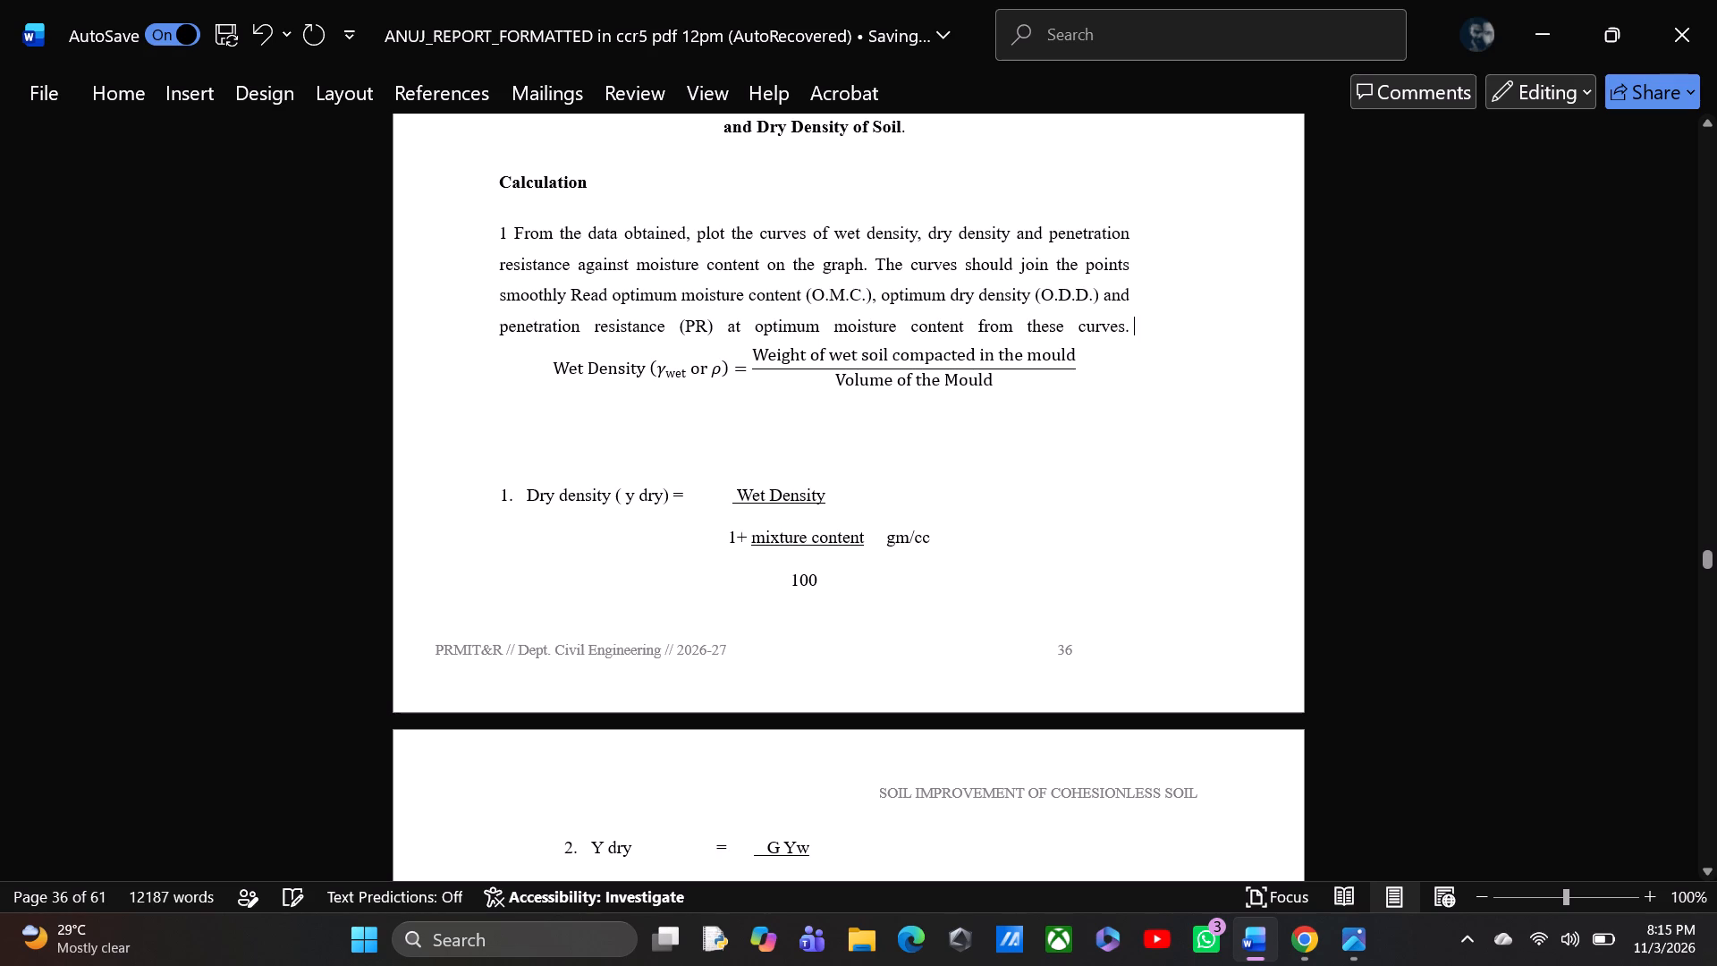
pyautogui.press('Return')
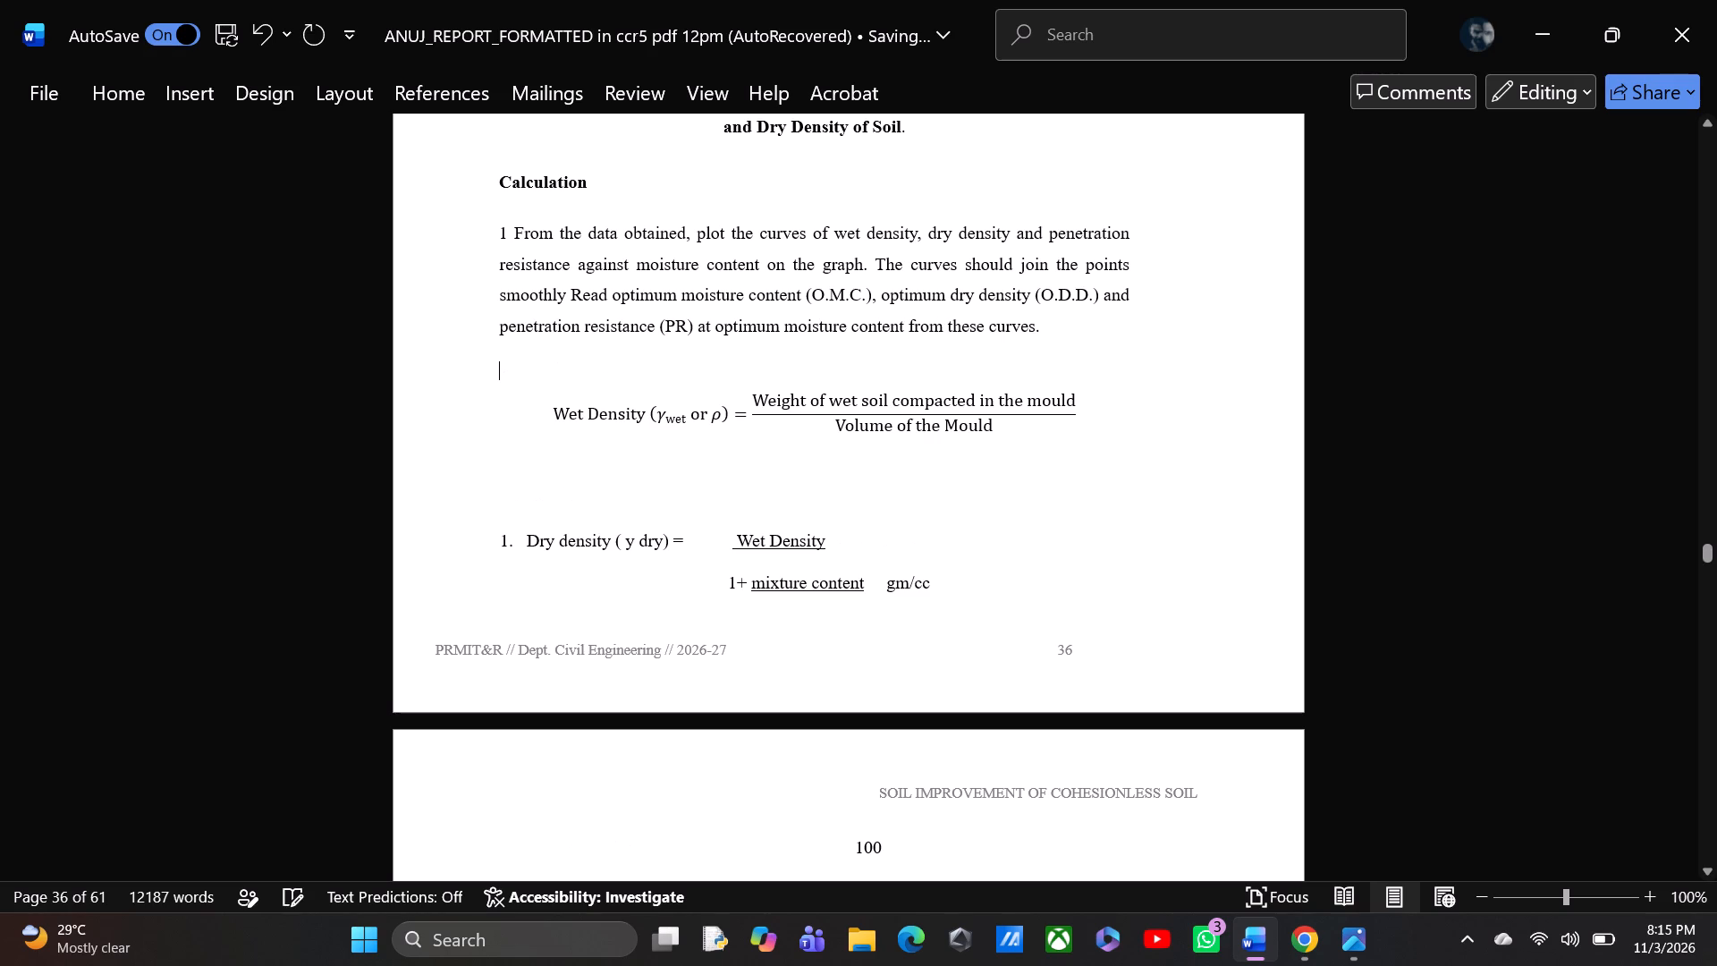
pyautogui.press('2')
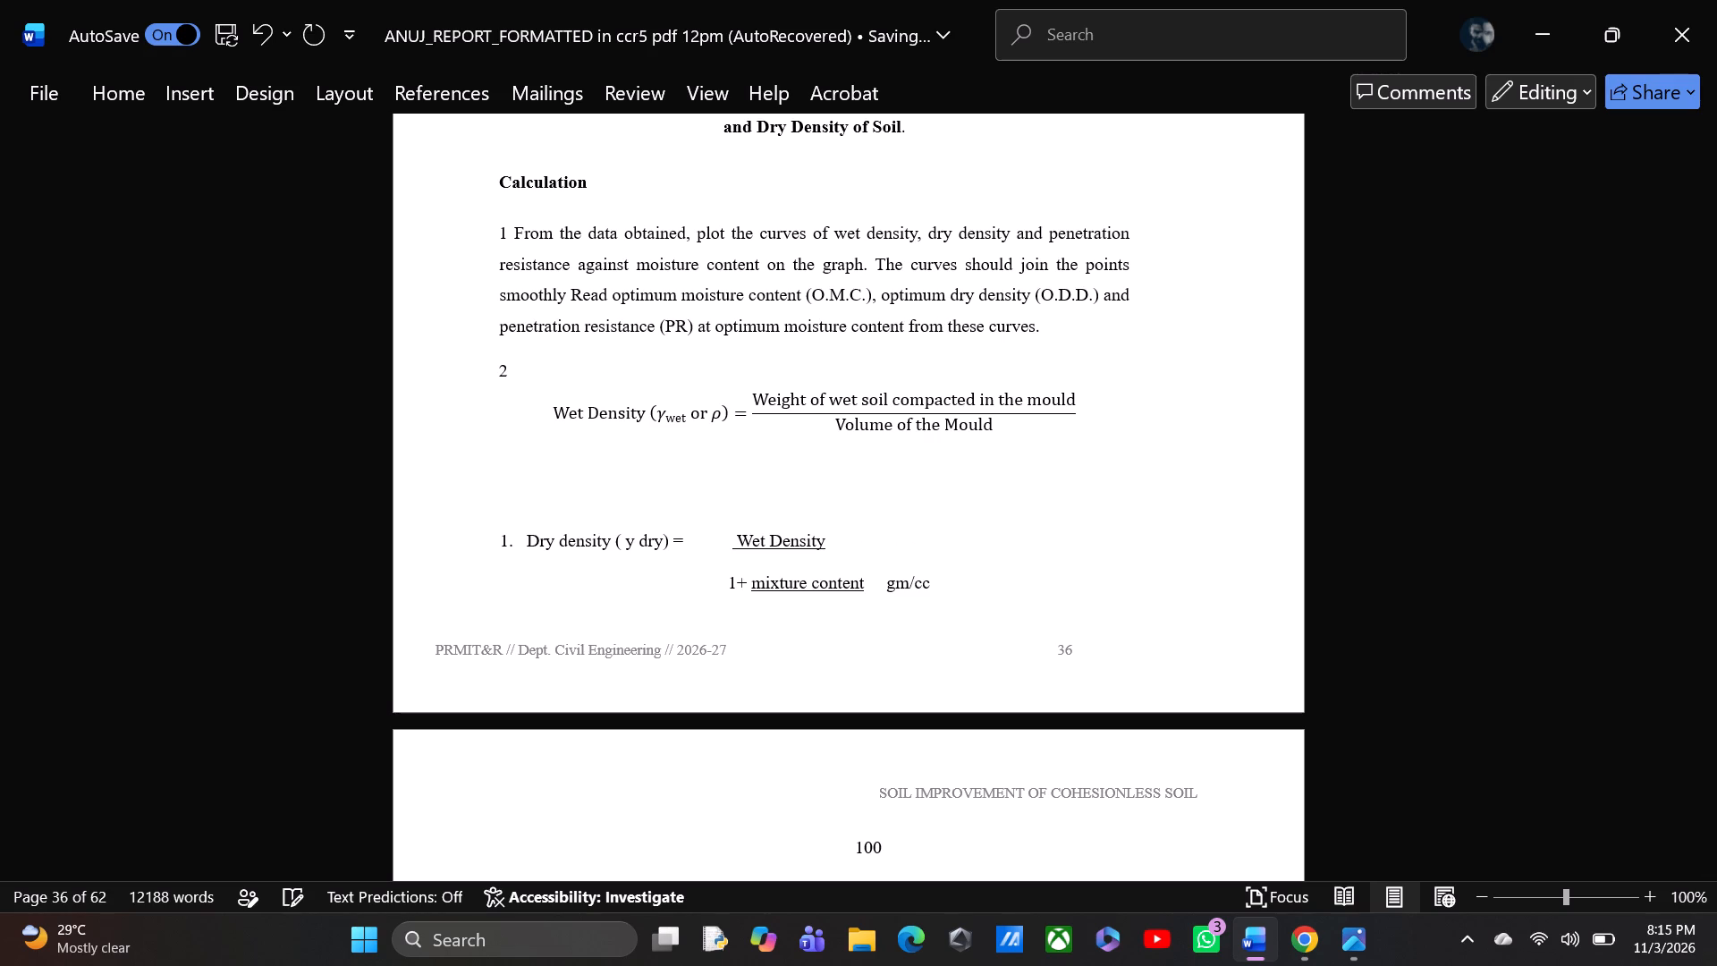
pyautogui.press('.')
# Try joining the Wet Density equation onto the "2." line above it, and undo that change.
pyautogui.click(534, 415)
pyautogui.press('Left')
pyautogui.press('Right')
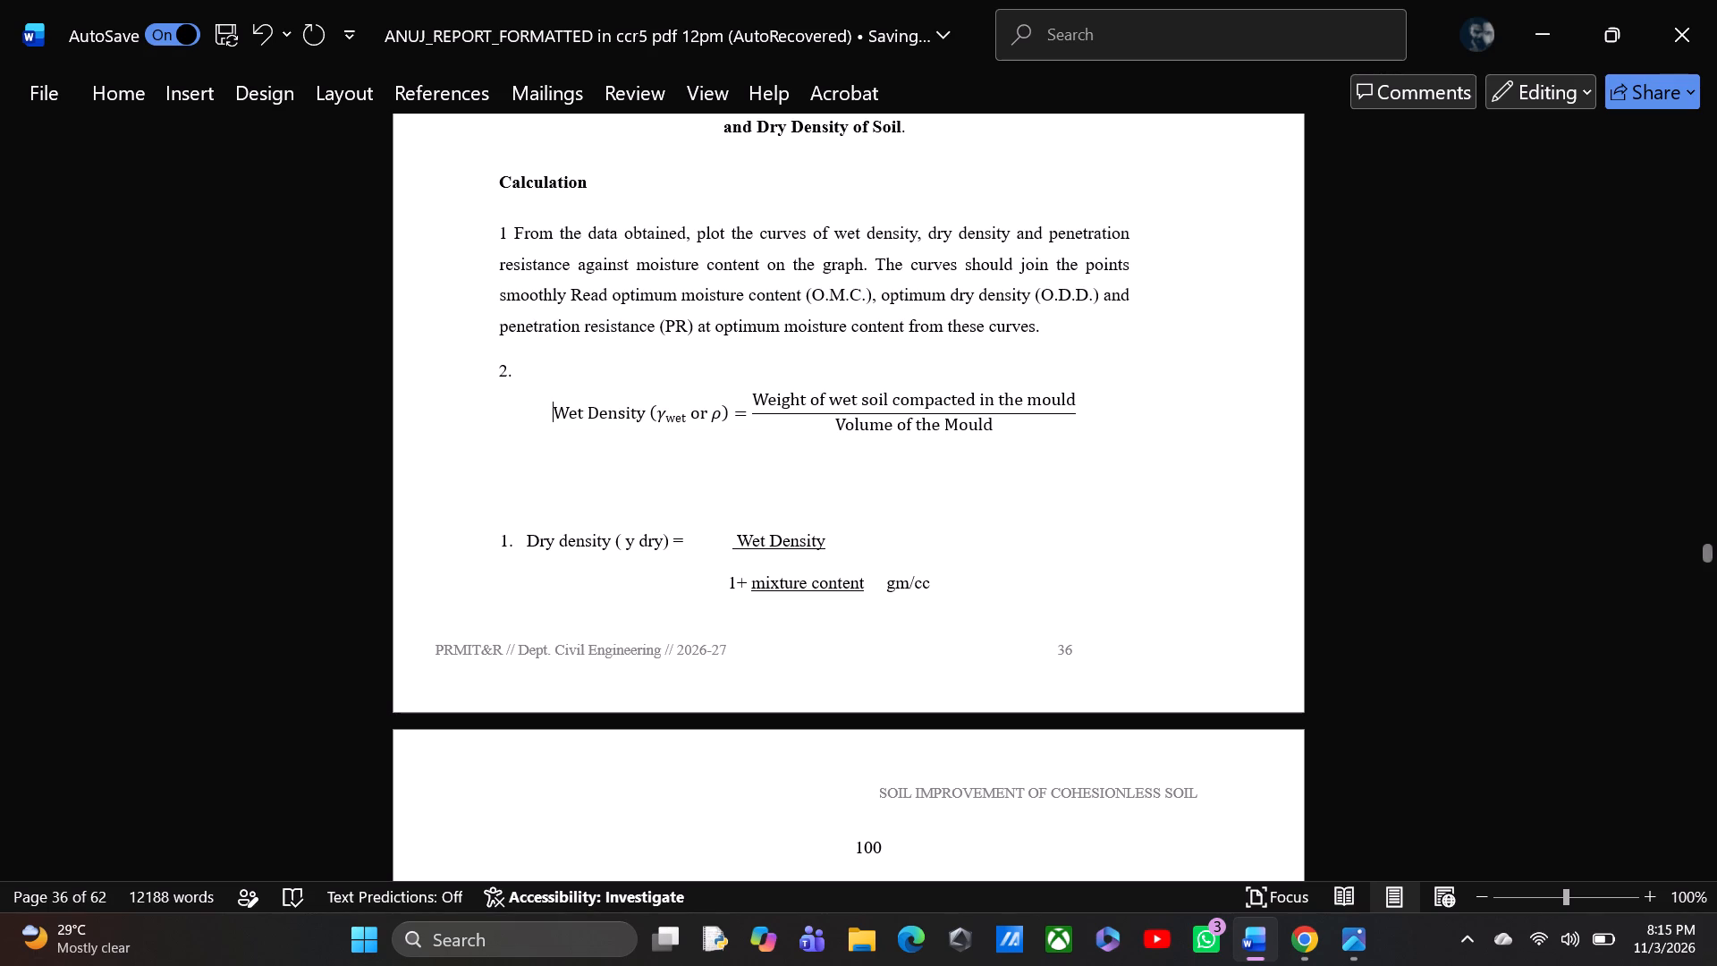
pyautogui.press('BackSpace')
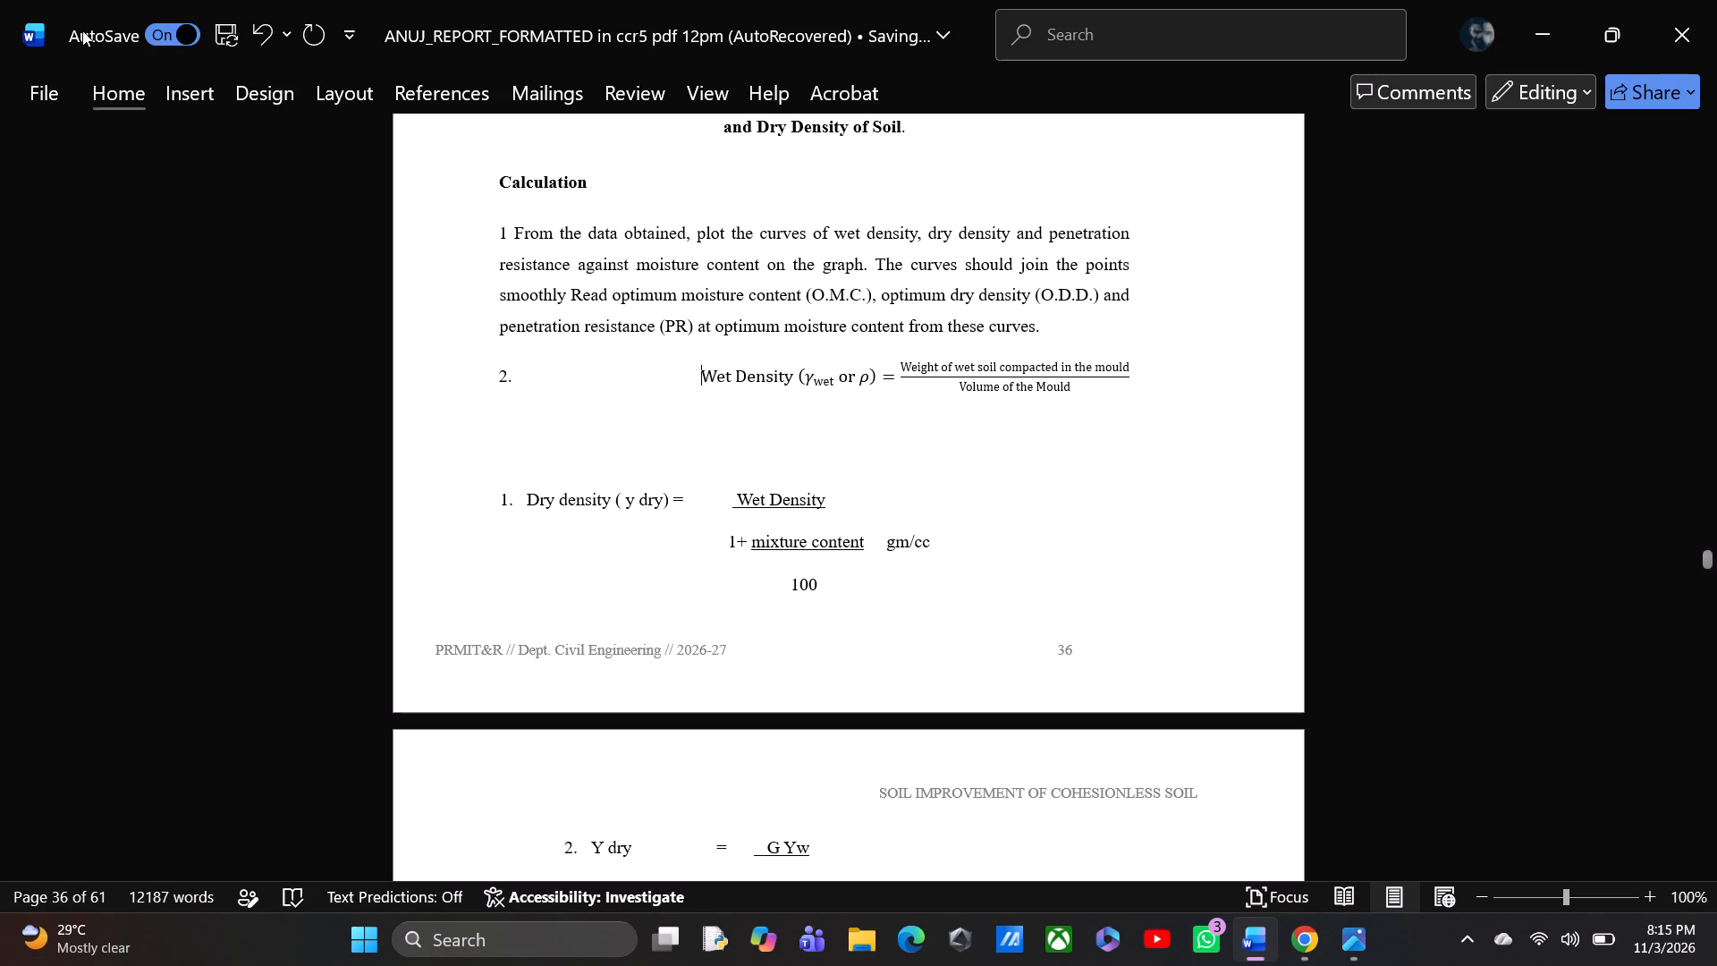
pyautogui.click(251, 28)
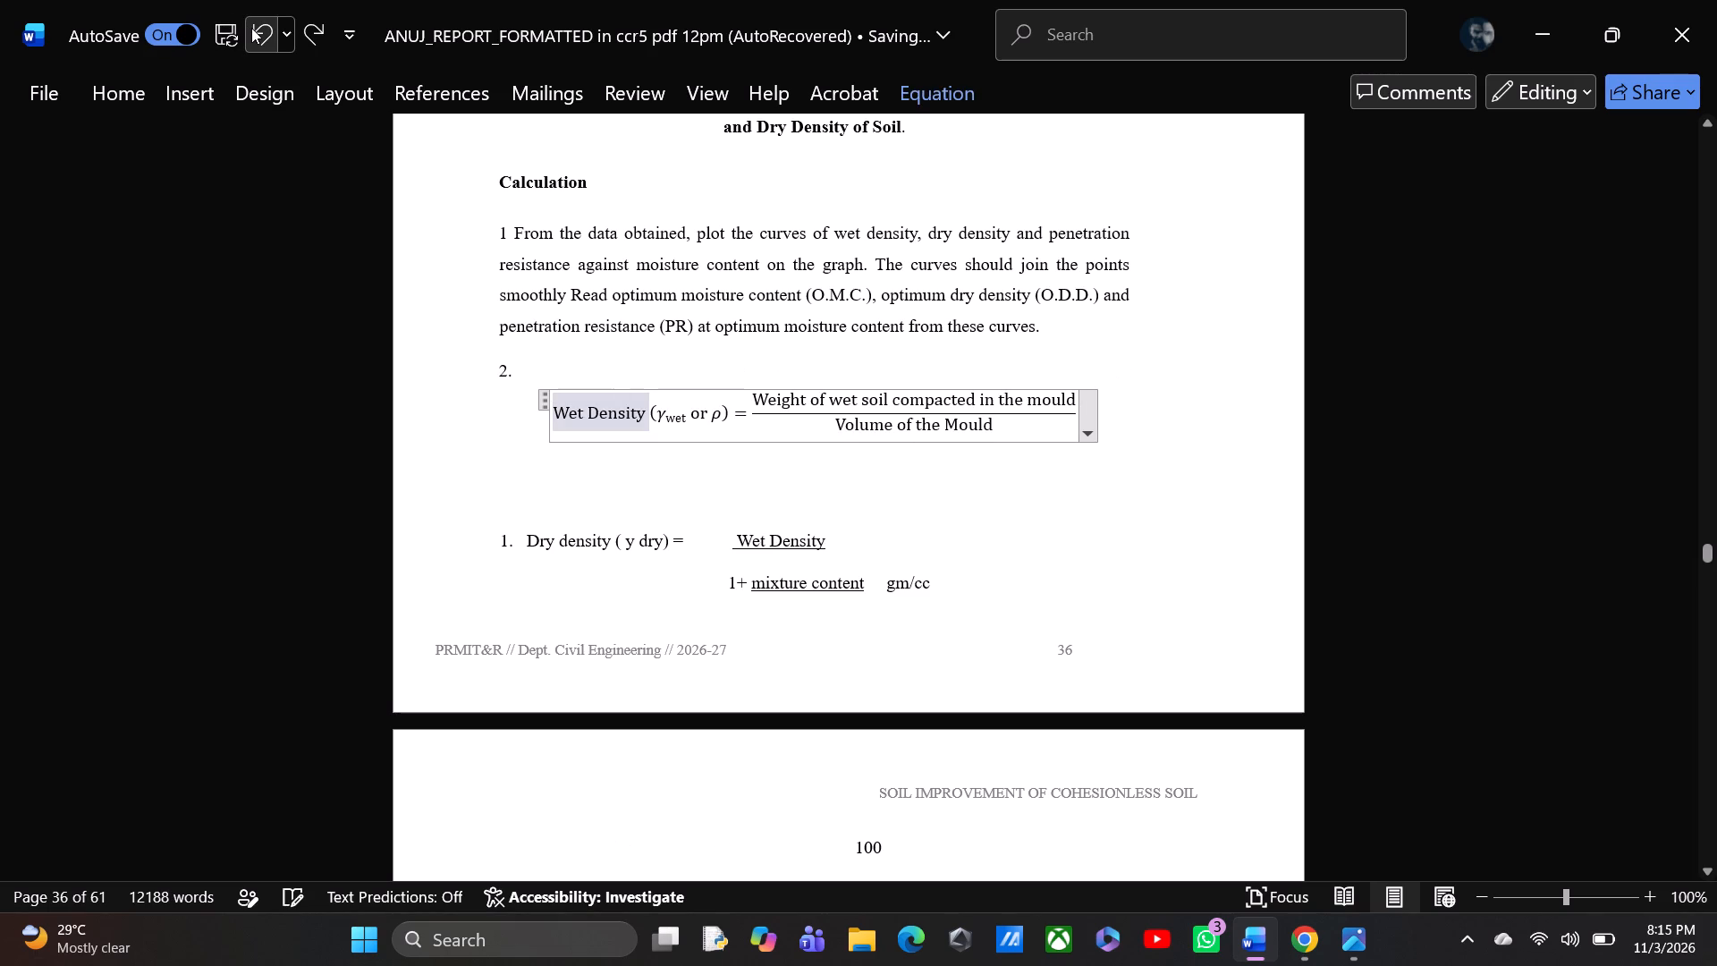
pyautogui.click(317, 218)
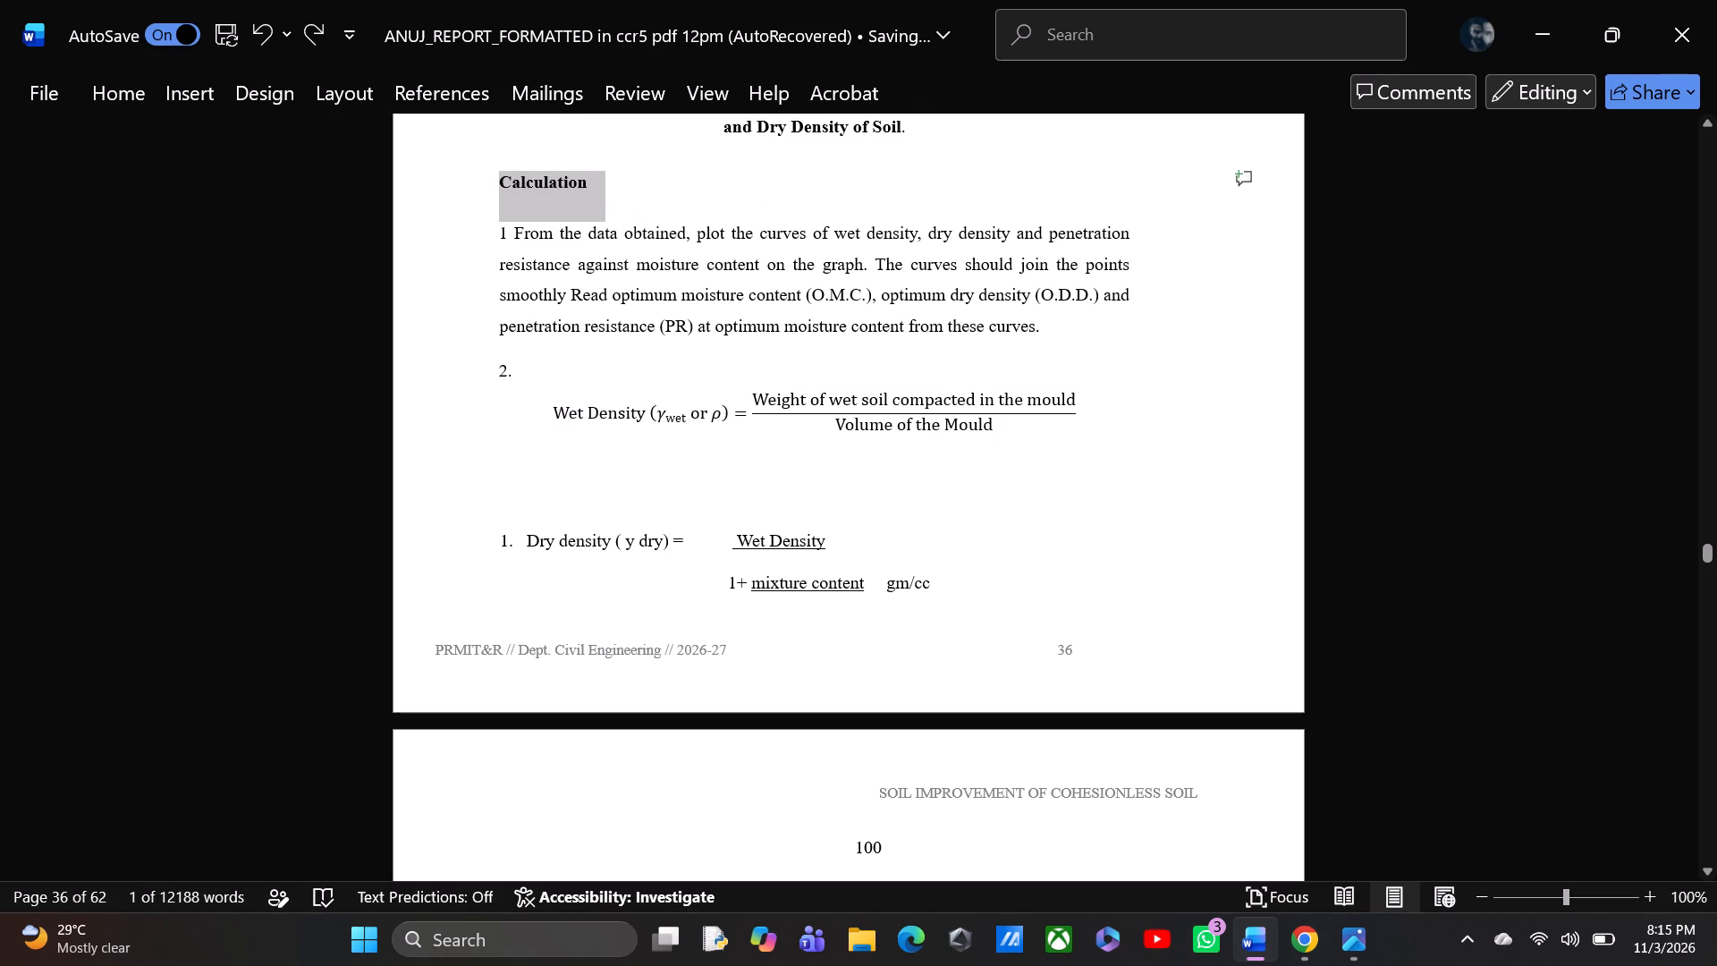
# Remove the period after the number 2 above the Wet Density equation.
pyautogui.click(513, 410)
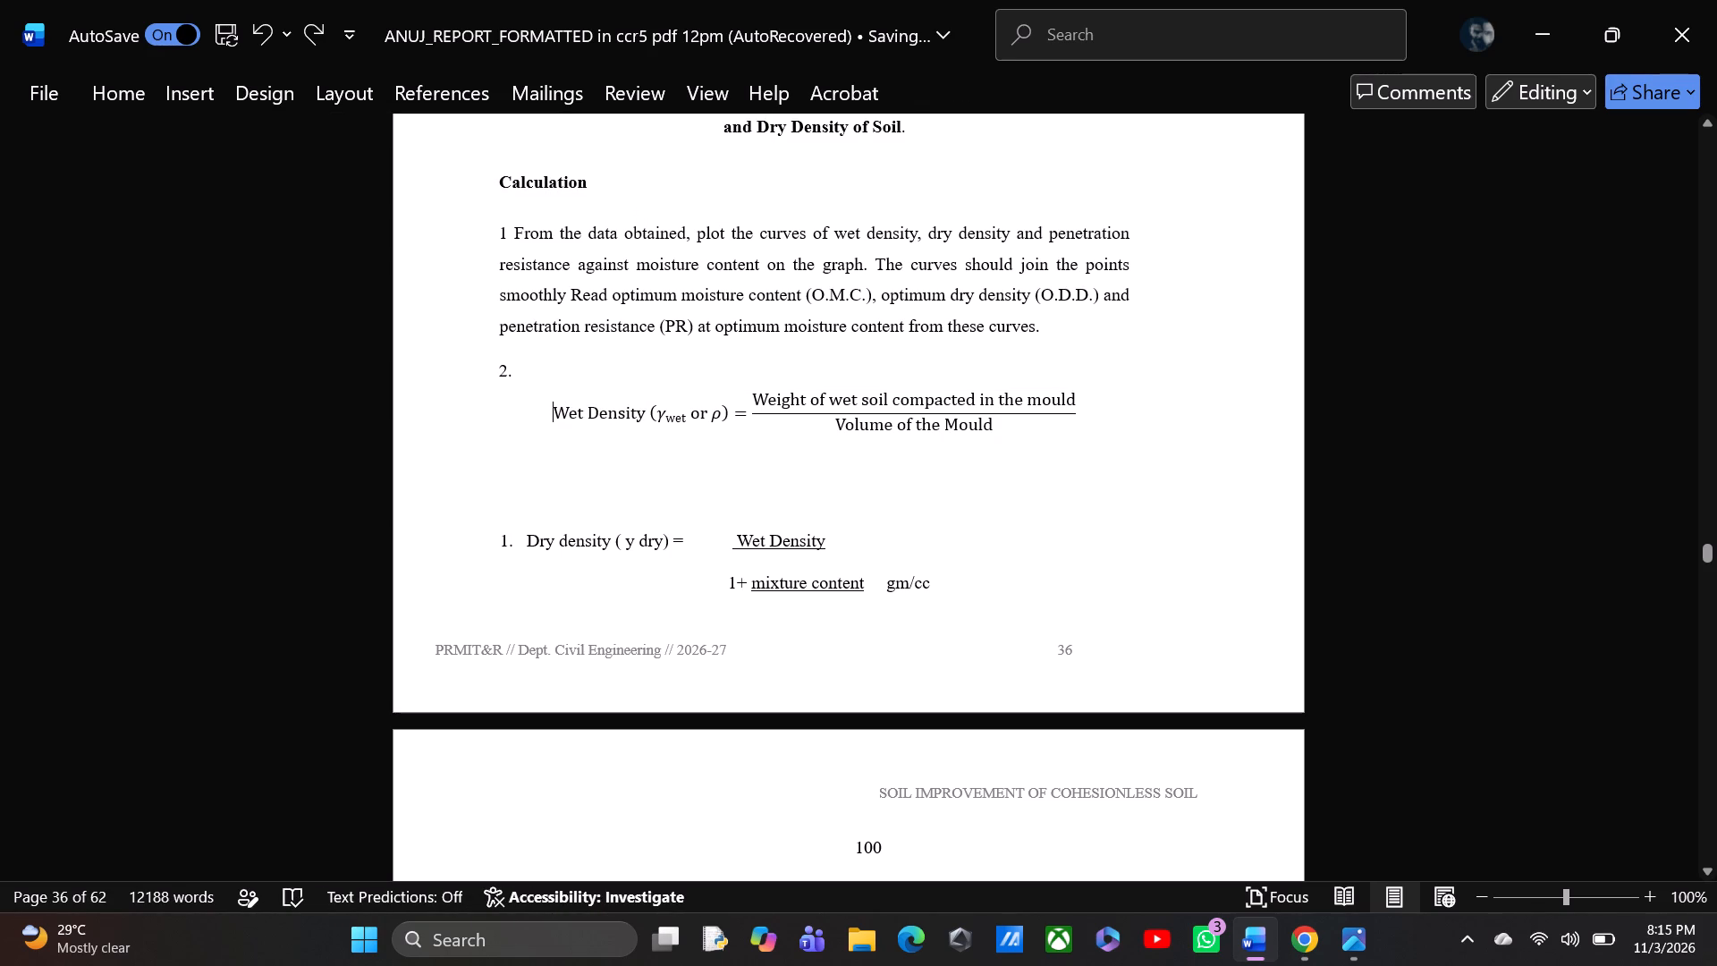
pyautogui.press('Left')
pyautogui.press('BackSpace')
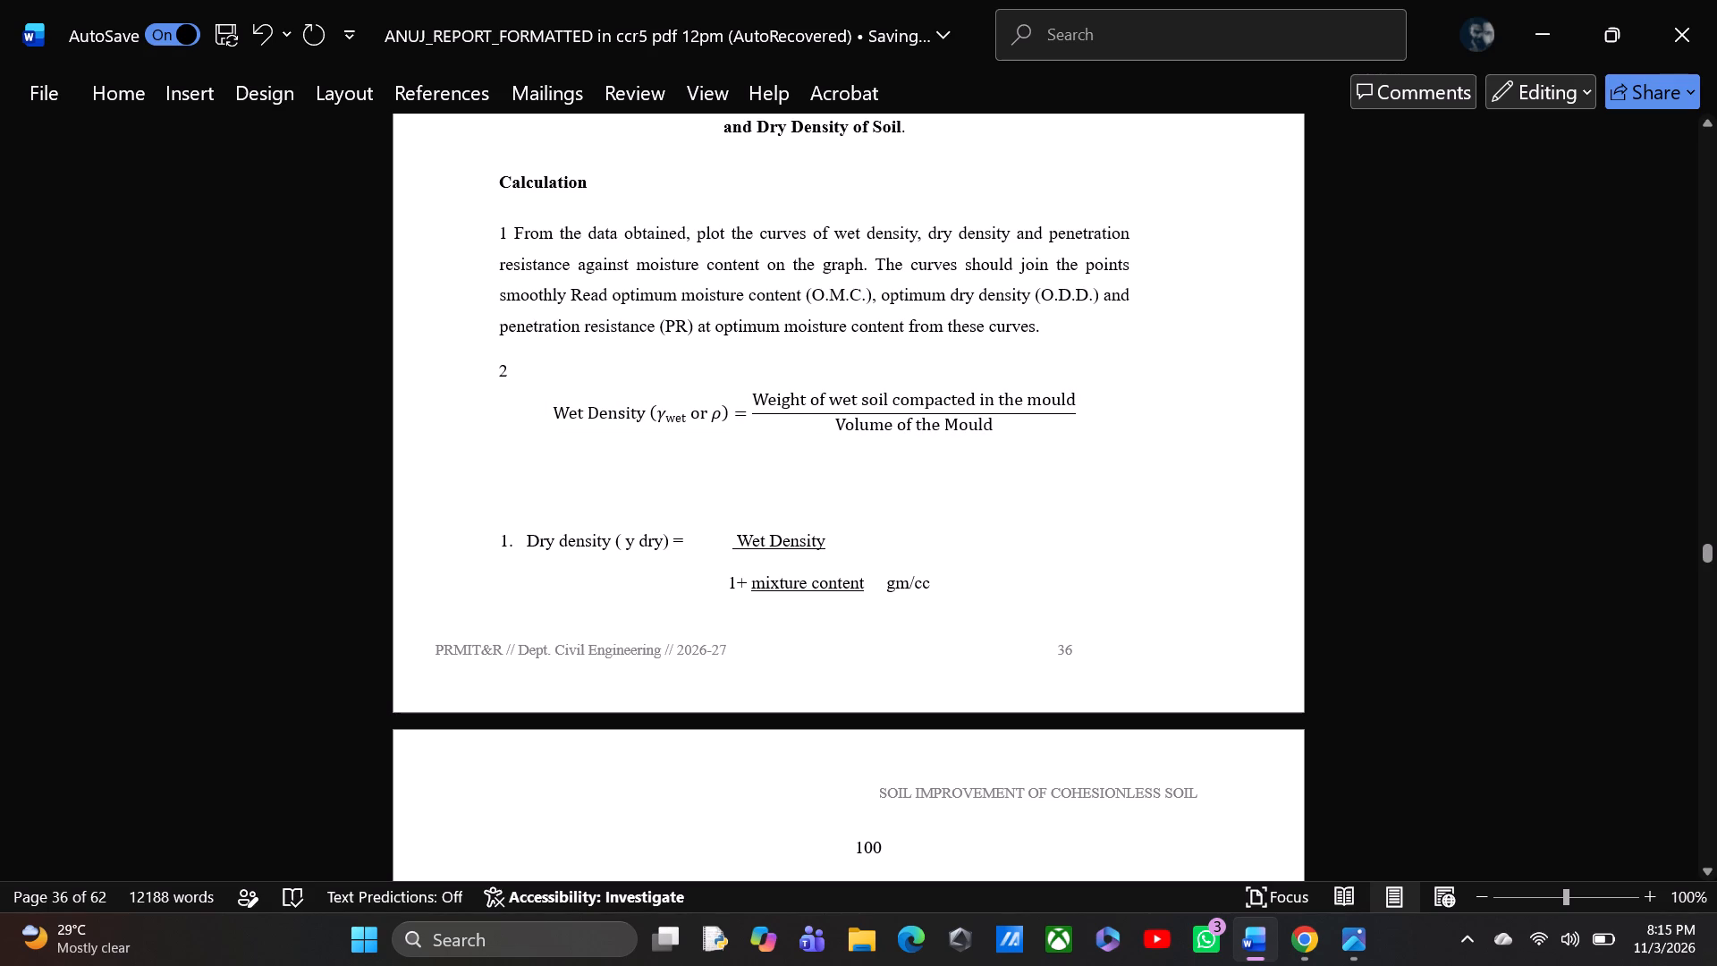
# Delete the extra blank line between the Wet Density equation and the Dry density item.
pyautogui.scroll(-1, 639, 527)
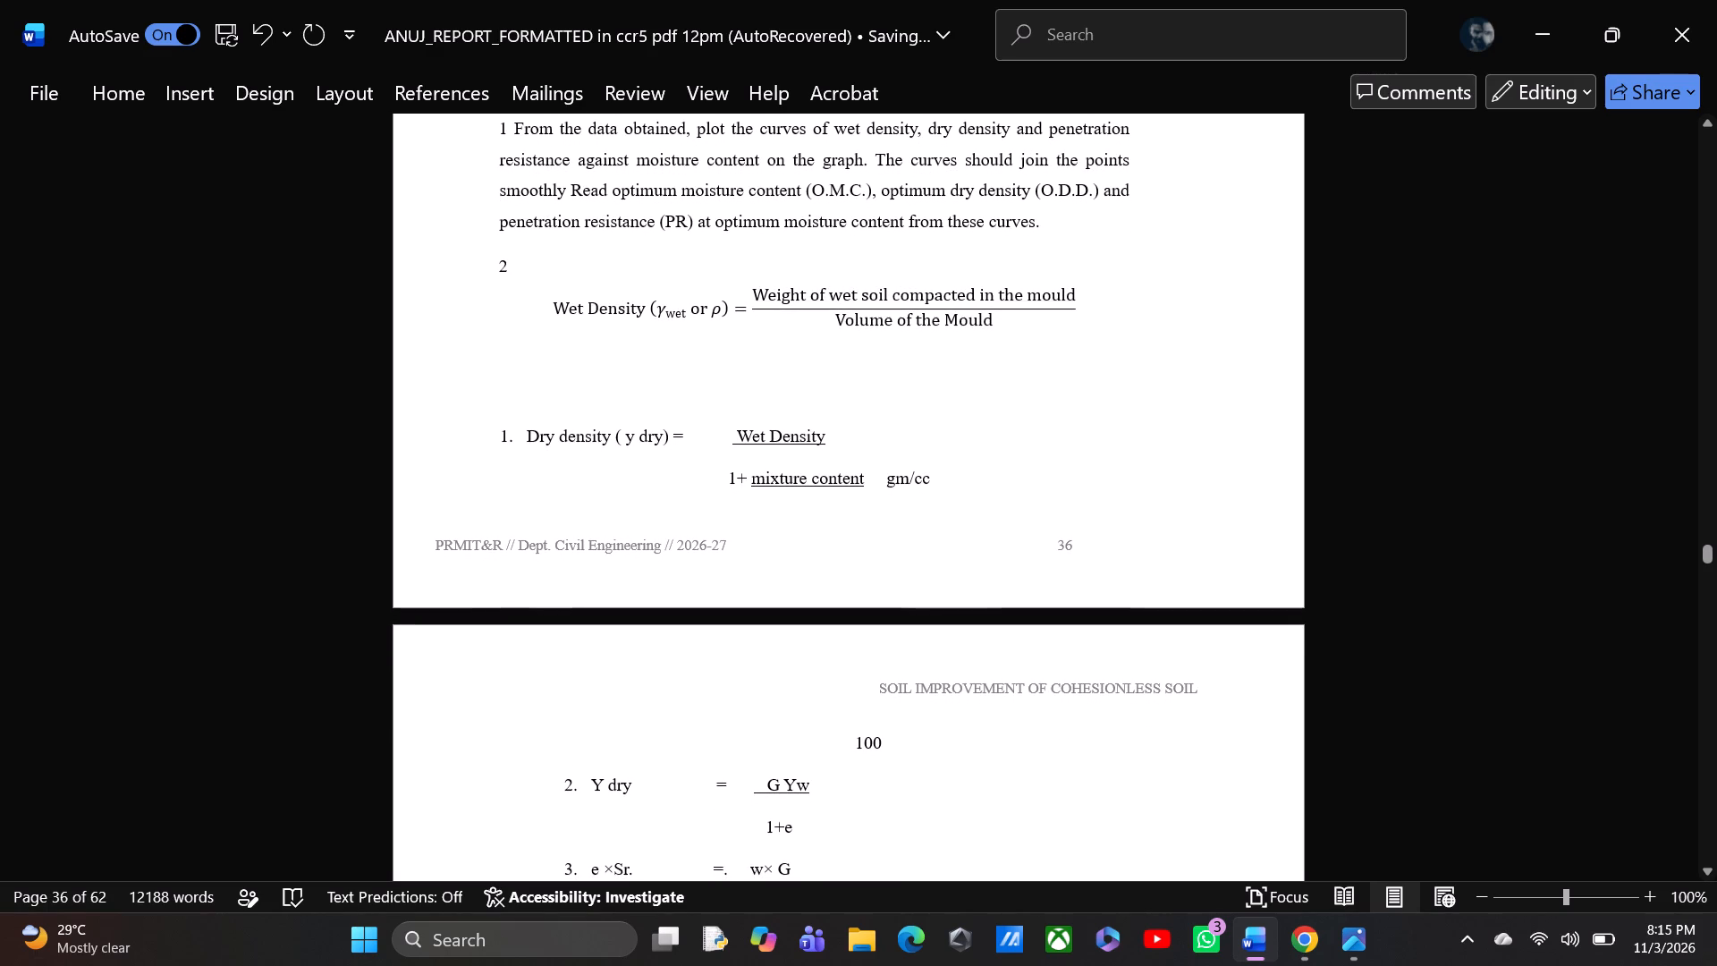
pyautogui.scroll(-2, 639, 527)
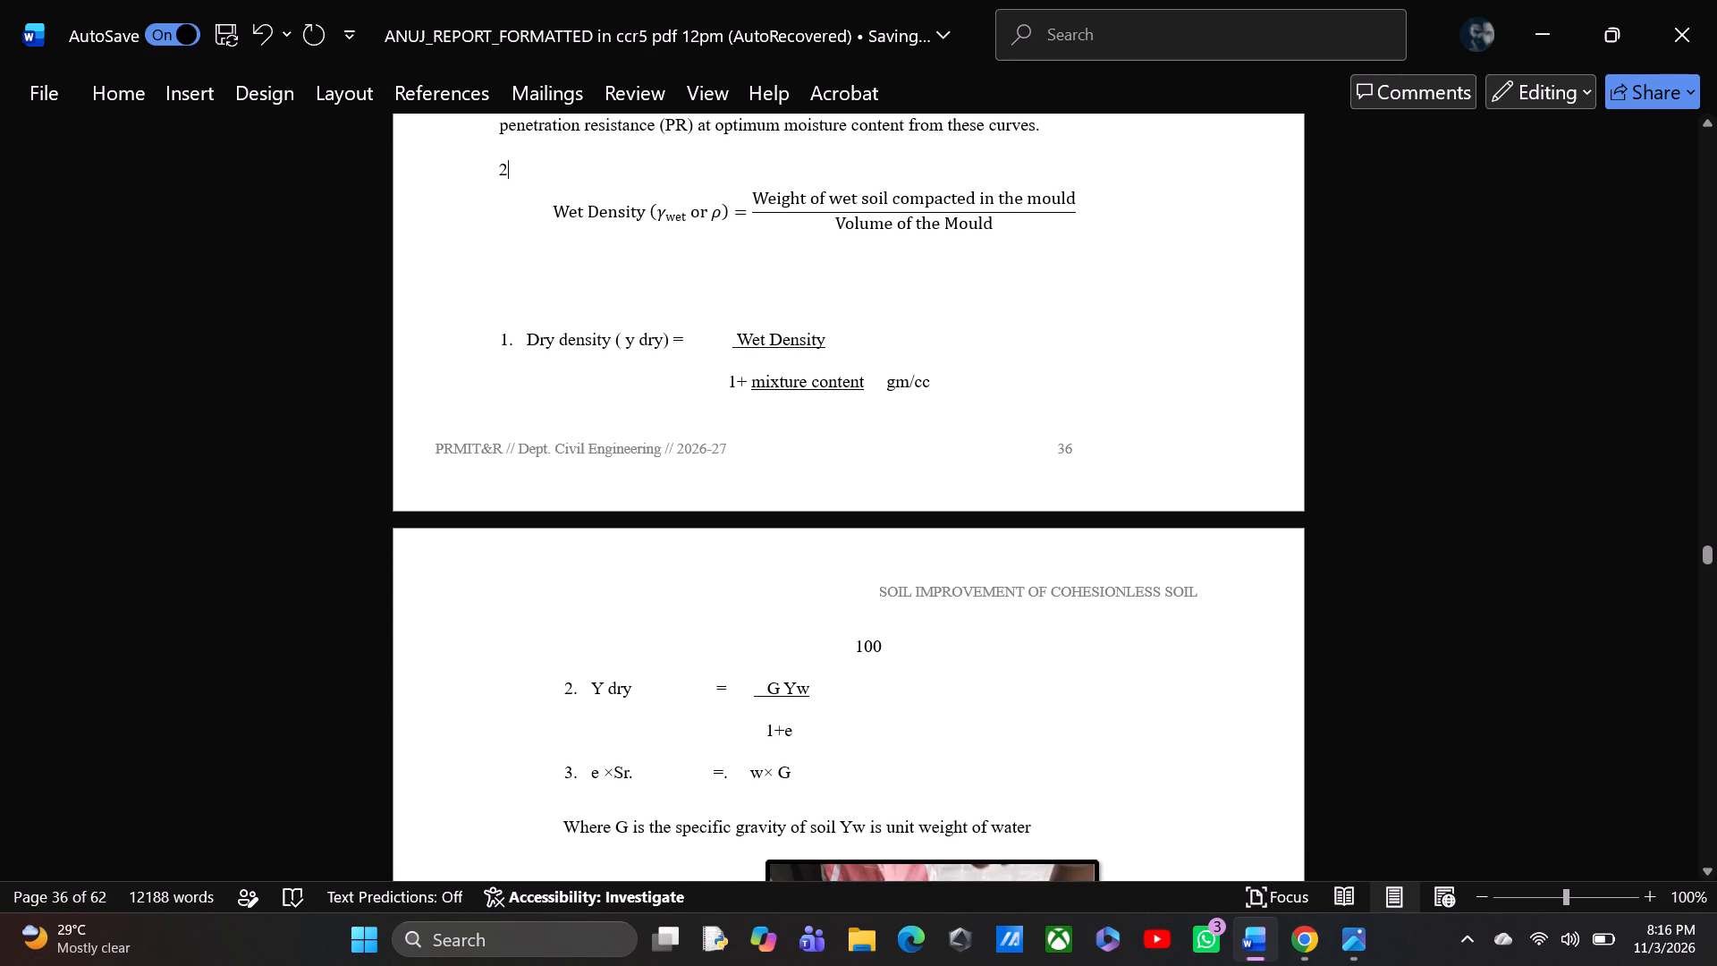
pyautogui.scroll(-1, 639, 527)
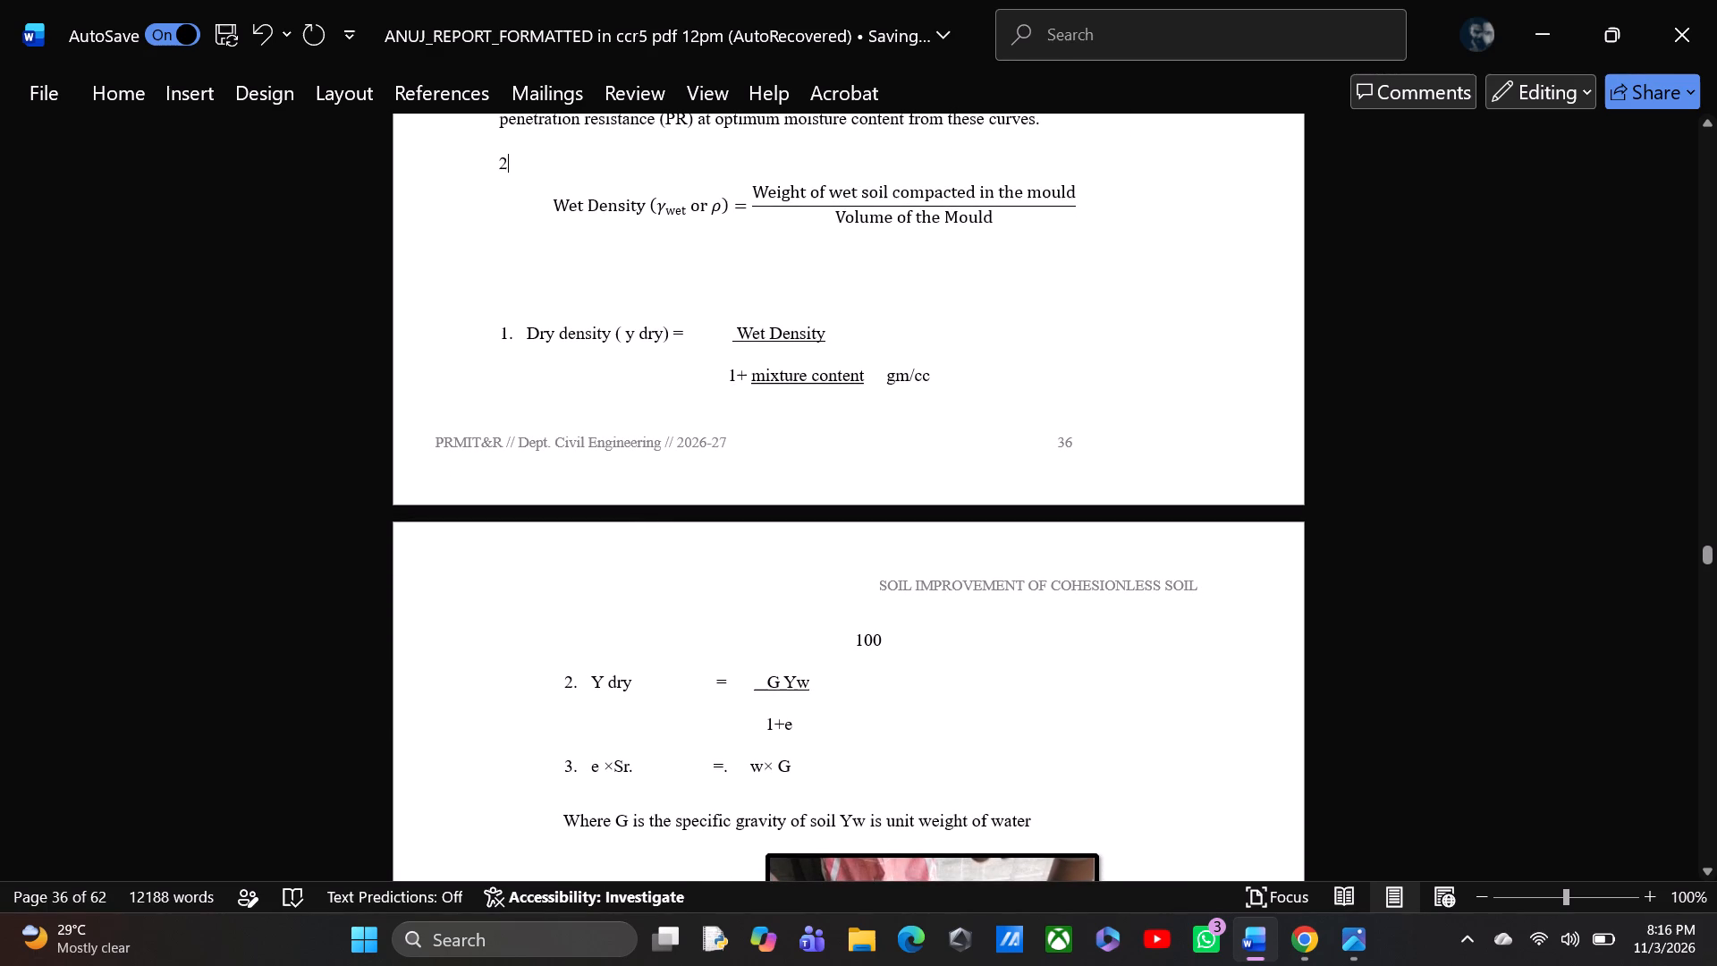
pyautogui.click(566, 292)
pyautogui.press('BackSpace')
pyautogui.press('BackSpace')
pyautogui.press('BackSpace')
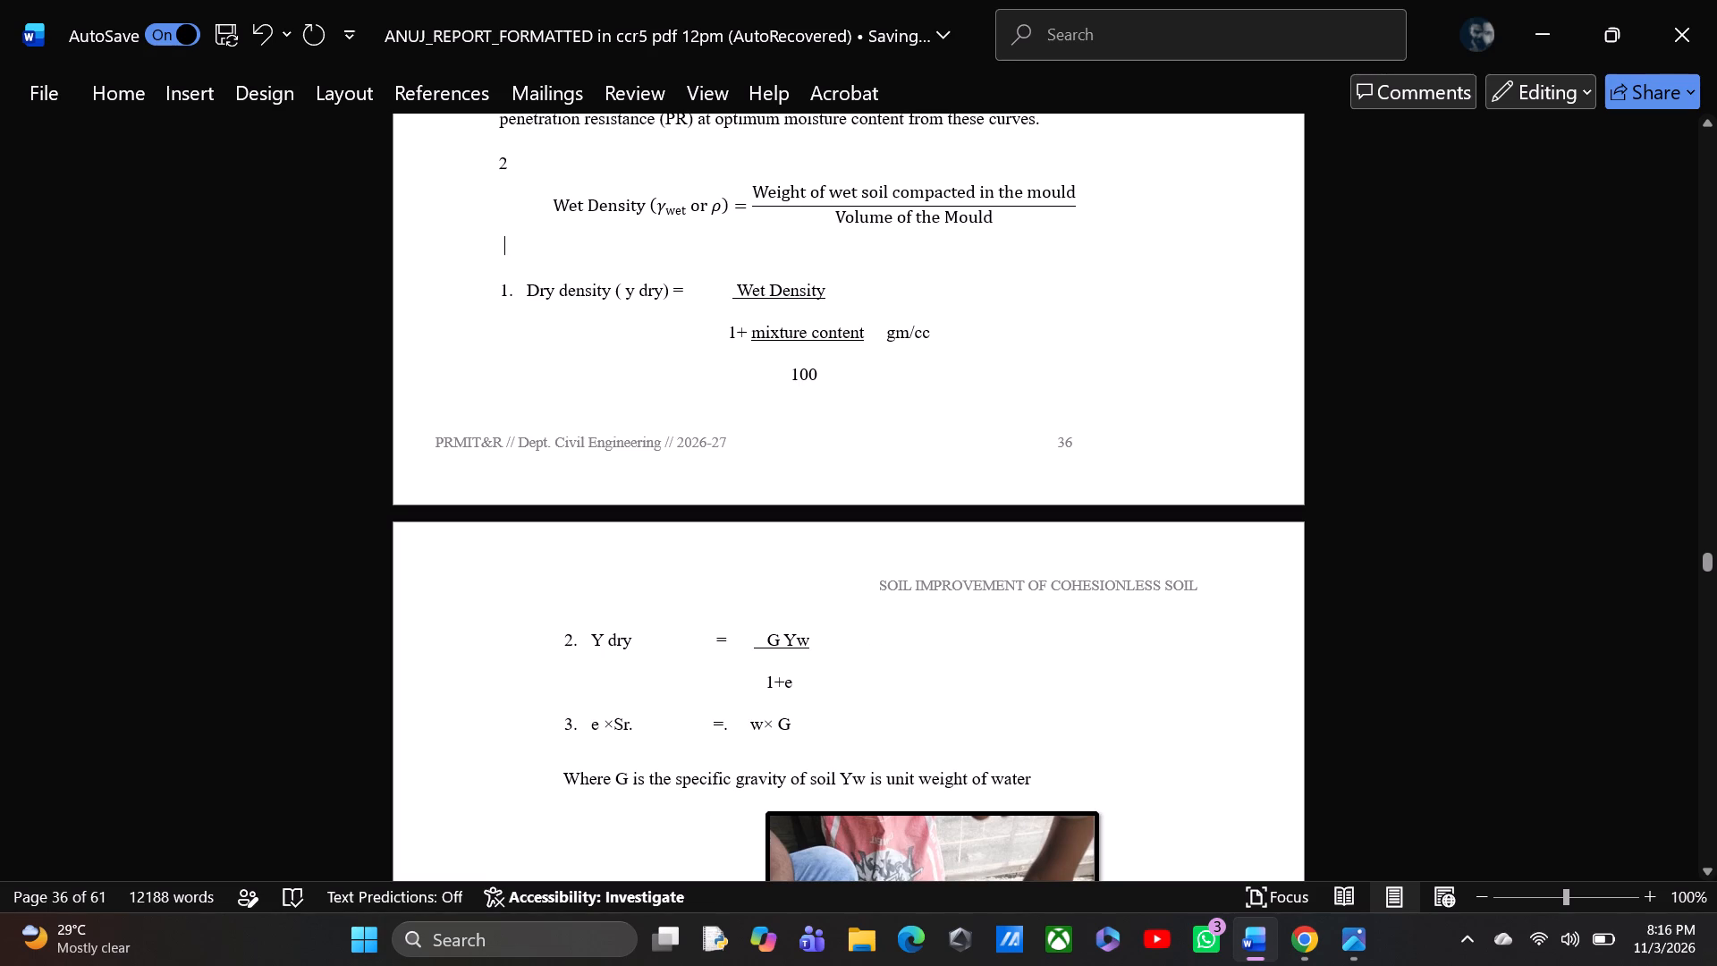
pyautogui.click(495, 287)
pyautogui.scroll(2, 551, 309)
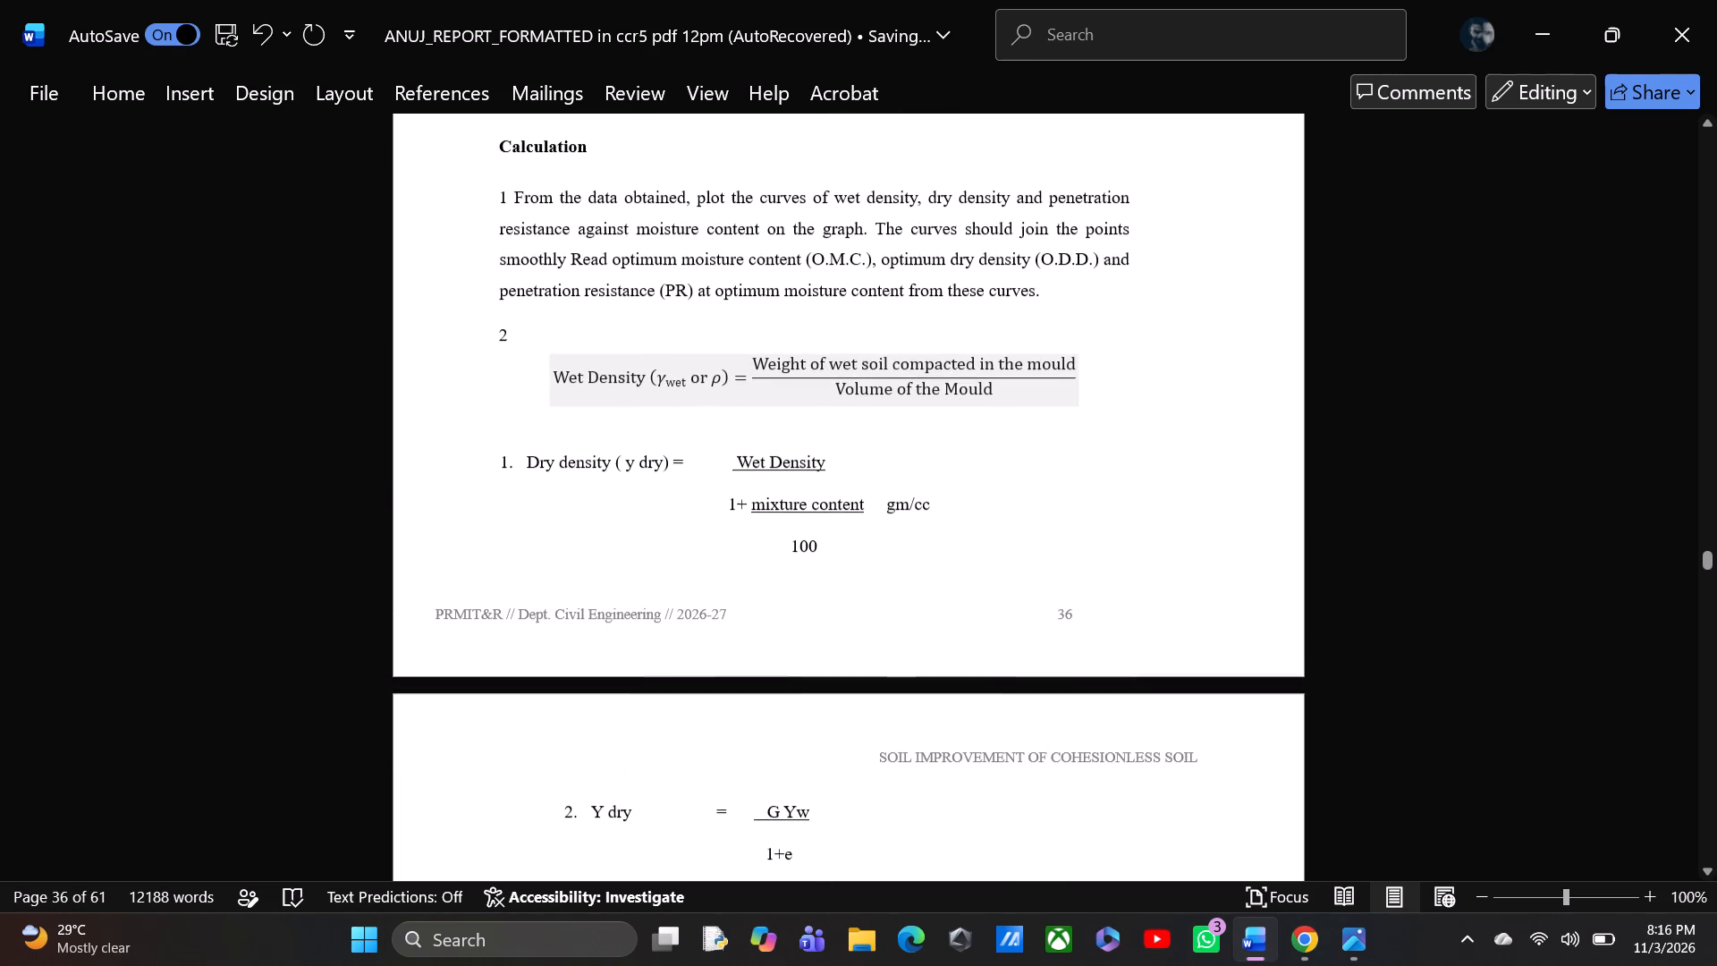
pyautogui.click(495, 454)
pyautogui.moveTo(495, 454); pyautogui.dragTo(853, 510)
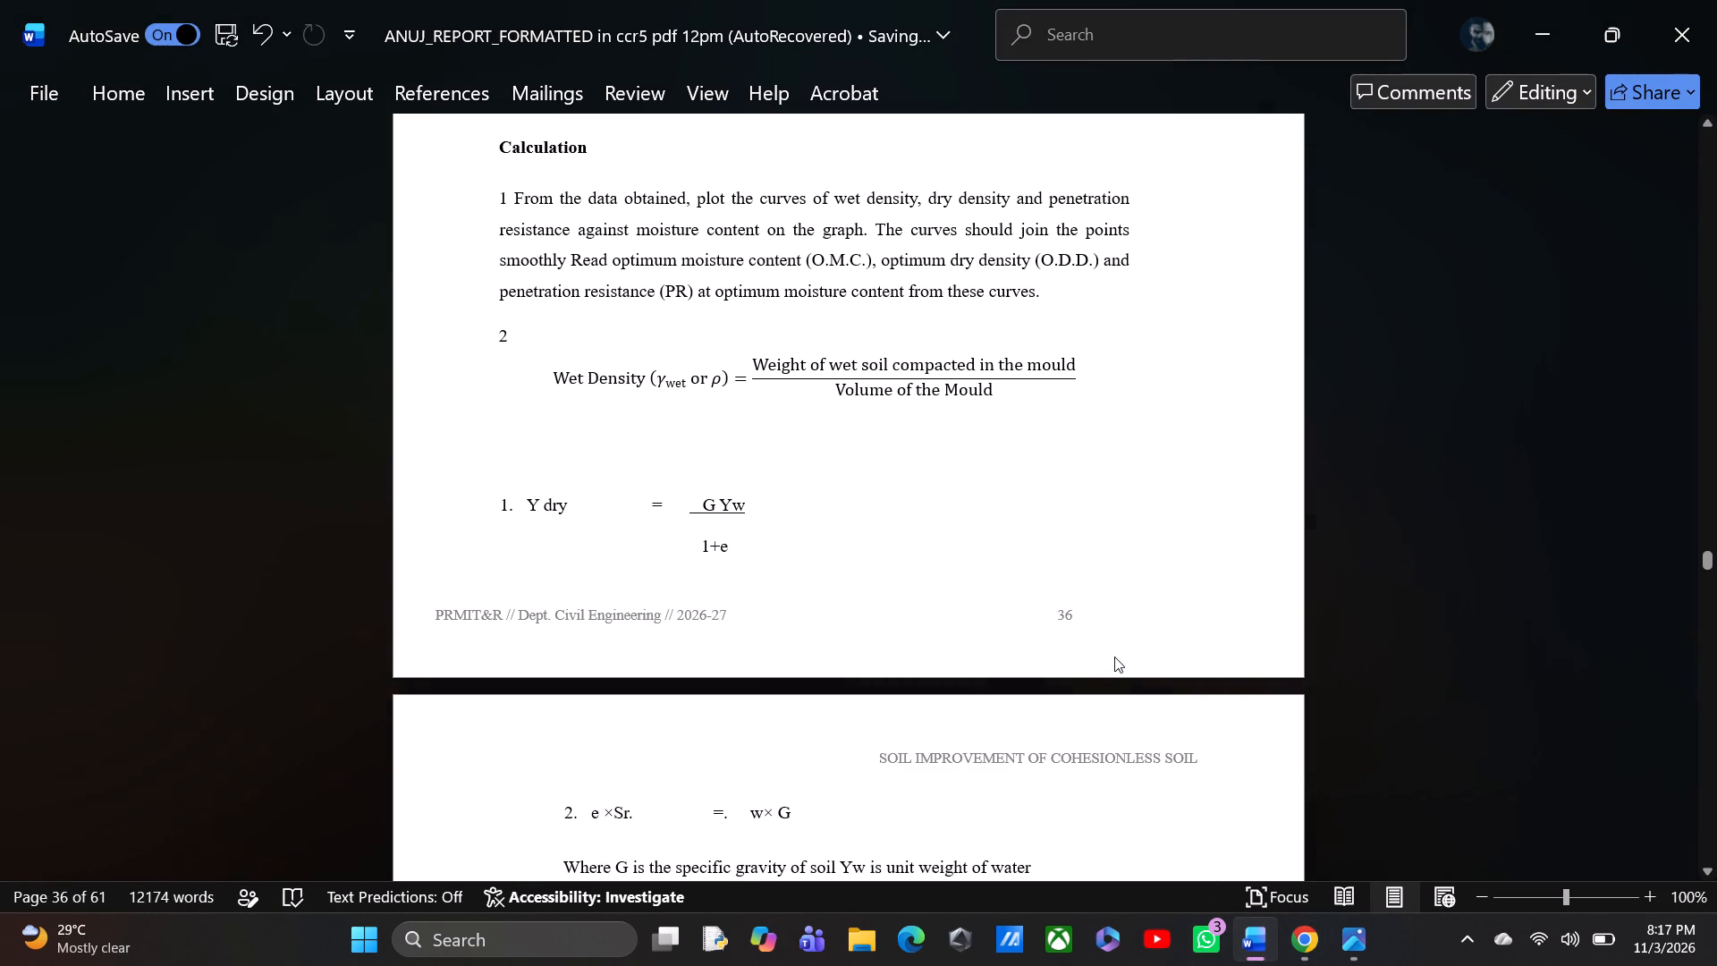
pyautogui.hotkey('ctrl', 'v')
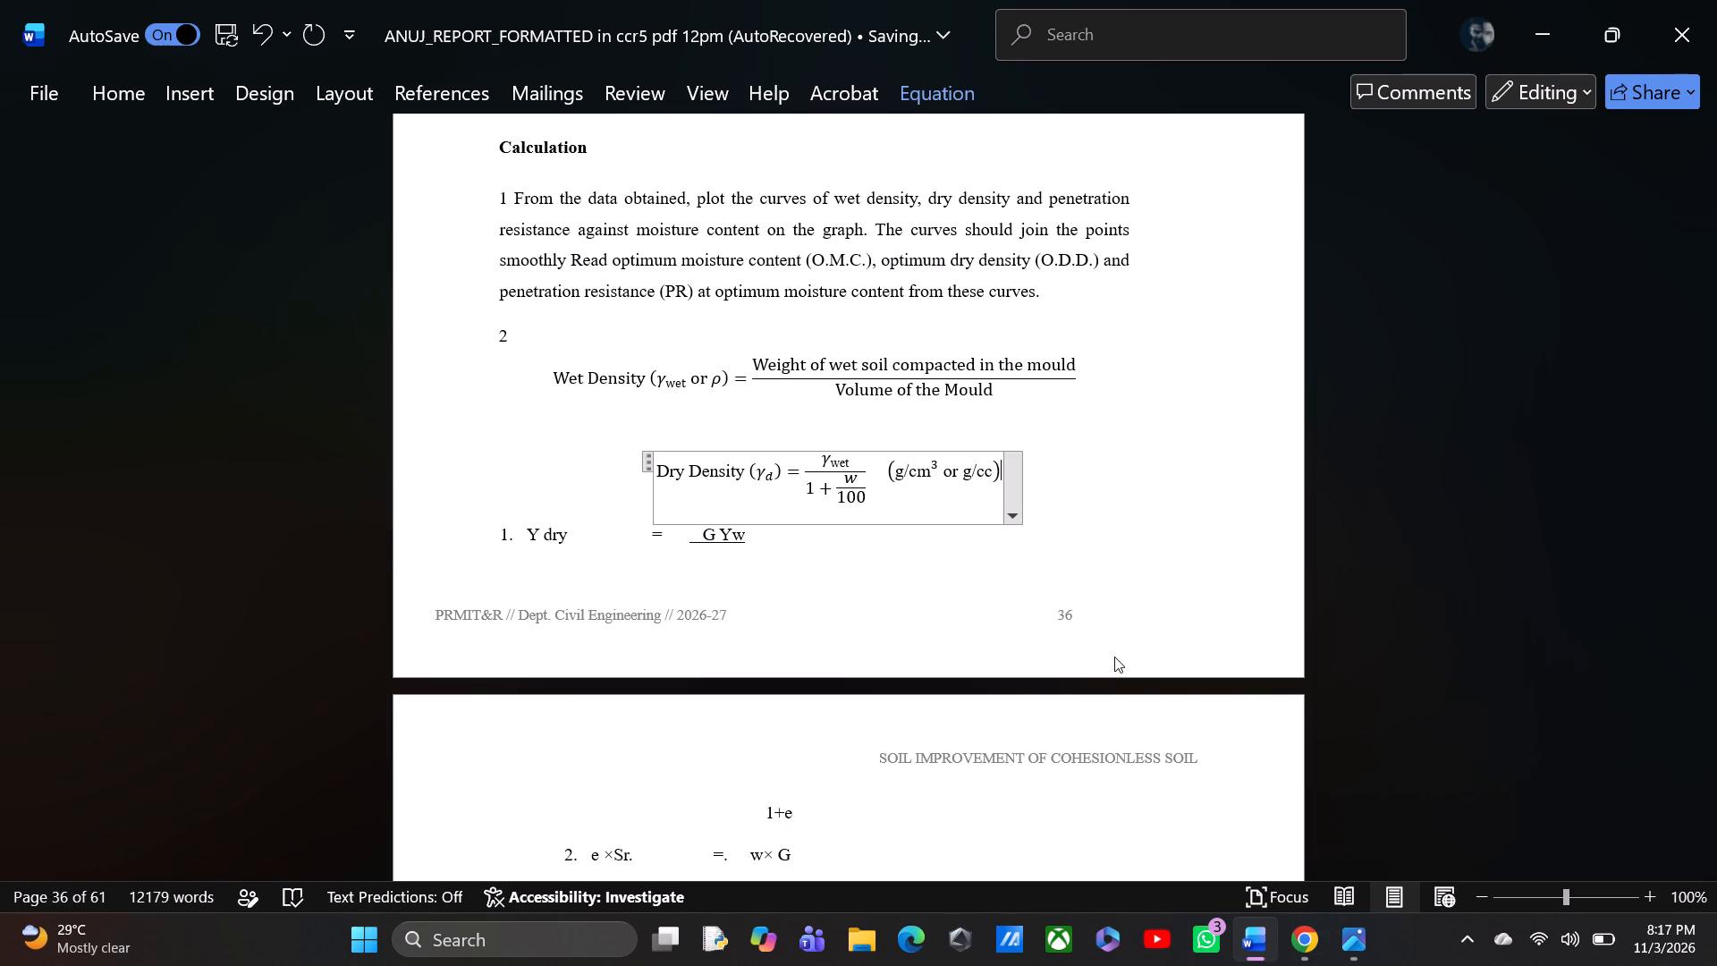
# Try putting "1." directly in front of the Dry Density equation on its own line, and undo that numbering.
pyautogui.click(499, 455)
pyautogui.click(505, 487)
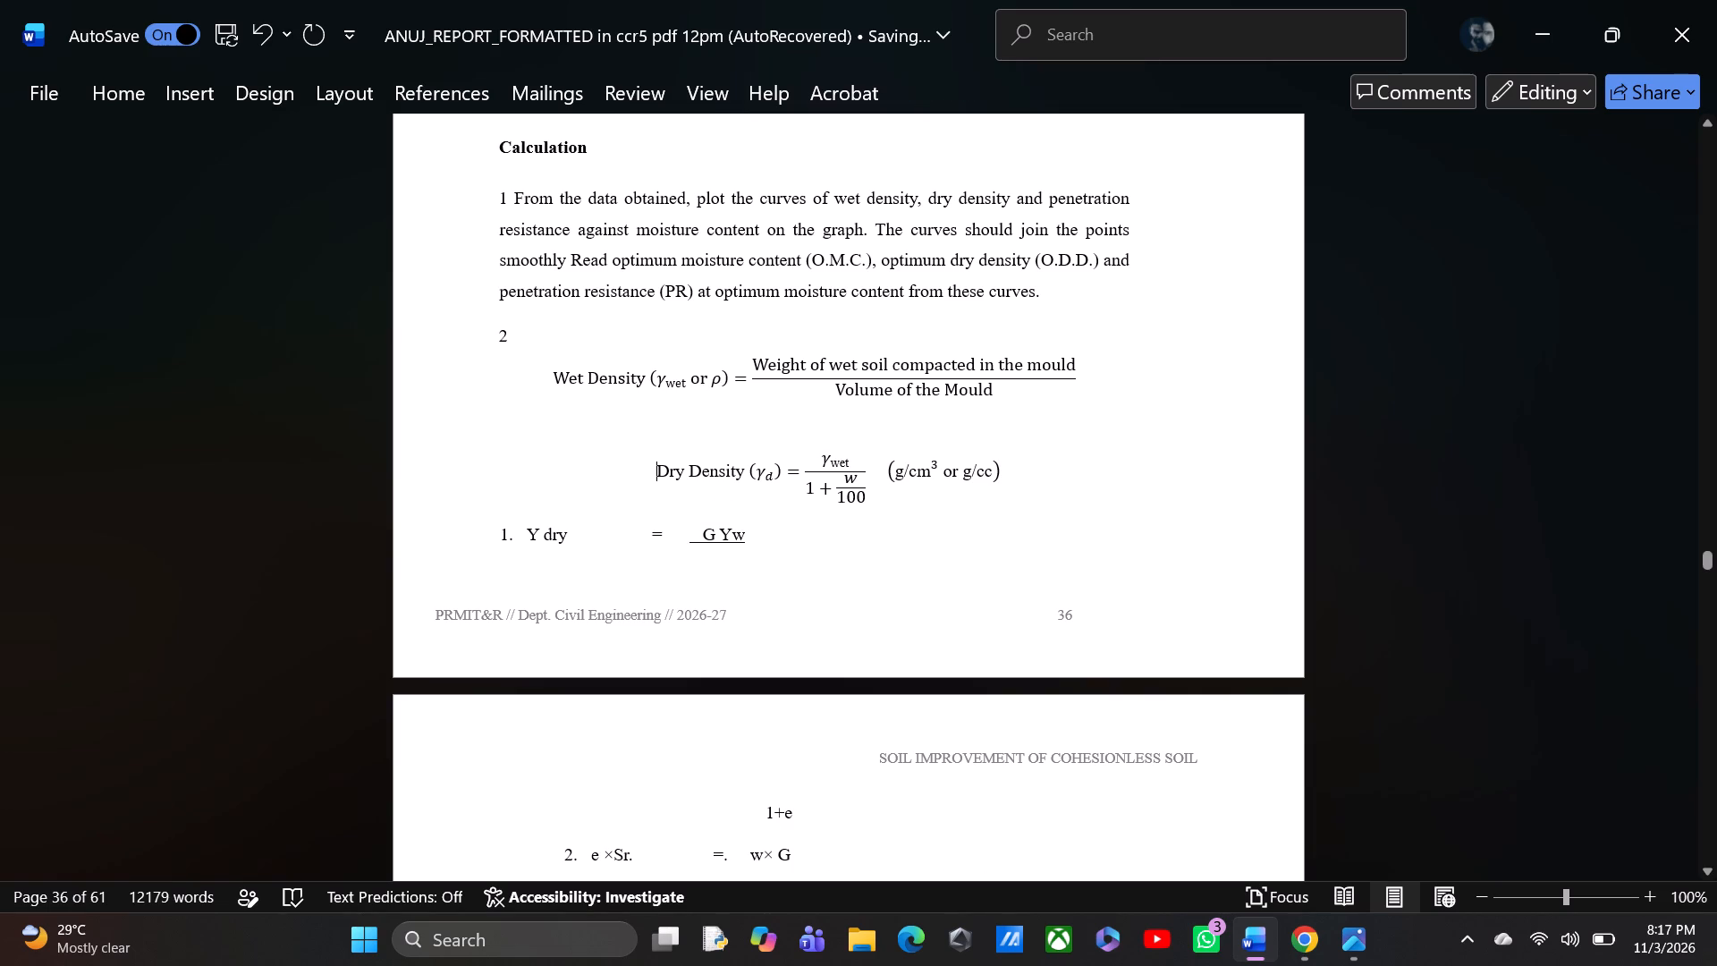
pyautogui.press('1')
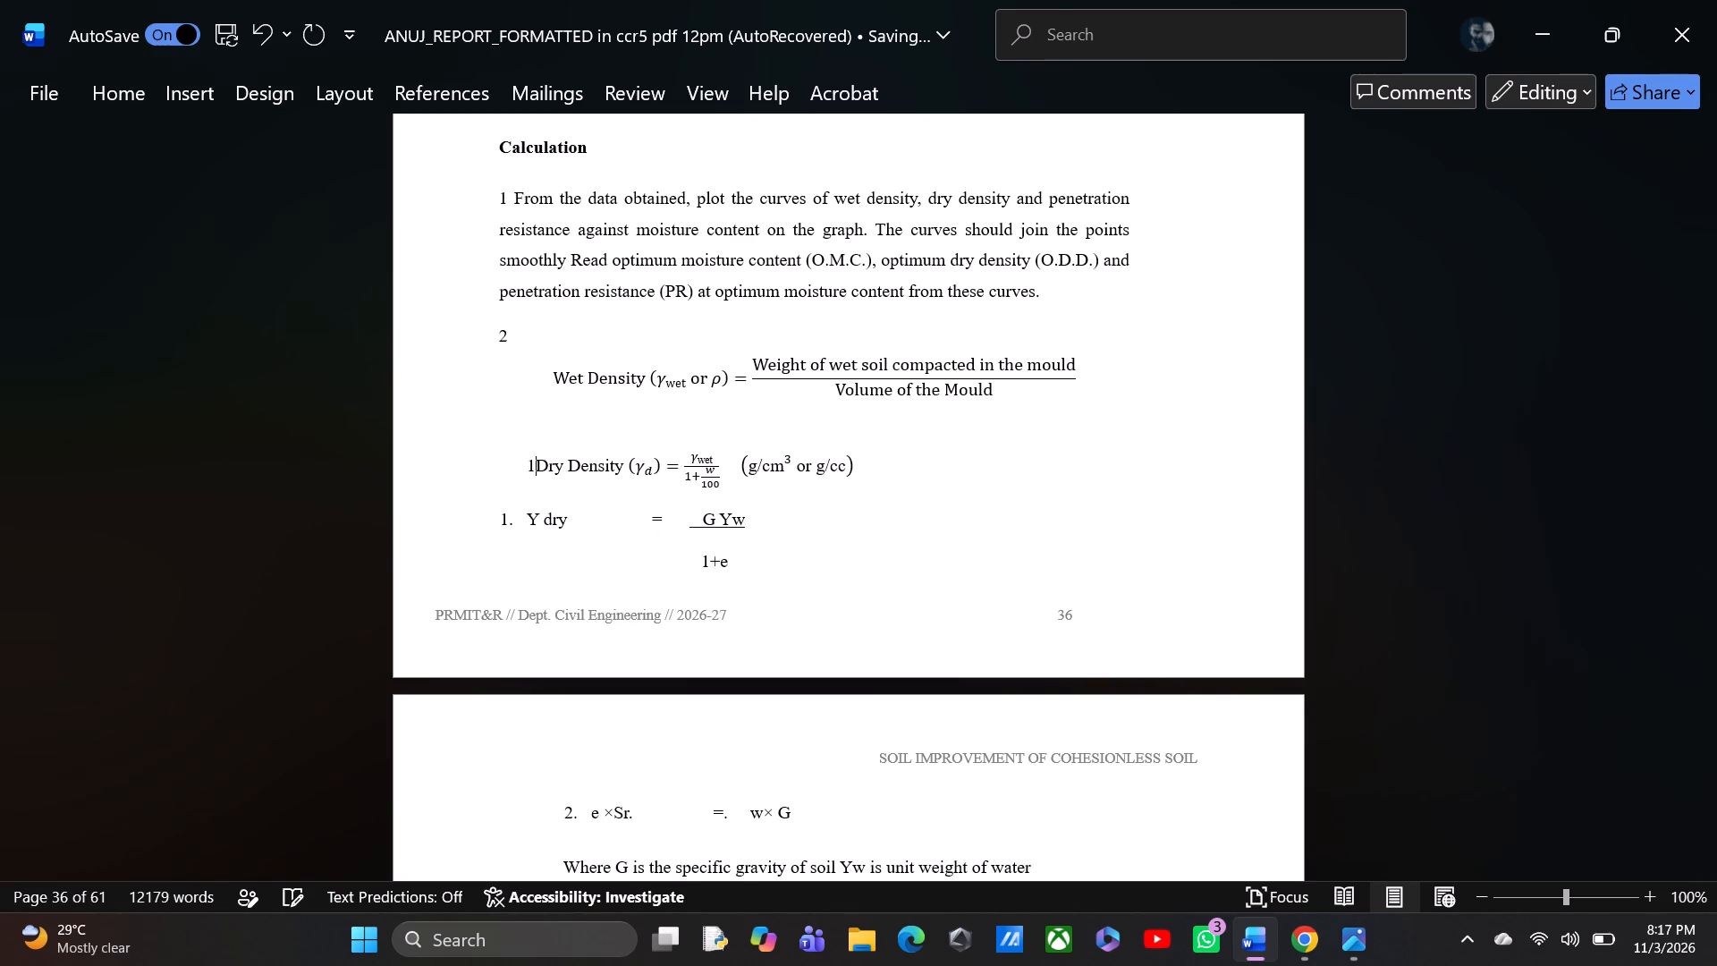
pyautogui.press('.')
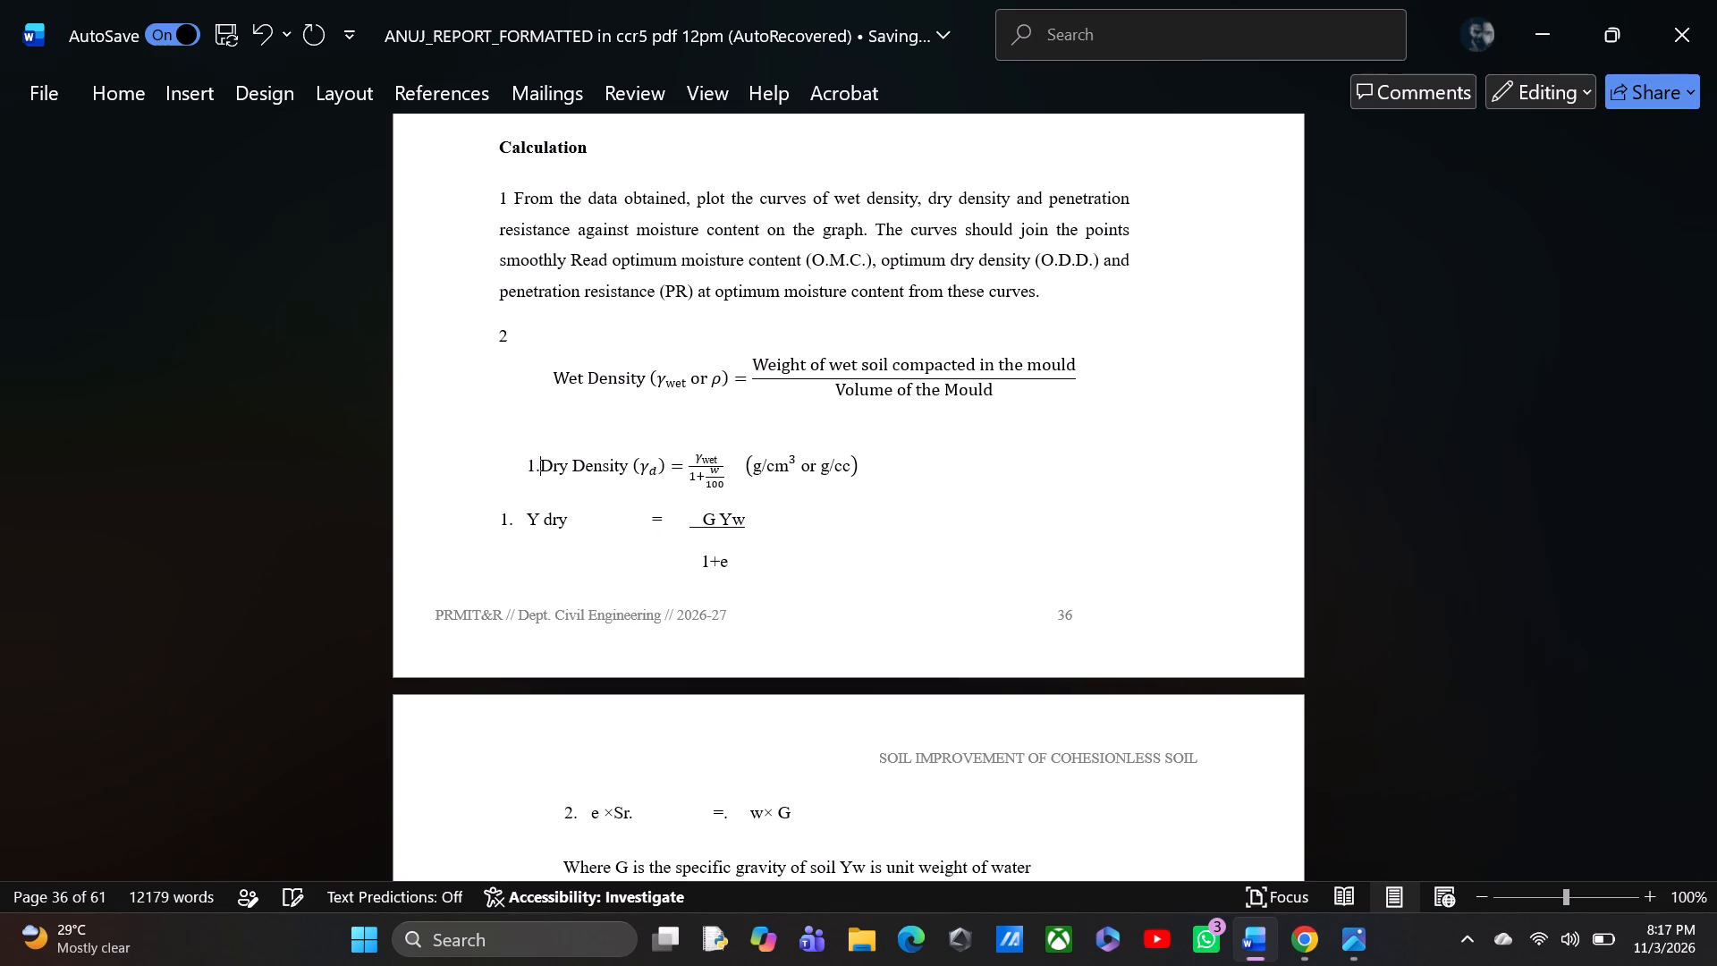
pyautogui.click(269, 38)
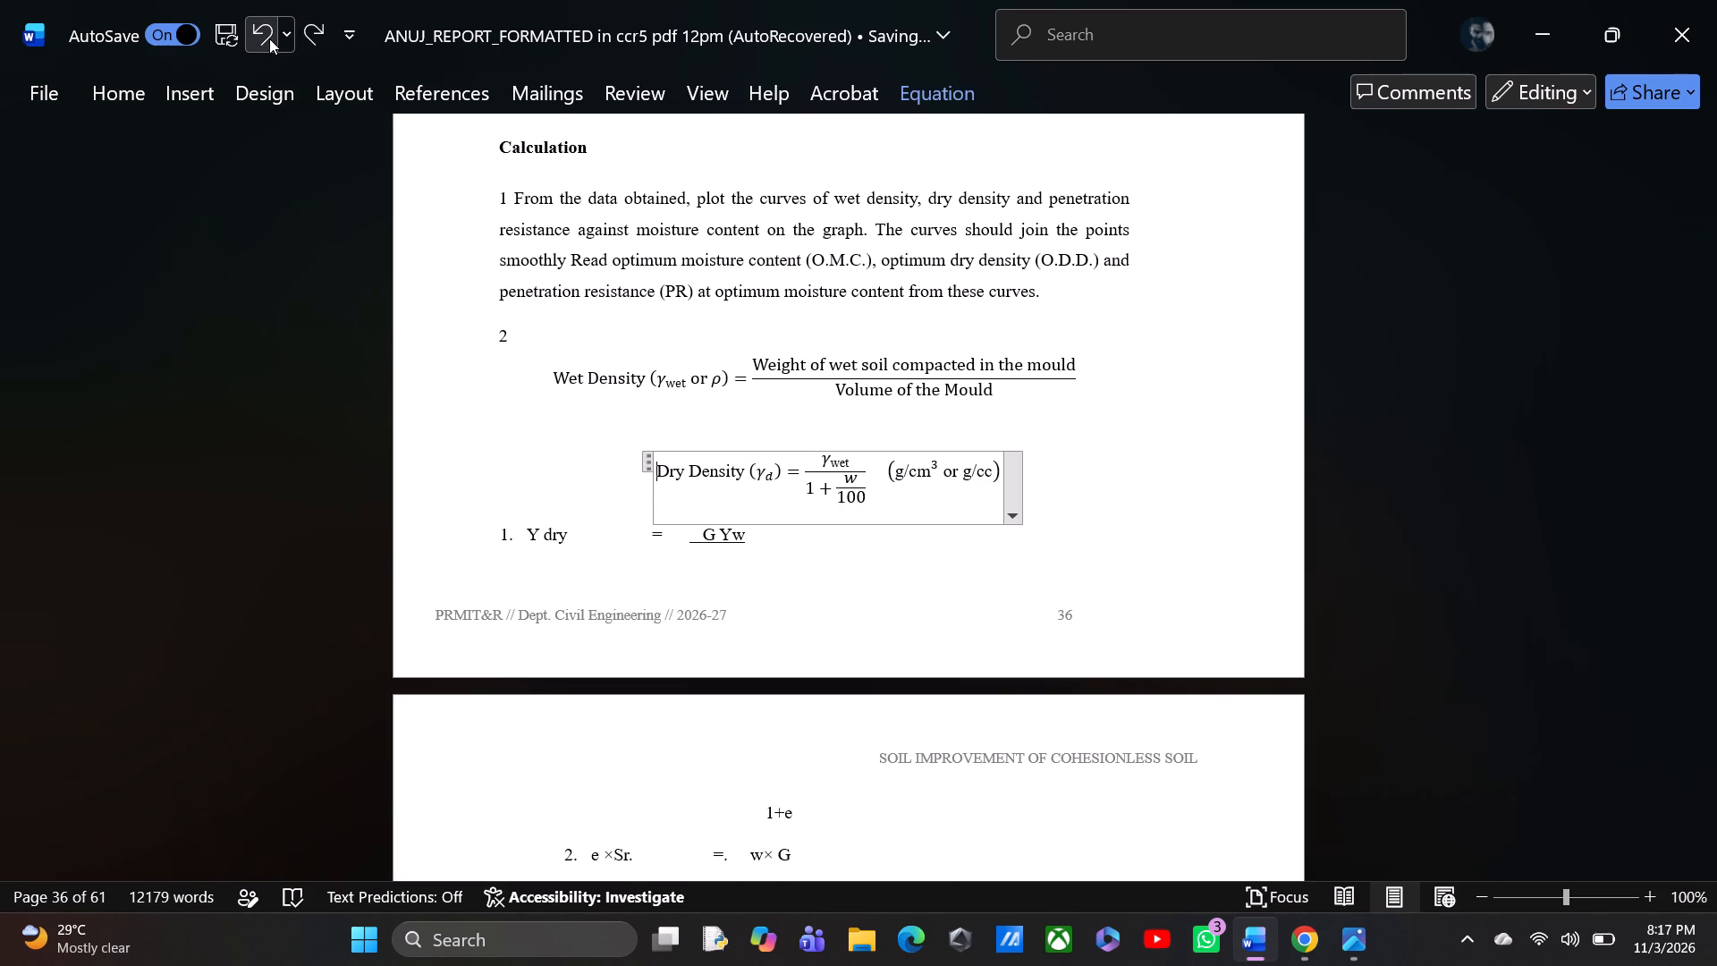
# Add a line above the Dry Density equation, enter "1." on it, and remove that line's indent.
pyautogui.press('Return')
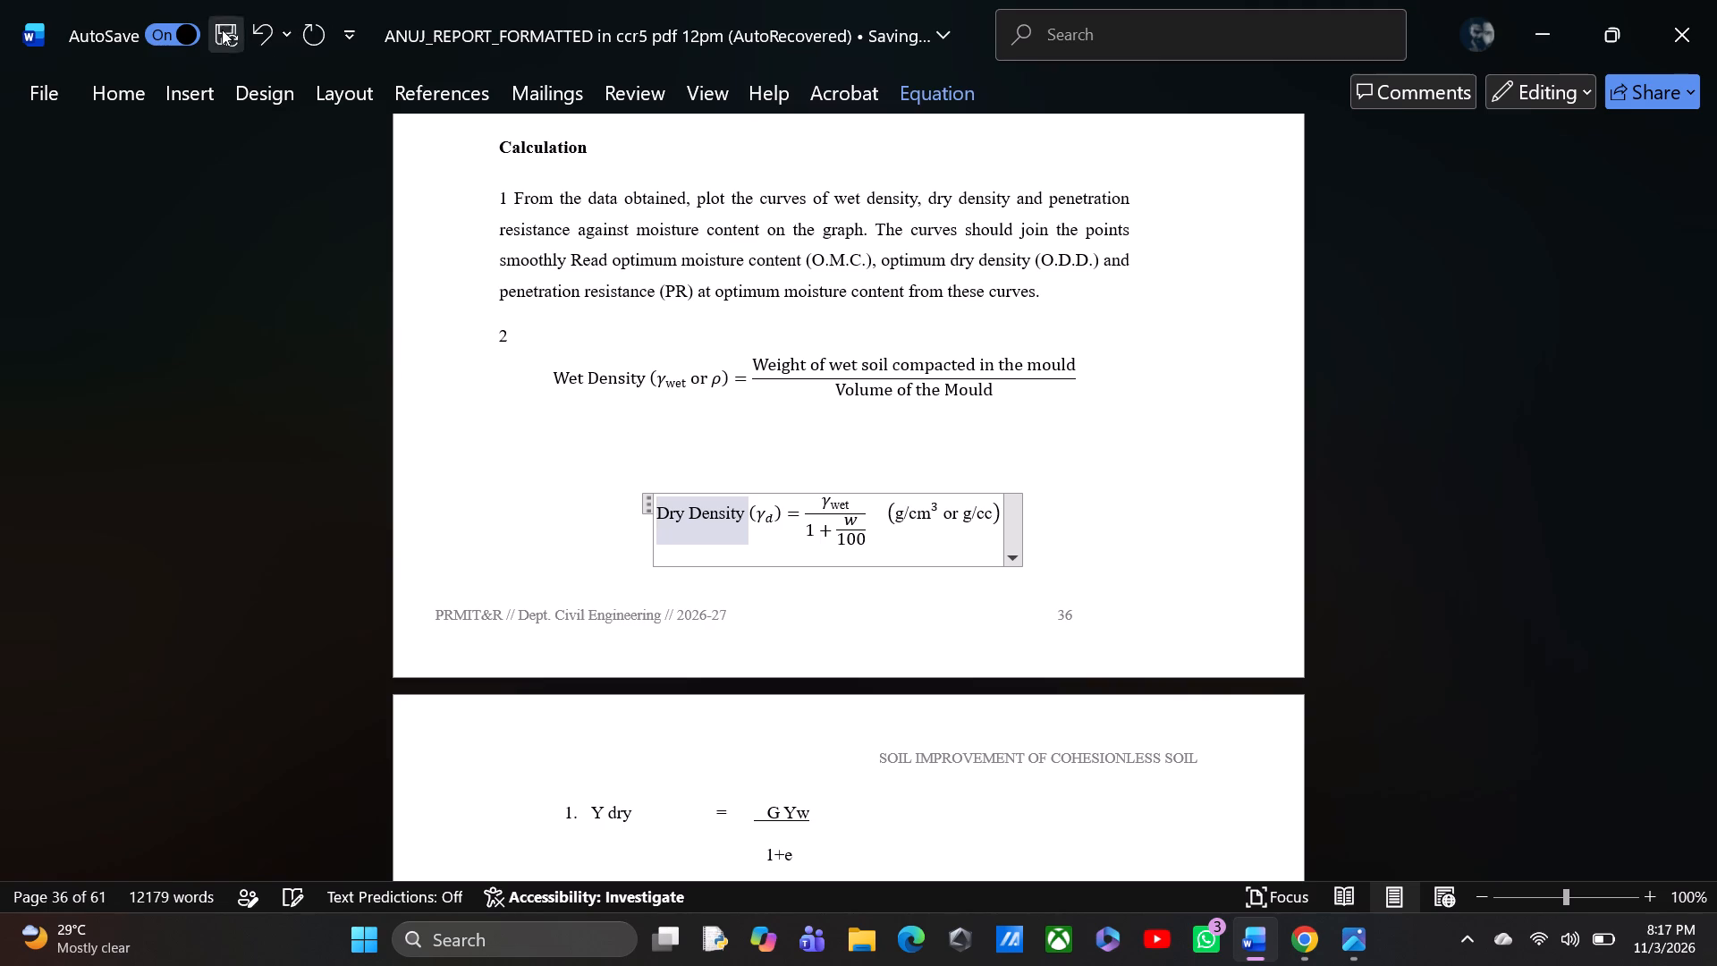
pyautogui.click(563, 482)
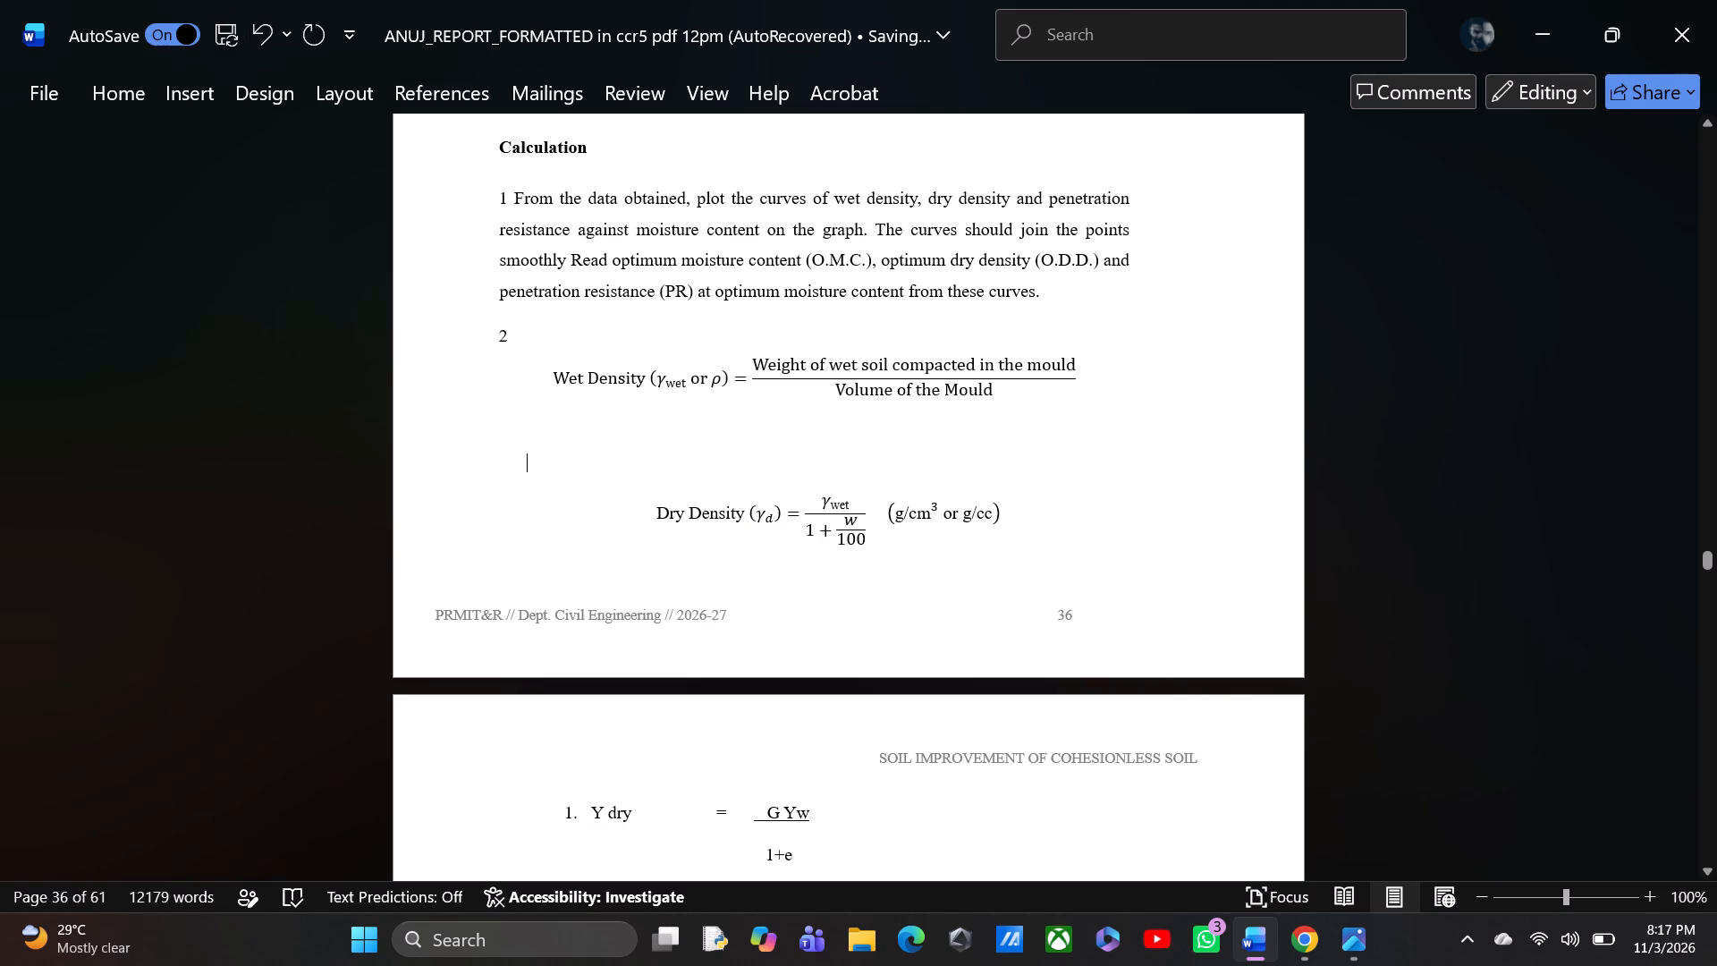
pyautogui.press('1')
pyautogui.press('.')
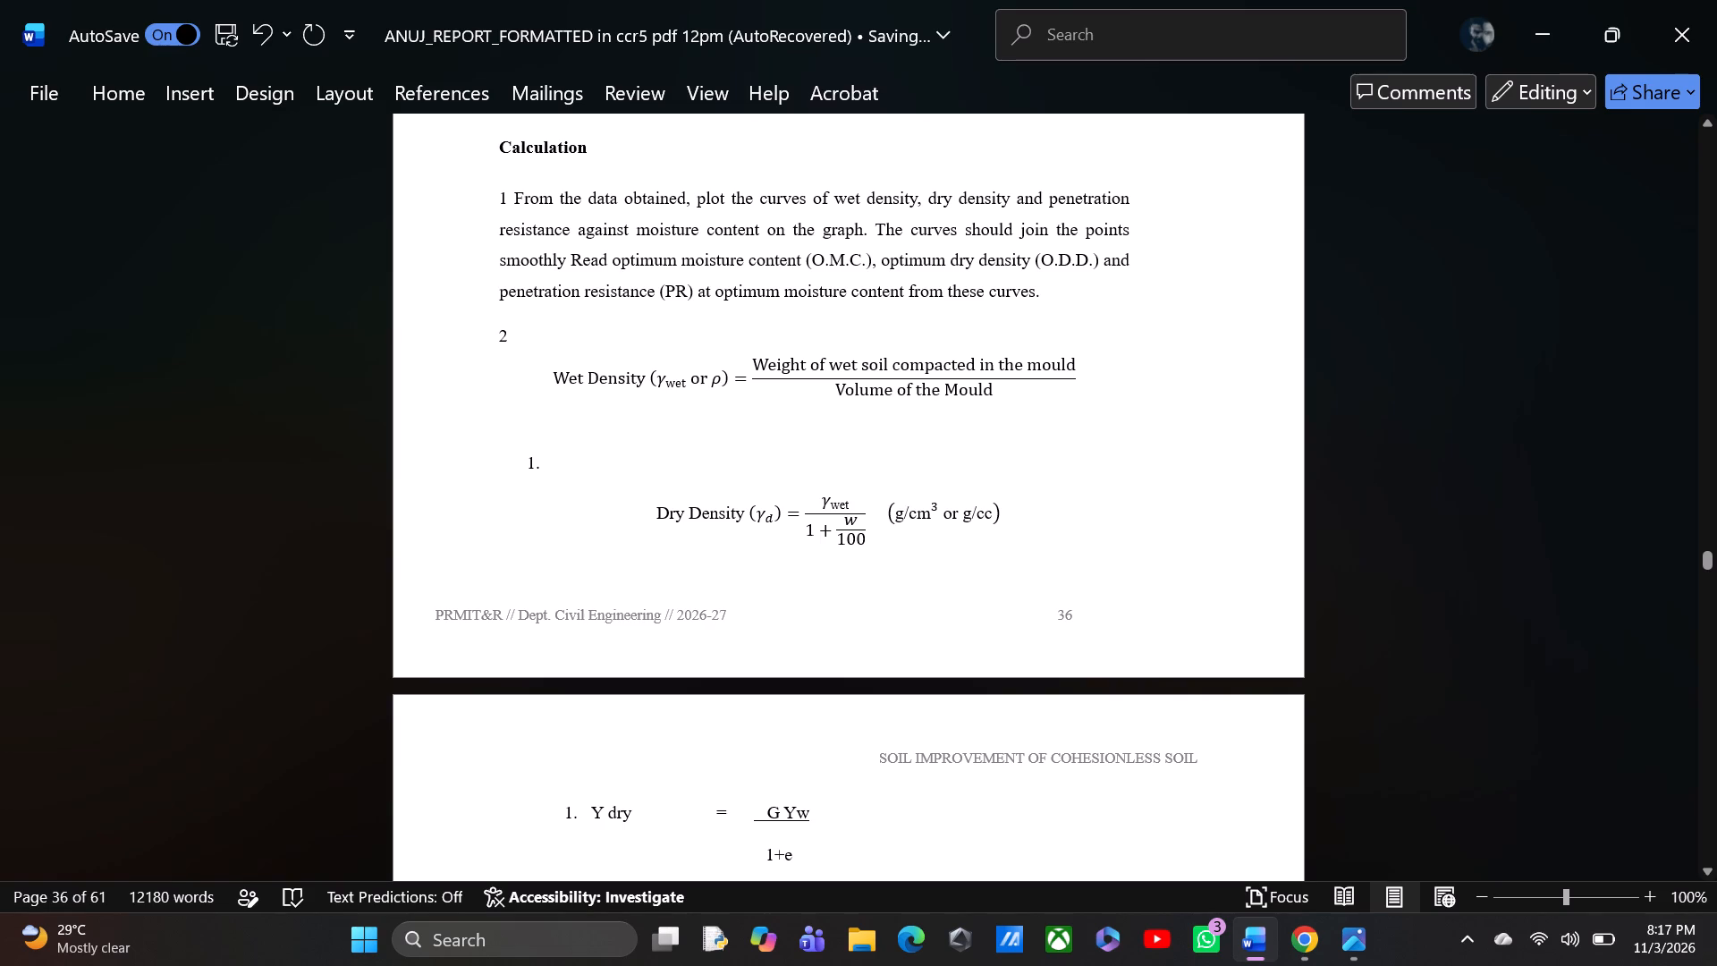
pyautogui.click(520, 466)
pyautogui.press('BackSpace')
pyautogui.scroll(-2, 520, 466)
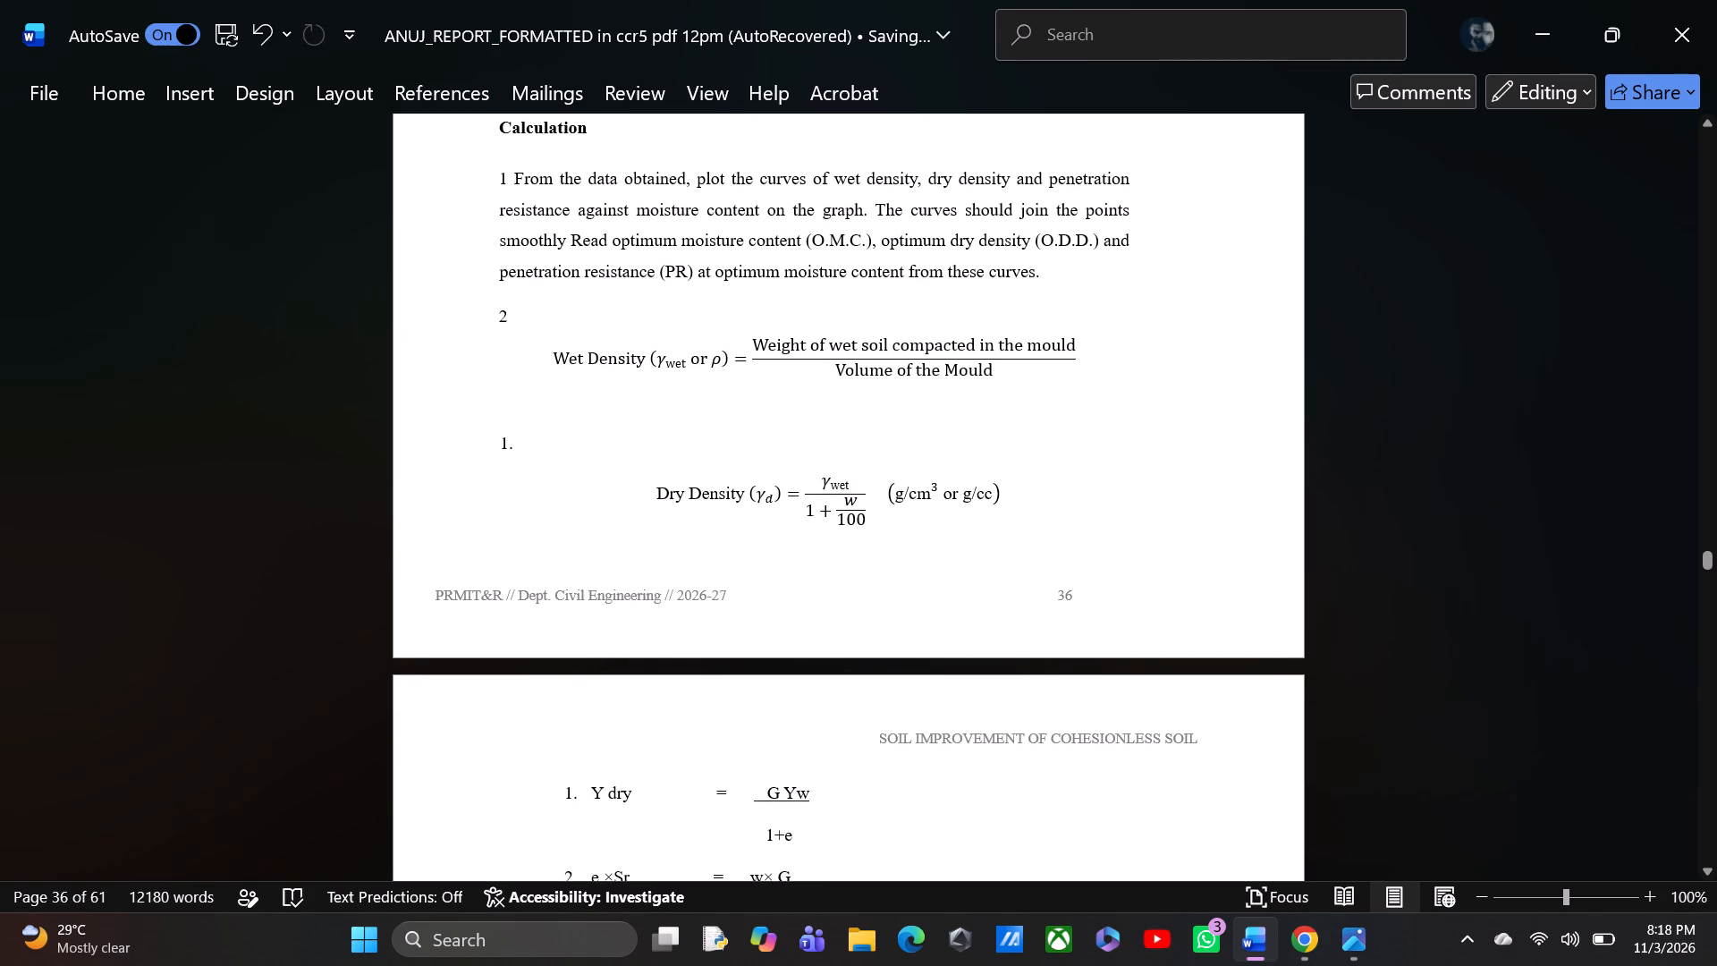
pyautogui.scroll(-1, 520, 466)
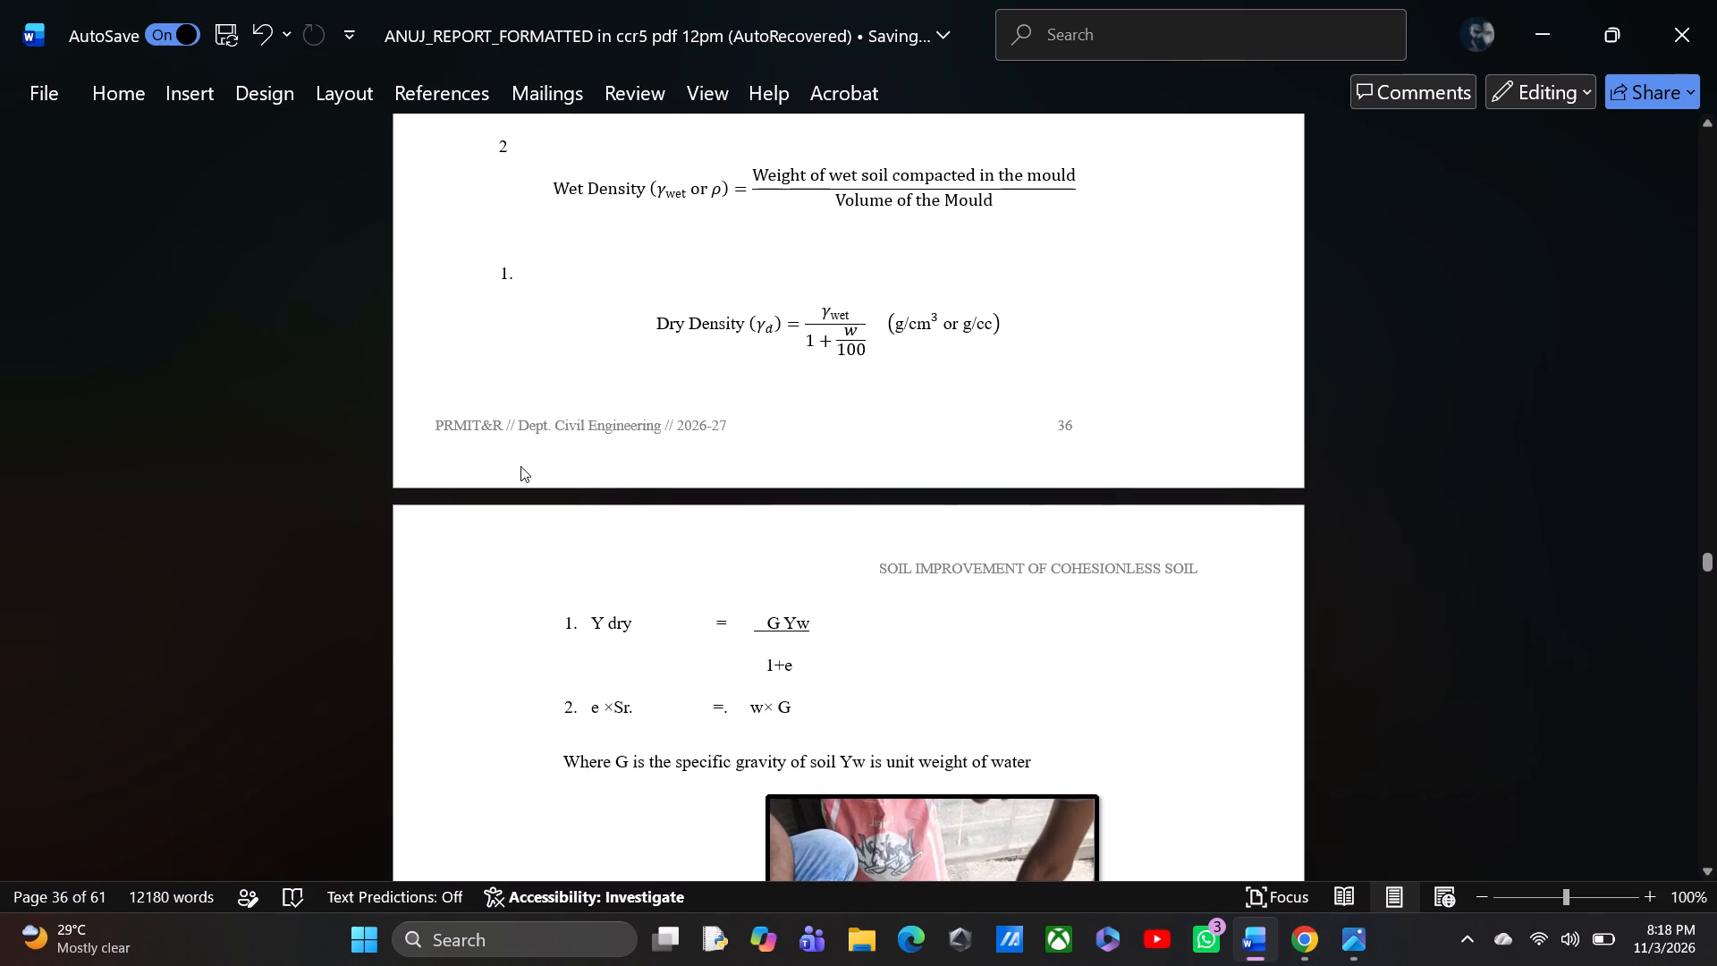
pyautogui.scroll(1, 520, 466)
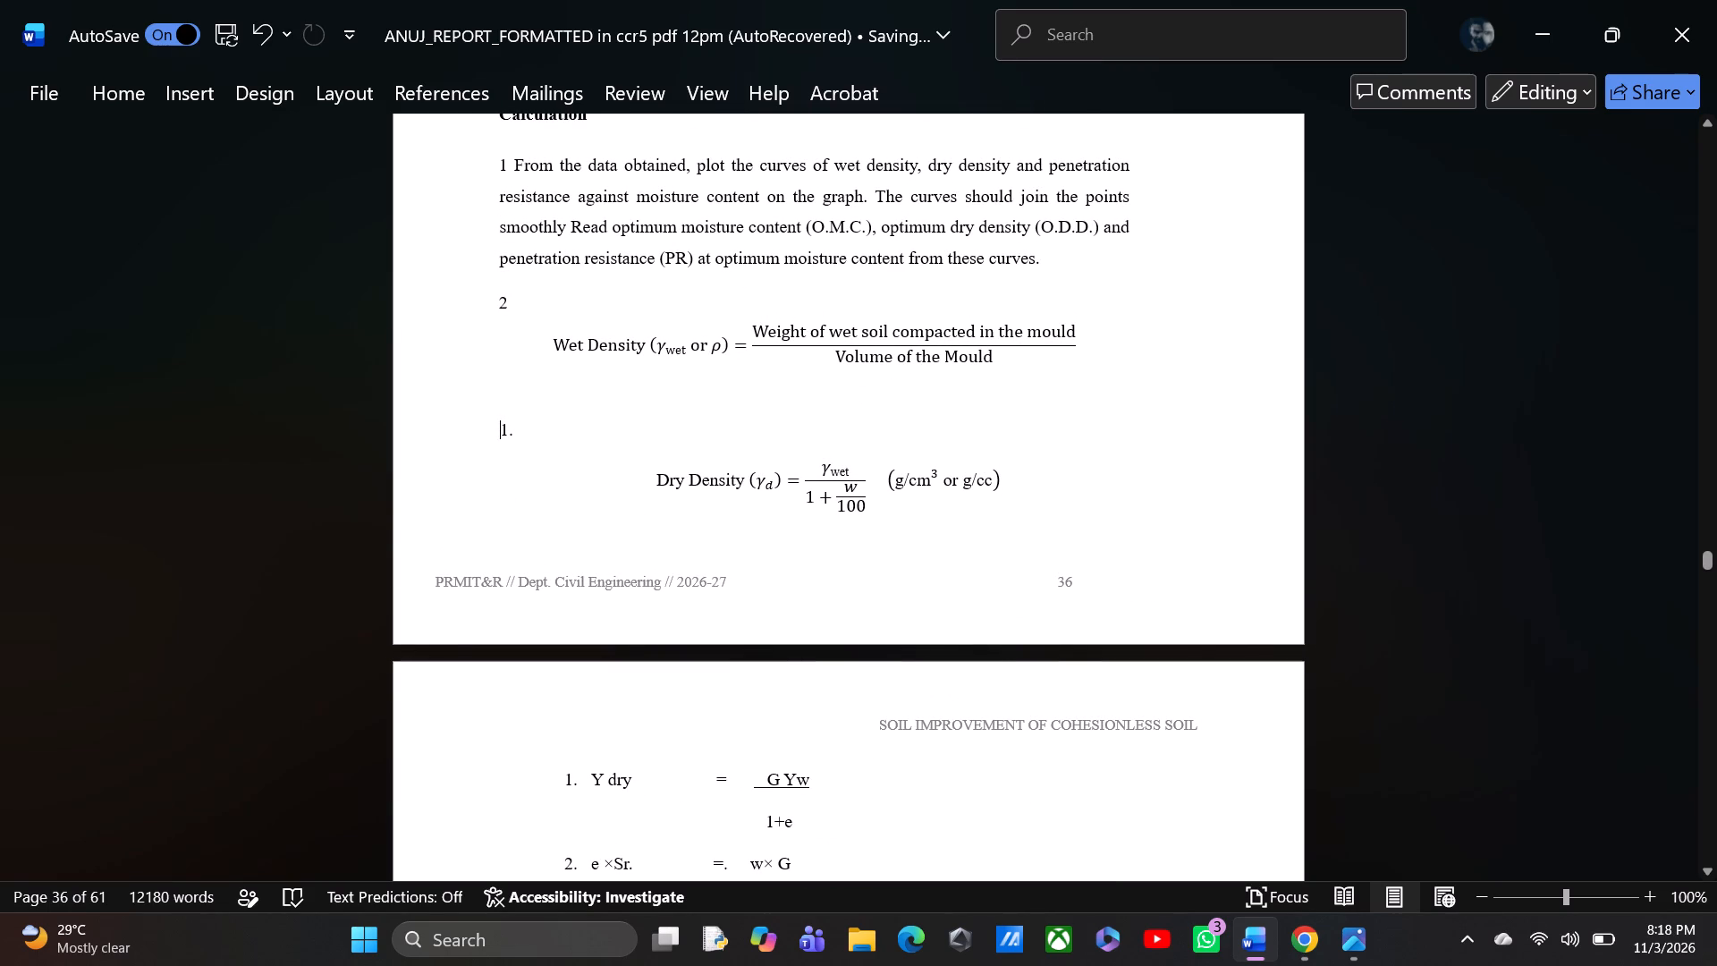
# Add a closing parenthesis after the item numbers 1 and 2 under Calculation so they read "1)" and "2)".
pyautogui.click(508, 167)
pyautogui.hotkey('shift', ')')
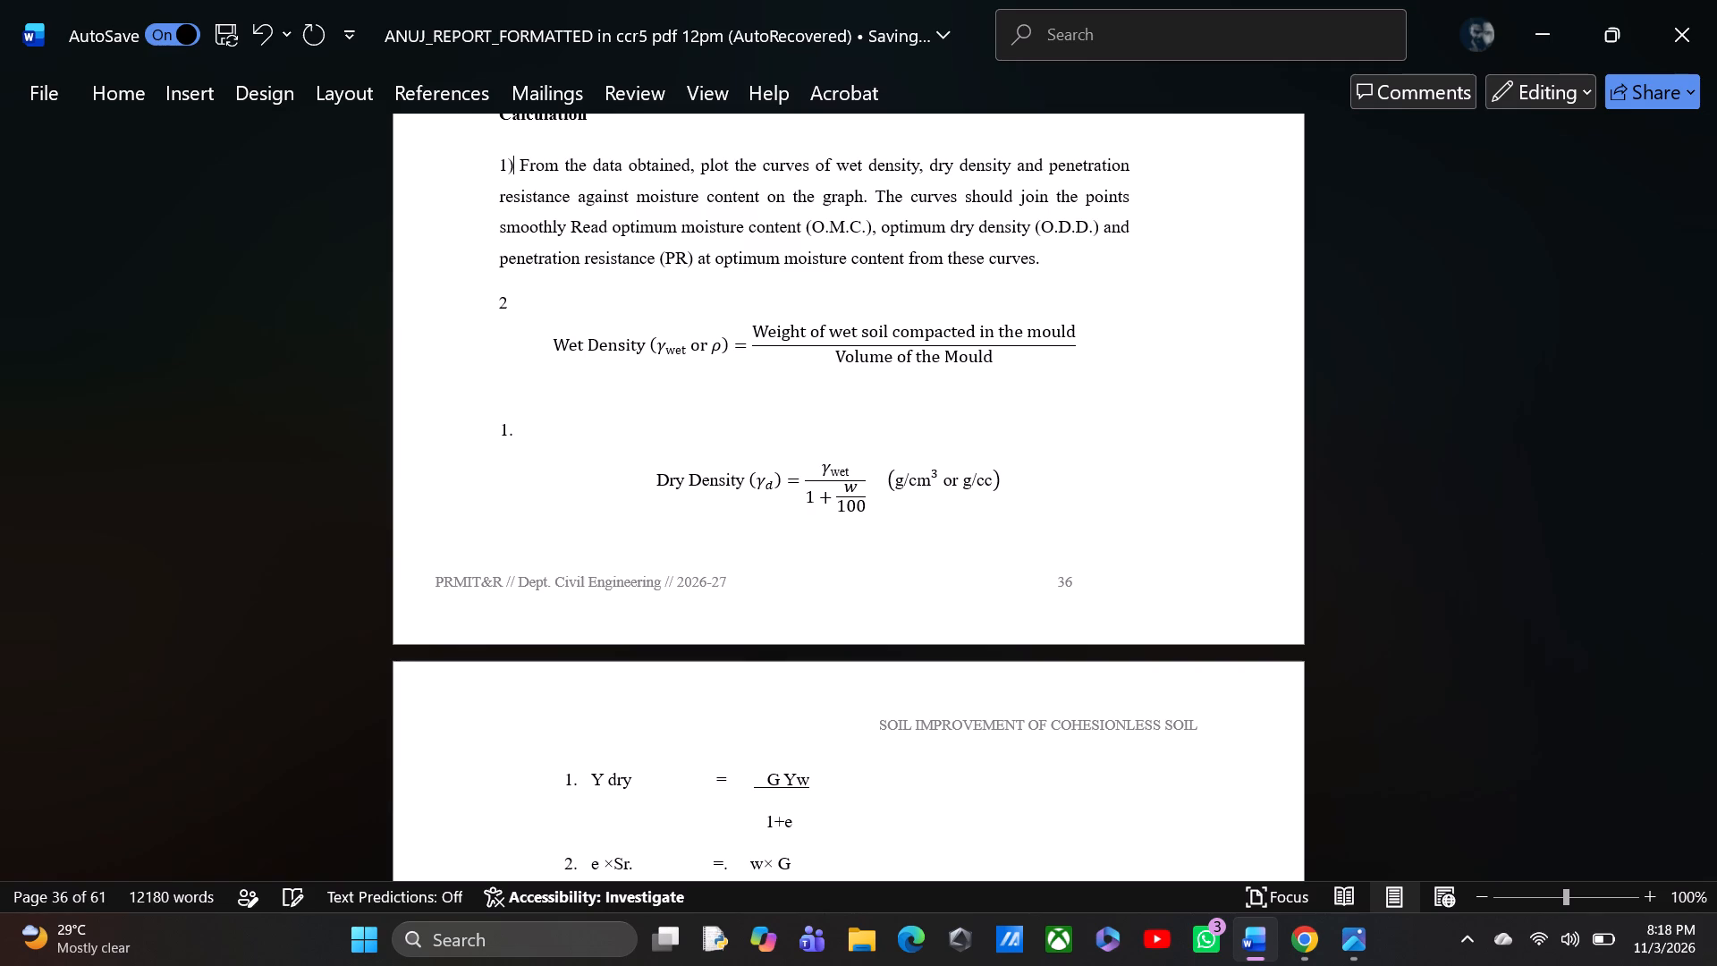
pyautogui.click(514, 304)
pyautogui.hotkey('shift', ')')
pyautogui.scroll(-1, 534, 649)
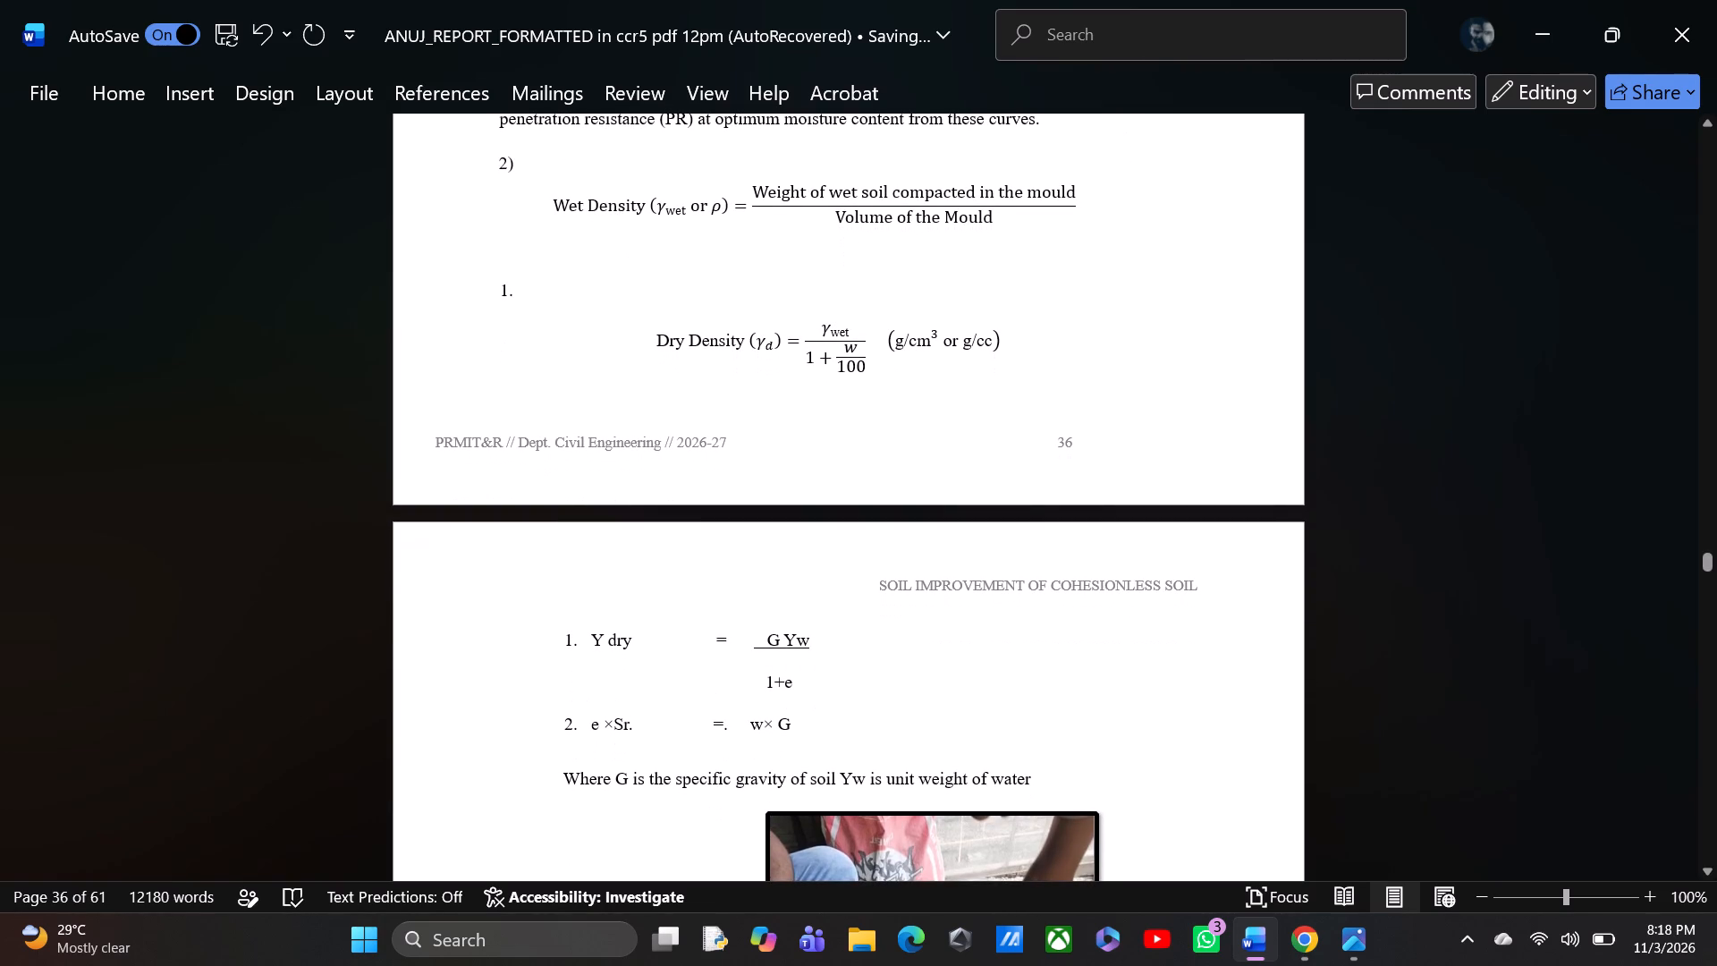
pyautogui.click(590, 637)
pyautogui.moveTo(590, 637); pyautogui.dragTo(784, 686)
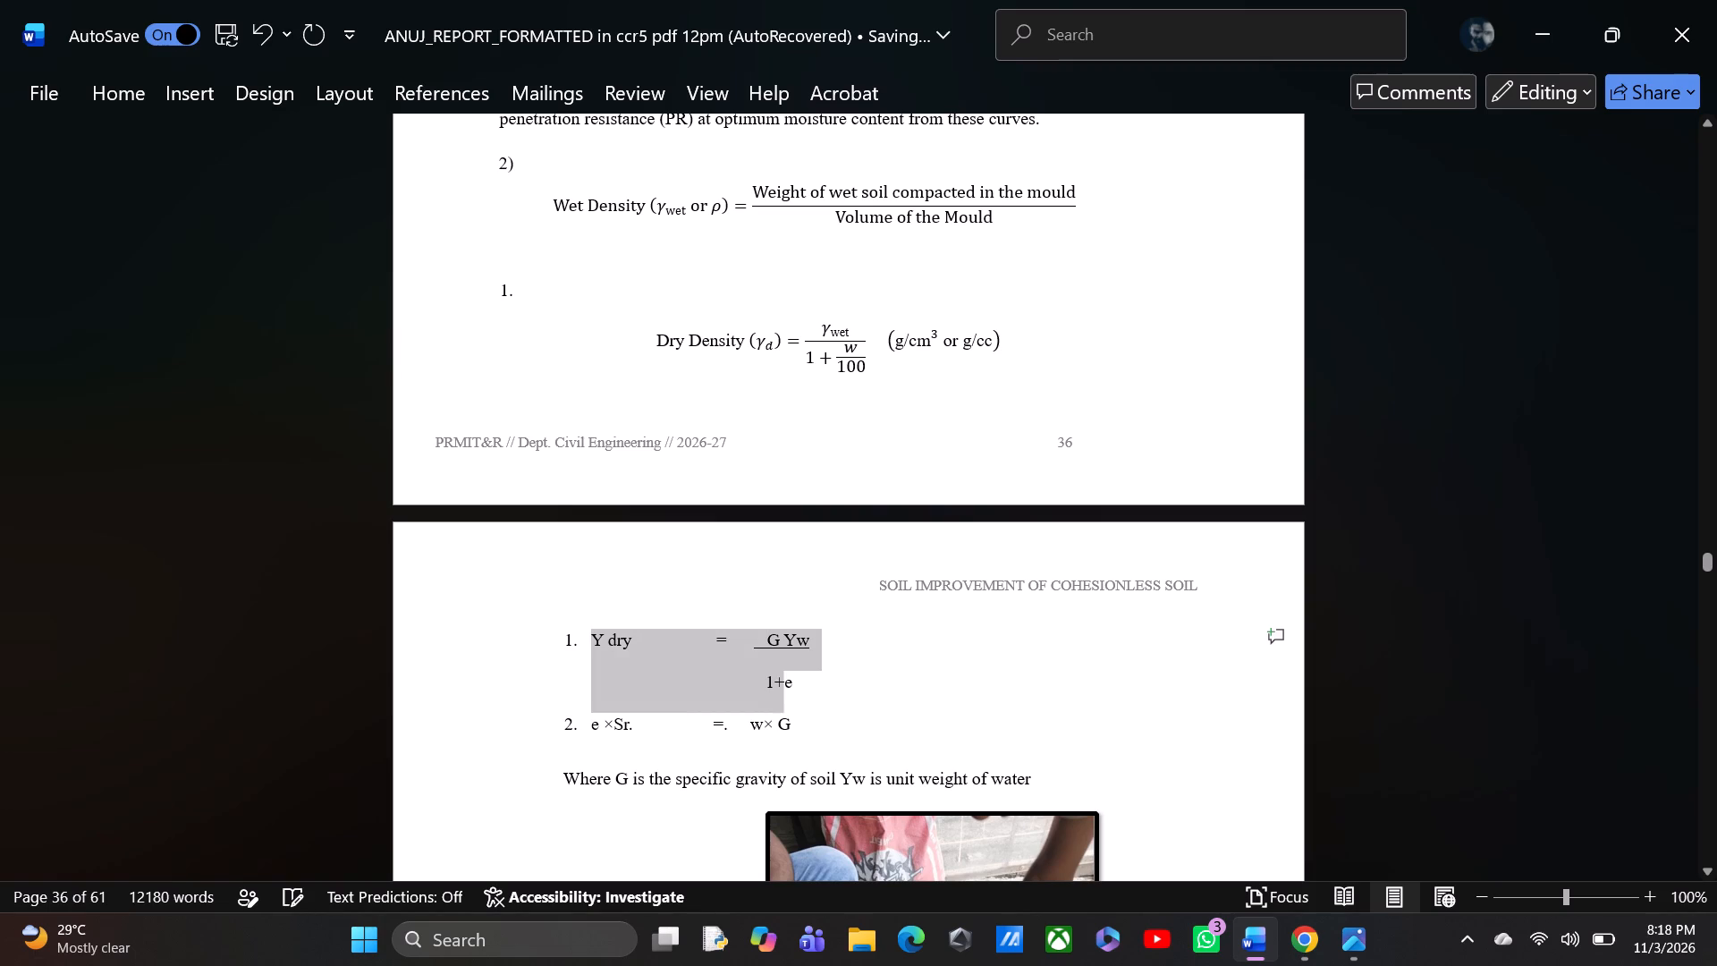
pyautogui.moveTo(784, 686); pyautogui.dragTo(795, 687)
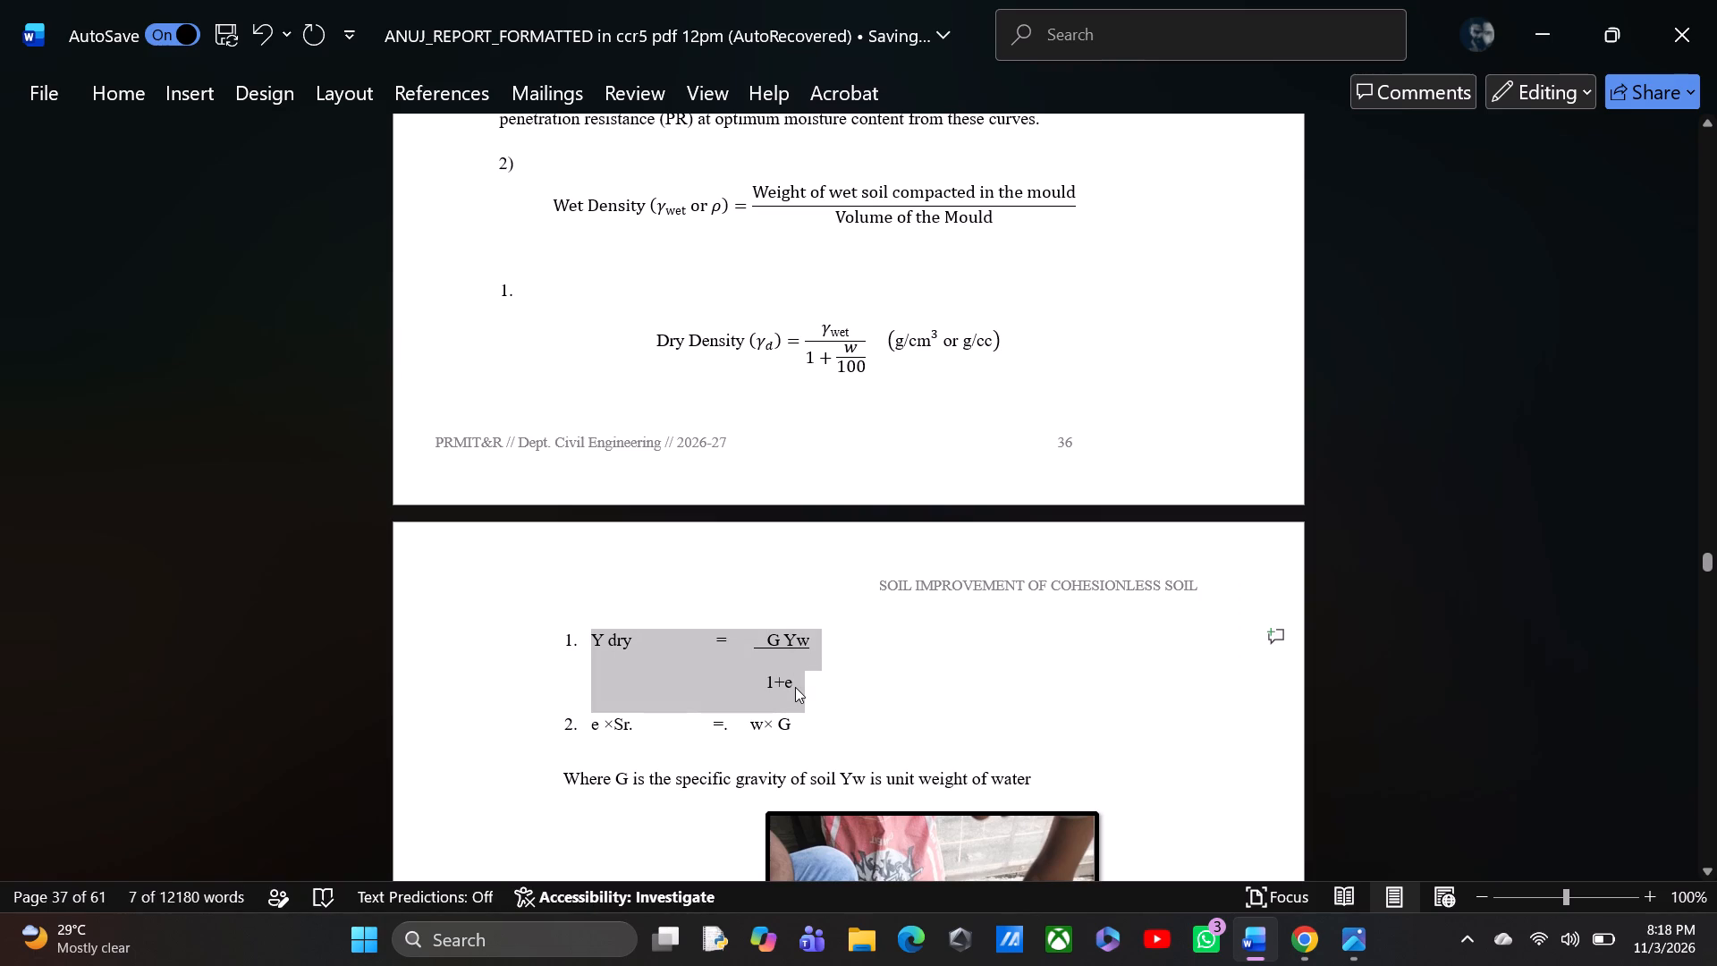
pyautogui.hotkey('ctrl', 'c')
pyautogui.click(1299, 946)
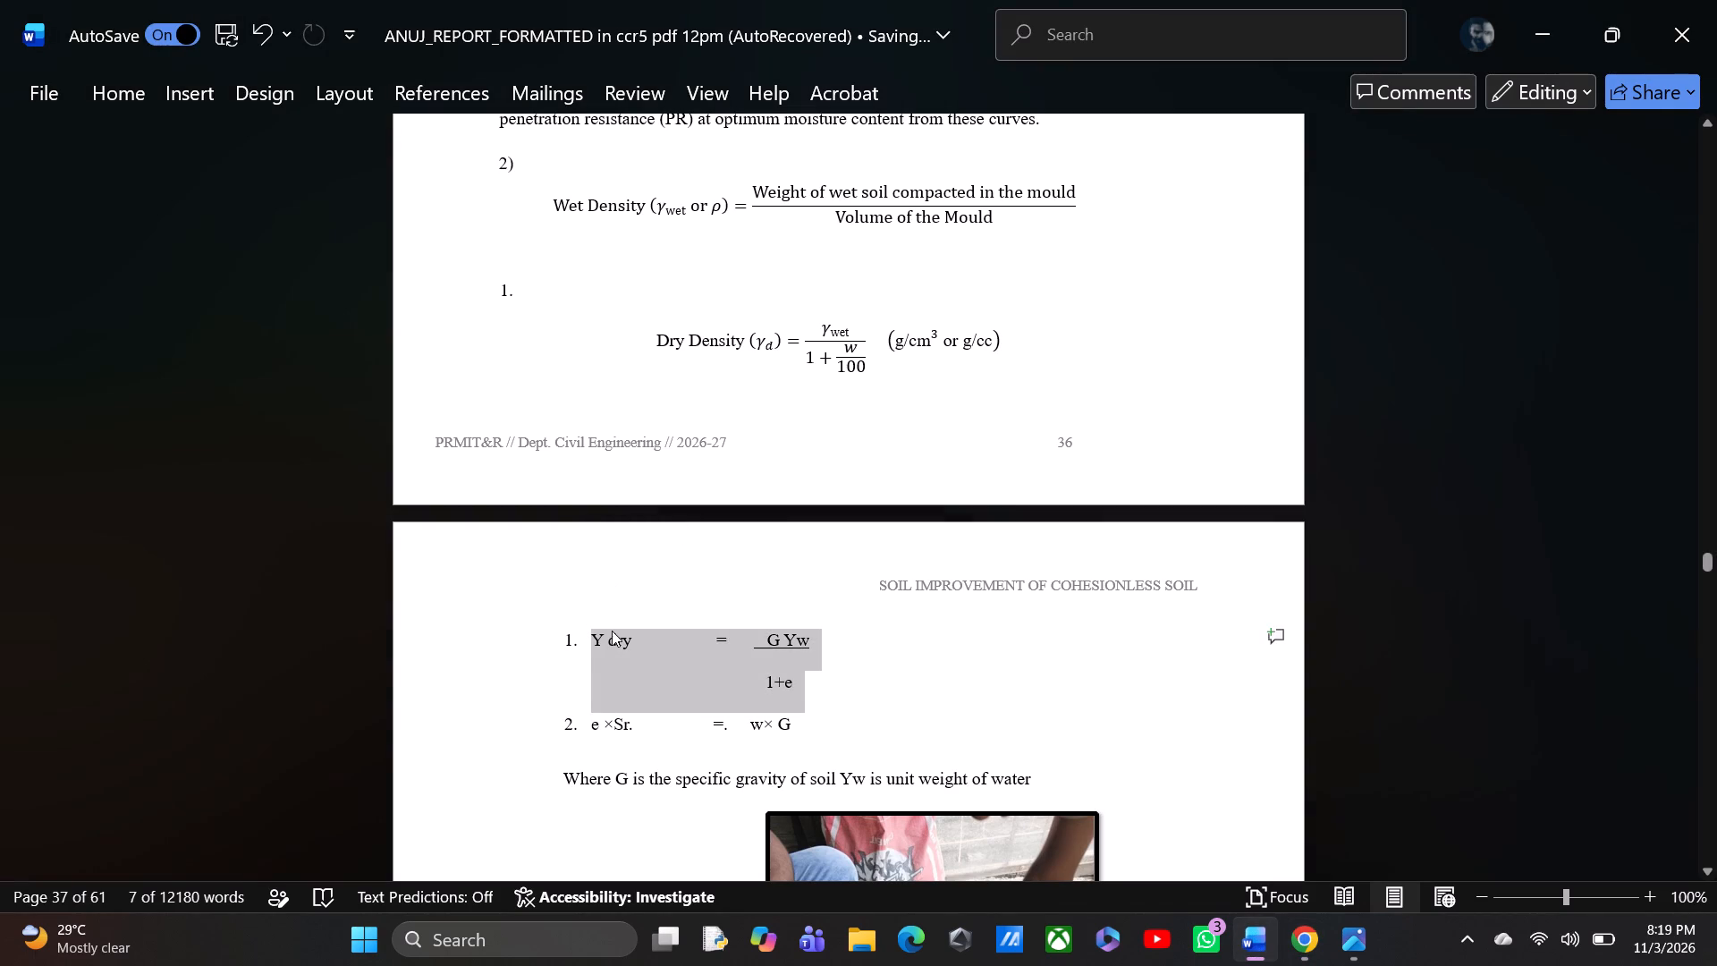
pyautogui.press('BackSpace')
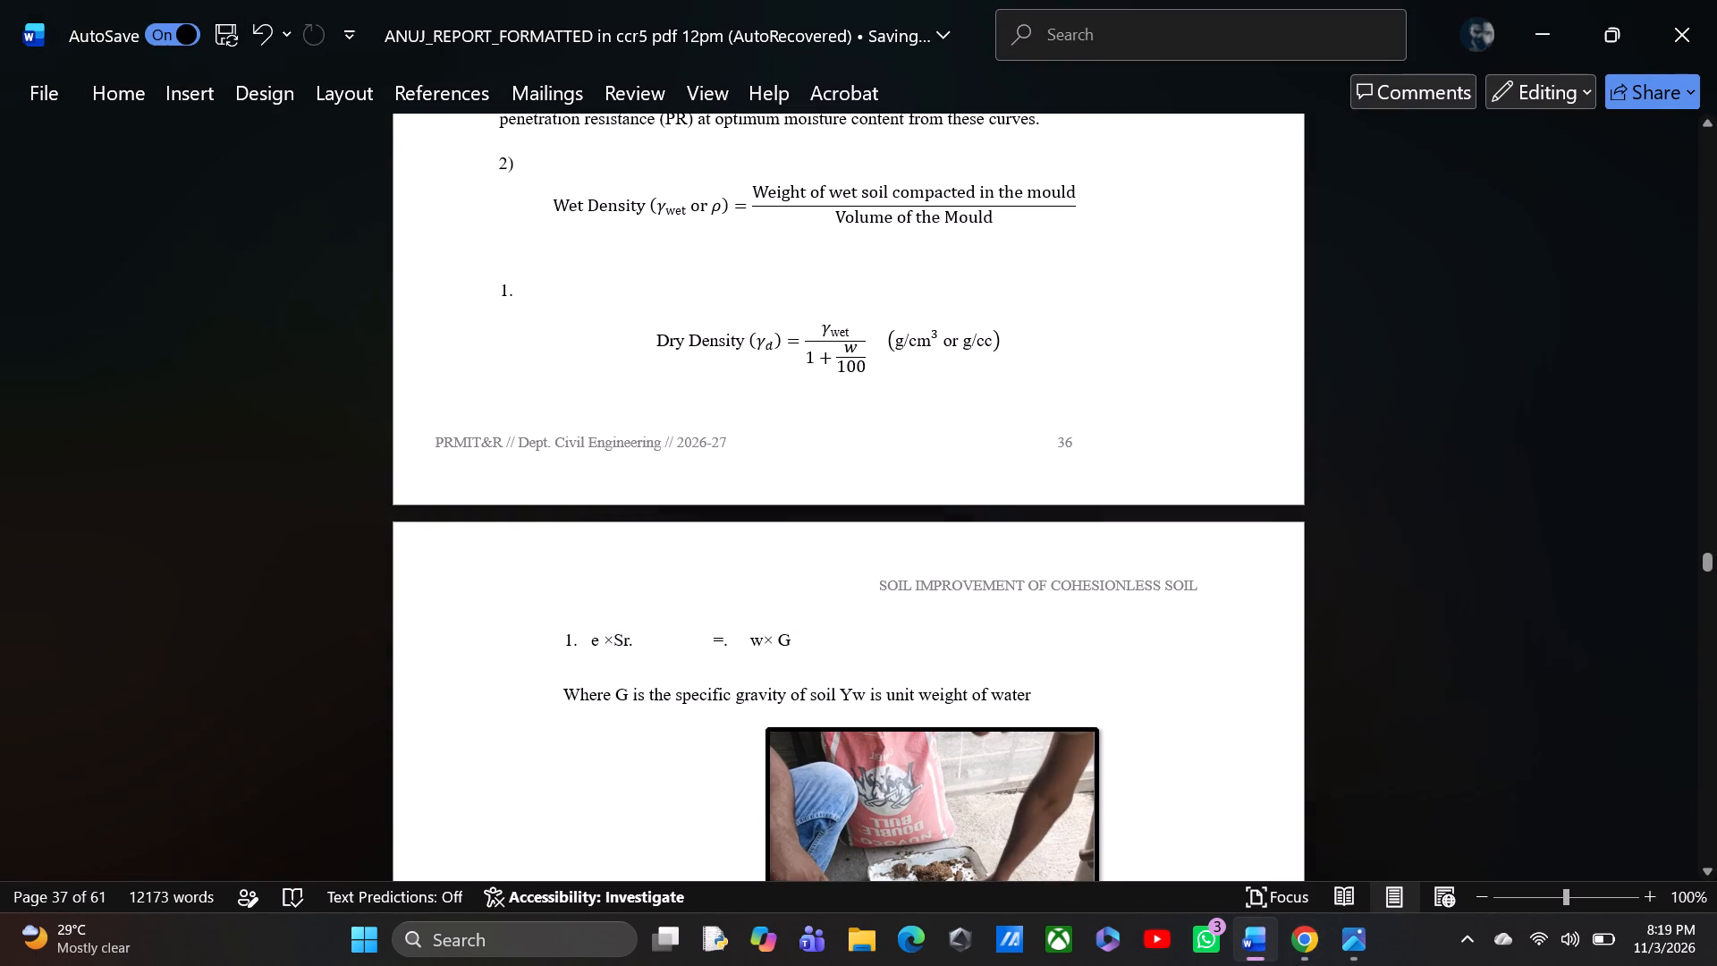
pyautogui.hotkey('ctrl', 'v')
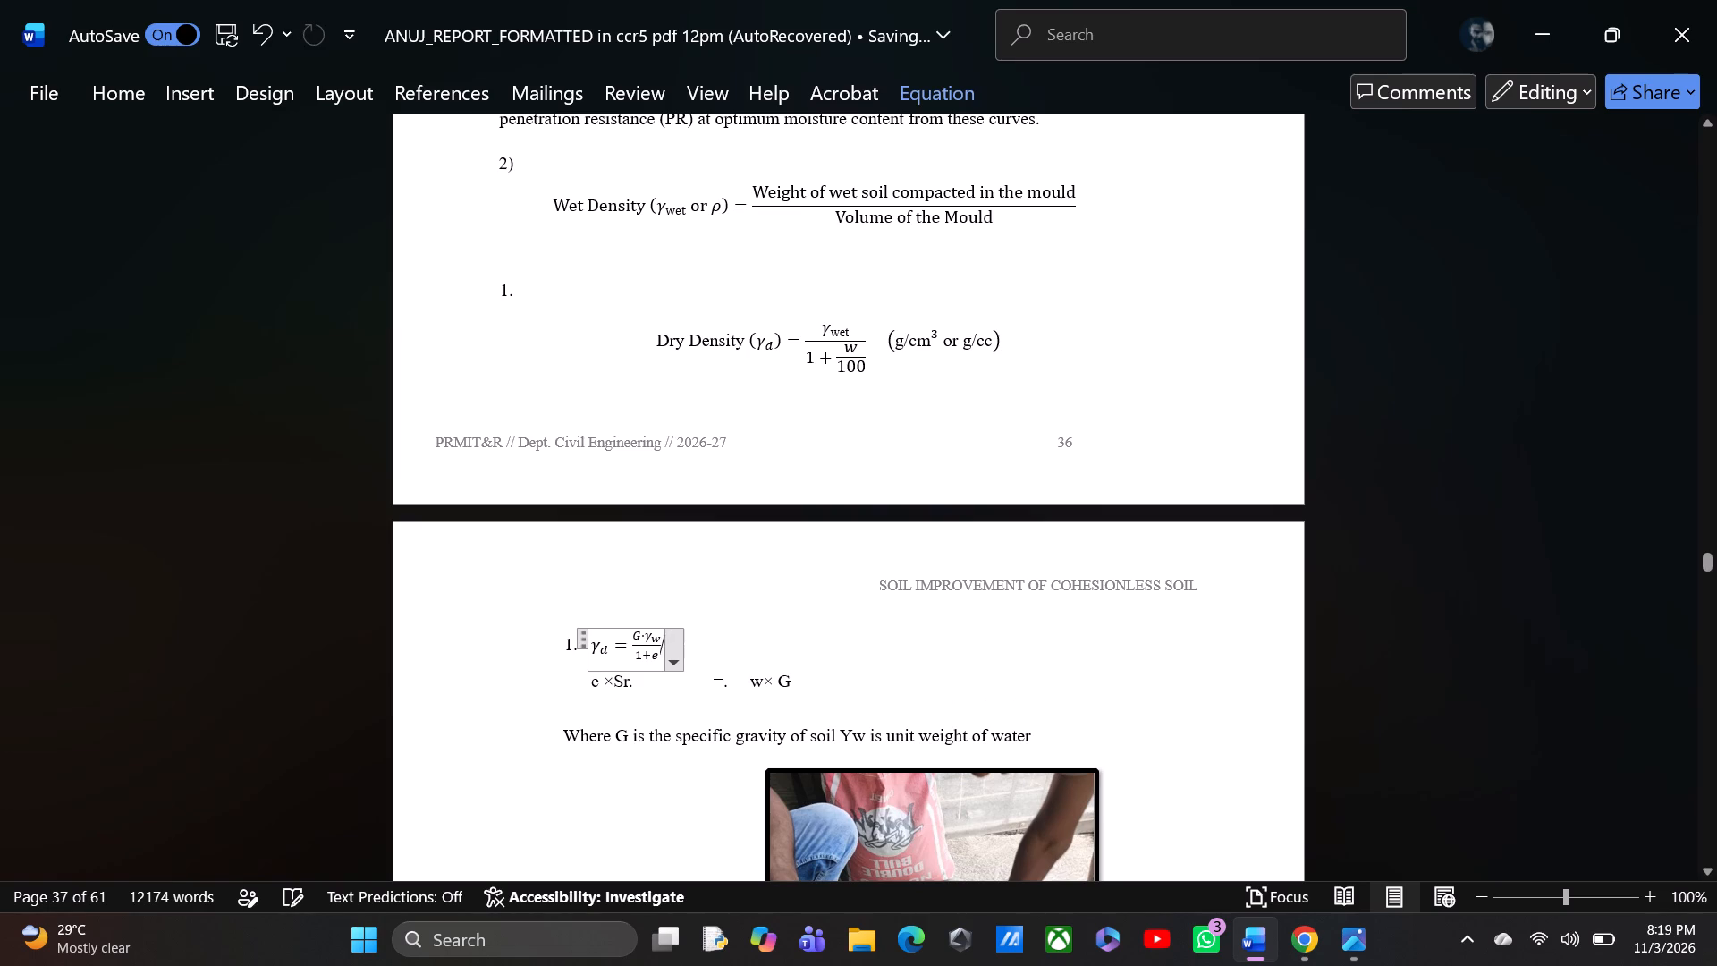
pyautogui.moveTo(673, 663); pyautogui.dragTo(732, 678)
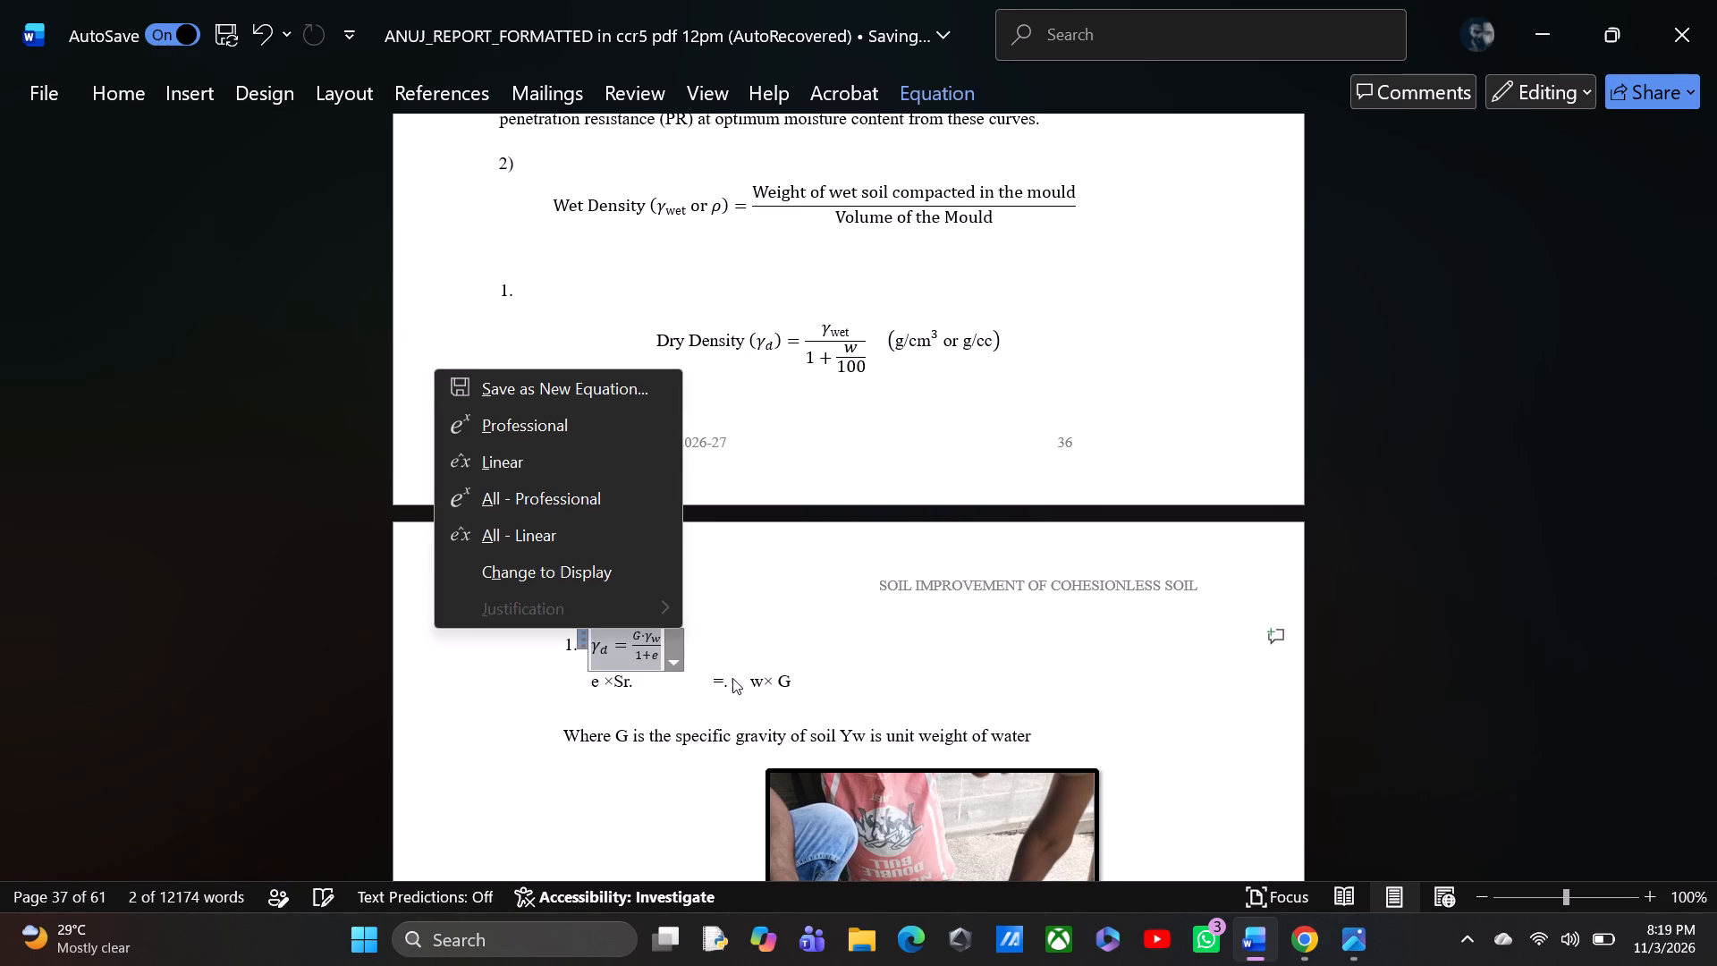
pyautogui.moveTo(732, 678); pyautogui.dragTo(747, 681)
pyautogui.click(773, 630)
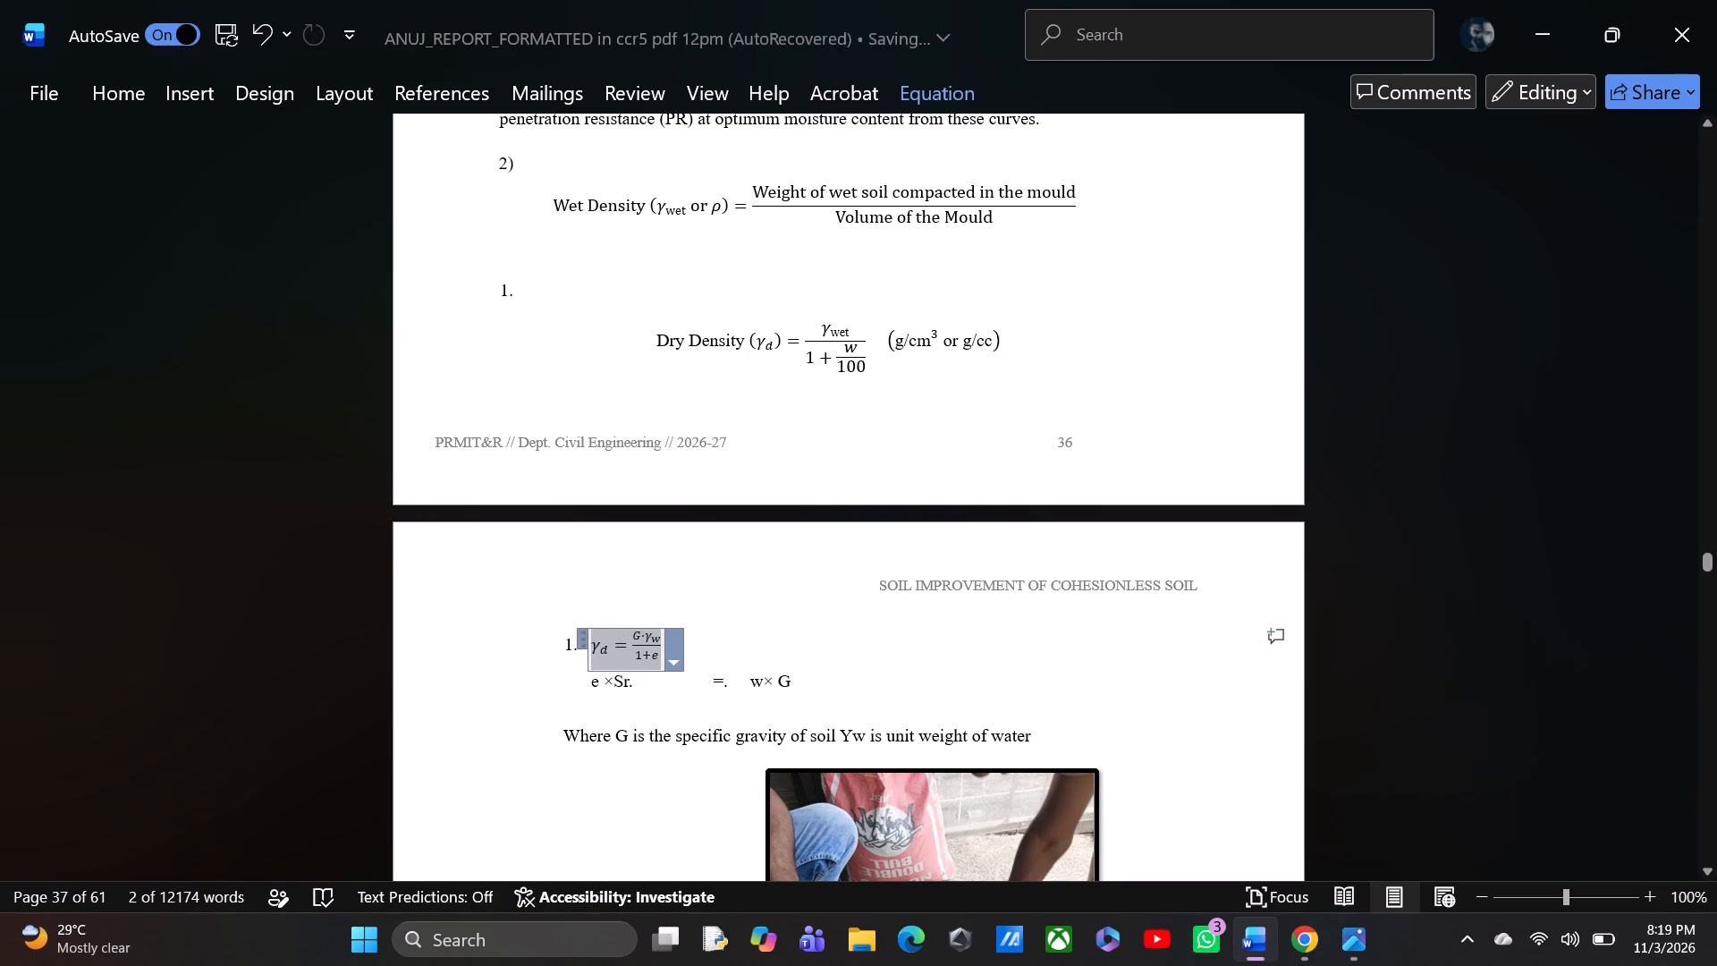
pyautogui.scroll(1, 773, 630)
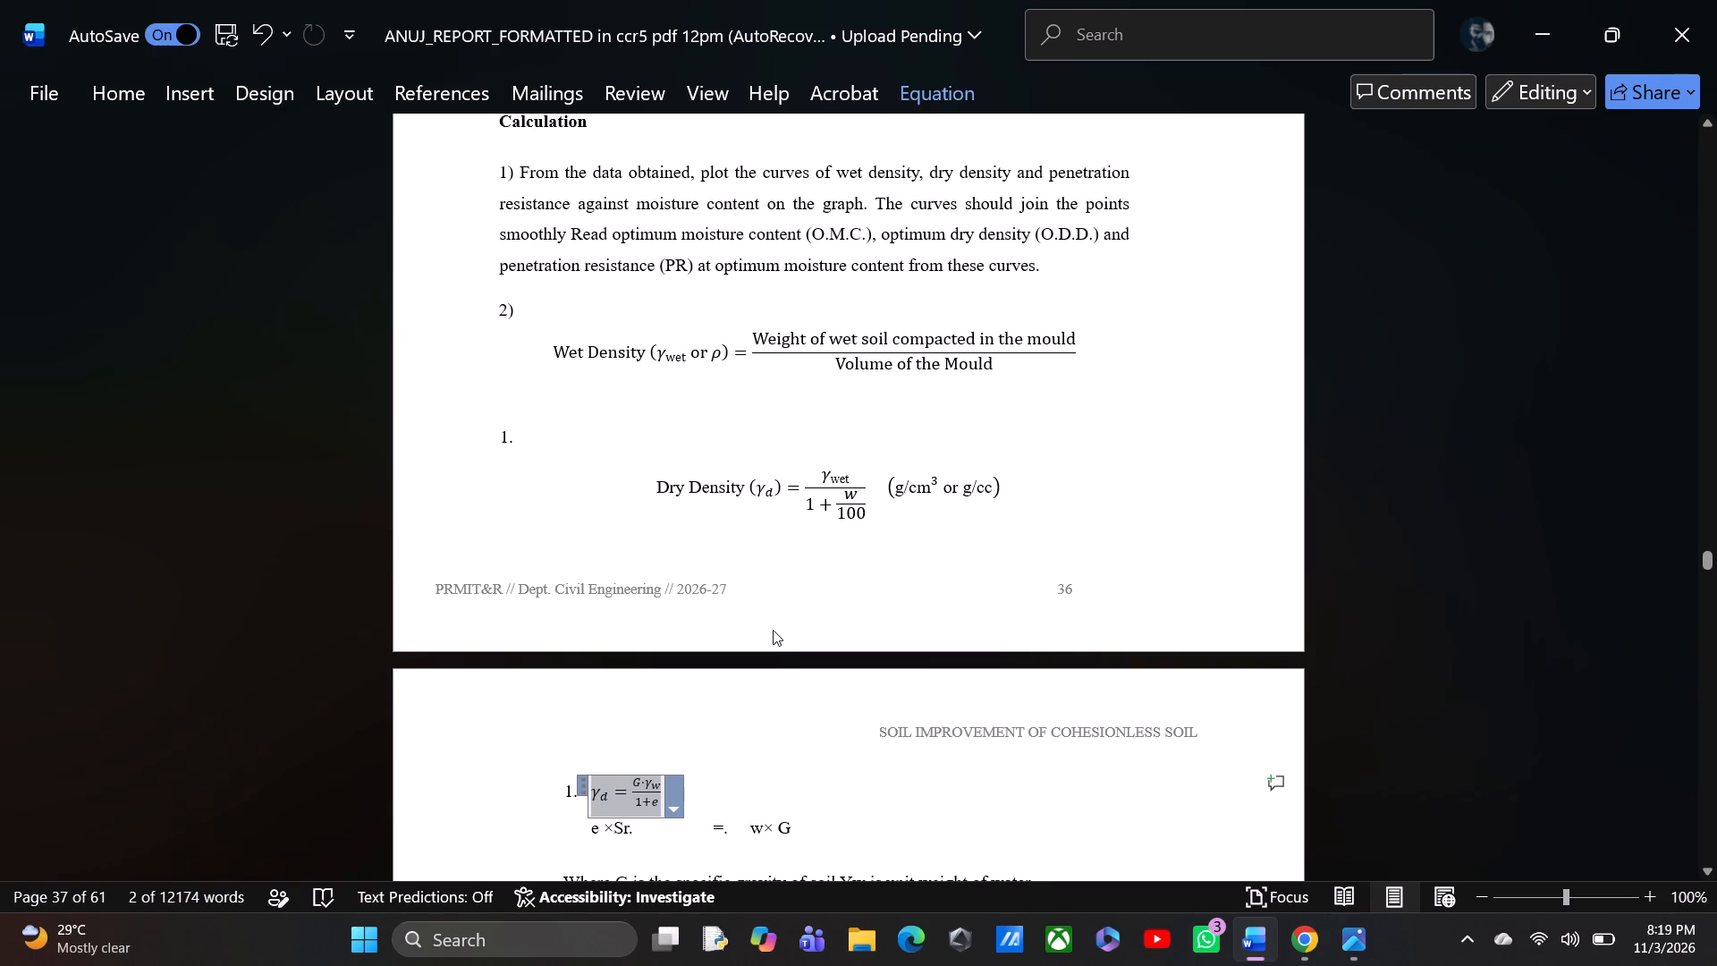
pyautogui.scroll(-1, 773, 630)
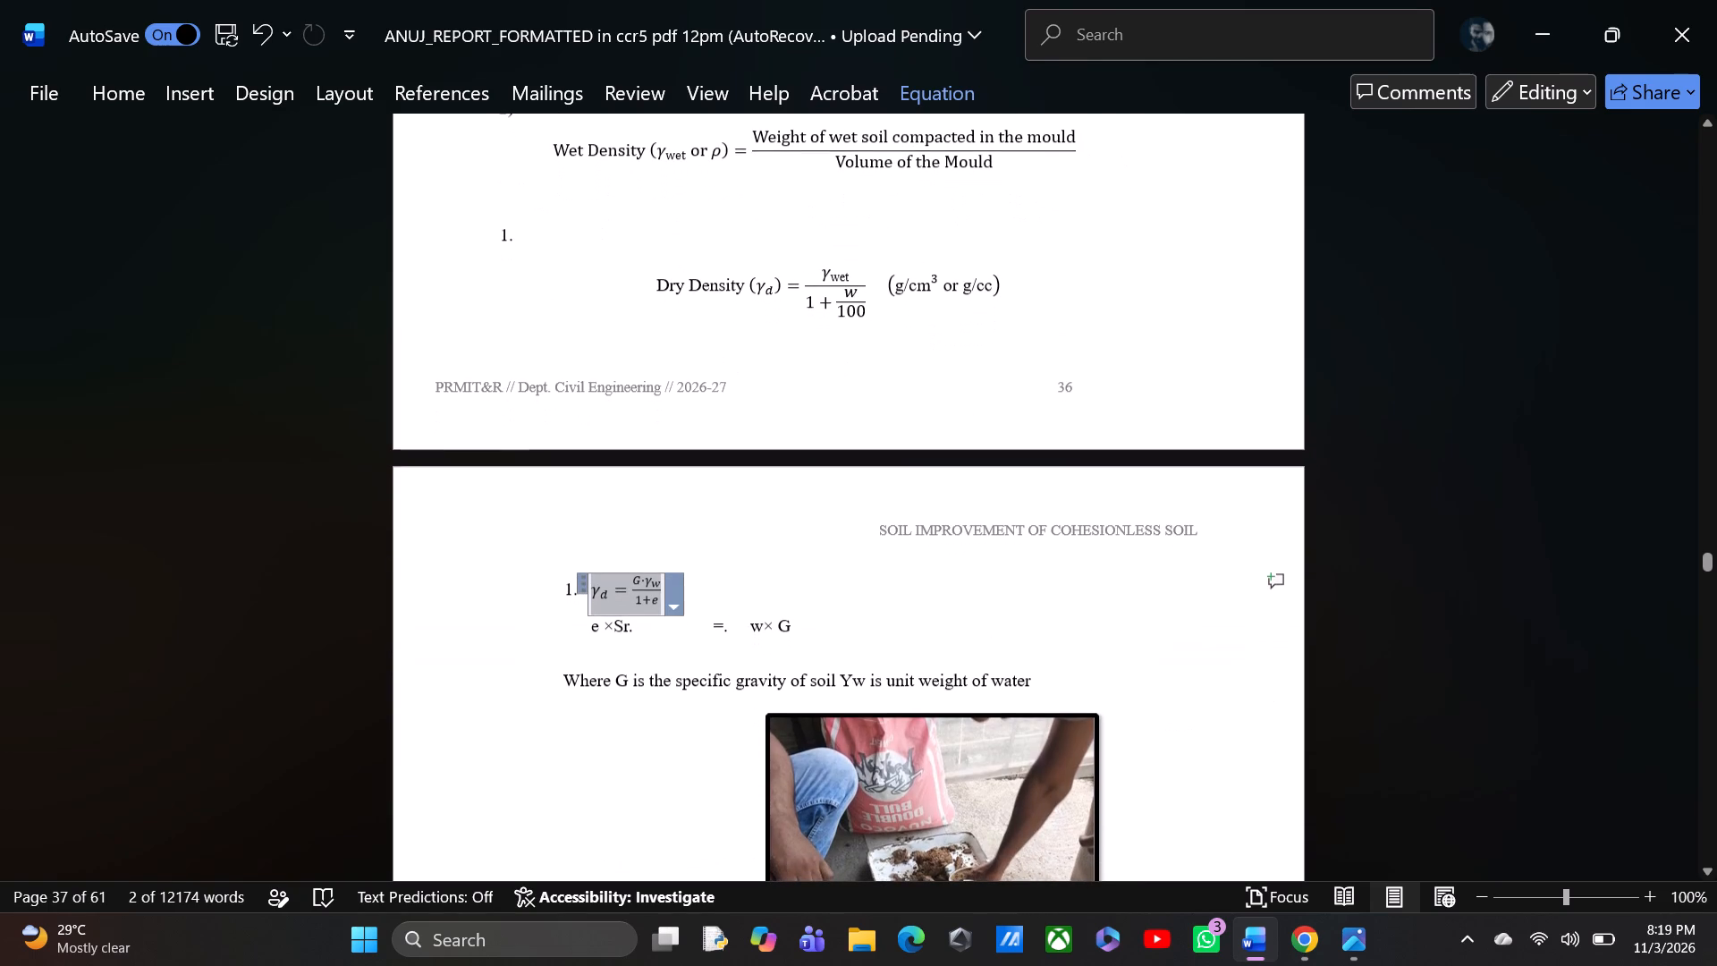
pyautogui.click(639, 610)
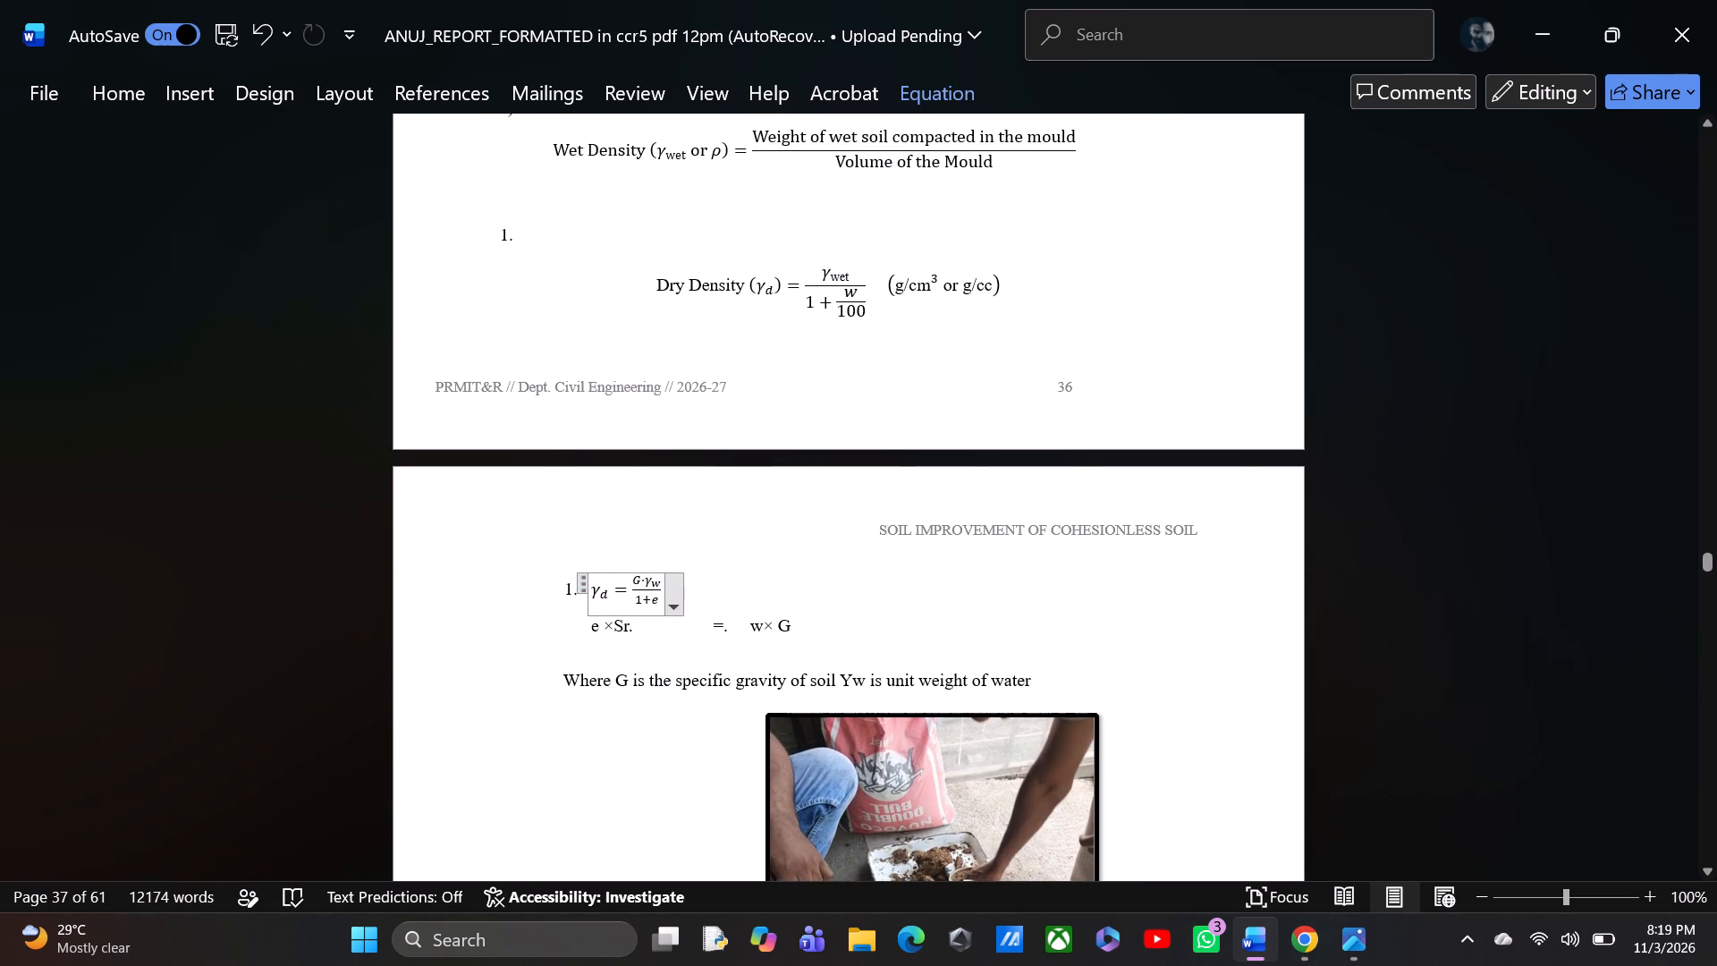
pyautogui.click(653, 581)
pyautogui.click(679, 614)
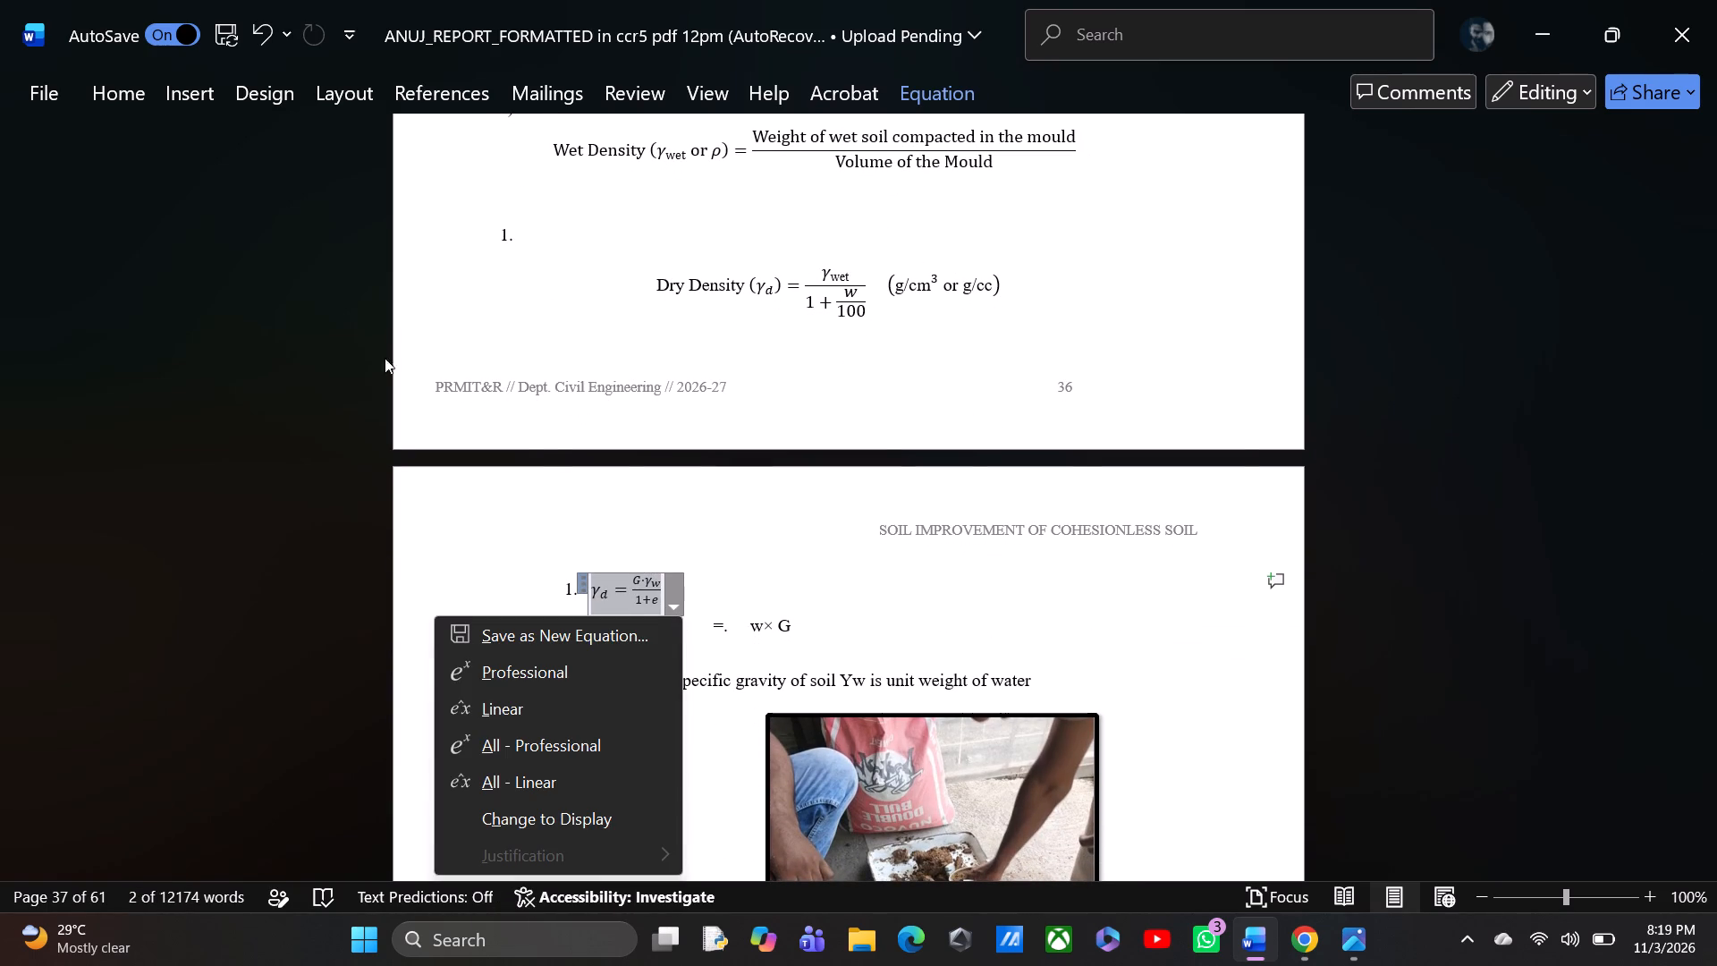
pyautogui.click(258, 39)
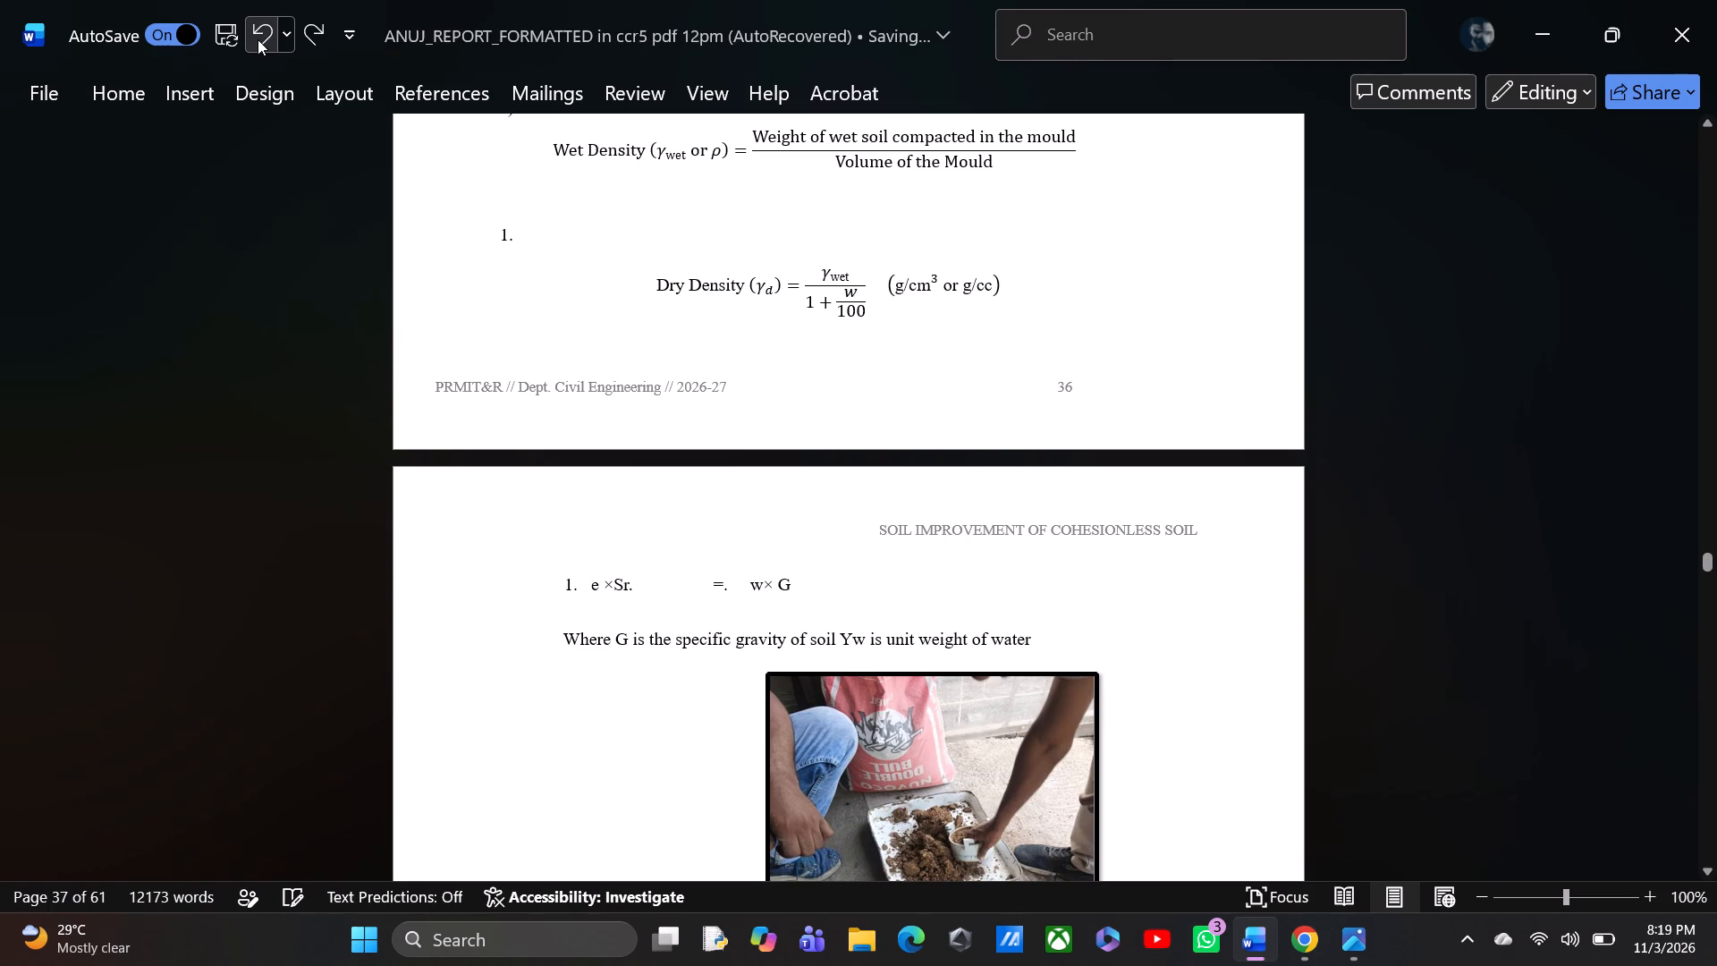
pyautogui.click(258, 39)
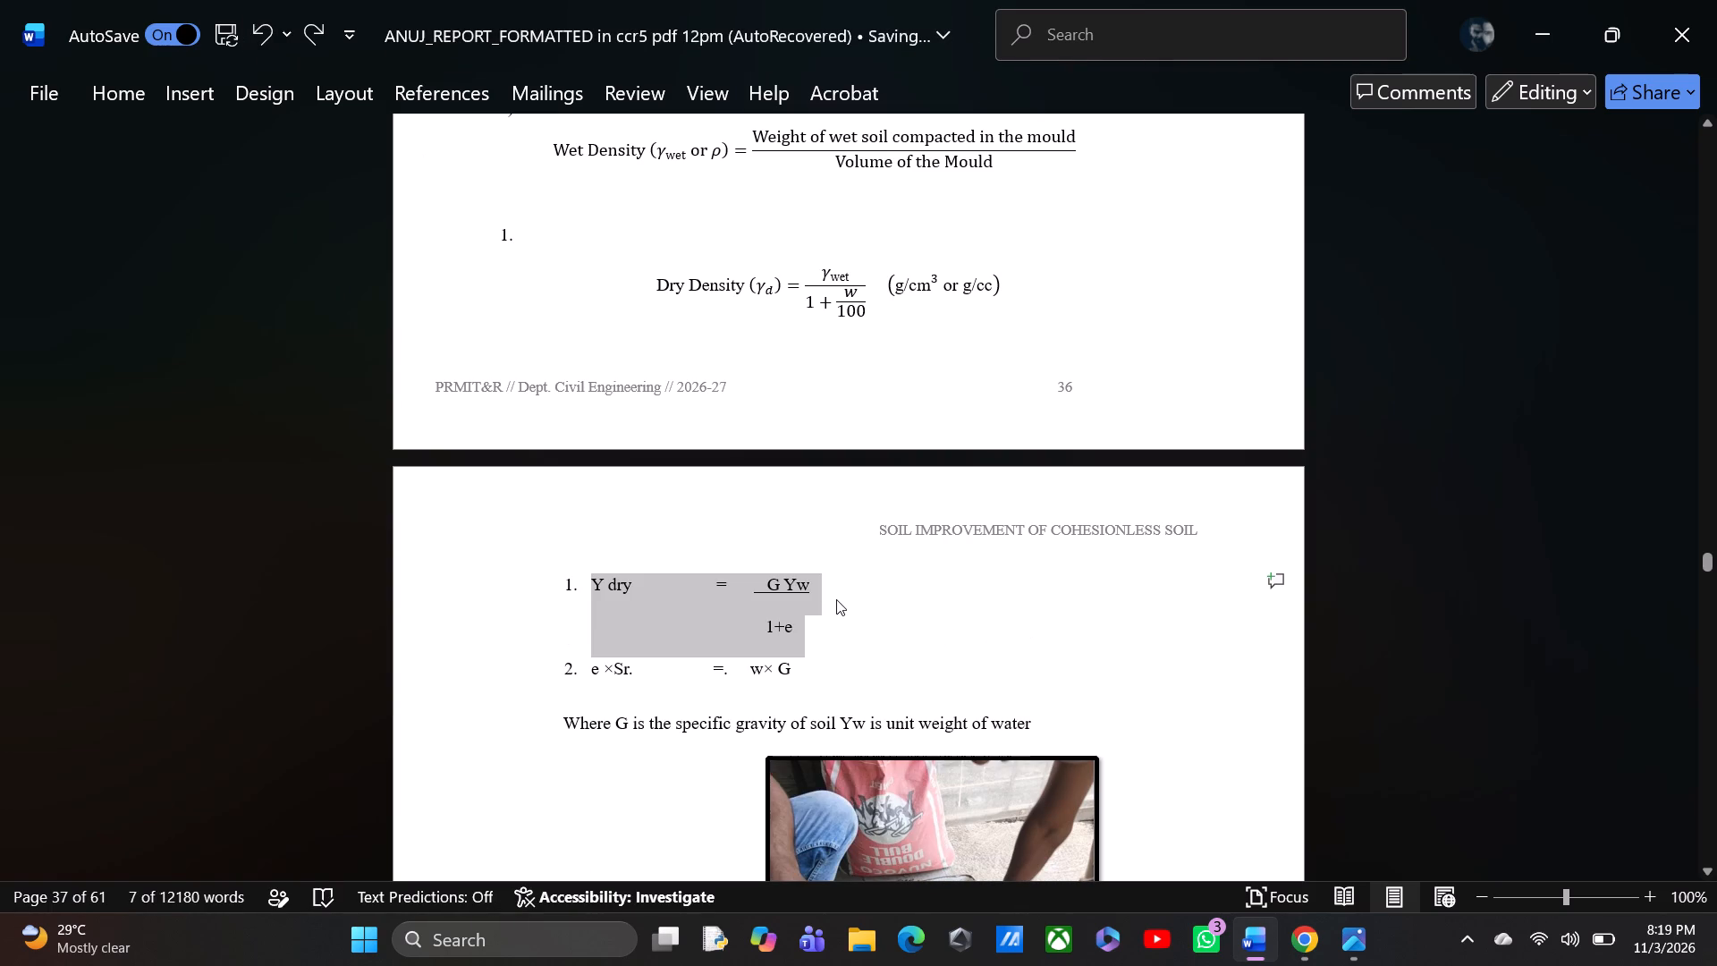
# Add three spaces after "G Yw" on the Y dry line and paste the copied γd equation there.
pyautogui.click(836, 599)
pyautogui.press('space')
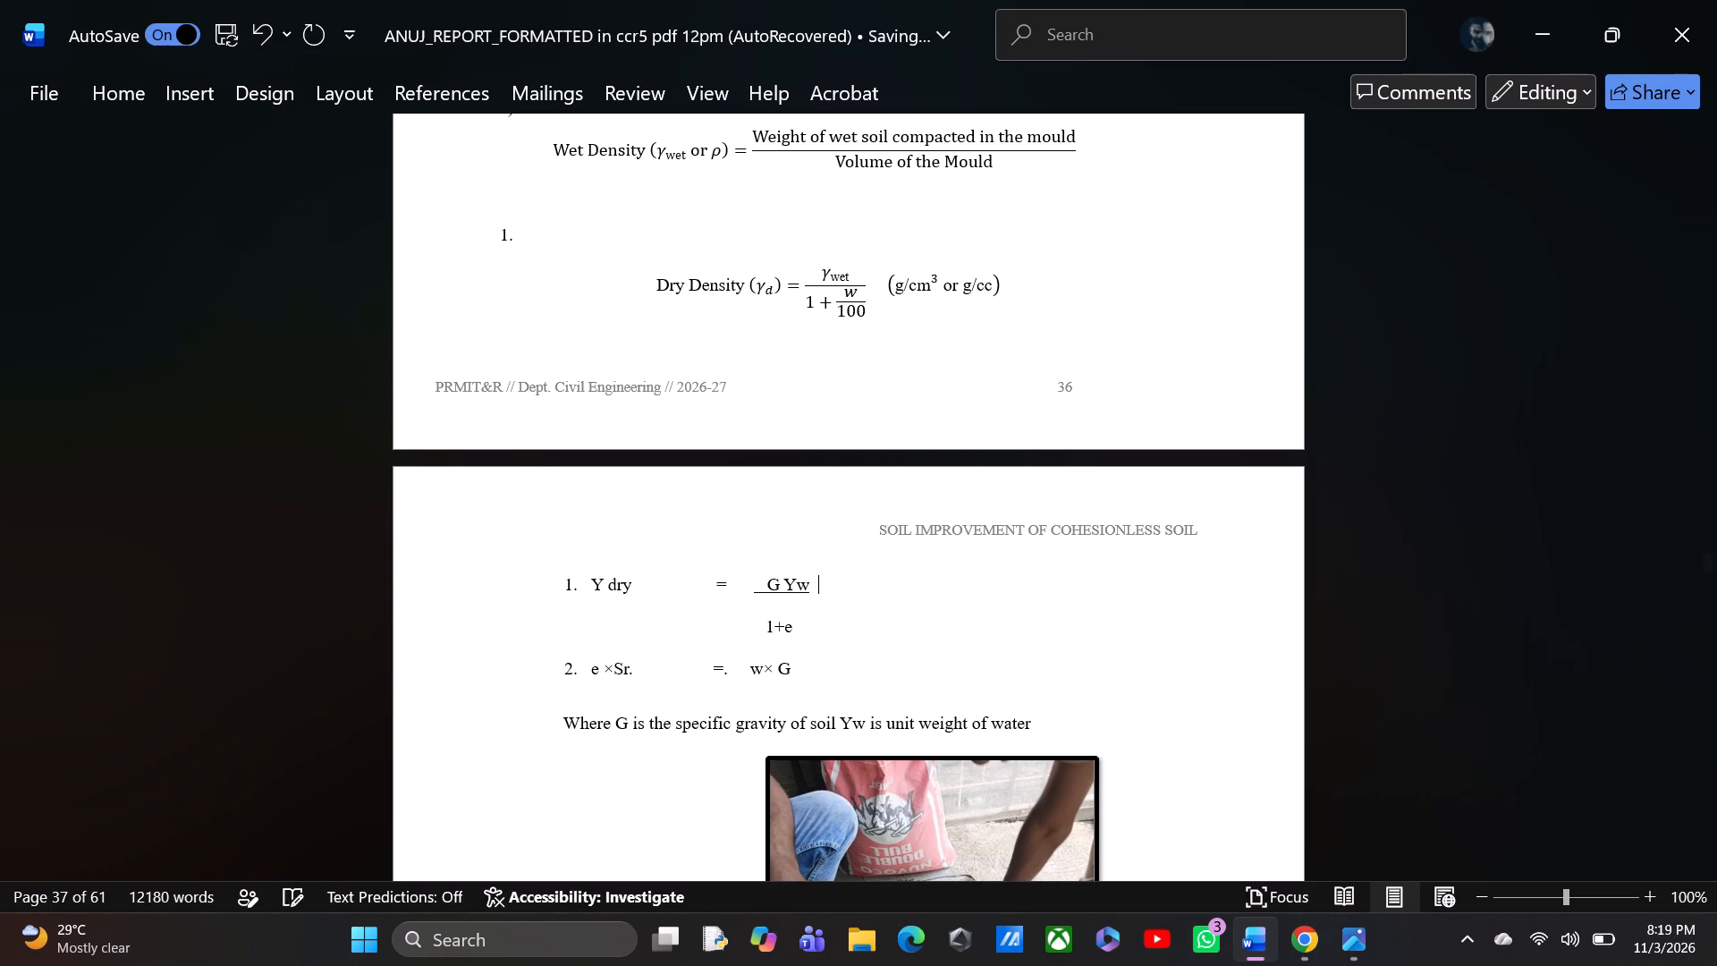
pyautogui.press('space')
pyautogui.press('space')
pyautogui.hotkey('ctrl', 'v')
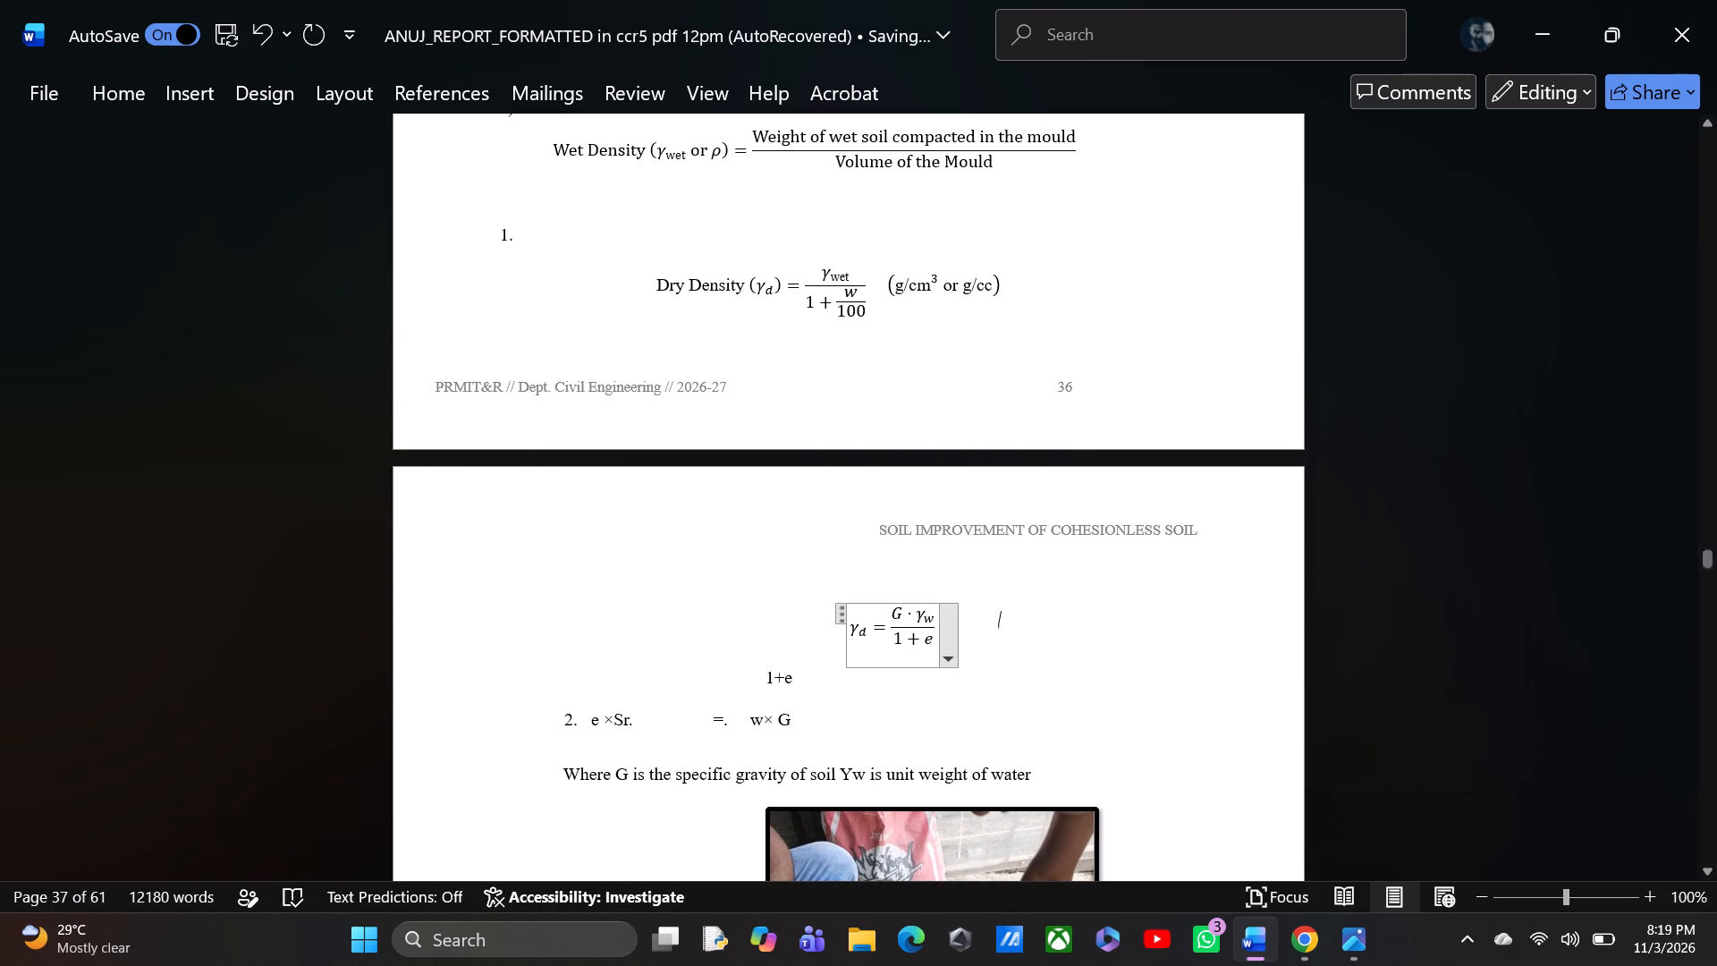